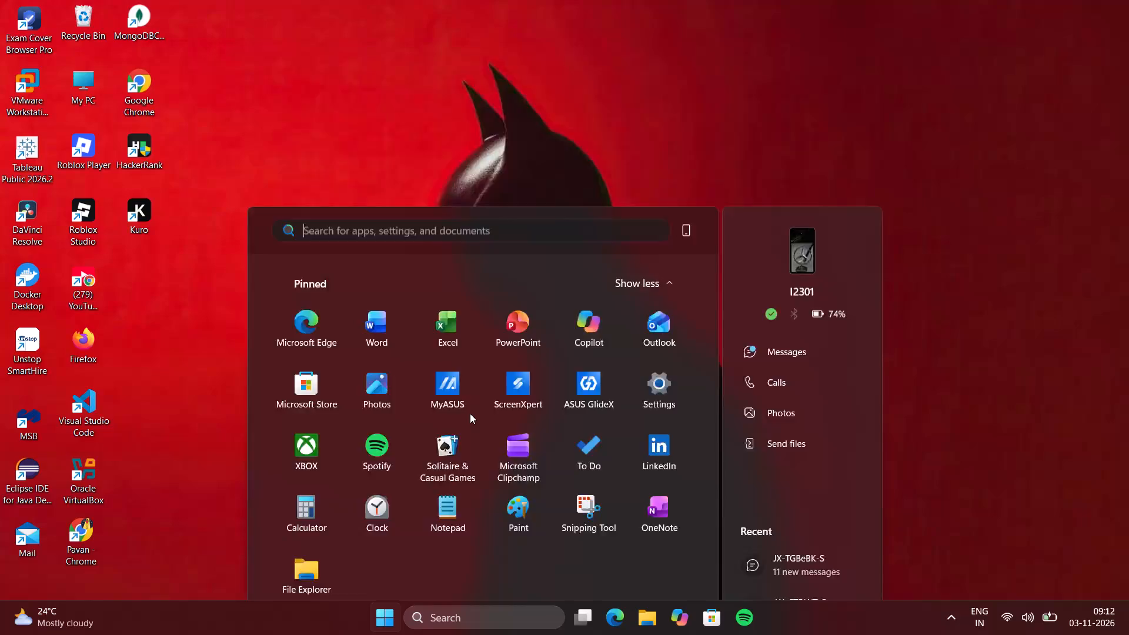
Launch Word and open the recent document DriveX_Final_Project_Report (1).
{"action": "type", "text": "oc"}
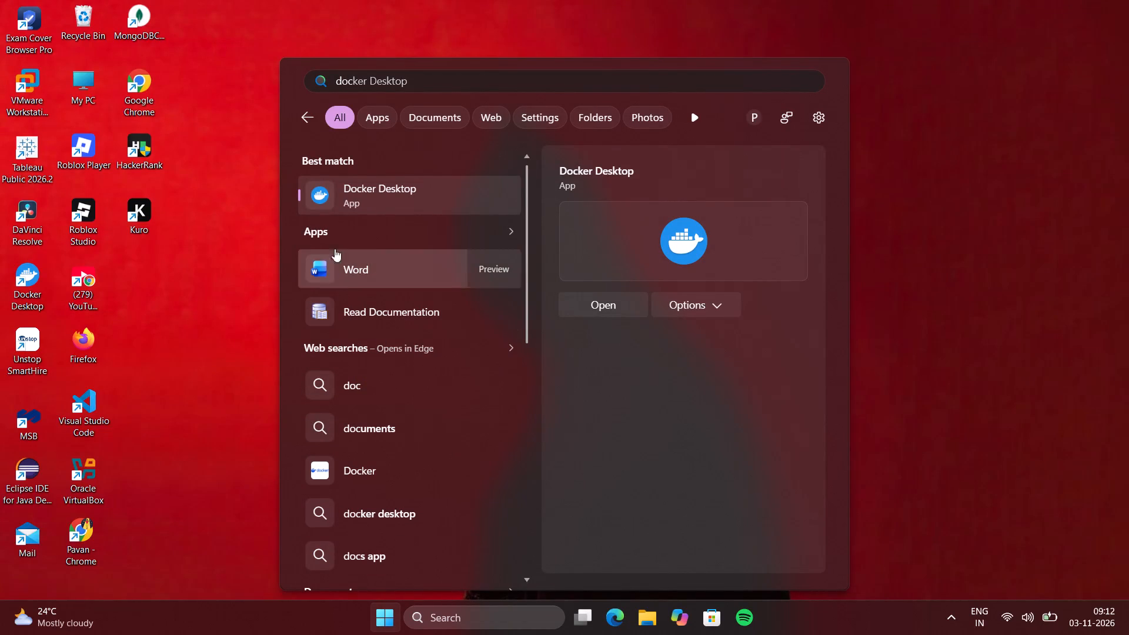
{"action": "left_click", "coordinate": [352, 265]}
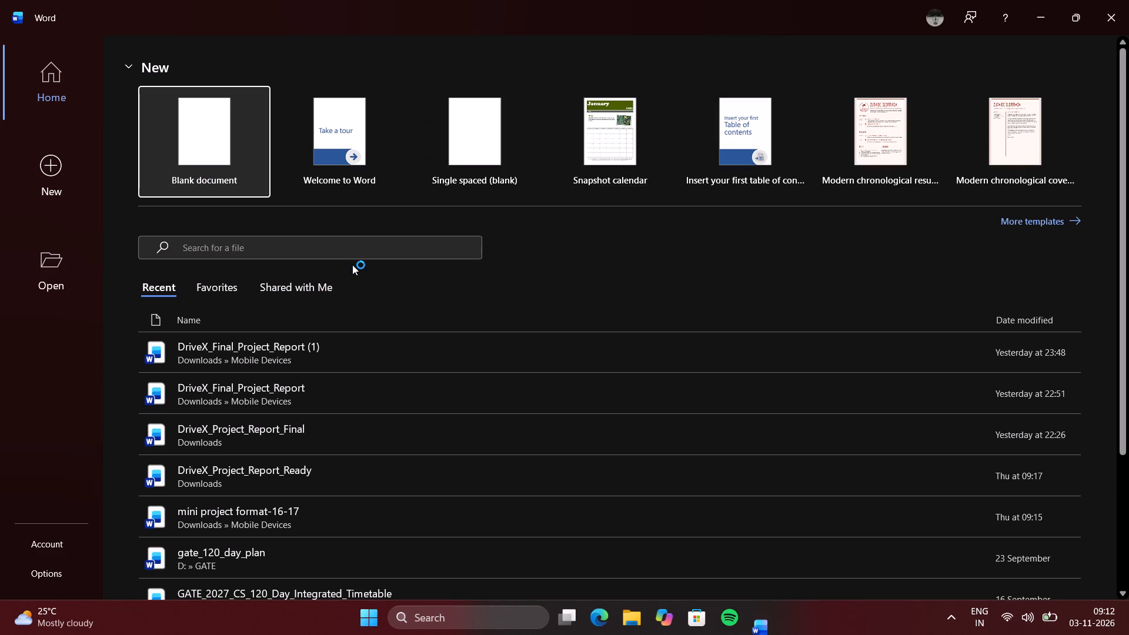
{"action": "left_click", "coordinate": [233, 348]}
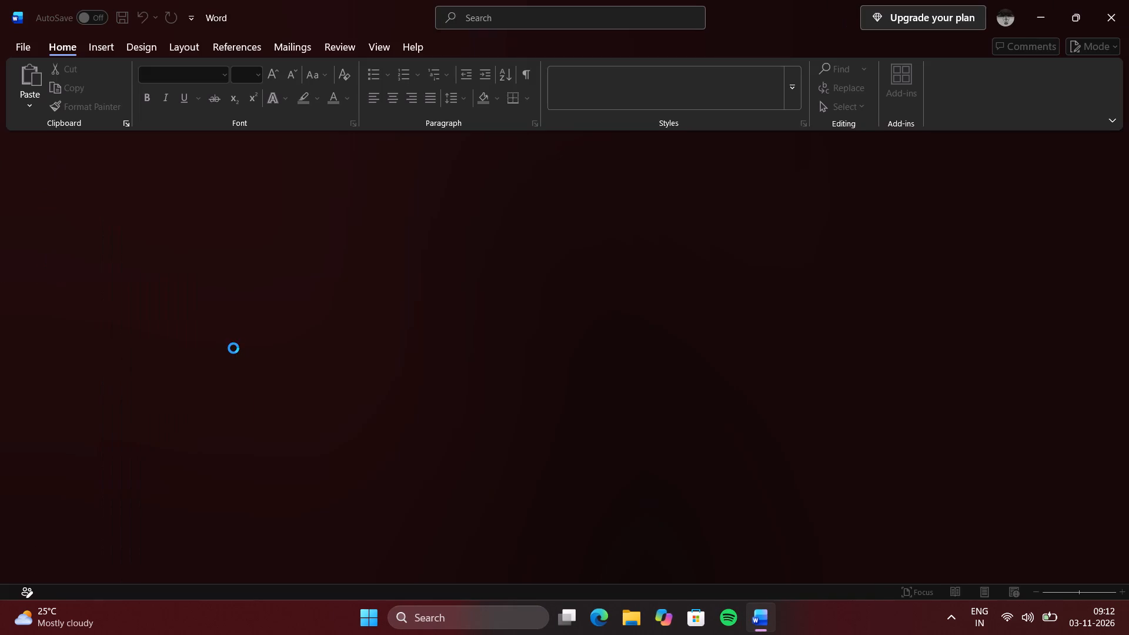
Look through the report's front matter, from the title page, certificate and declaration to the end of the list of figures.
{"action": "scroll", "coordinate": [521, 390], "scroll_direction": "down", "scroll_amount": 2}
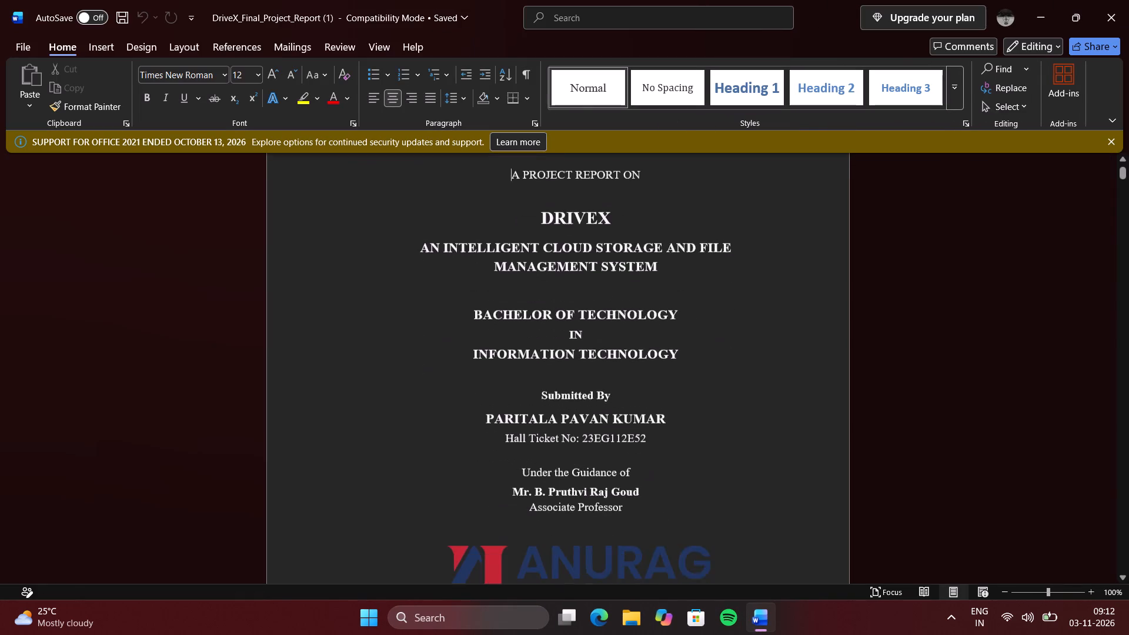
{"action": "scroll", "coordinate": [521, 390], "scroll_direction": "down", "scroll_amount": 5}
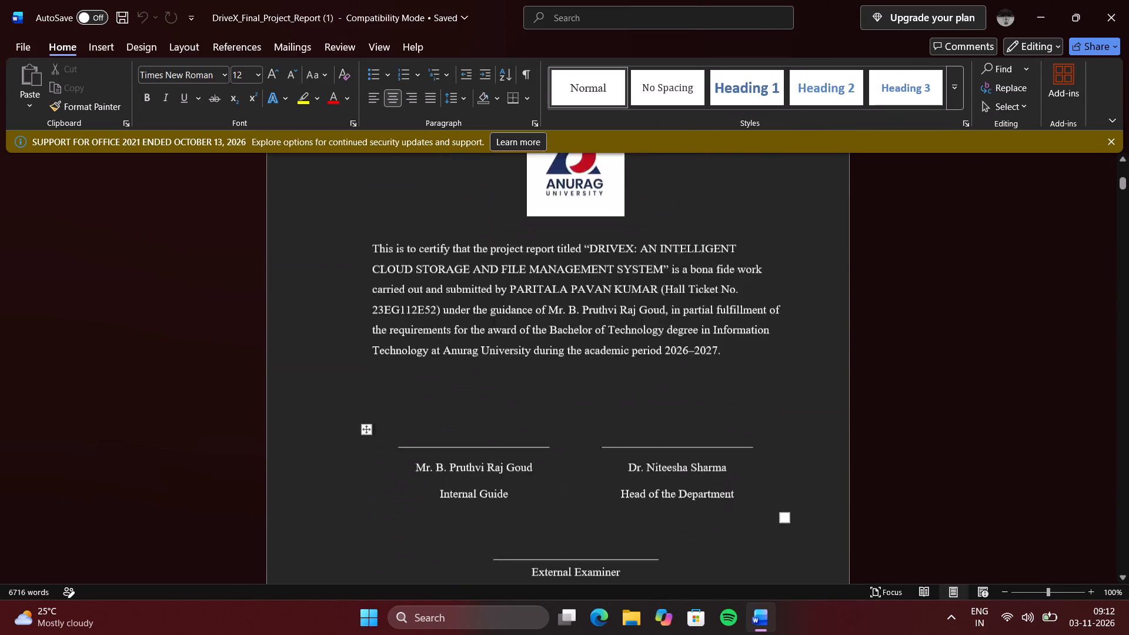
{"action": "scroll", "coordinate": [521, 390], "scroll_direction": "down", "scroll_amount": 3}
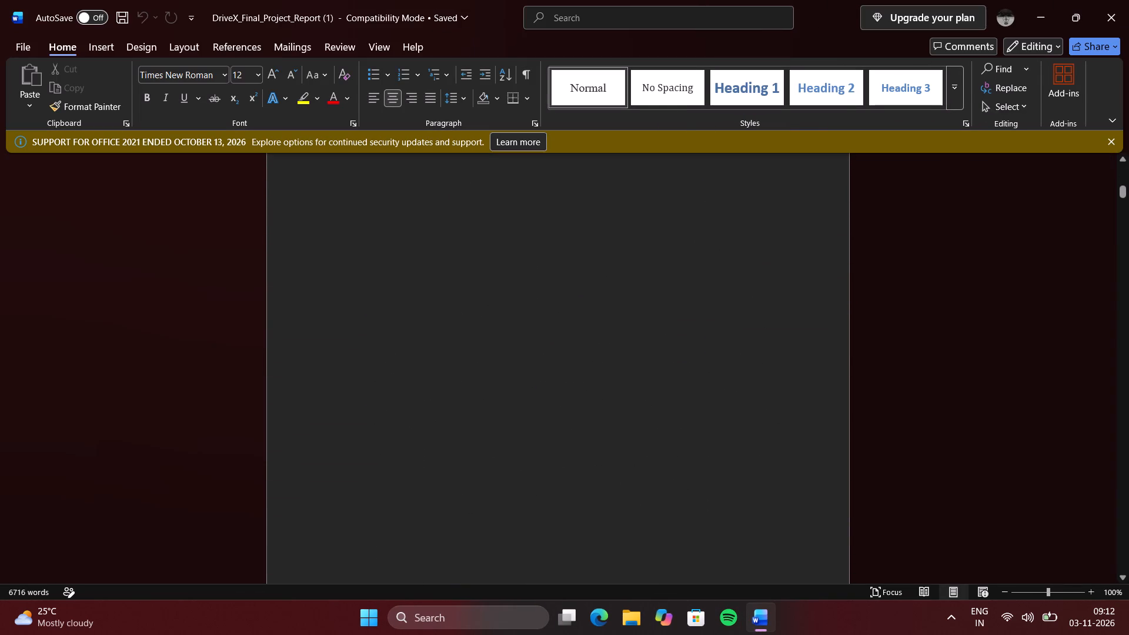
{"action": "scroll", "coordinate": [521, 390], "scroll_direction": "down", "scroll_amount": 5}
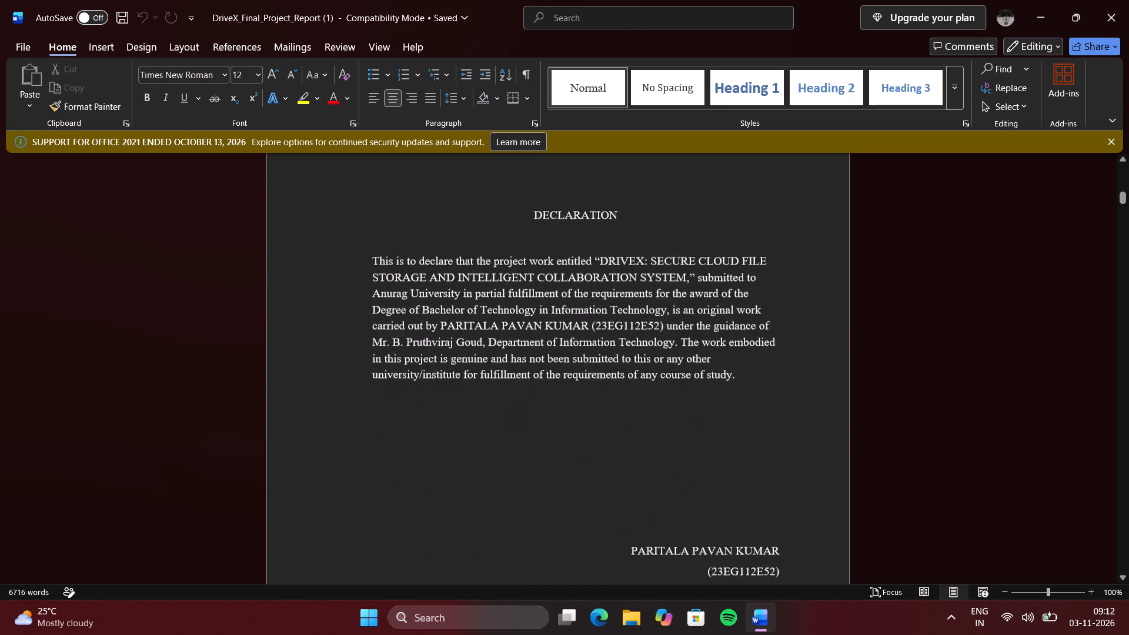
{"action": "scroll", "coordinate": [521, 390], "scroll_direction": "down", "scroll_amount": 7}
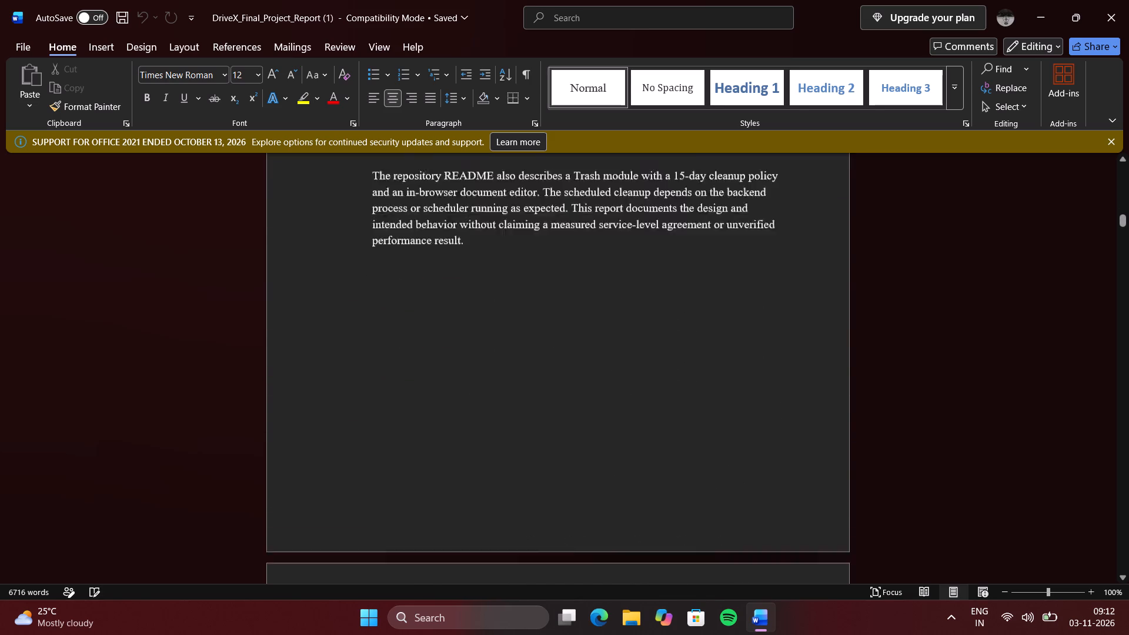
{"action": "scroll", "coordinate": [521, 390], "scroll_direction": "down", "scroll_amount": 4}
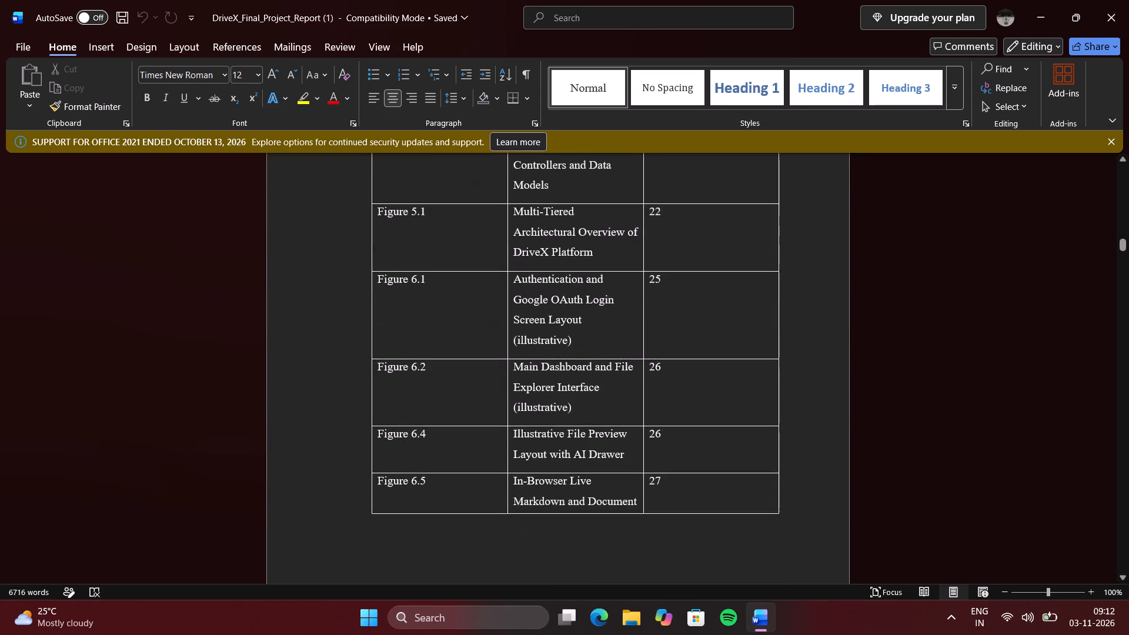
{"action": "scroll", "coordinate": [521, 390], "scroll_direction": "down", "scroll_amount": 4}
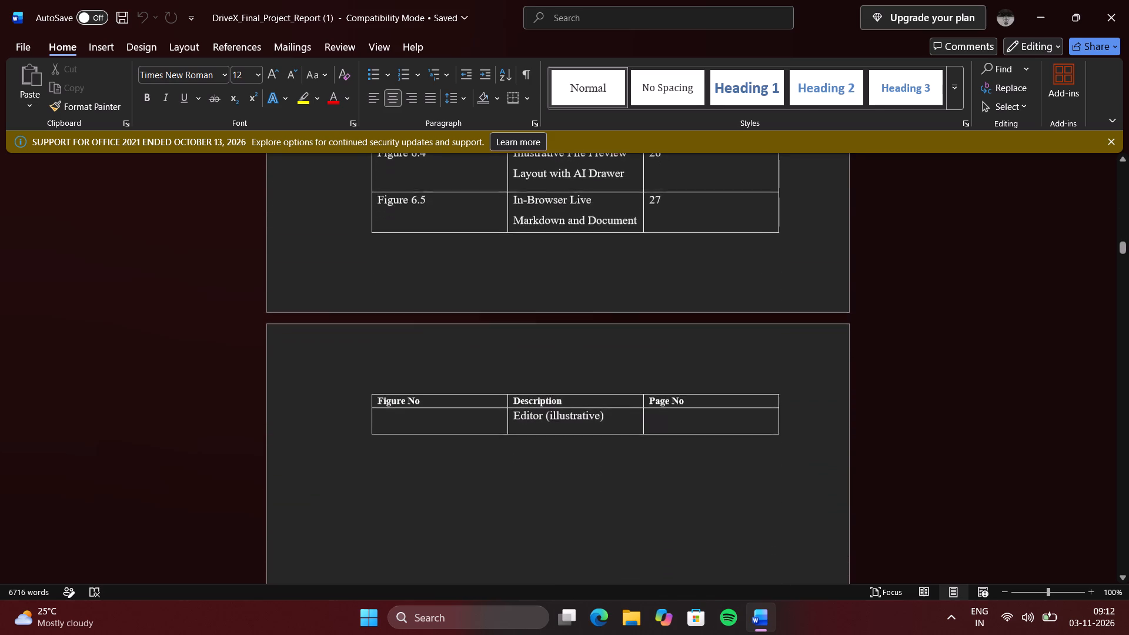
{"action": "scroll", "coordinate": [521, 390], "scroll_direction": "down", "scroll_amount": 2}
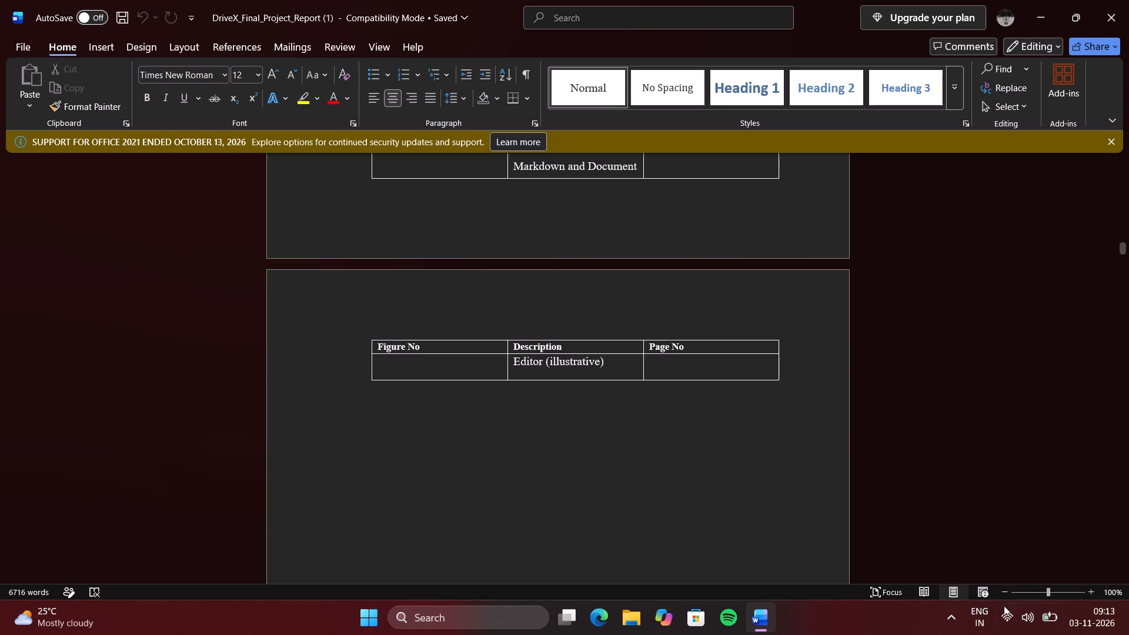
Try to connect the ArcticFox-BTM mouse from the computer's Bluetooth devices.
{"action": "left_click", "coordinate": [1026, 621]}
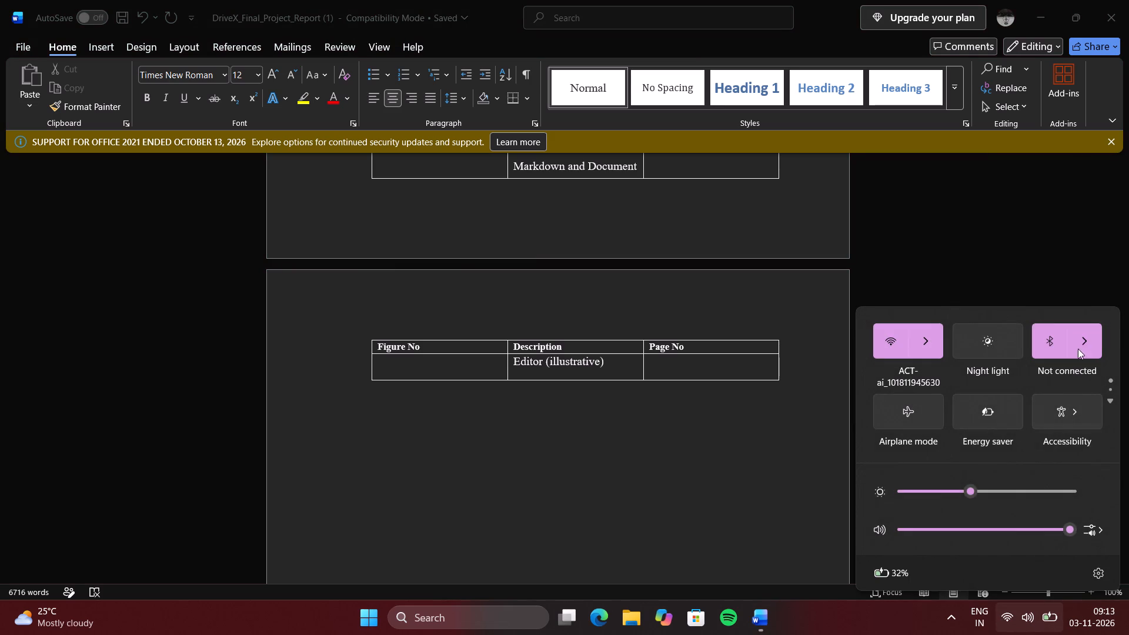
{"action": "left_click", "coordinate": [1087, 335]}
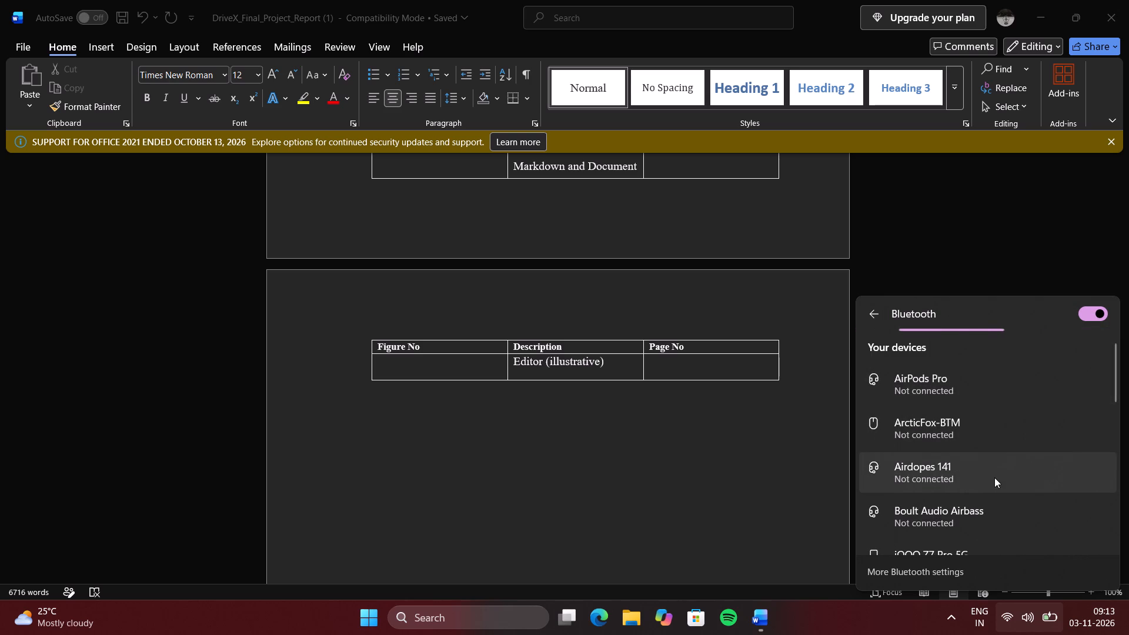
{"action": "left_click", "coordinate": [985, 433]}
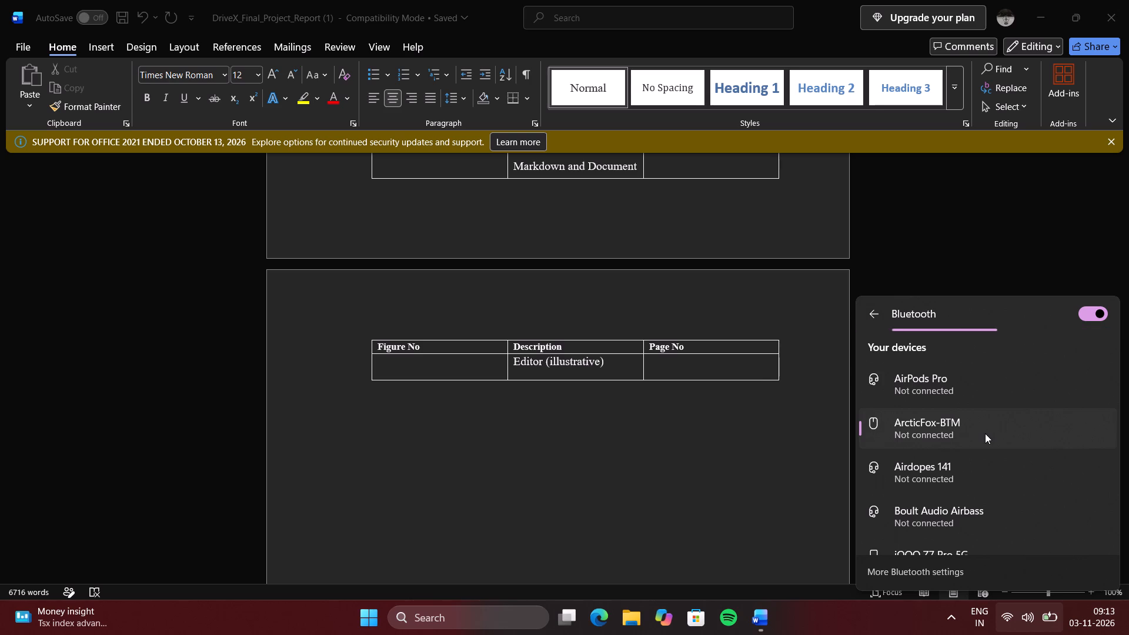
{"action": "left_click", "coordinate": [985, 433]}
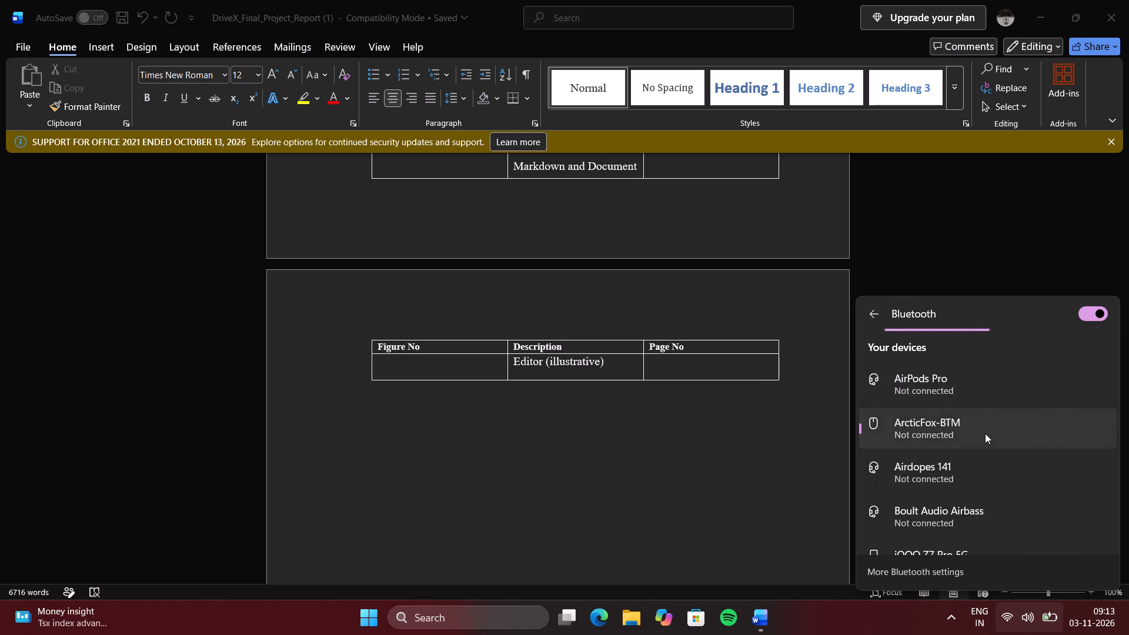
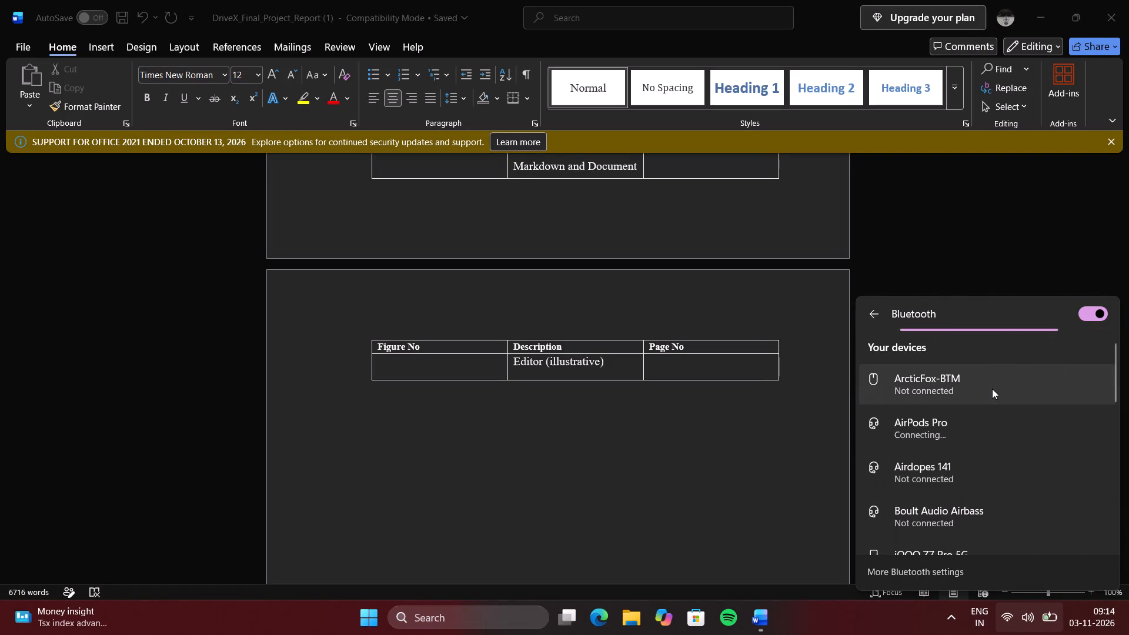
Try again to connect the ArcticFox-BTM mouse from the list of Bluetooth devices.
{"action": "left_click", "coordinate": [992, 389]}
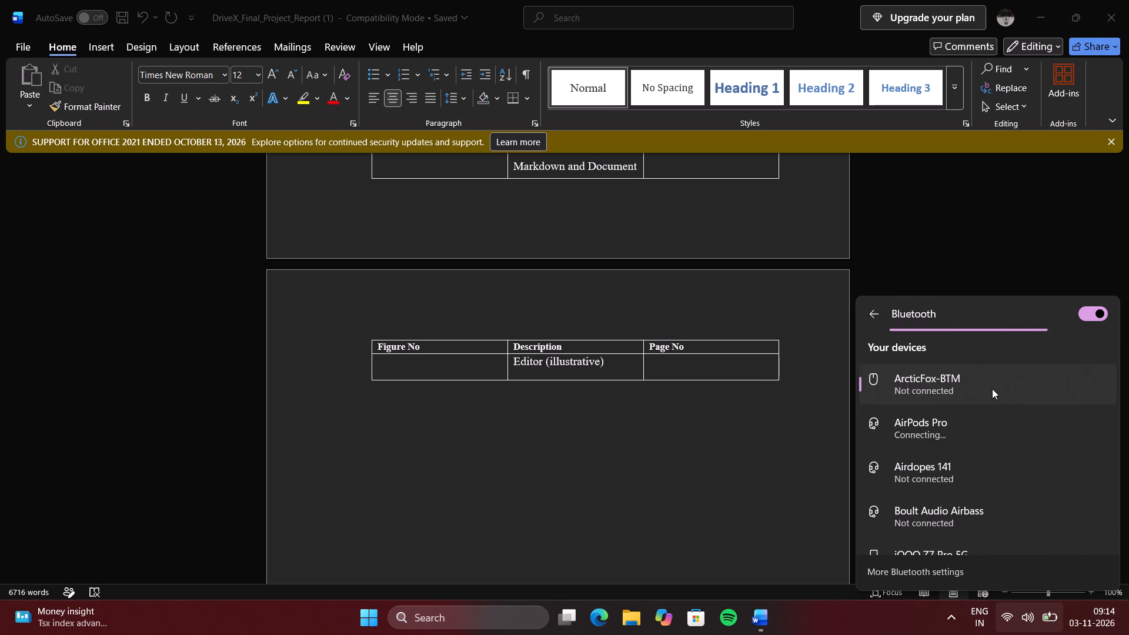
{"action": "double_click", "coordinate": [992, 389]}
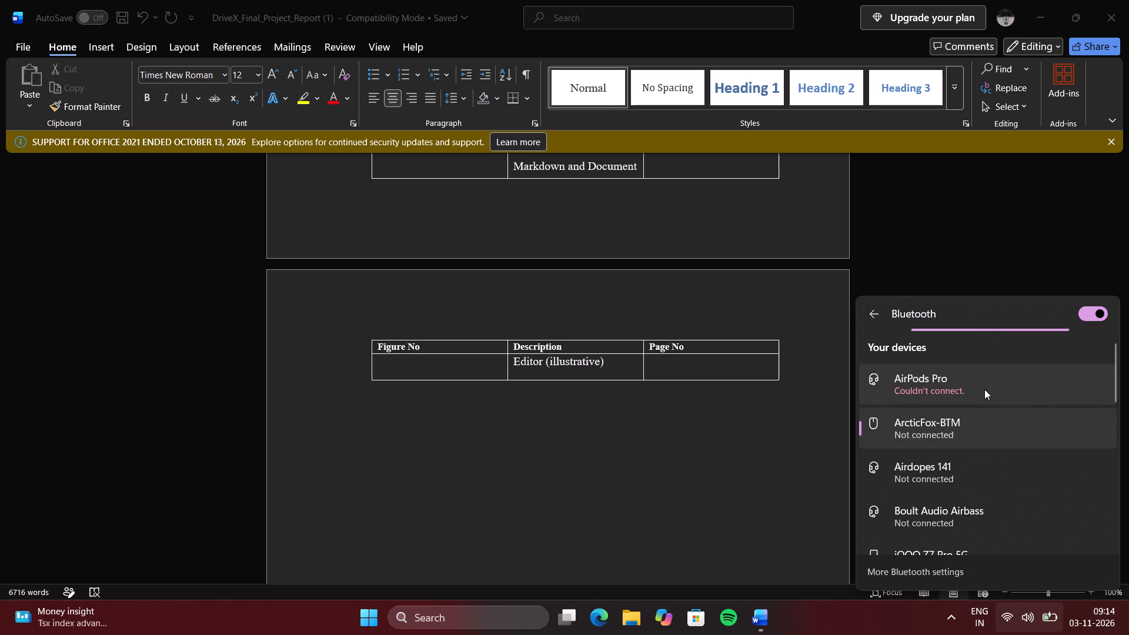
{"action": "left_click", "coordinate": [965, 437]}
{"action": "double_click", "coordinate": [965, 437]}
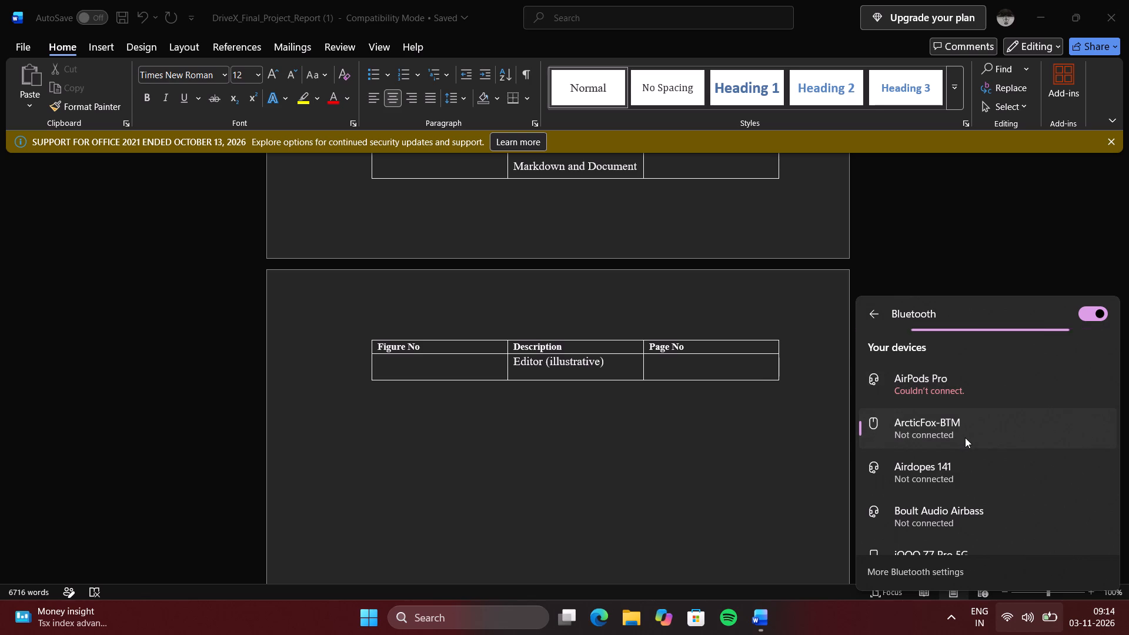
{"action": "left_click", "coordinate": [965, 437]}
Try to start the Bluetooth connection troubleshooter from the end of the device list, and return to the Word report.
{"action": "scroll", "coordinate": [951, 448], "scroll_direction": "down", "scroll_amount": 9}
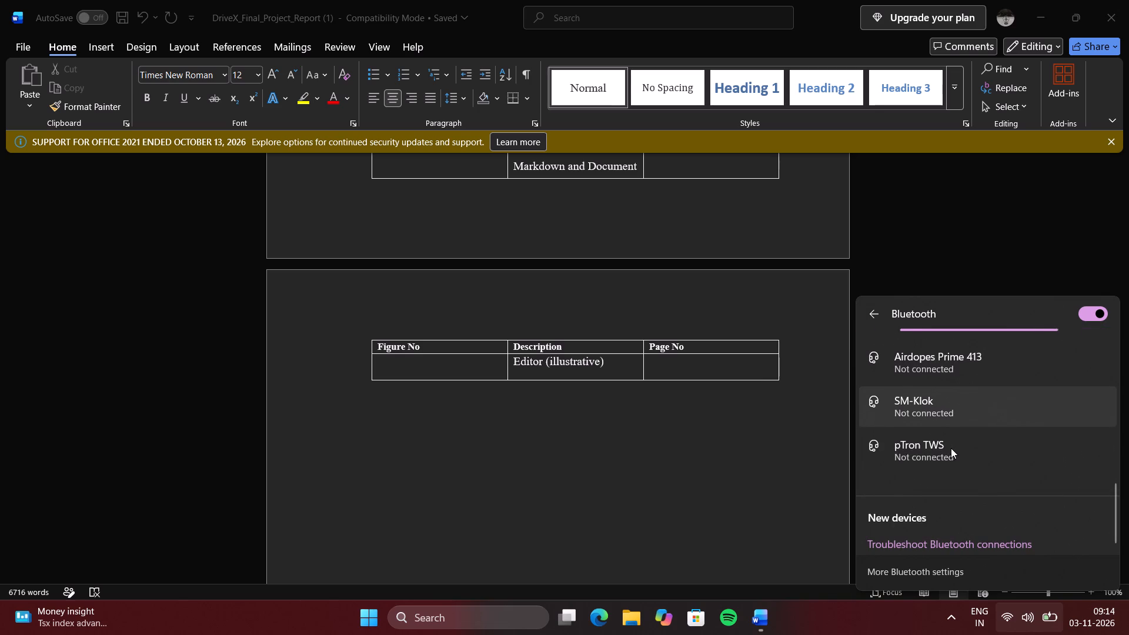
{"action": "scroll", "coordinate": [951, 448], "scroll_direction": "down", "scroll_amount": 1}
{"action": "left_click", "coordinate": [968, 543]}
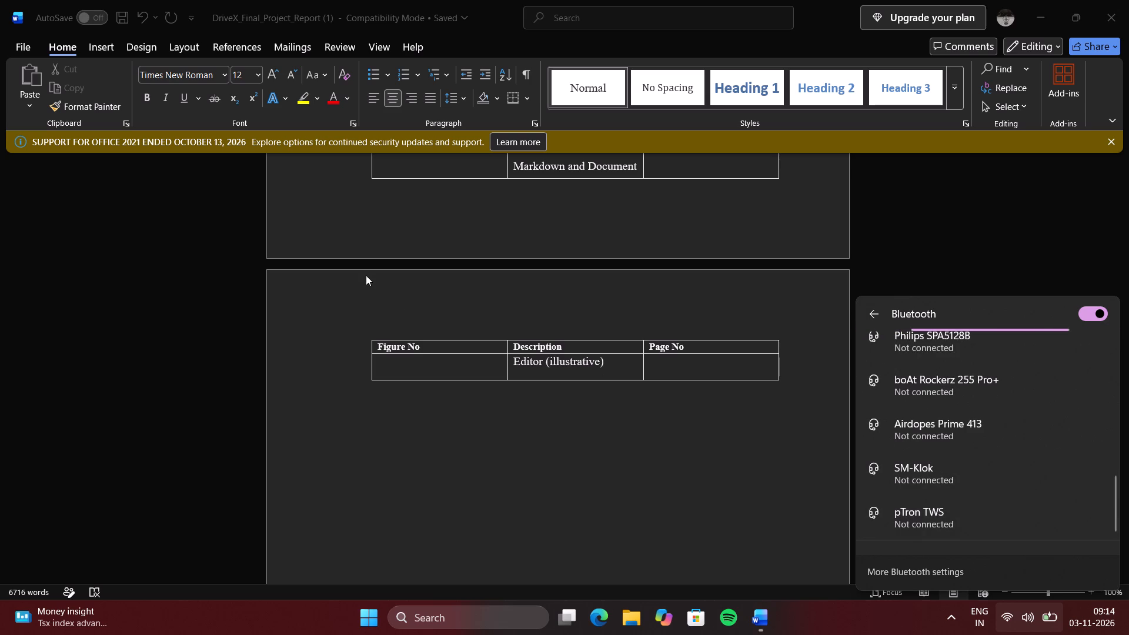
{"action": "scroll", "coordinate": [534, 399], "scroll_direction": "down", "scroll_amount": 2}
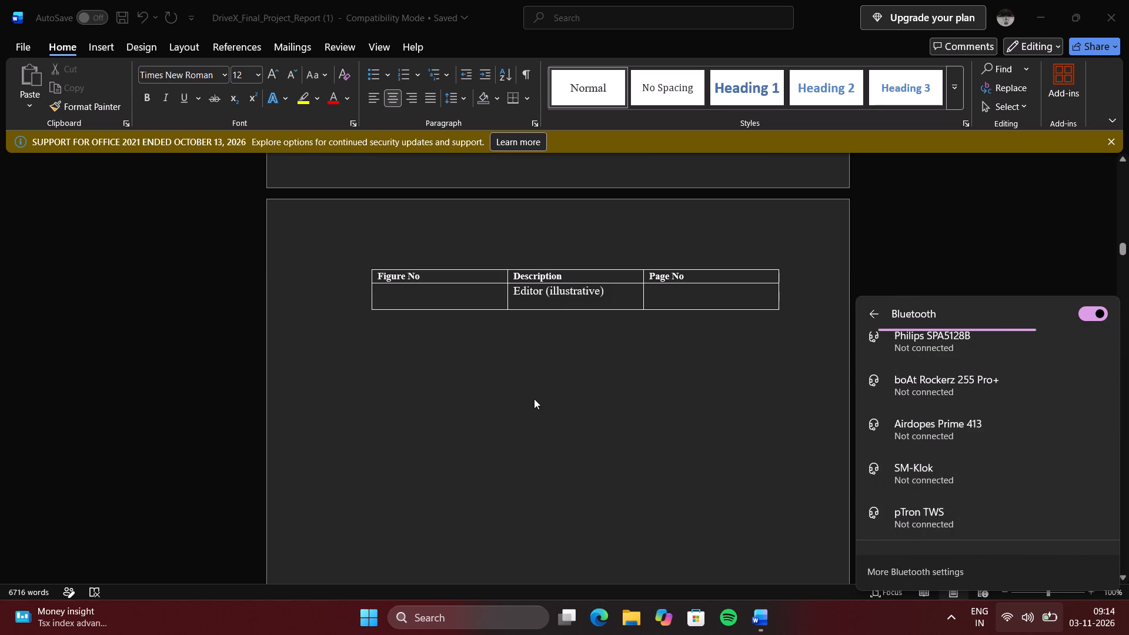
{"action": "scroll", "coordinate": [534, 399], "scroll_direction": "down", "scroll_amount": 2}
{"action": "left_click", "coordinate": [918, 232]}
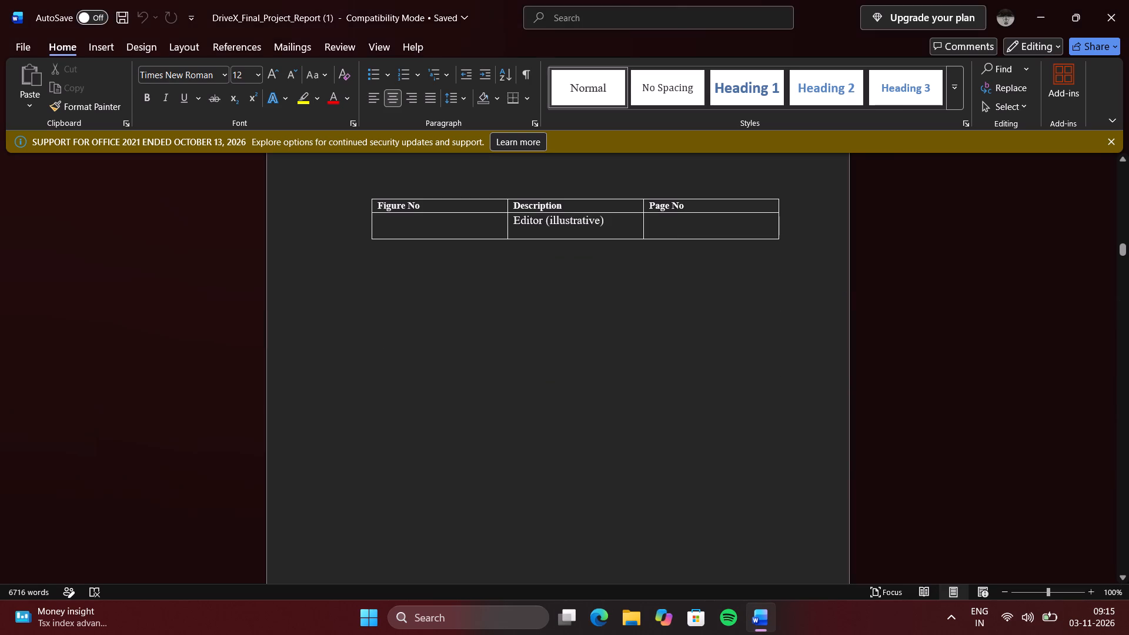
Remove the first-line indent of the first paragraph under 1.1 Overview in Chapter 1 and give it the Normal style.
{"action": "scroll", "coordinate": [318, 411], "scroll_direction": "down", "scroll_amount": 20}
{"action": "scroll", "coordinate": [318, 411], "scroll_direction": "down", "scroll_amount": 6}
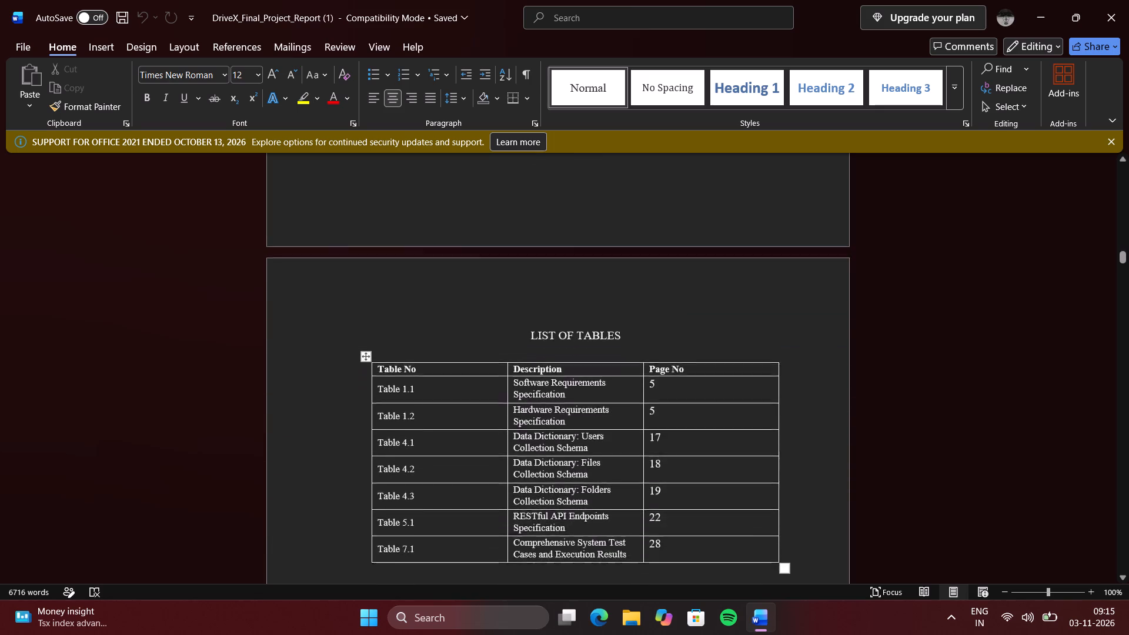
{"action": "scroll", "coordinate": [405, 397], "scroll_direction": "down", "scroll_amount": 18}
{"action": "scroll", "coordinate": [405, 397], "scroll_direction": "down", "scroll_amount": 11}
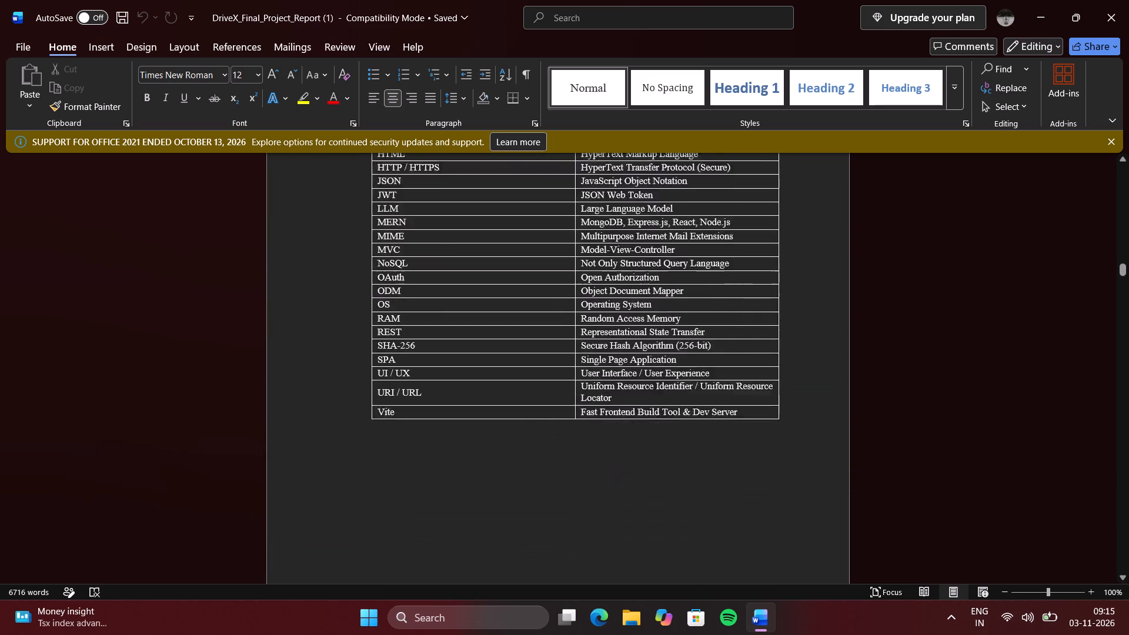
{"action": "scroll", "coordinate": [405, 397], "scroll_direction": "down", "scroll_amount": 20}
{"action": "scroll", "coordinate": [405, 397], "scroll_direction": "down", "scroll_amount": 19}
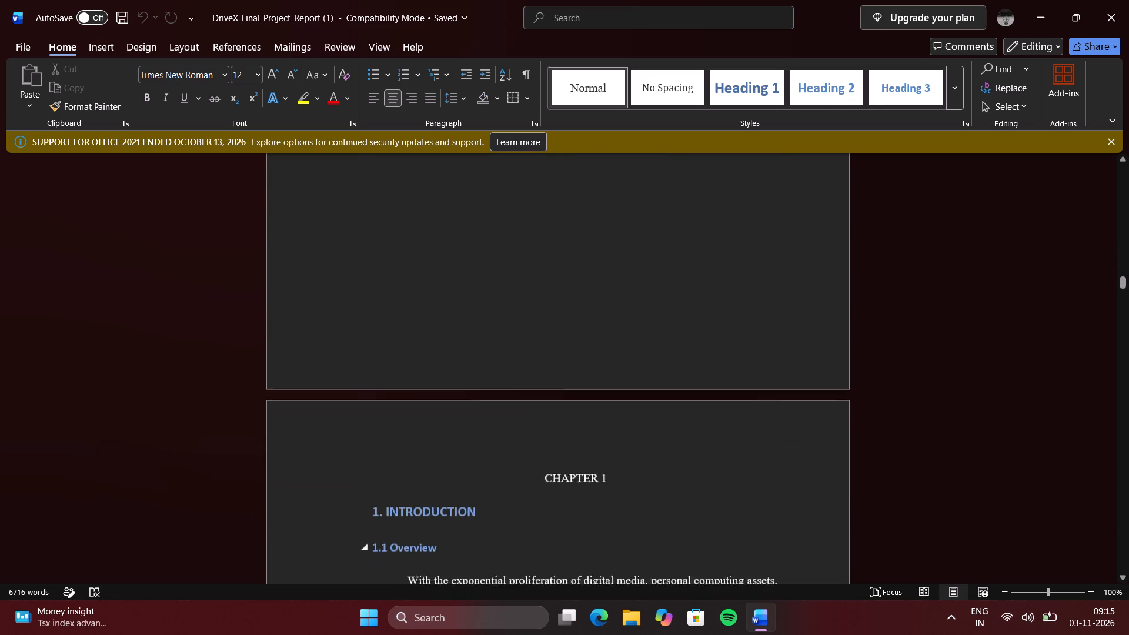
{"action": "scroll", "coordinate": [405, 397], "scroll_direction": "down", "scroll_amount": 2}
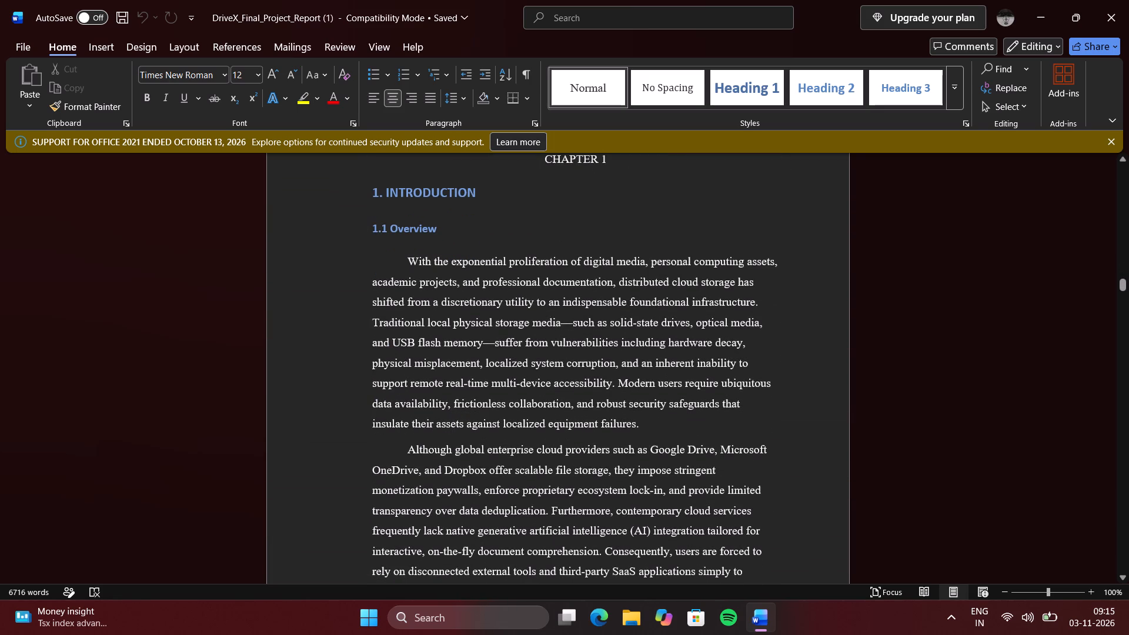
{"action": "left_click", "coordinate": [407, 256]}
{"action": "key", "text": "BackSpace"}
{"action": "key", "text": "Return"}
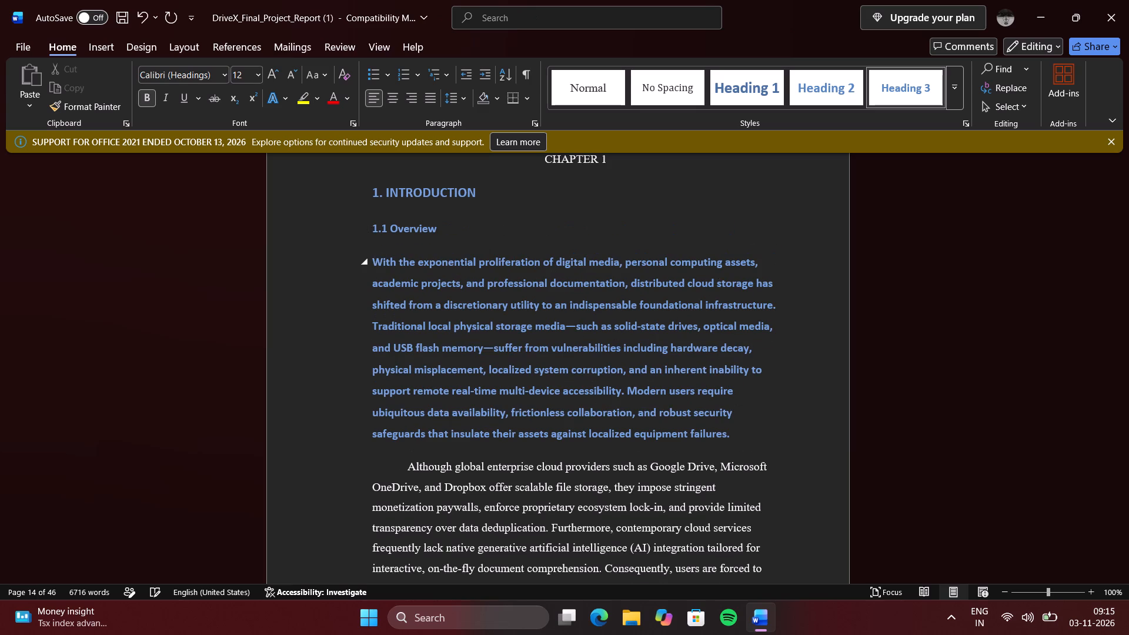
{"action": "left_click", "coordinate": [582, 81]}
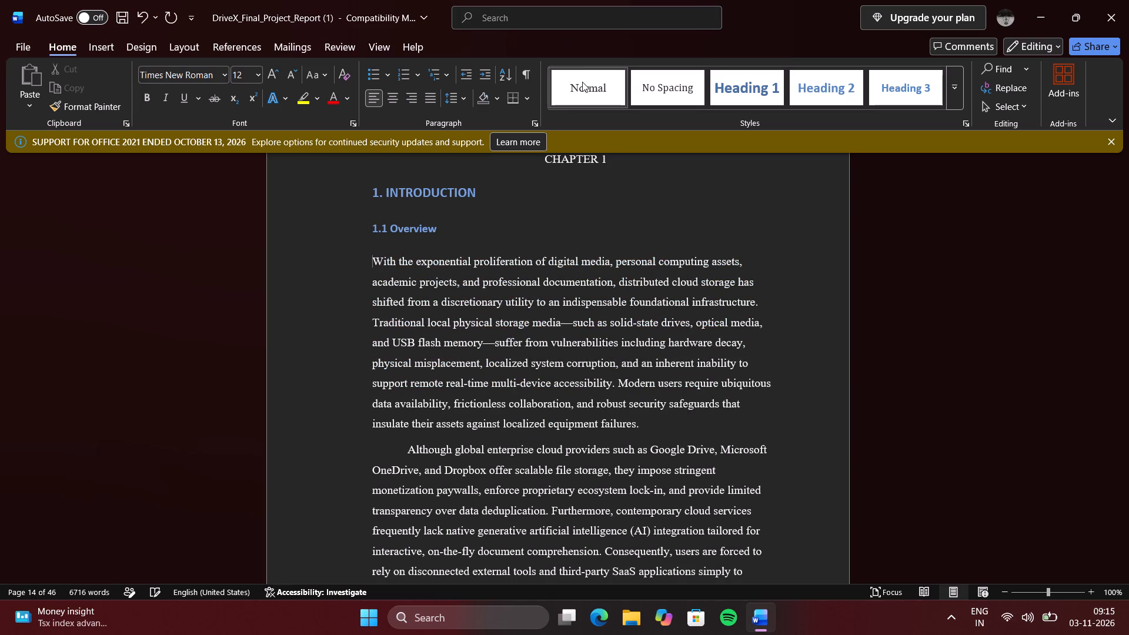
Remove the first-line indents of the Overview paragraphs starting "Although global enterprise cloud providers" and "To bridge this critical technological divide".
{"action": "left_click", "coordinate": [410, 446]}
{"action": "key", "text": "BackSpace"}
{"action": "key", "text": "Return"}
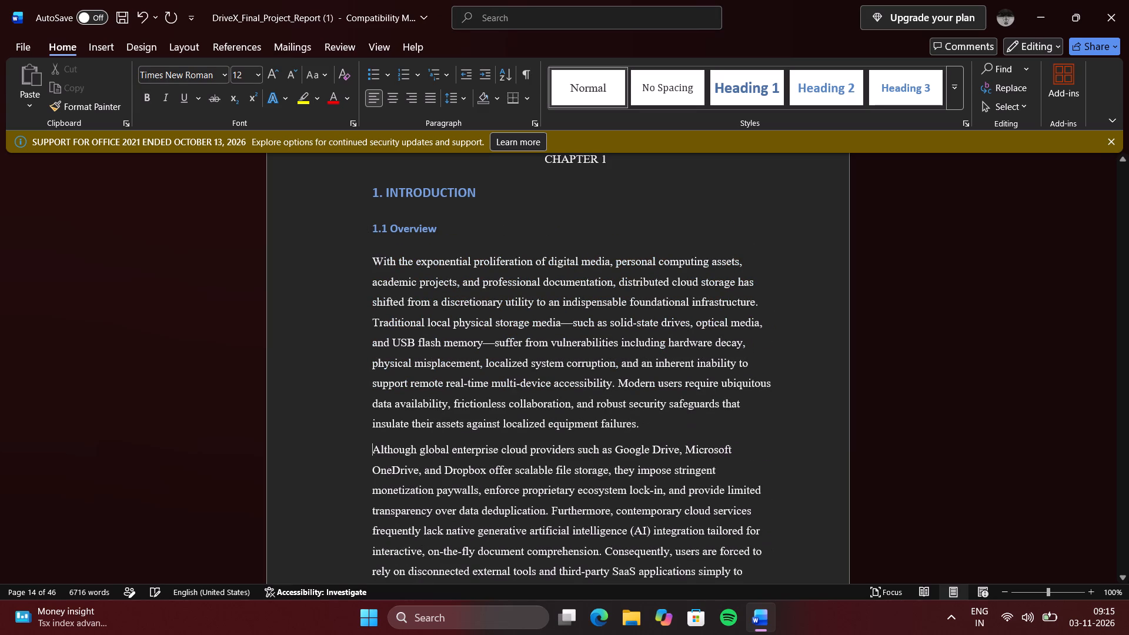
{"action": "scroll", "coordinate": [409, 446], "scroll_direction": "down", "scroll_amount": 4}
{"action": "left_click", "coordinate": [407, 470]}
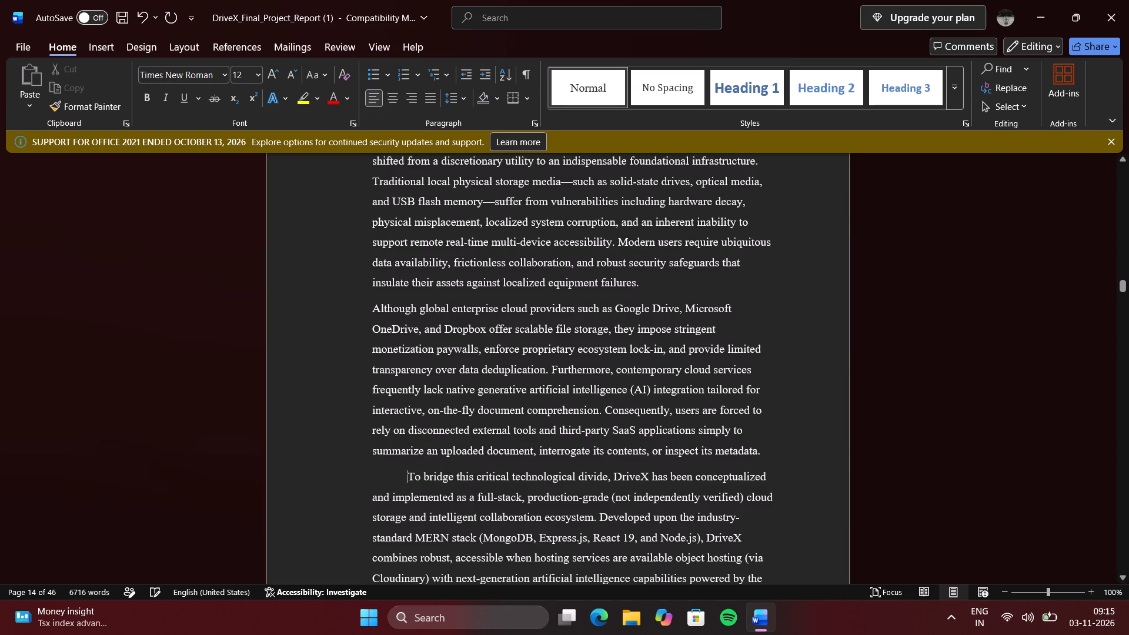
{"action": "key", "text": "BackSpace"}
{"action": "key", "text": "Return"}
Remove the first-line indent of the introductory paragraph under 1.2 Objectives and give it the Normal style.
{"action": "scroll", "coordinate": [407, 469], "scroll_direction": "down", "scroll_amount": 14}
{"action": "left_click", "coordinate": [407, 389]}
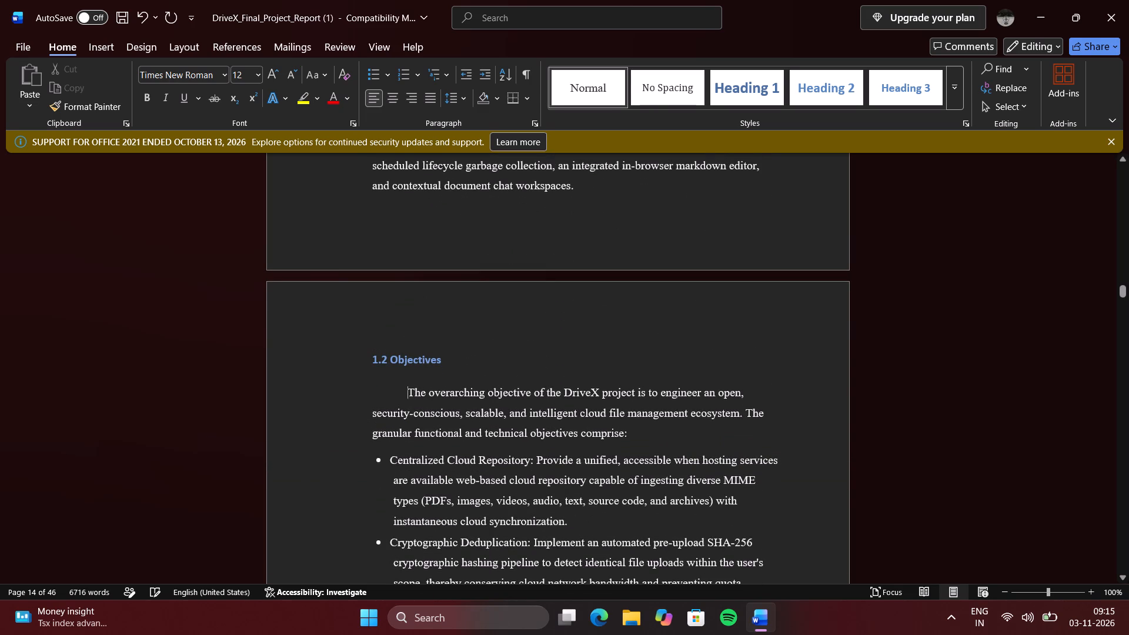
{"action": "key", "text": "BackSpace"}
{"action": "key", "text": "Return"}
{"action": "left_click", "coordinate": [583, 97]}
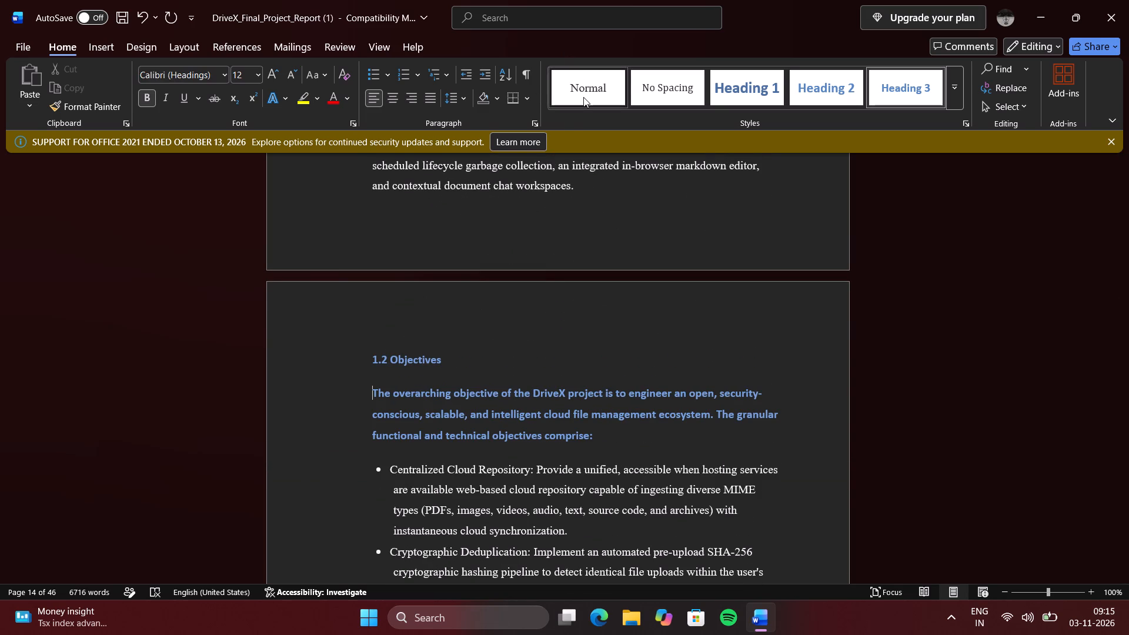
Remove the first-line indent of the introductory paragraph under 1.3 Problem Formulation and give it the Normal style.
{"action": "scroll", "coordinate": [397, 486], "scroll_direction": "down", "scroll_amount": 6}
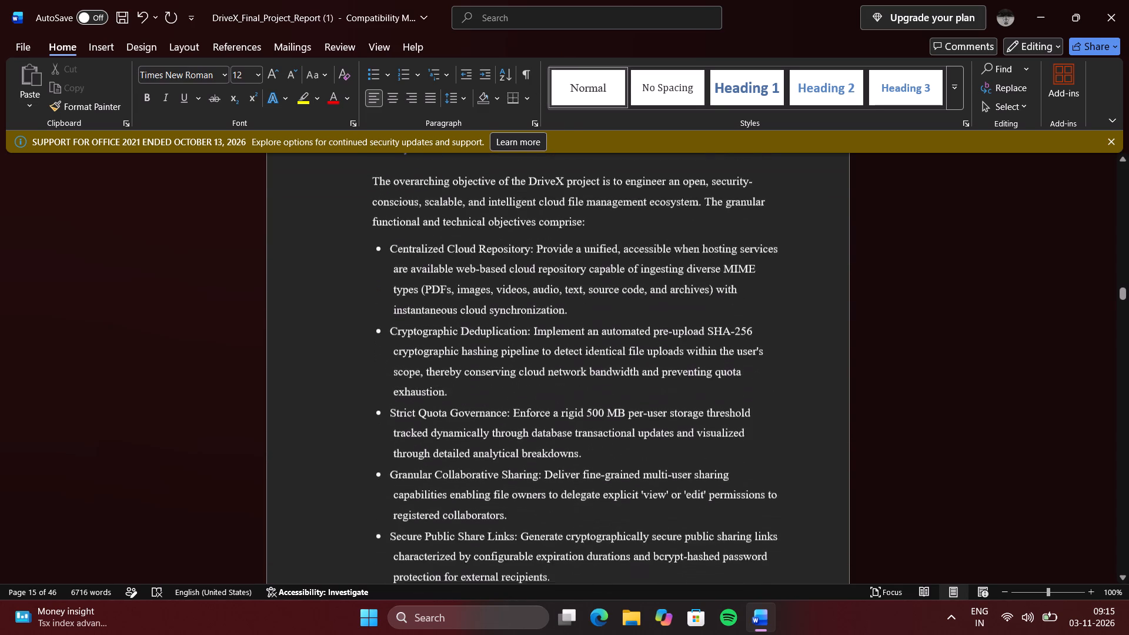
{"action": "scroll", "coordinate": [397, 477], "scroll_direction": "down", "scroll_amount": 19}
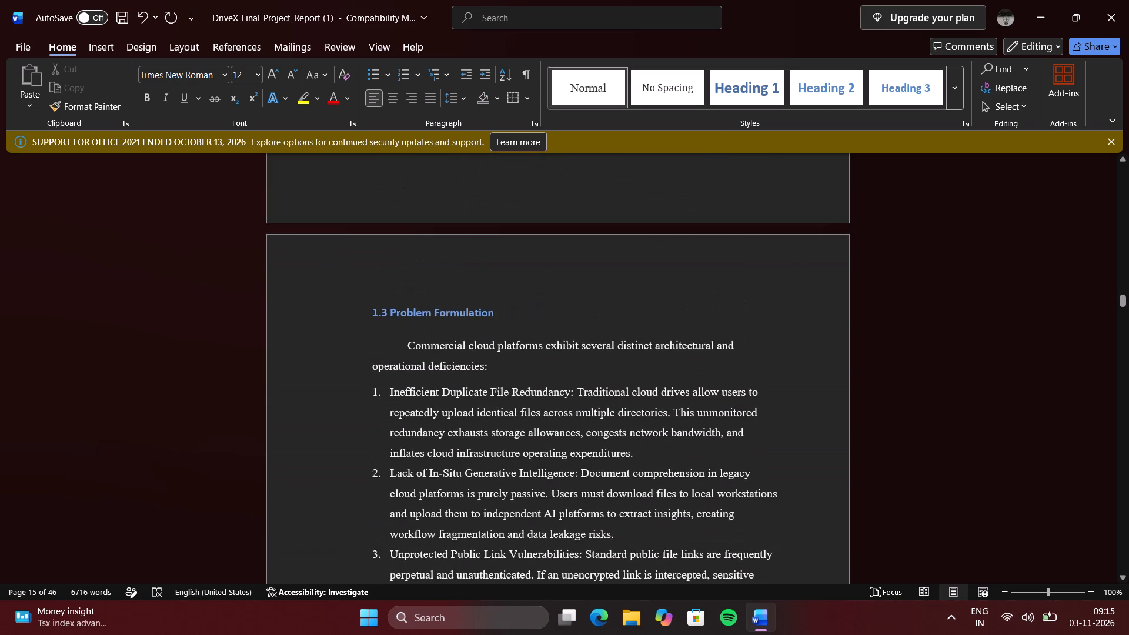
{"action": "left_click", "coordinate": [409, 350]}
{"action": "key", "text": "BackSpace"}
{"action": "key", "text": "Return"}
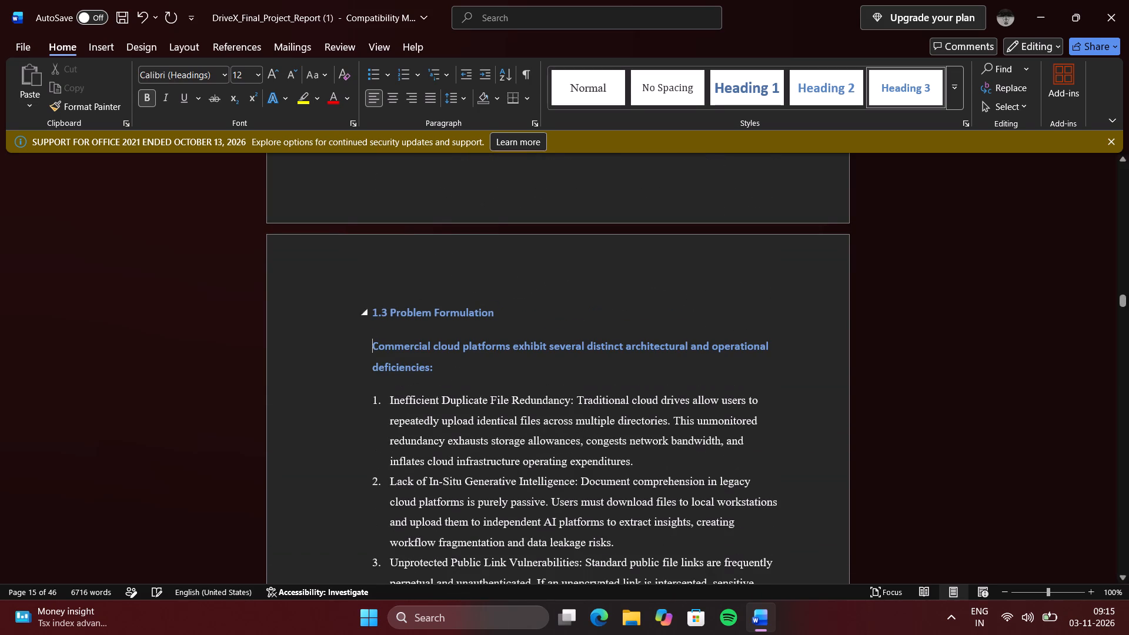
{"action": "left_click", "coordinate": [564, 88]}
Join the closing "DriveX directly formulates" paragraph of section 1.3 to list item 4 and split it off again as item 5.
{"action": "scroll", "coordinate": [424, 488], "scroll_direction": "down", "scroll_amount": 3}
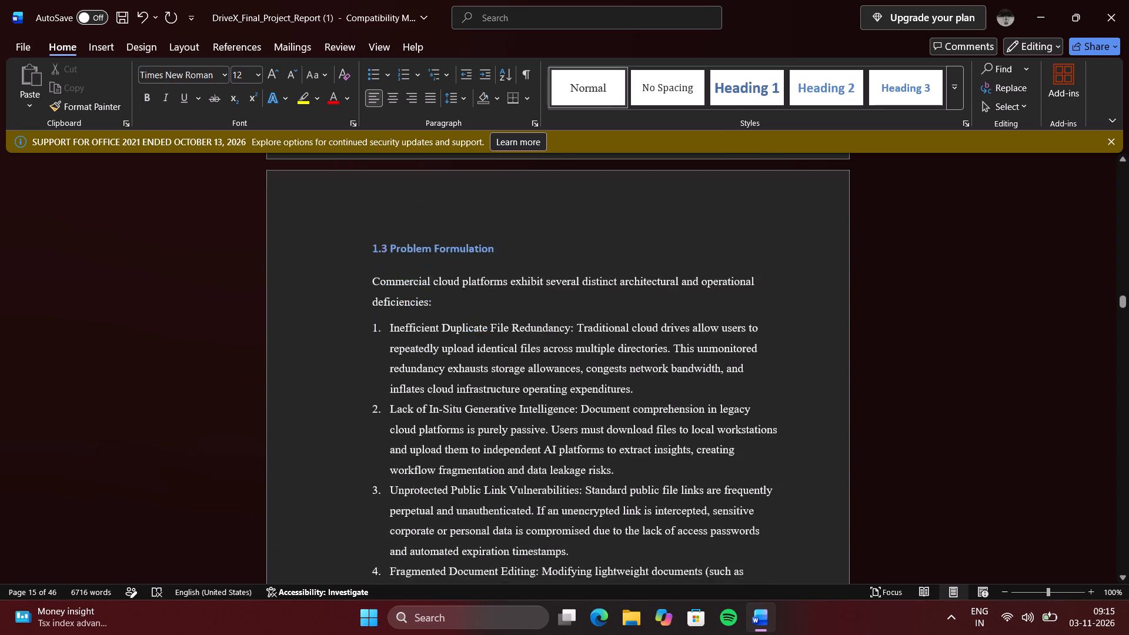
{"action": "scroll", "coordinate": [422, 489], "scroll_direction": "down", "scroll_amount": 5}
{"action": "left_click", "coordinate": [405, 424]}
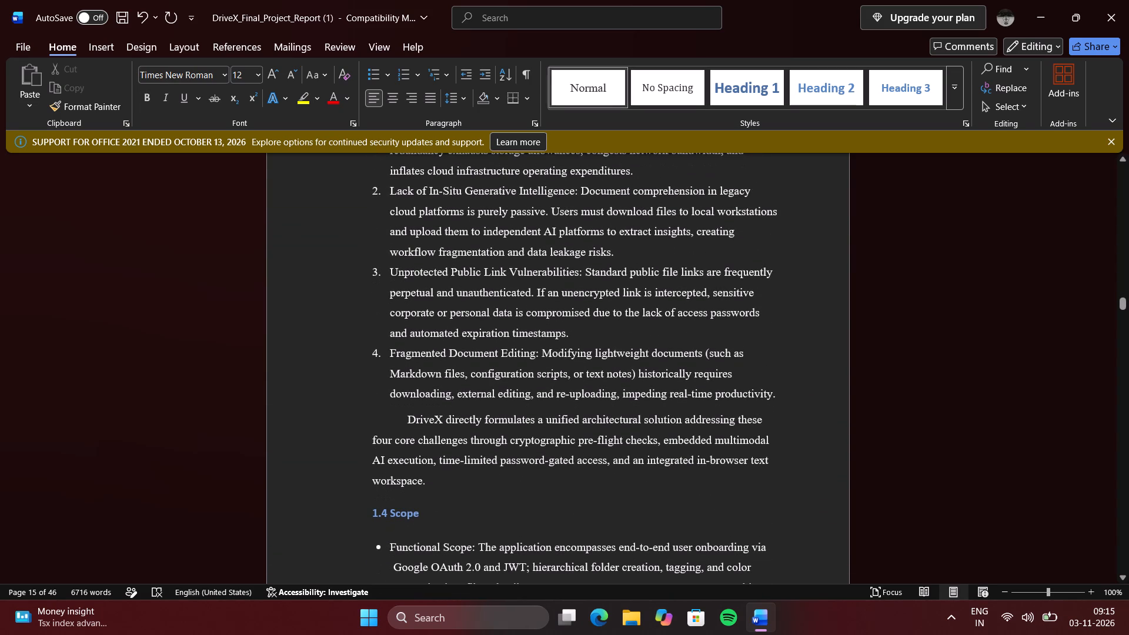
{"action": "key", "text": "BackSpace"}
{"action": "key", "text": "Return"}
Remove the first-line indent of the introductory paragraph under 1.5 Feasibility Study and give it the Normal style.
{"action": "scroll", "coordinate": [448, 414], "scroll_direction": "down", "scroll_amount": 4}
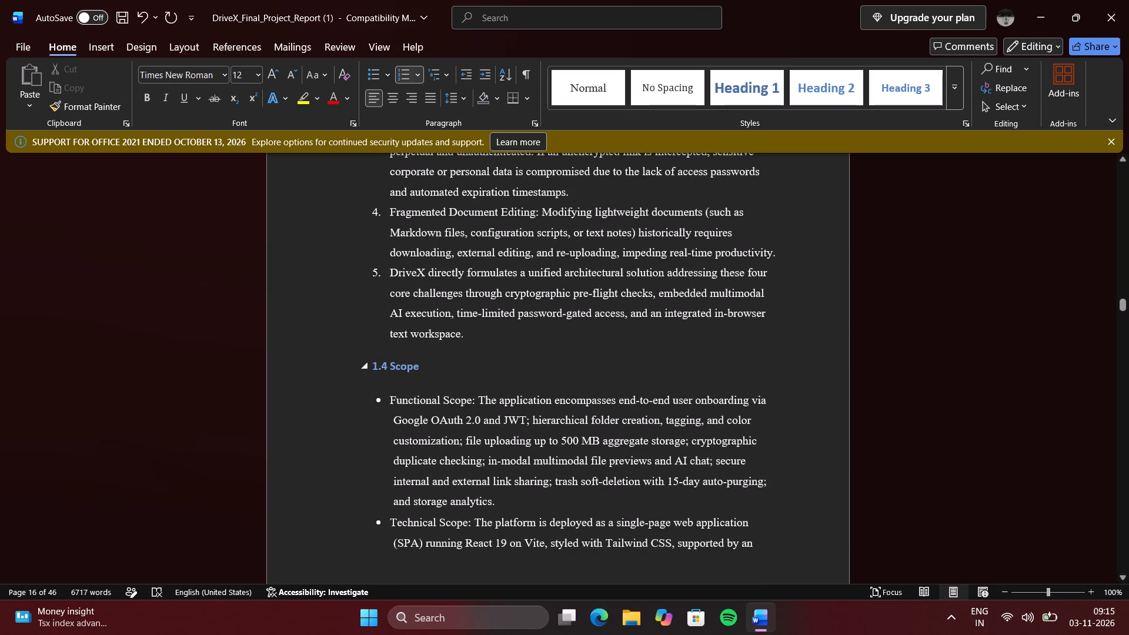
{"action": "scroll", "coordinate": [470, 377], "scroll_direction": "down", "scroll_amount": 17}
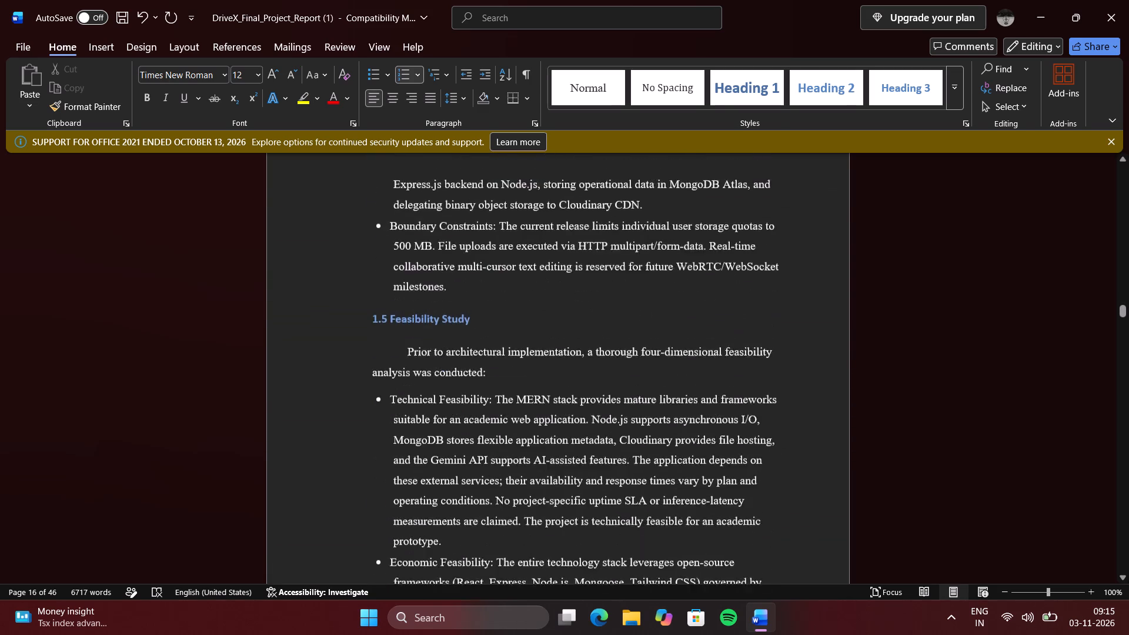
{"action": "left_click", "coordinate": [407, 285]}
{"action": "key", "text": "BackSpace"}
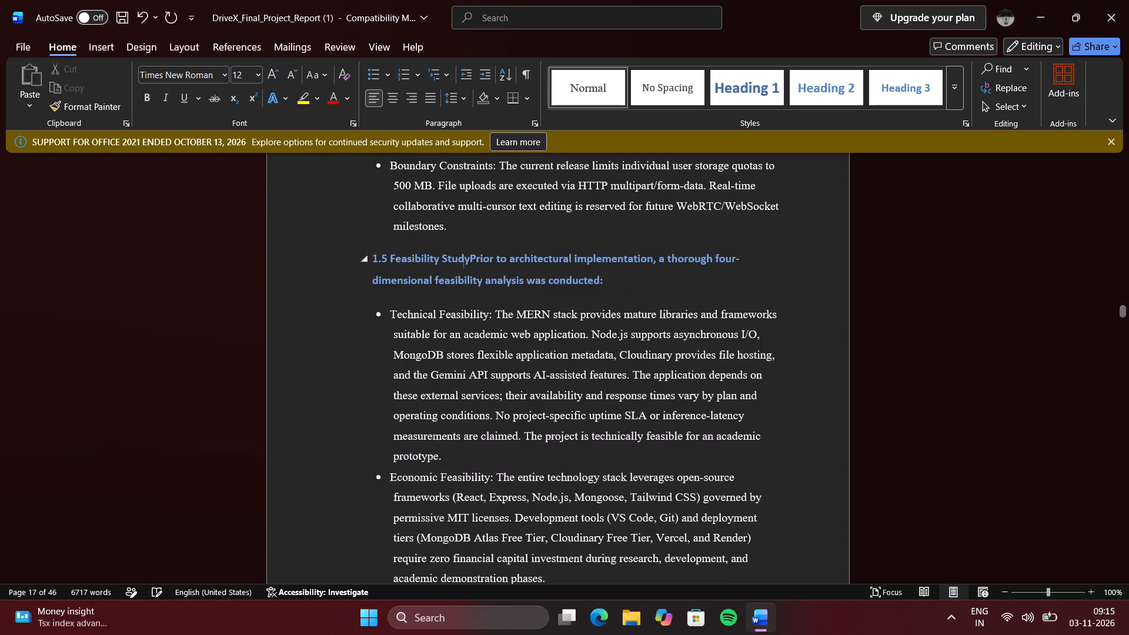
{"action": "key", "text": "Return"}
{"action": "left_click", "coordinate": [589, 89]}
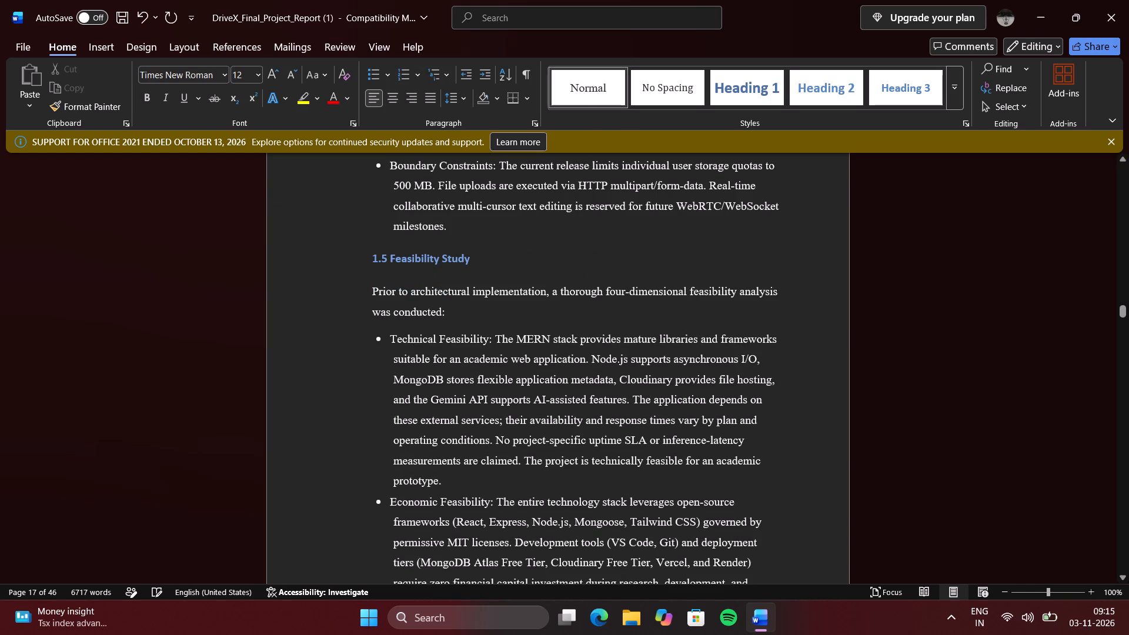
Remove the first-line indent of the paragraph under 1.6.1 Software Requirements and give it the Normal style.
{"action": "scroll", "coordinate": [422, 419], "scroll_direction": "down", "scroll_amount": 10}
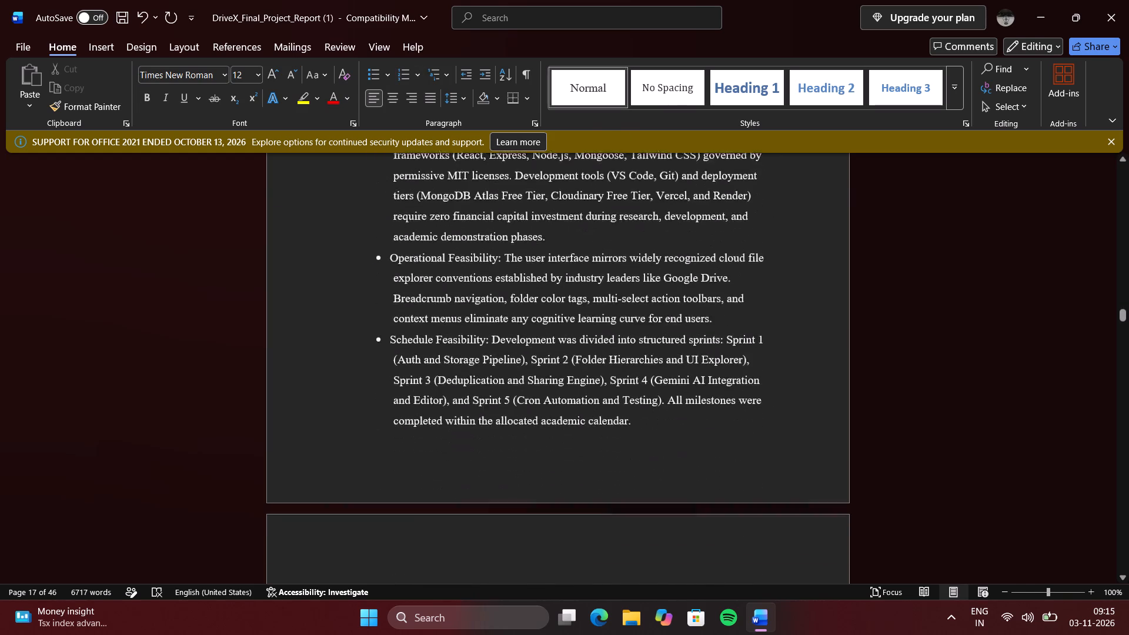
{"action": "scroll", "coordinate": [422, 419], "scroll_direction": "down", "scroll_amount": 7}
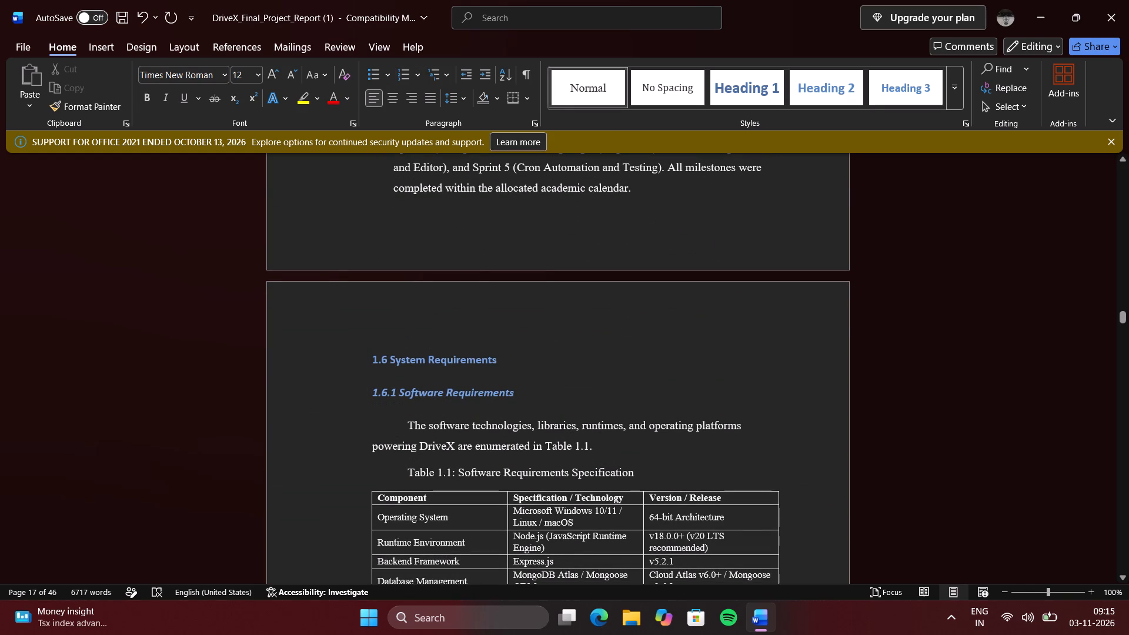
{"action": "left_click", "coordinate": [407, 420]}
{"action": "key", "text": "BackSpace"}
{"action": "key", "text": "Return"}
{"action": "left_click", "coordinate": [596, 76]}
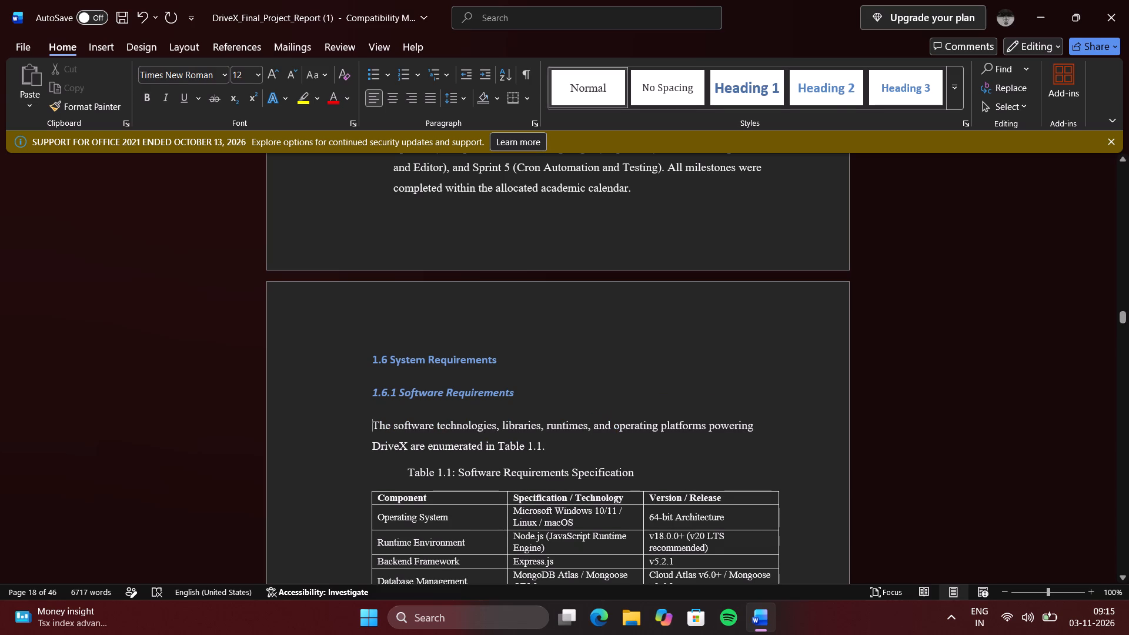
Look through the report's remaining chapters and front matter, checking the paragraph indentation and page layout up to section 1.6.
{"action": "left_click_drag", "start_coordinate": [1119, 319], "coordinate": [1121, 384]}
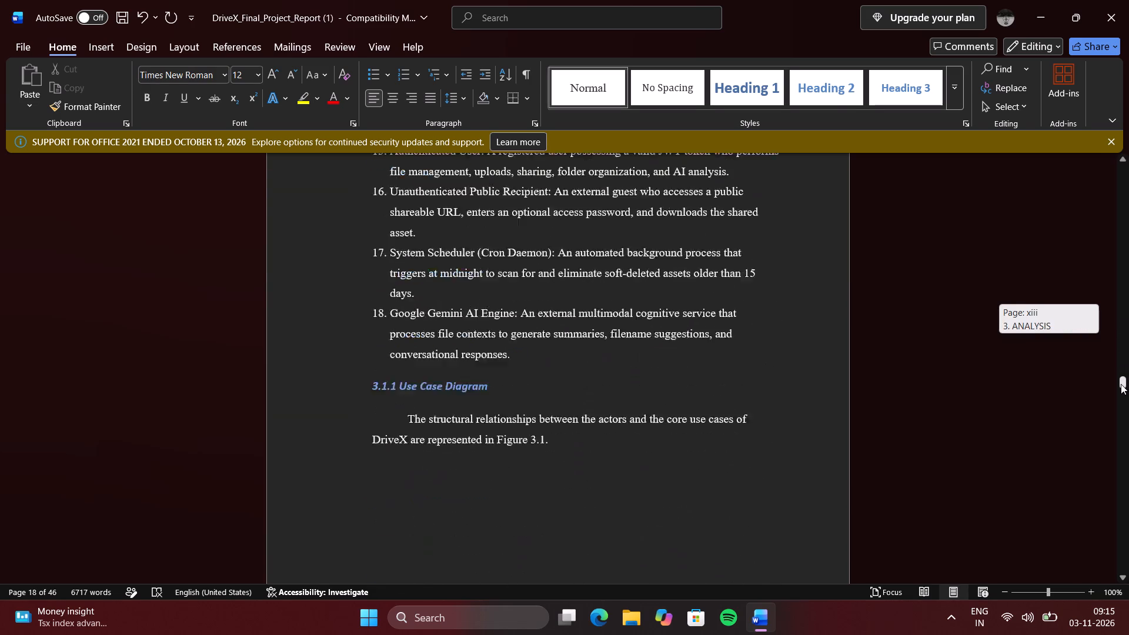
{"action": "left_click_drag", "start_coordinate": [1121, 384], "coordinate": [1120, 448]}
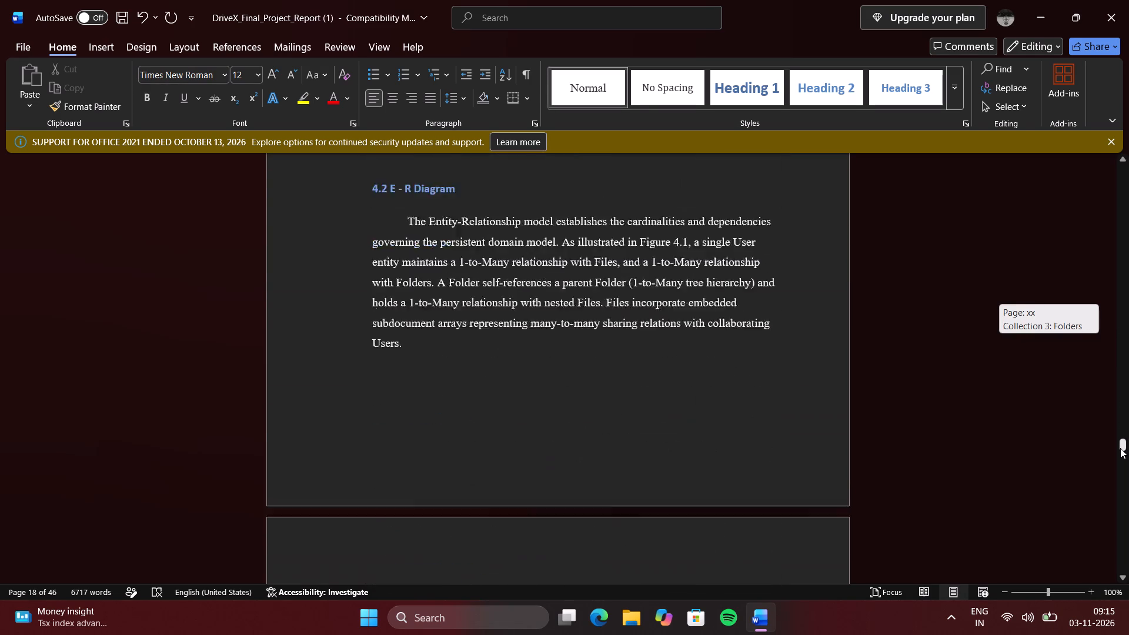
{"action": "left_click_drag", "start_coordinate": [1120, 448], "coordinate": [1120, 494]}
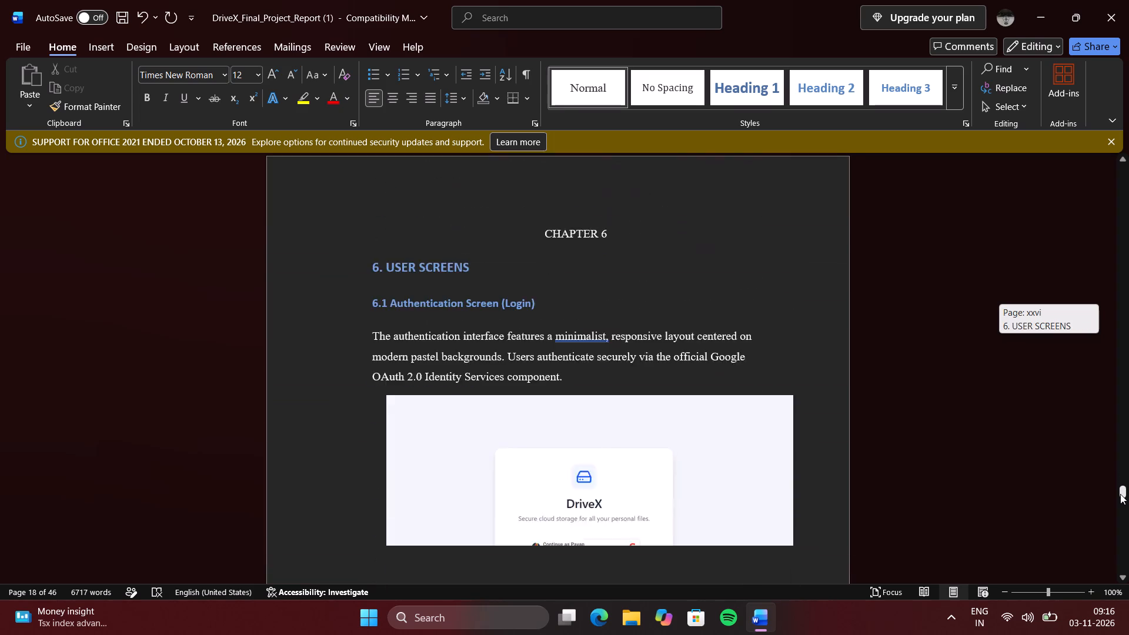
{"action": "left_click_drag", "start_coordinate": [1120, 494], "coordinate": [1120, 523]}
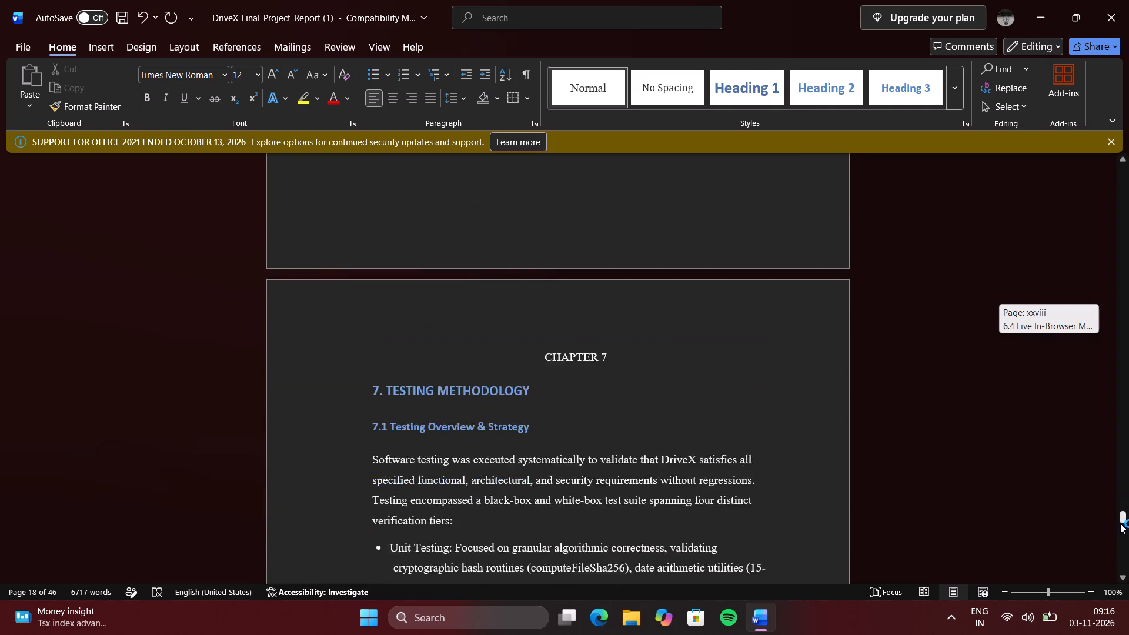
{"action": "left_click_drag", "start_coordinate": [1120, 523], "coordinate": [1122, 552]}
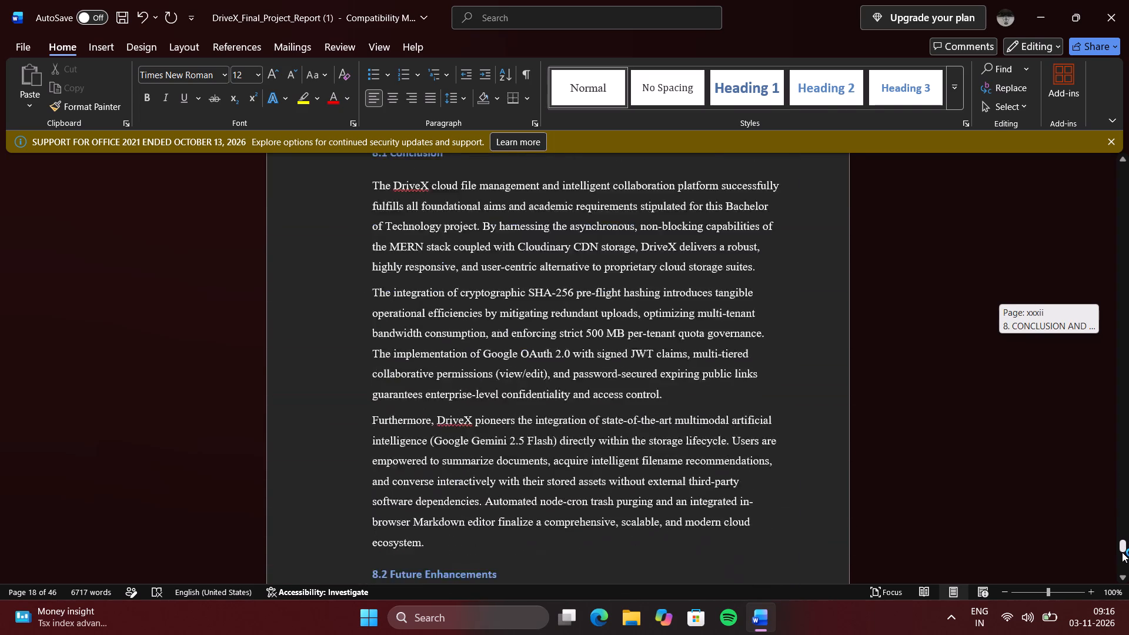
{"action": "left_click_drag", "start_coordinate": [1122, 552], "coordinate": [1125, 539]}
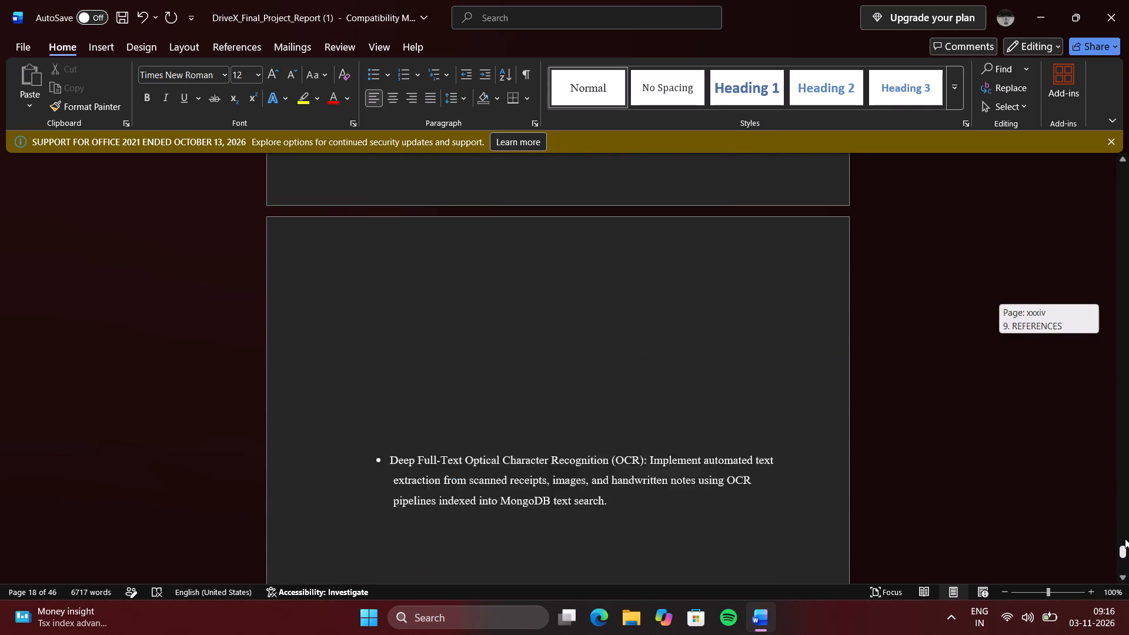
{"action": "left_click_drag", "start_coordinate": [1125, 539], "coordinate": [1107, 249]}
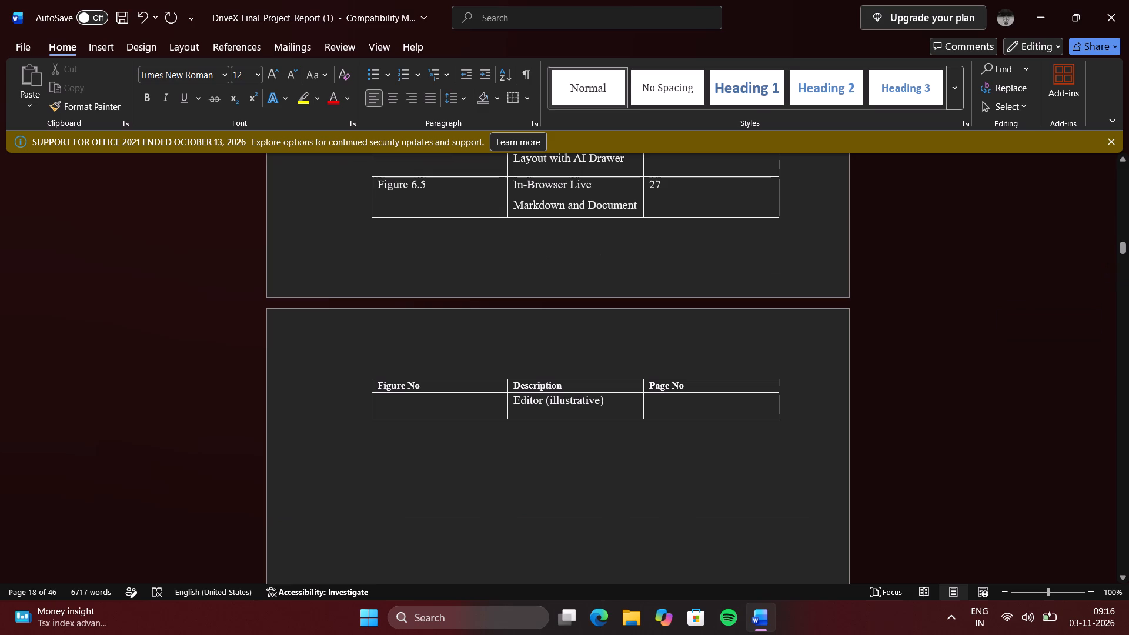
{"action": "scroll", "coordinate": [754, 372], "scroll_direction": "down", "scroll_amount": 6}
{"action": "scroll", "coordinate": [741, 373], "scroll_direction": "down", "scroll_amount": 20}
{"action": "scroll", "coordinate": [741, 373], "scroll_direction": "down", "scroll_amount": 8}
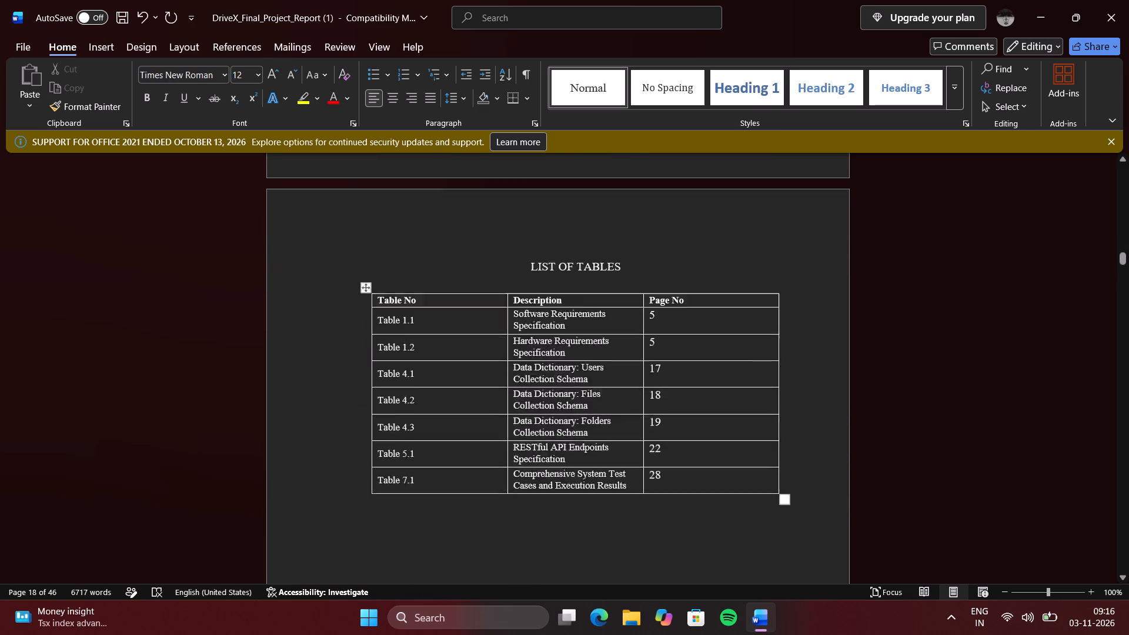
{"action": "scroll", "coordinate": [743, 374], "scroll_direction": "down", "scroll_amount": 20}
{"action": "scroll", "coordinate": [743, 374], "scroll_direction": "down", "scroll_amount": 20}
{"action": "scroll", "coordinate": [743, 374], "scroll_direction": "down", "scroll_amount": 13}
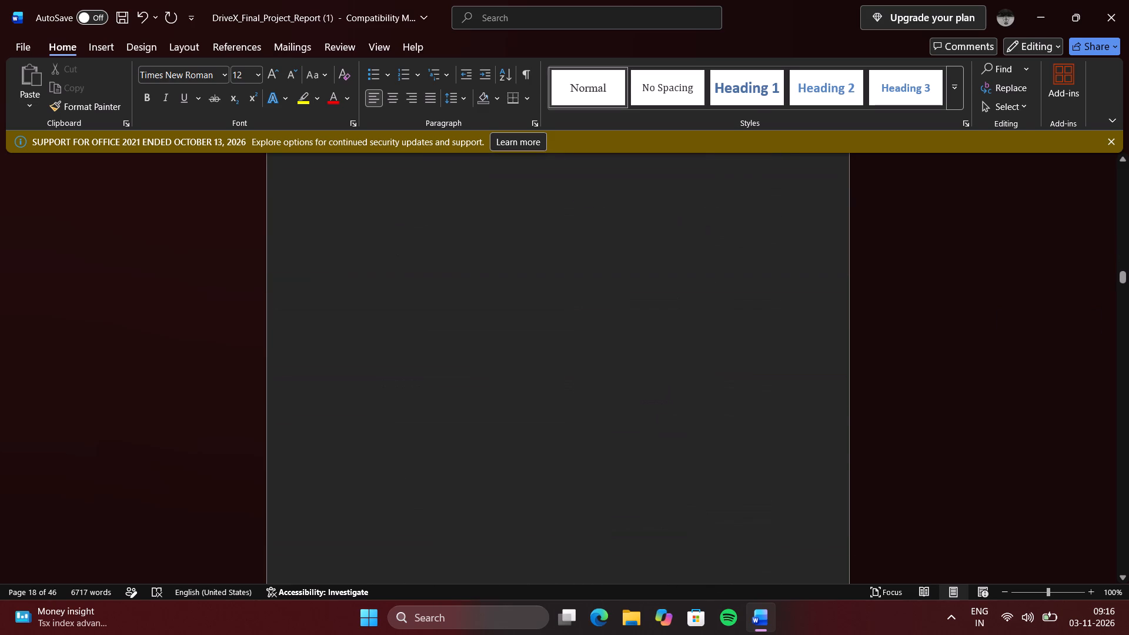
{"action": "scroll", "coordinate": [743, 374], "scroll_direction": "down", "scroll_amount": 20}
{"action": "scroll", "coordinate": [743, 374], "scroll_direction": "down", "scroll_amount": 20}
{"action": "scroll", "coordinate": [743, 374], "scroll_direction": "down", "scroll_amount": 12}
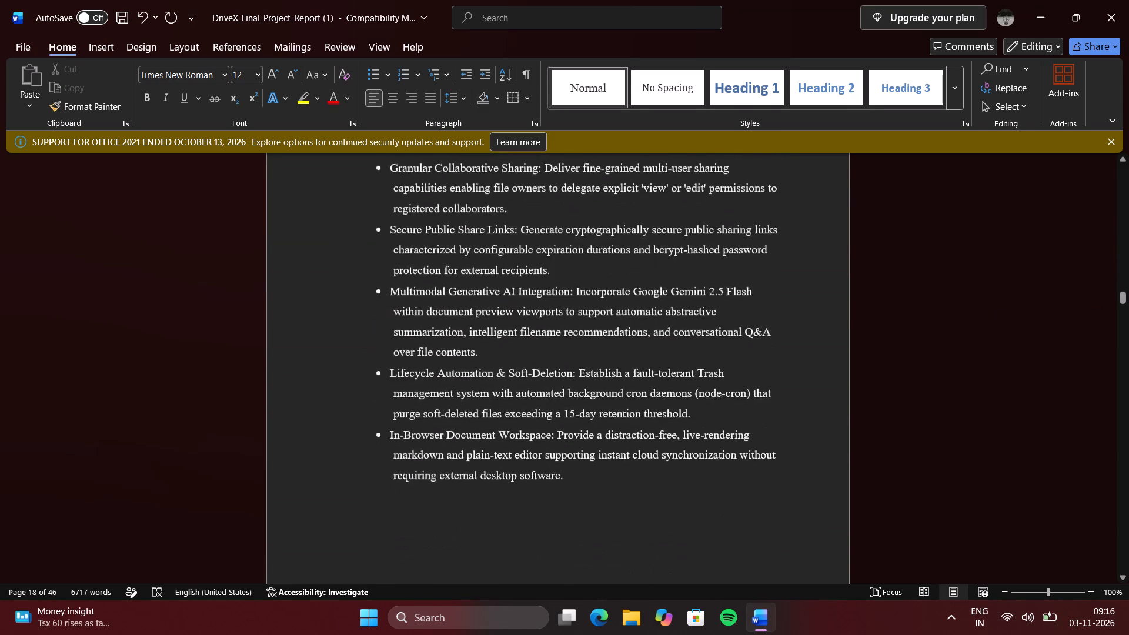
{"action": "scroll", "coordinate": [686, 384], "scroll_direction": "down", "scroll_amount": 13}
{"action": "scroll", "coordinate": [686, 384], "scroll_direction": "down", "scroll_amount": 17}
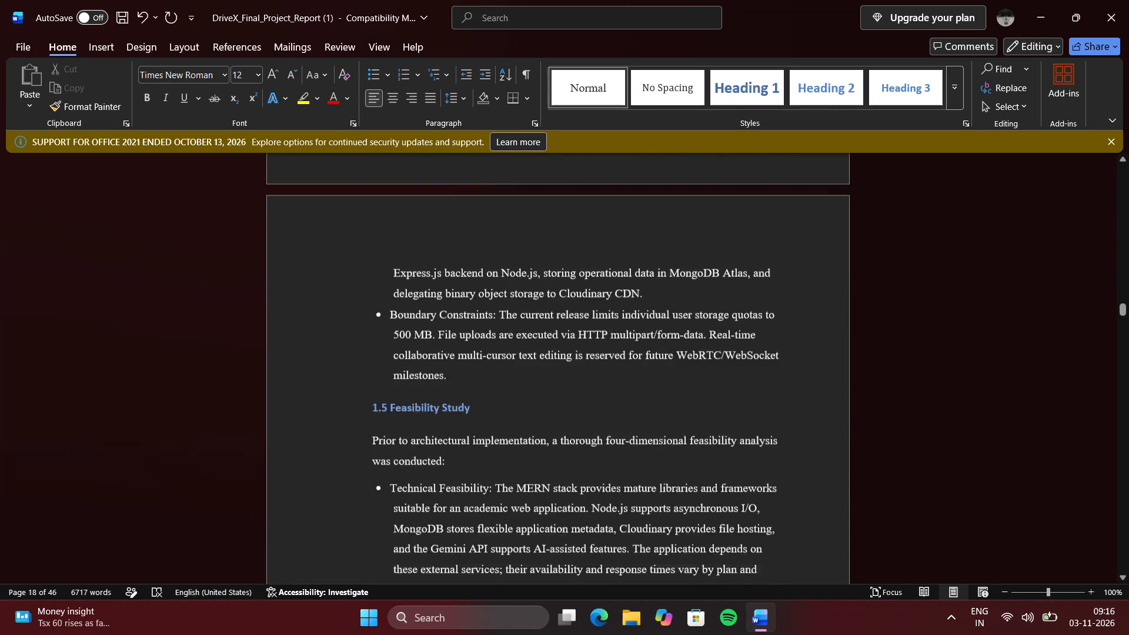
{"action": "scroll", "coordinate": [686, 384], "scroll_direction": "down", "scroll_amount": 7}
{"action": "scroll", "coordinate": [686, 384], "scroll_direction": "down", "scroll_amount": 16}
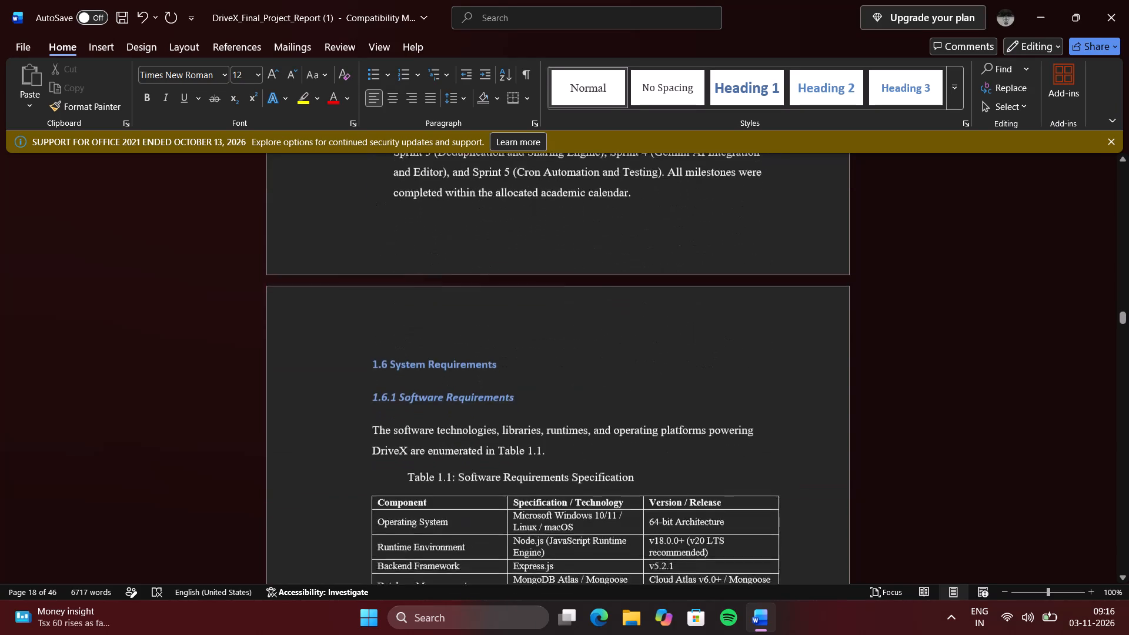
Remove the first-line indent of the paragraph under 1.6.2 Hardware Requirements and give it the Normal style.
{"action": "scroll", "coordinate": [686, 384], "scroll_direction": "down", "scroll_amount": 5}
{"action": "scroll", "coordinate": [550, 307], "scroll_direction": "down", "scroll_amount": 6}
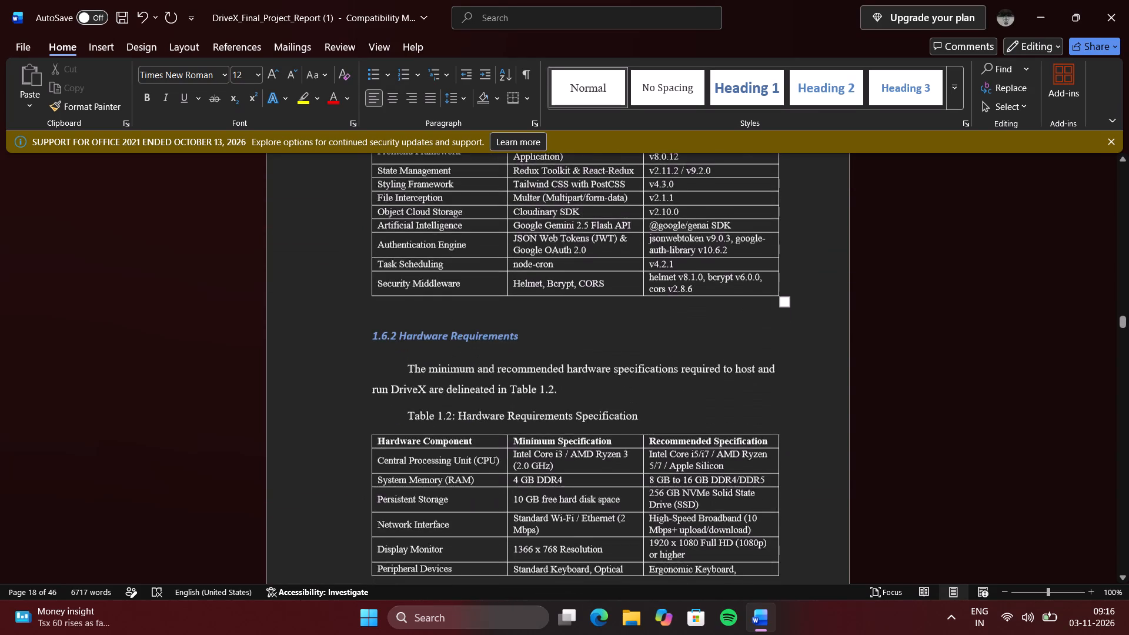
{"action": "scroll", "coordinate": [550, 307], "scroll_direction": "down", "scroll_amount": 1}
{"action": "left_click", "coordinate": [414, 323]}
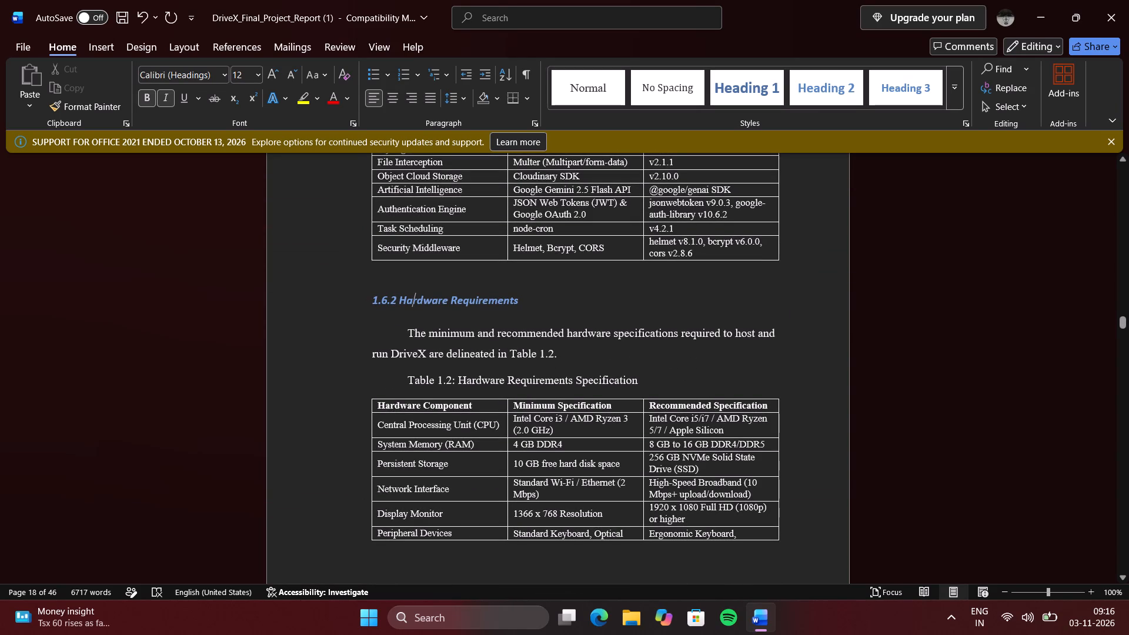
{"action": "left_click", "coordinate": [409, 330]}
{"action": "key", "text": "BackSpace"}
{"action": "key", "text": "Return"}
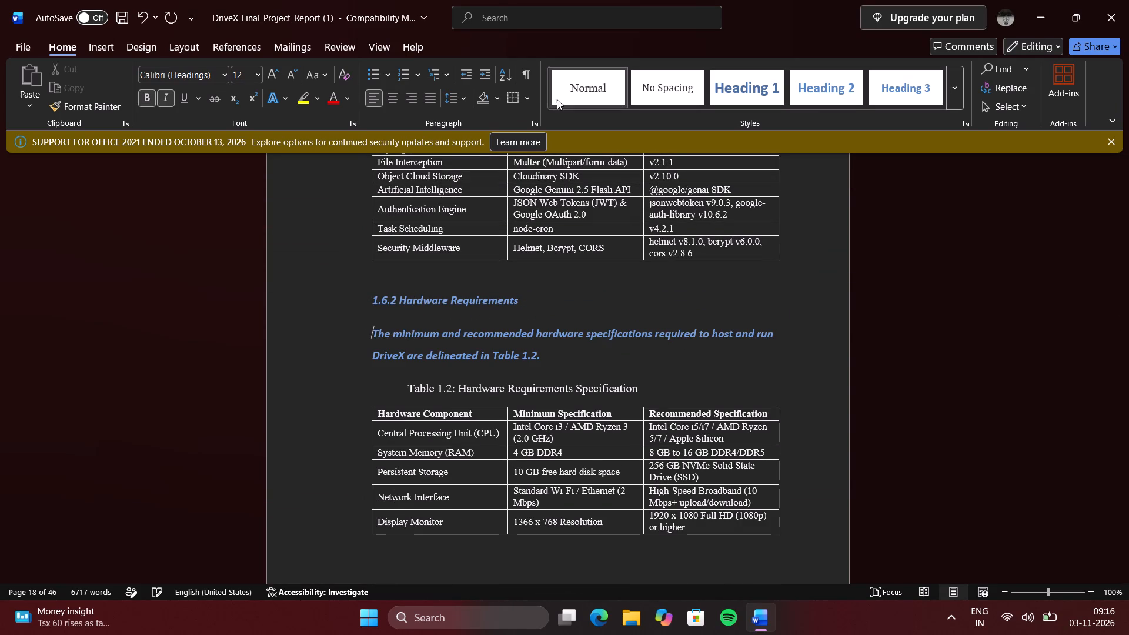
{"action": "left_click", "coordinate": [567, 98]}
Remove the first-line indent of the introductory paragraph under 2.1 Requirements Specification and give it the Normal style.
{"action": "scroll", "coordinate": [392, 415], "scroll_direction": "down", "scroll_amount": 11}
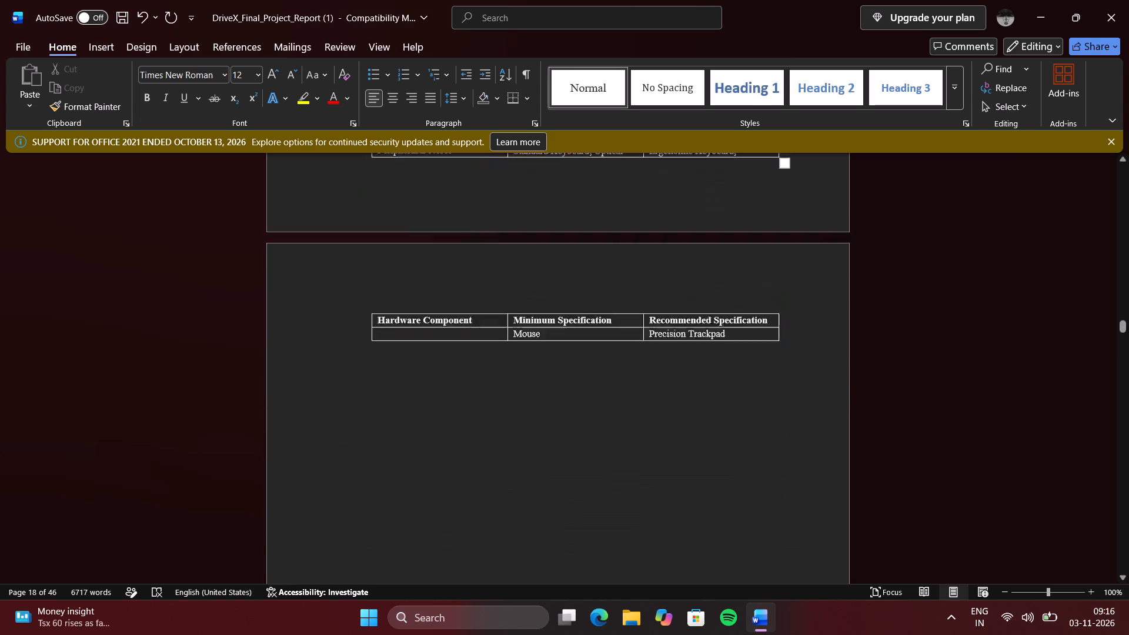
{"action": "scroll", "coordinate": [428, 400], "scroll_direction": "down", "scroll_amount": 19}
{"action": "scroll", "coordinate": [428, 400], "scroll_direction": "down", "scroll_amount": 3}
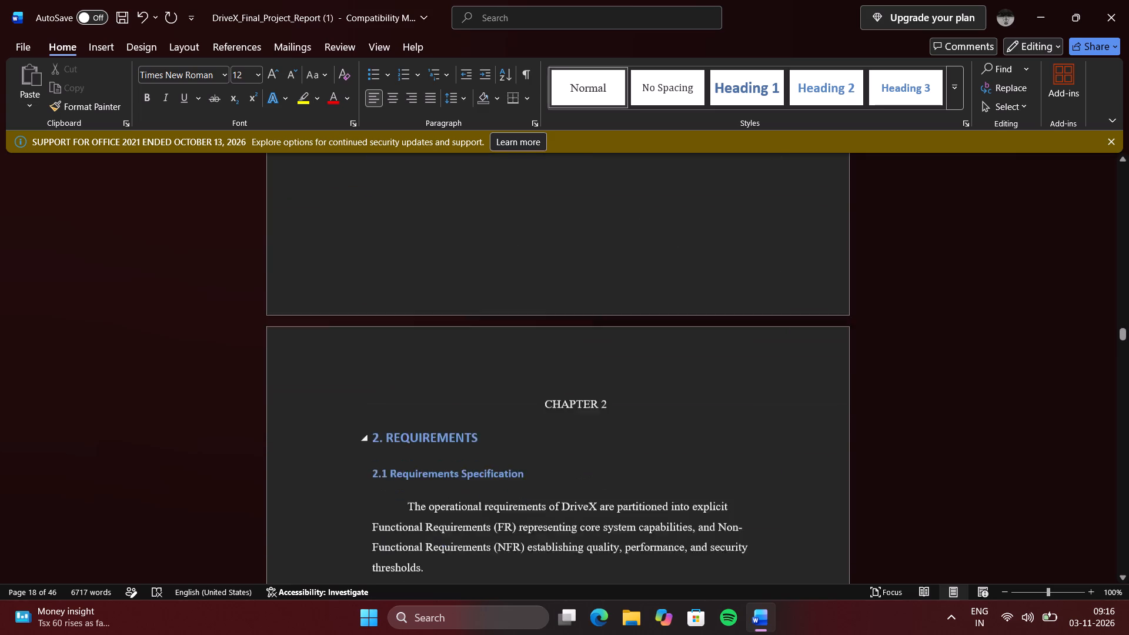
{"action": "scroll", "coordinate": [428, 400], "scroll_direction": "down", "scroll_amount": 1}
{"action": "scroll", "coordinate": [428, 400], "scroll_direction": "up", "scroll_amount": 8}
{"action": "scroll", "coordinate": [462, 386], "scroll_direction": "up", "scroll_amount": 18}
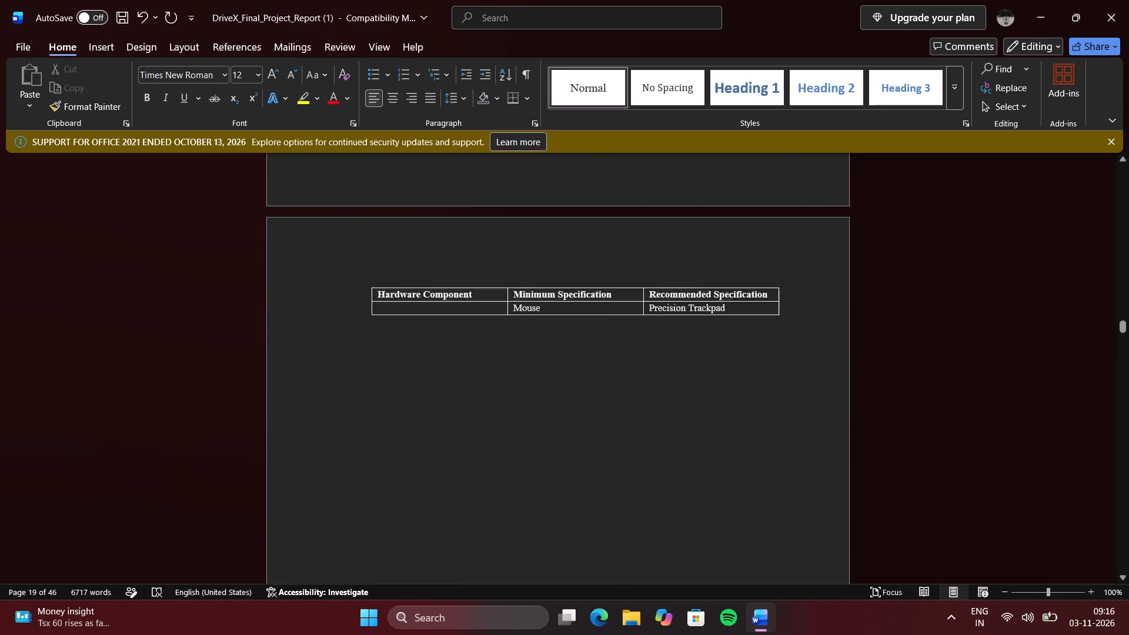
{"action": "scroll", "coordinate": [462, 386], "scroll_direction": "up", "scroll_amount": 19}
{"action": "scroll", "coordinate": [462, 386], "scroll_direction": "down", "scroll_amount": 14}
{"action": "scroll", "coordinate": [462, 386], "scroll_direction": "down", "scroll_amount": 13}
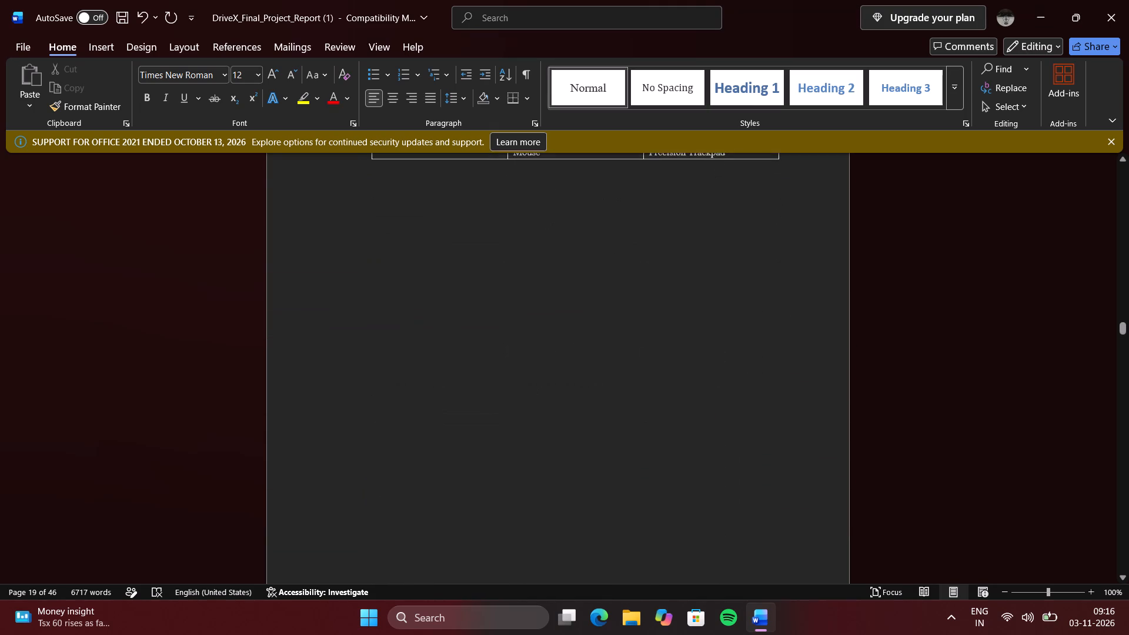
{"action": "scroll", "coordinate": [462, 386], "scroll_direction": "down", "scroll_amount": 20}
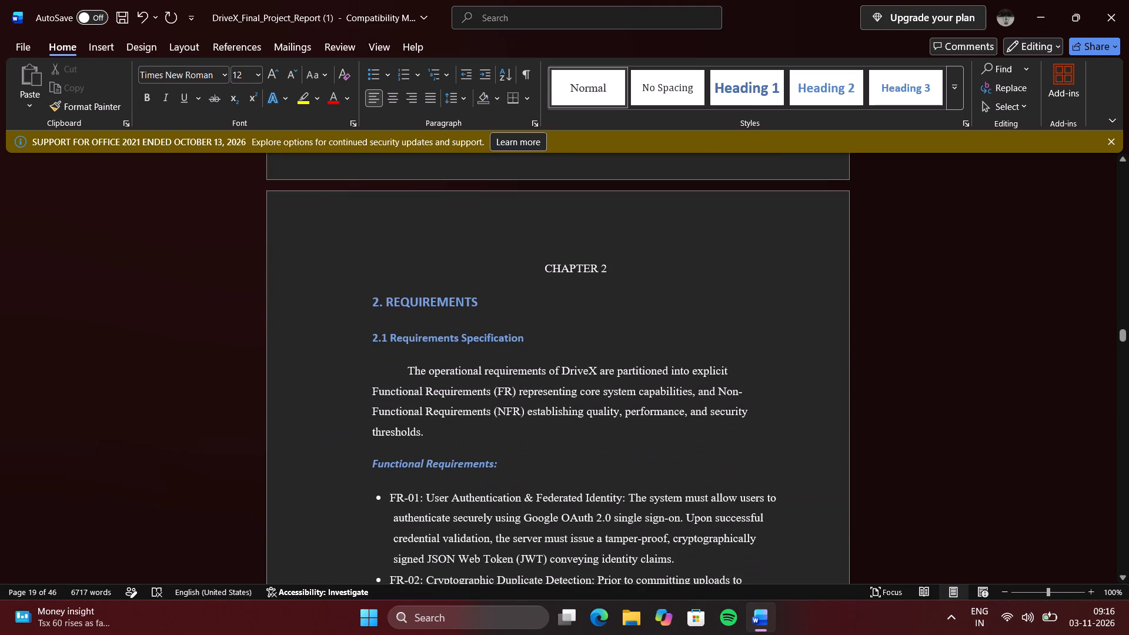
{"action": "left_click", "coordinate": [408, 357]}
{"action": "left_click", "coordinate": [408, 365]}
{"action": "key", "text": "BackSpace"}
{"action": "key", "text": "Return"}
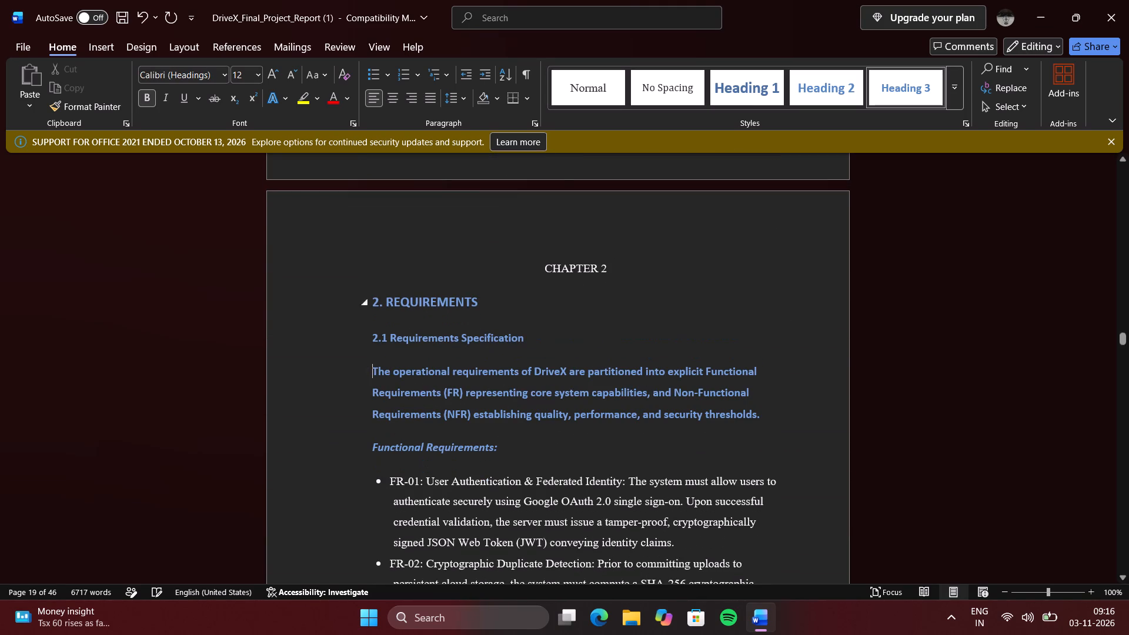
{"action": "left_click", "coordinate": [602, 78]}
Remove the first-line indent of the introductory paragraph under 2.2 User Interfaces (Pages in Project) and give it the Normal style.
{"action": "scroll", "coordinate": [543, 305], "scroll_direction": "down", "scroll_amount": 2}
{"action": "scroll", "coordinate": [381, 389], "scroll_direction": "down", "scroll_amount": 4}
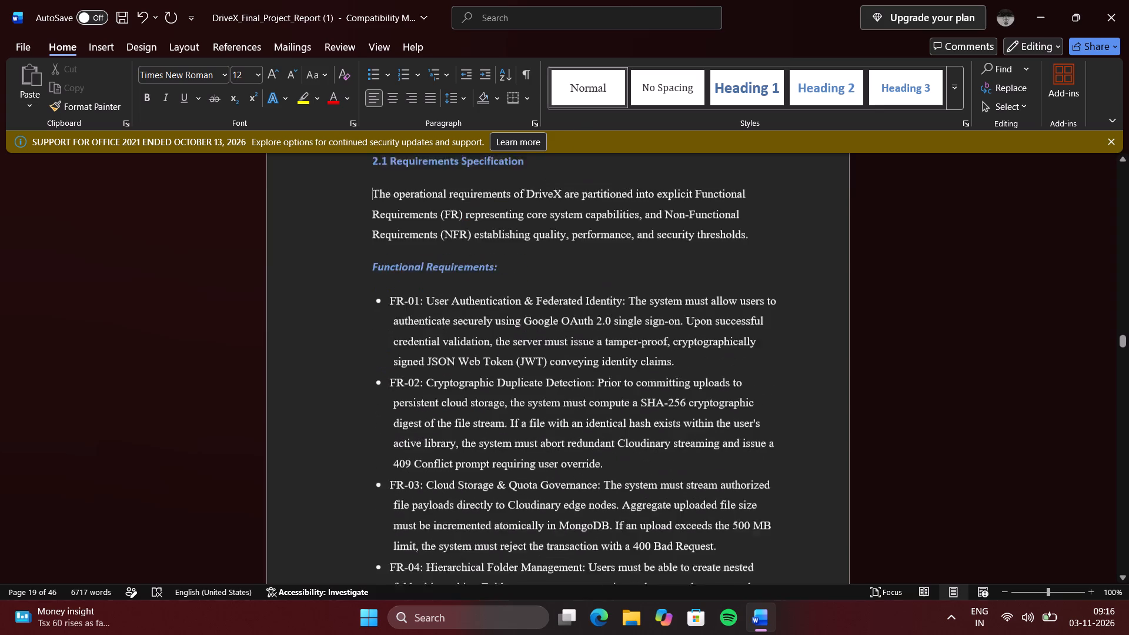
{"action": "scroll", "coordinate": [380, 370], "scroll_direction": "down", "scroll_amount": 17}
{"action": "scroll", "coordinate": [389, 363], "scroll_direction": "down", "scroll_amount": 6}
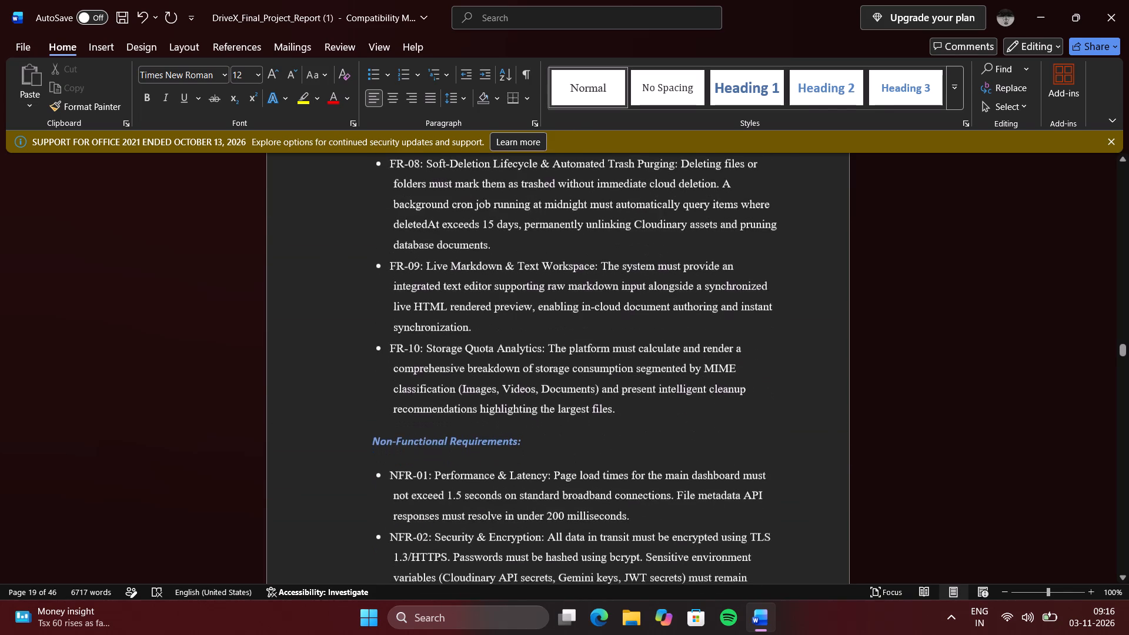
{"action": "scroll", "coordinate": [389, 363], "scroll_direction": "down", "scroll_amount": 19}
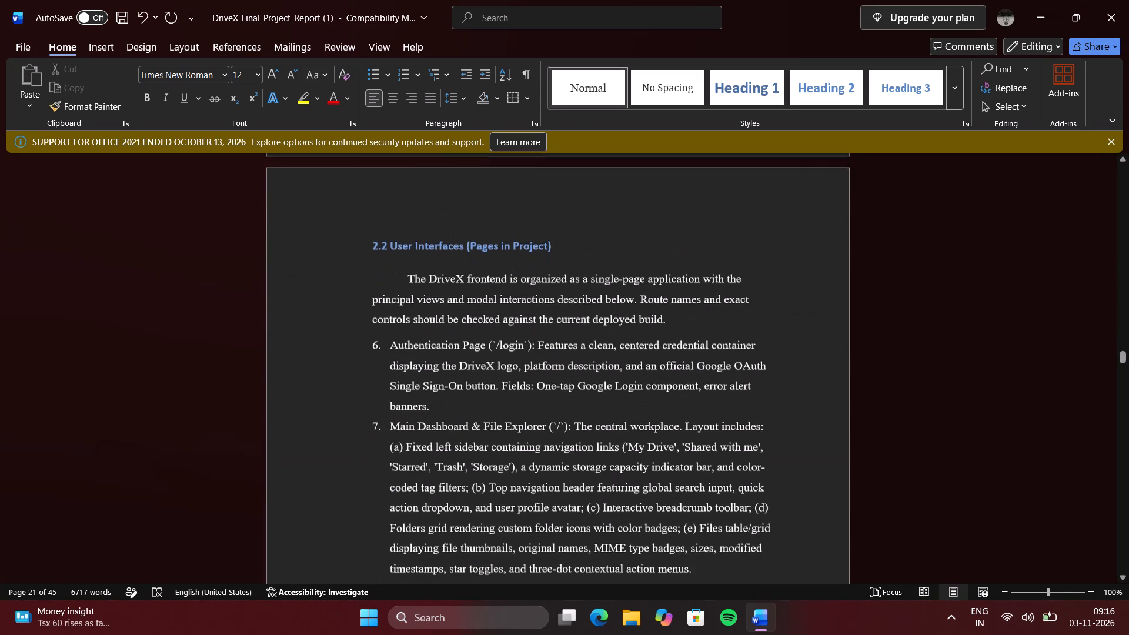
{"action": "left_click", "coordinate": [411, 275]}
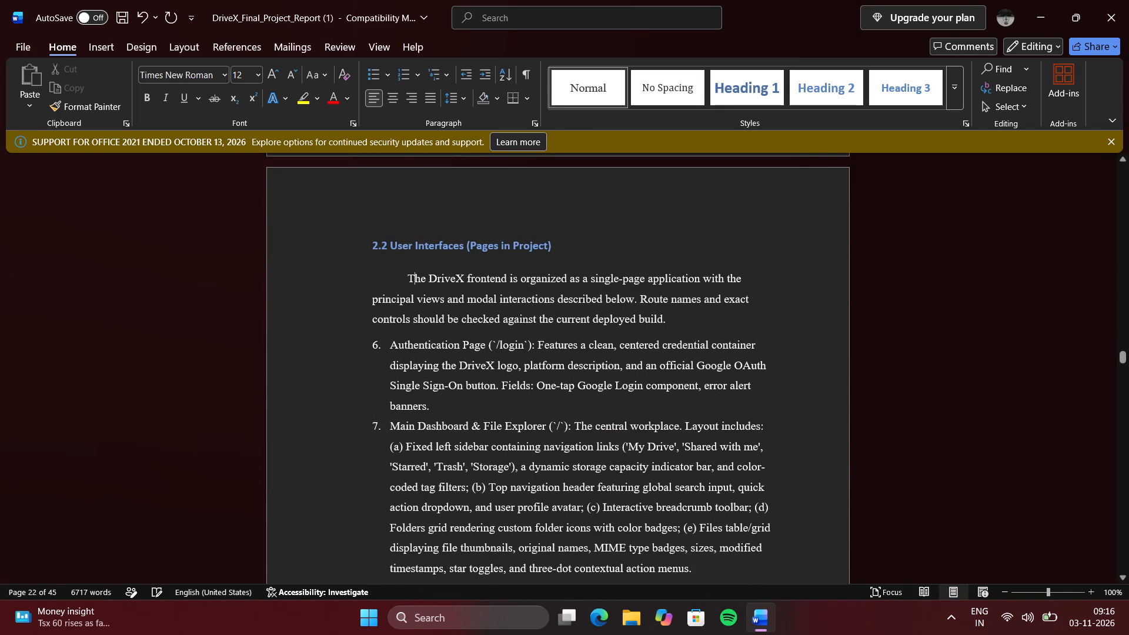
{"action": "left_click", "coordinate": [409, 275]}
{"action": "key", "text": "BackSpace"}
{"action": "key", "text": "Return"}
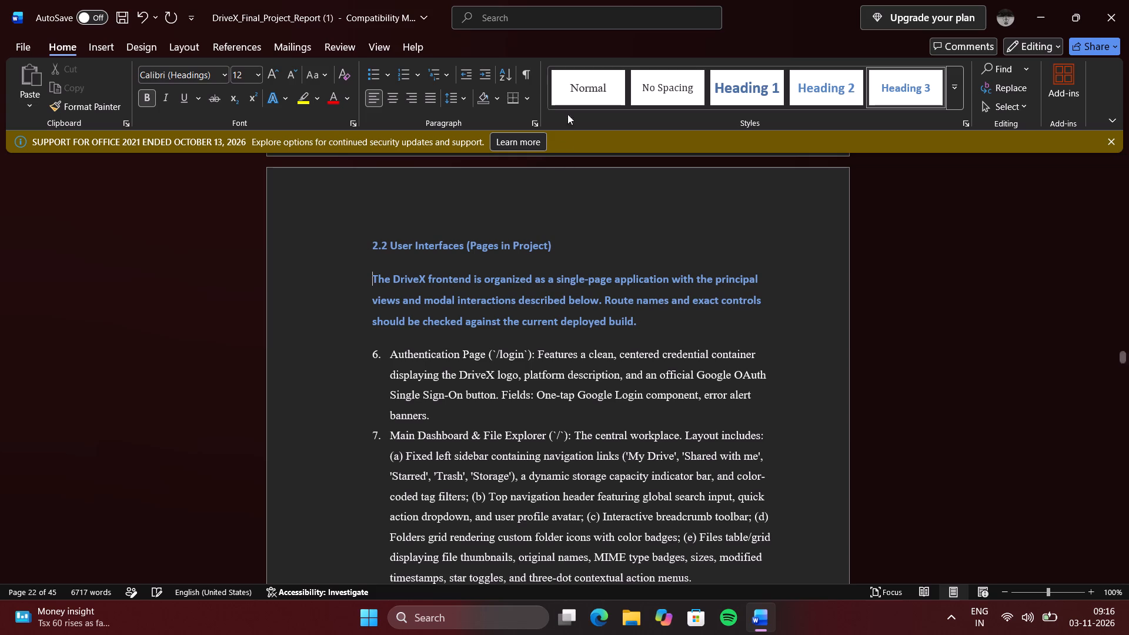
{"action": "left_click", "coordinate": [576, 82]}
Remove the first-line indent of the introductory paragraph under 2.3 Constraints & Prerequisites and give it the Normal style.
{"action": "scroll", "coordinate": [390, 437], "scroll_direction": "down", "scroll_amount": 12}
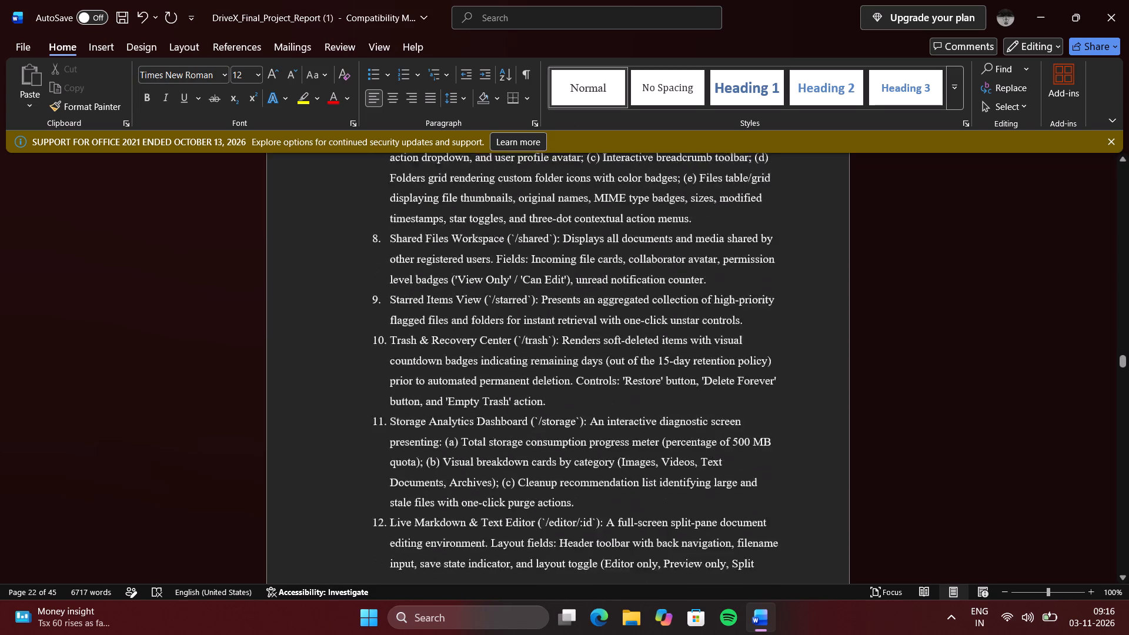
{"action": "scroll", "coordinate": [400, 433], "scroll_direction": "down", "scroll_amount": 11}
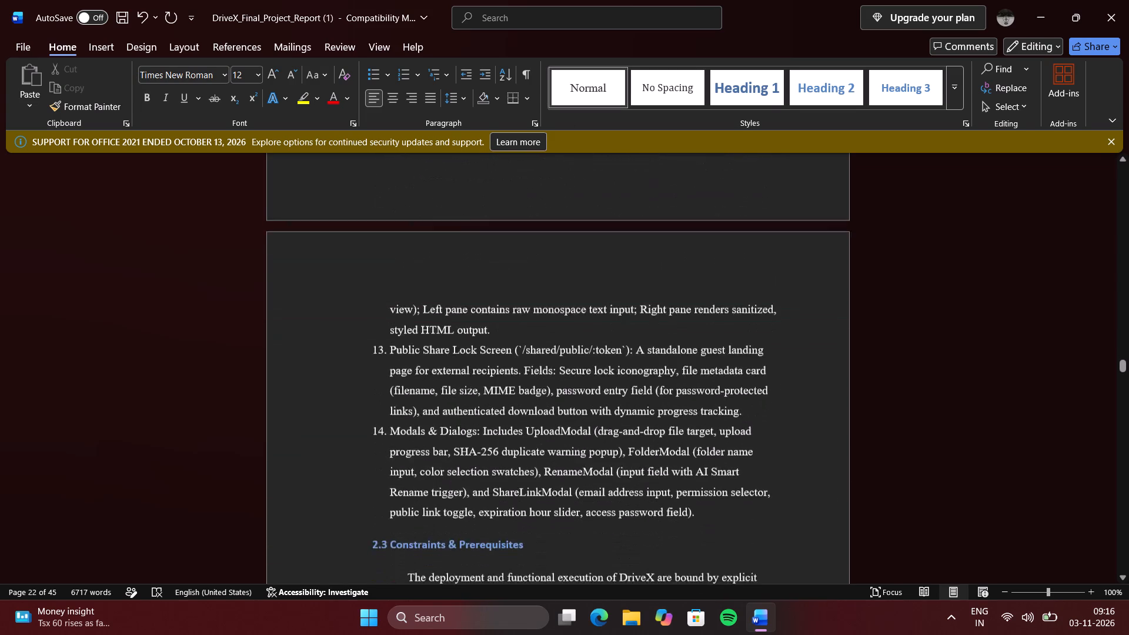
{"action": "scroll", "coordinate": [399, 427], "scroll_direction": "down", "scroll_amount": 8}
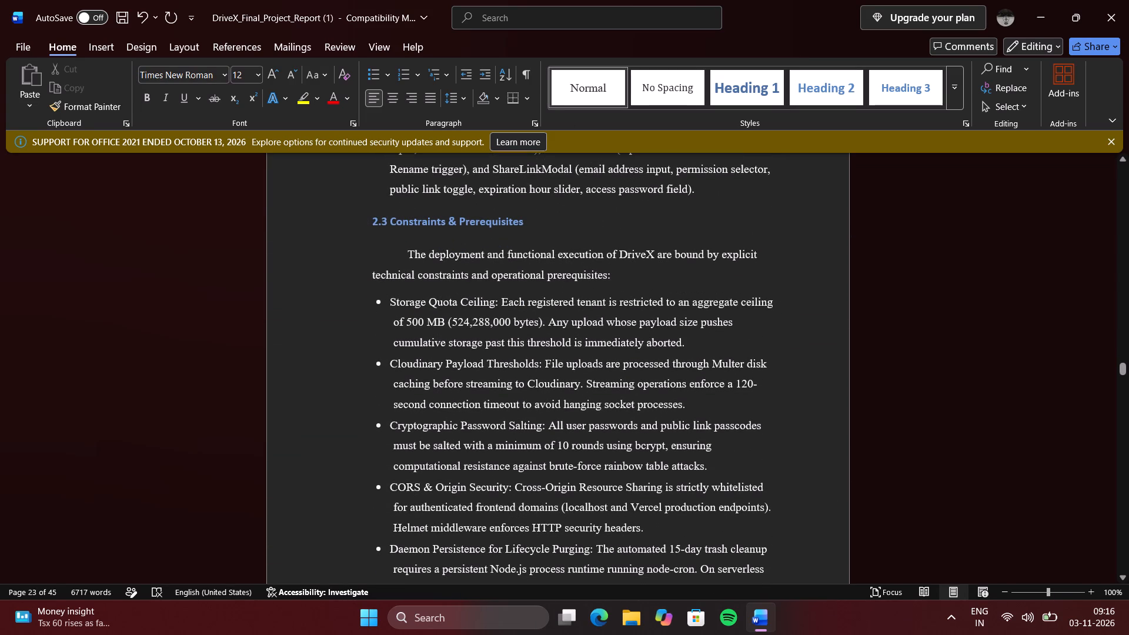
{"action": "left_click", "coordinate": [407, 251]}
{"action": "key", "text": "BackSpace"}
{"action": "key", "text": "Return"}
{"action": "left_click", "coordinate": [567, 84]}
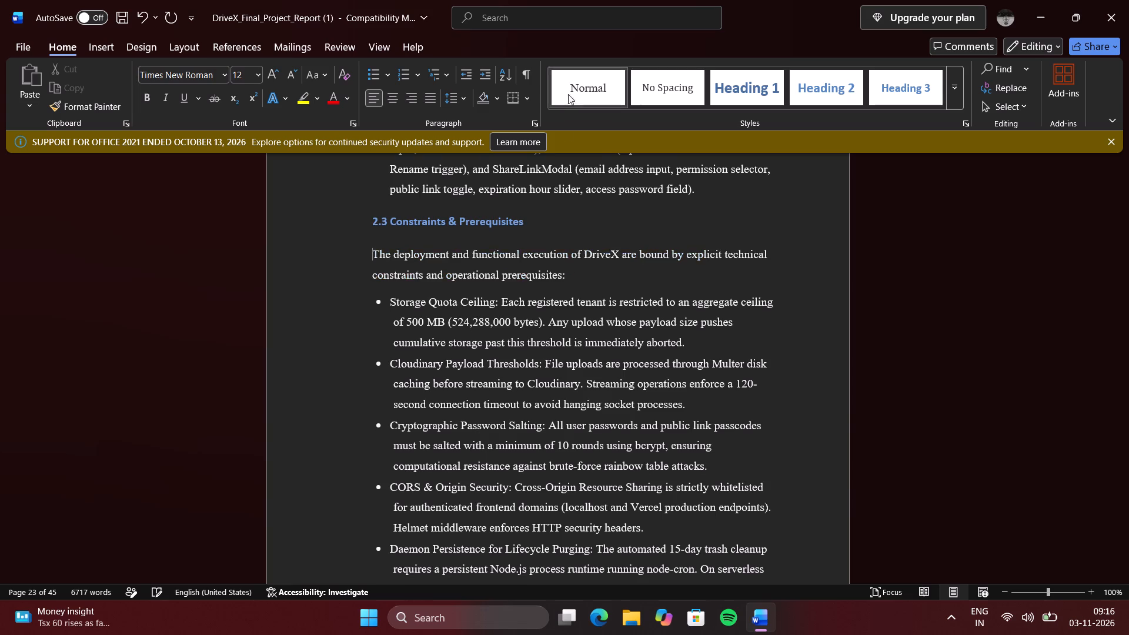
Remove the first-line indent of the introductory paragraph under 3.1 Use Case Model and give it the Normal style.
{"action": "scroll", "coordinate": [505, 245], "scroll_direction": "down", "scroll_amount": 15}
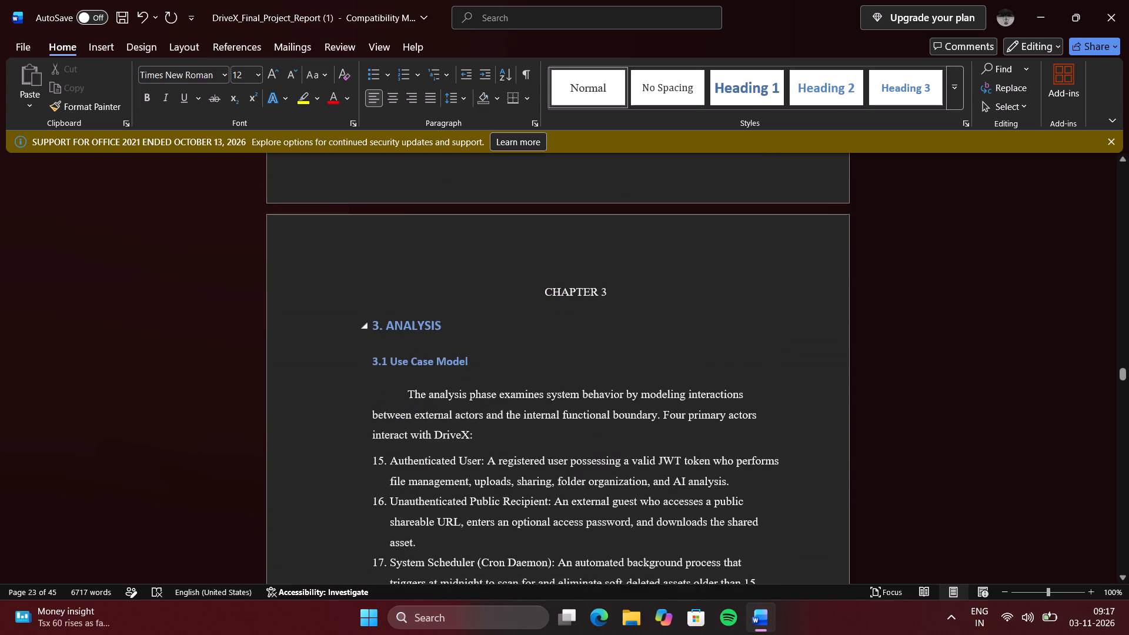
{"action": "scroll", "coordinate": [444, 293], "scroll_direction": "down", "scroll_amount": 1}
{"action": "left_click", "coordinate": [412, 356]}
{"action": "left_click", "coordinate": [407, 356]}
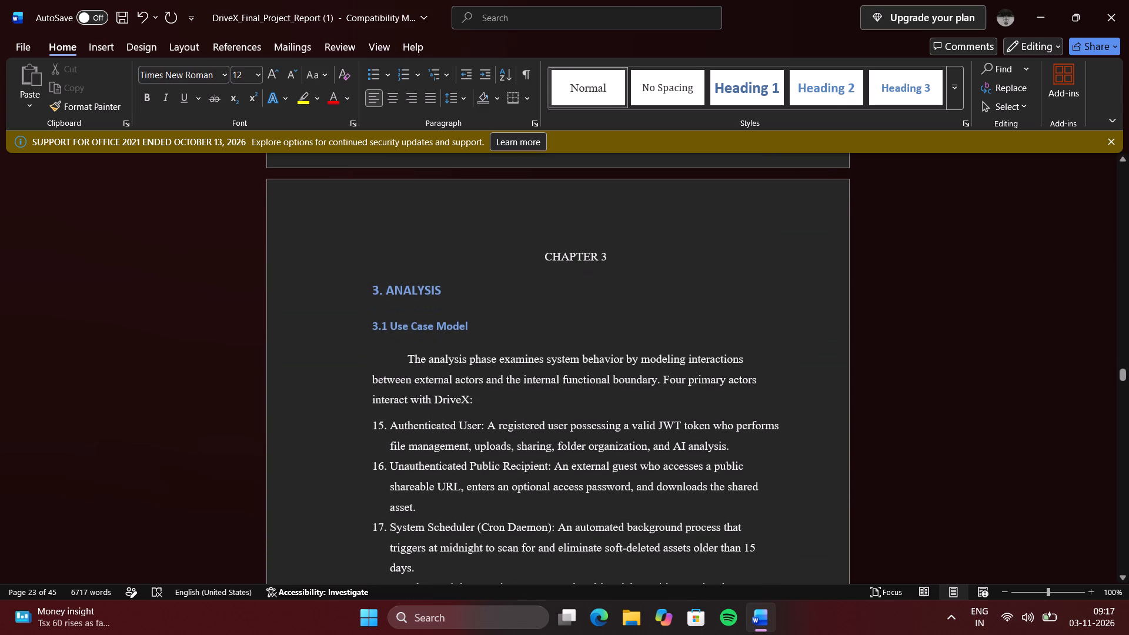
{"action": "key", "text": "BackSpace"}
{"action": "key", "text": "Return"}
{"action": "left_click", "coordinate": [572, 79]}
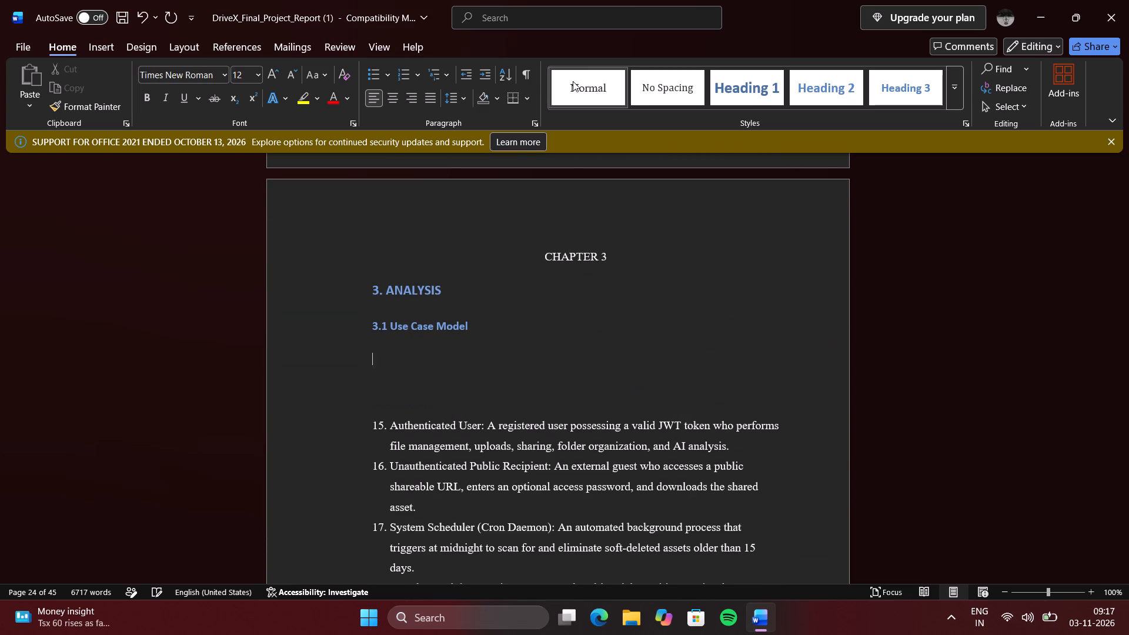
Remove the first-line indent of the paragraph under 3.1.1 Use Case Diagram and give it the Normal style.
{"action": "scroll", "coordinate": [464, 373], "scroll_direction": "down", "scroll_amount": 4}
{"action": "scroll", "coordinate": [410, 373], "scroll_direction": "down", "scroll_amount": 6}
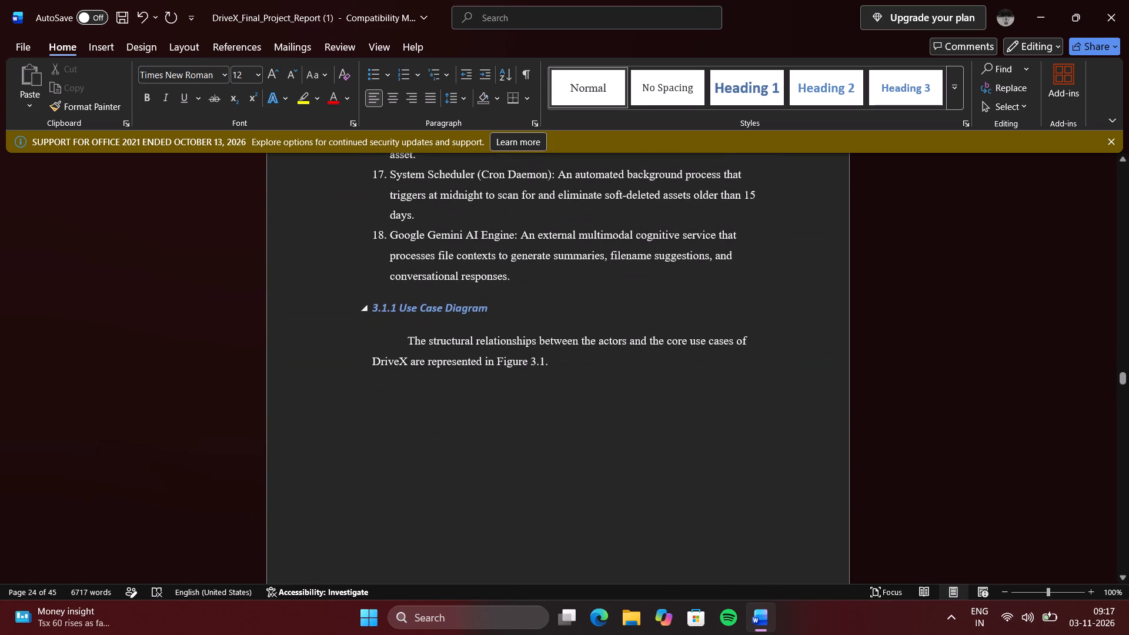
{"action": "left_click", "coordinate": [407, 336]}
{"action": "key", "text": "BackSpace"}
{"action": "key", "text": "Return"}
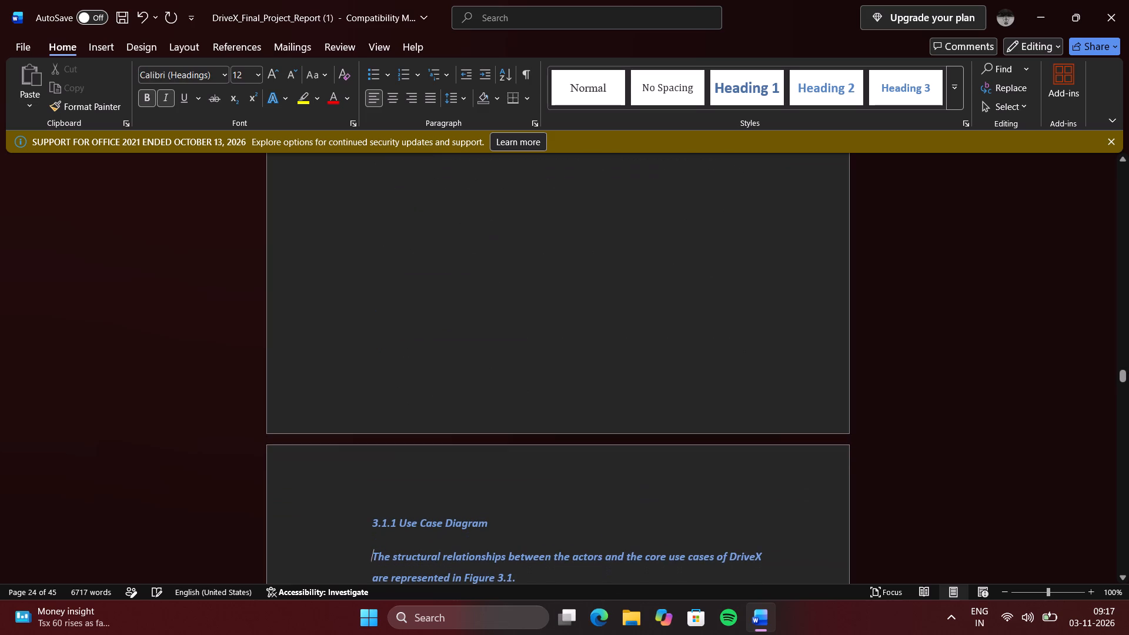
{"action": "left_click", "coordinate": [564, 86]}
{"action": "scroll", "coordinate": [451, 400], "scroll_direction": "up", "scroll_amount": 5}
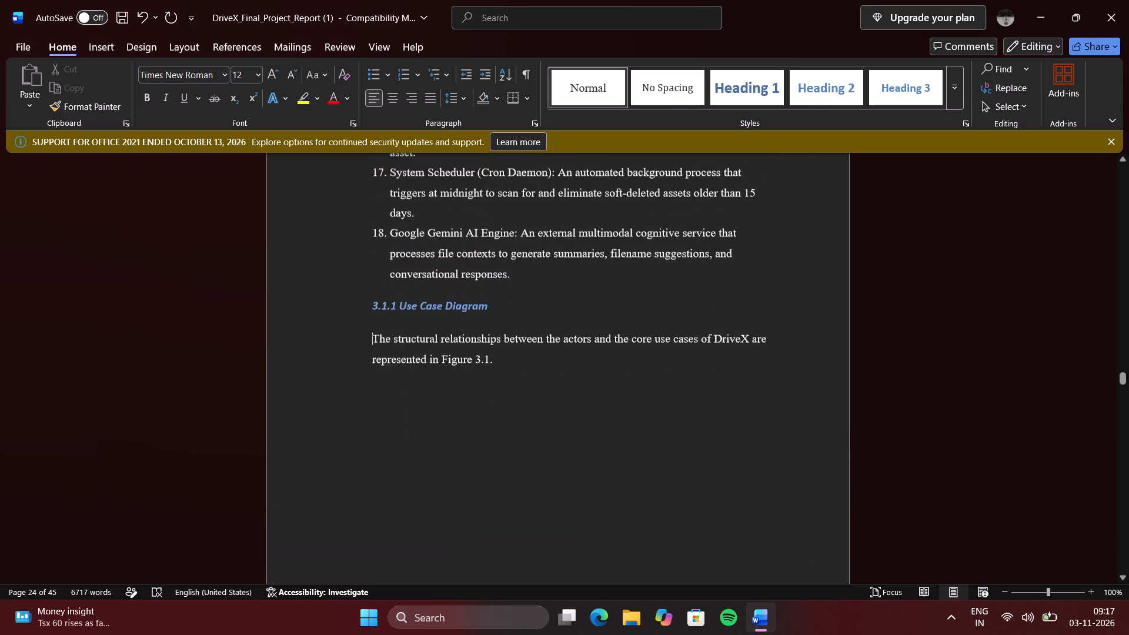
Remove the first-line indent of the Use Case UC-02 title line under 3.1.1.1 Flow of Events and give it the Normal style.
{"action": "scroll", "coordinate": [451, 400], "scroll_direction": "down", "scroll_amount": 16}
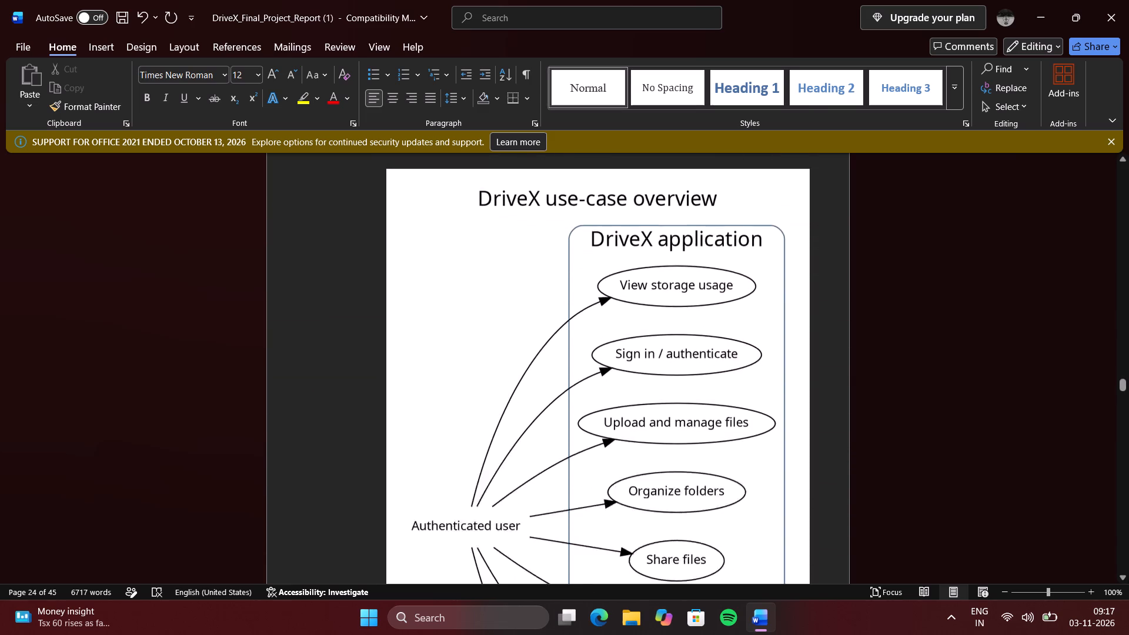
{"action": "scroll", "coordinate": [451, 400], "scroll_direction": "down", "scroll_amount": 18}
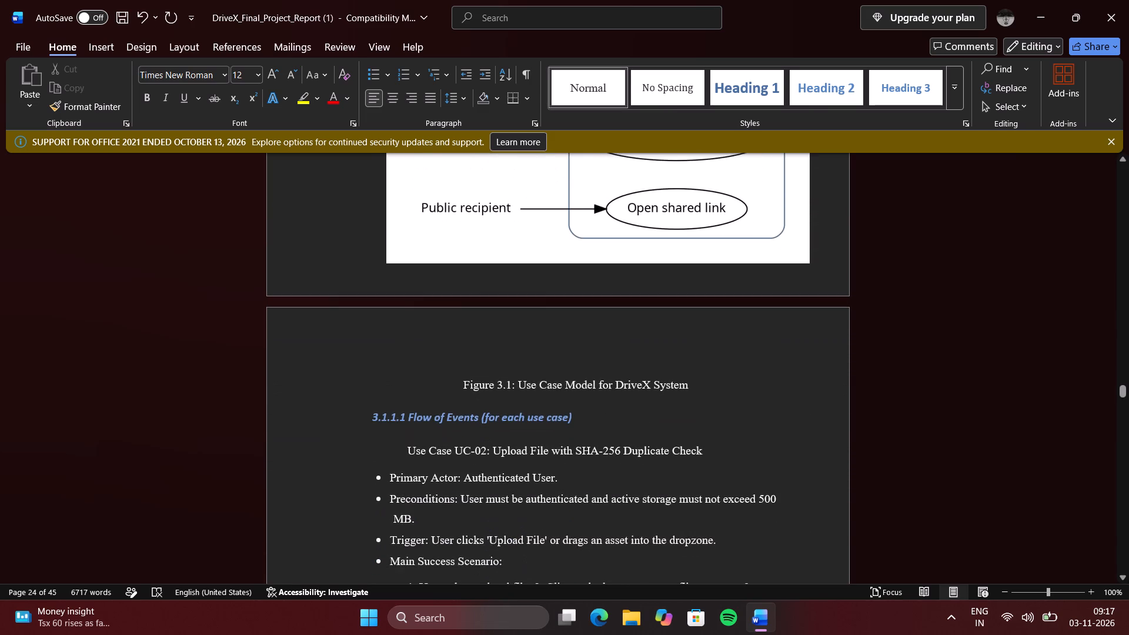
{"action": "scroll", "coordinate": [451, 400], "scroll_direction": "down", "scroll_amount": 3}
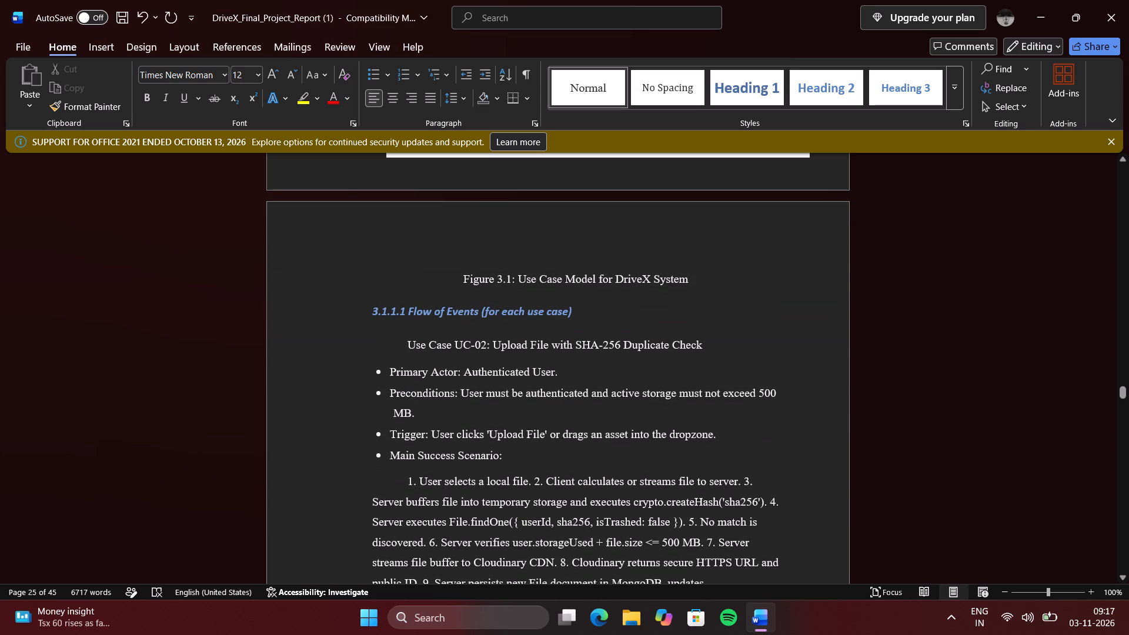
{"action": "left_click", "coordinate": [407, 345]}
{"action": "key", "text": "BackSpace"}
{"action": "key", "text": "Return"}
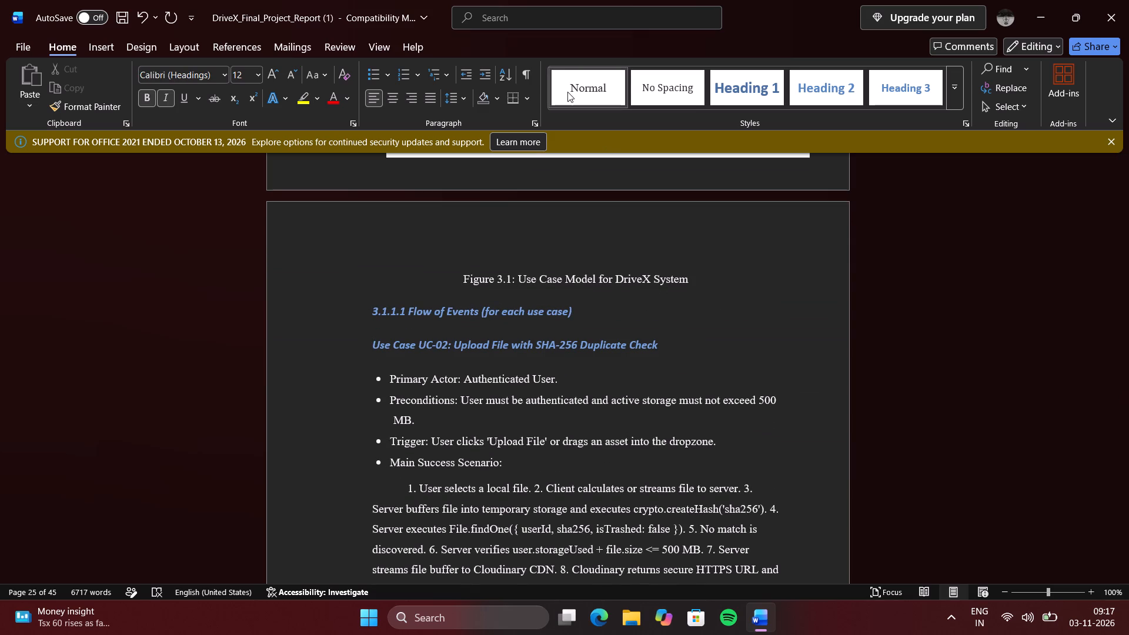
{"action": "left_click", "coordinate": [567, 92]}
Remove the first-line indent of UC-02's Main Success Scenario steps paragraph, keeping it a separate paragraph without a bullet.
{"action": "scroll", "coordinate": [509, 295], "scroll_direction": "down", "scroll_amount": 9}
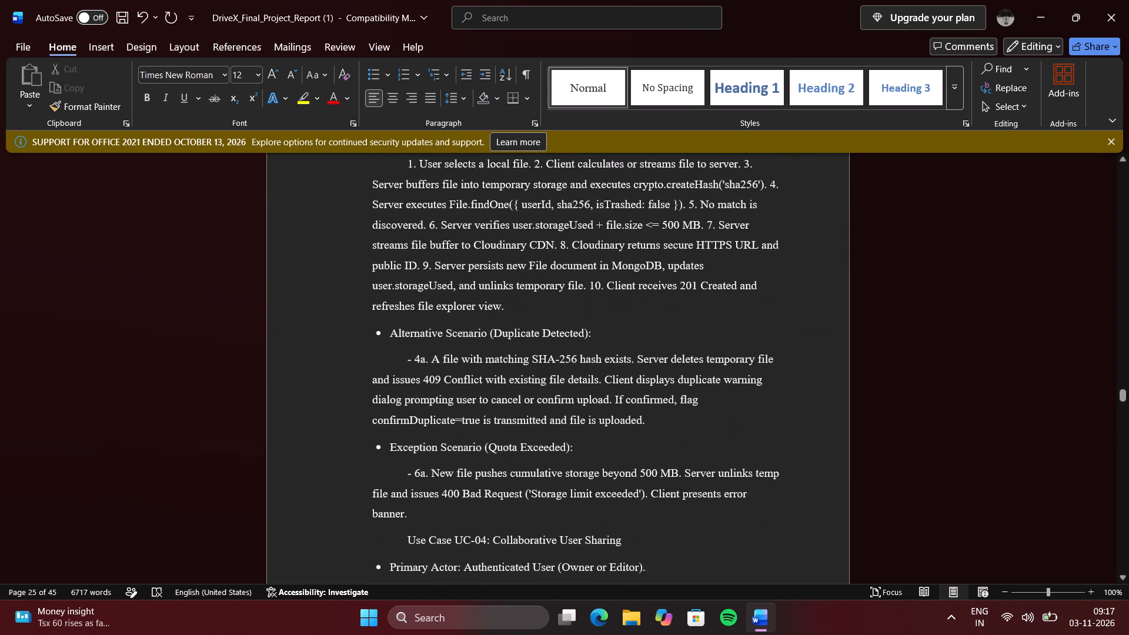
{"action": "scroll", "coordinate": [497, 309], "scroll_direction": "down", "scroll_amount": 1}
{"action": "scroll", "coordinate": [497, 309], "scroll_direction": "up", "scroll_amount": 6}
{"action": "left_click", "coordinate": [407, 345]}
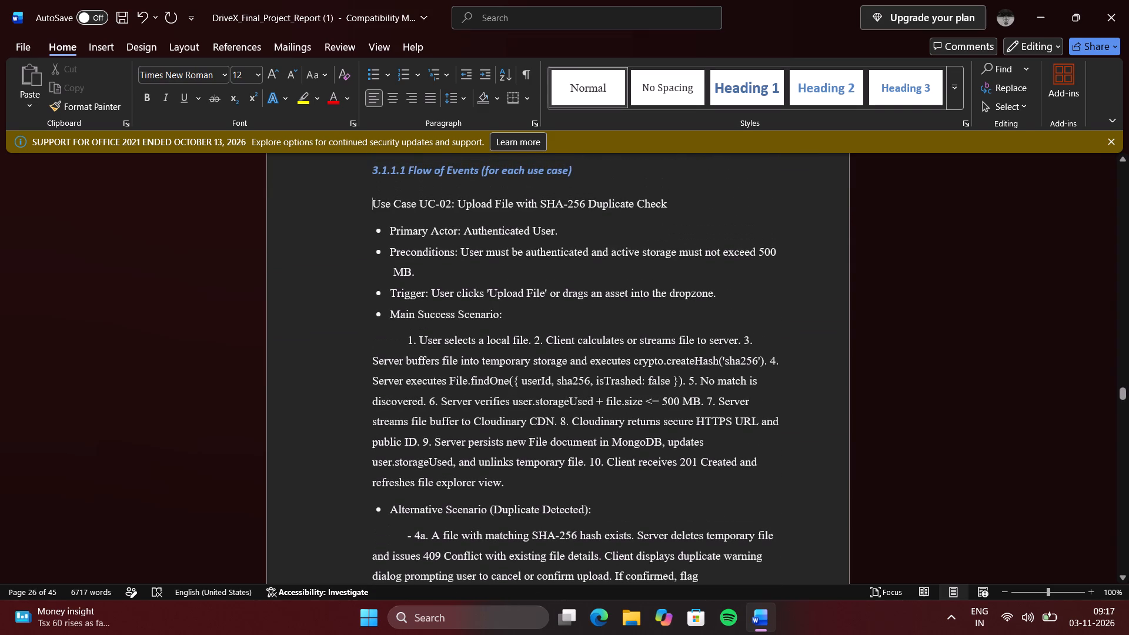
{"action": "key", "text": "BackSpace"}
{"action": "key", "text": "Return"}
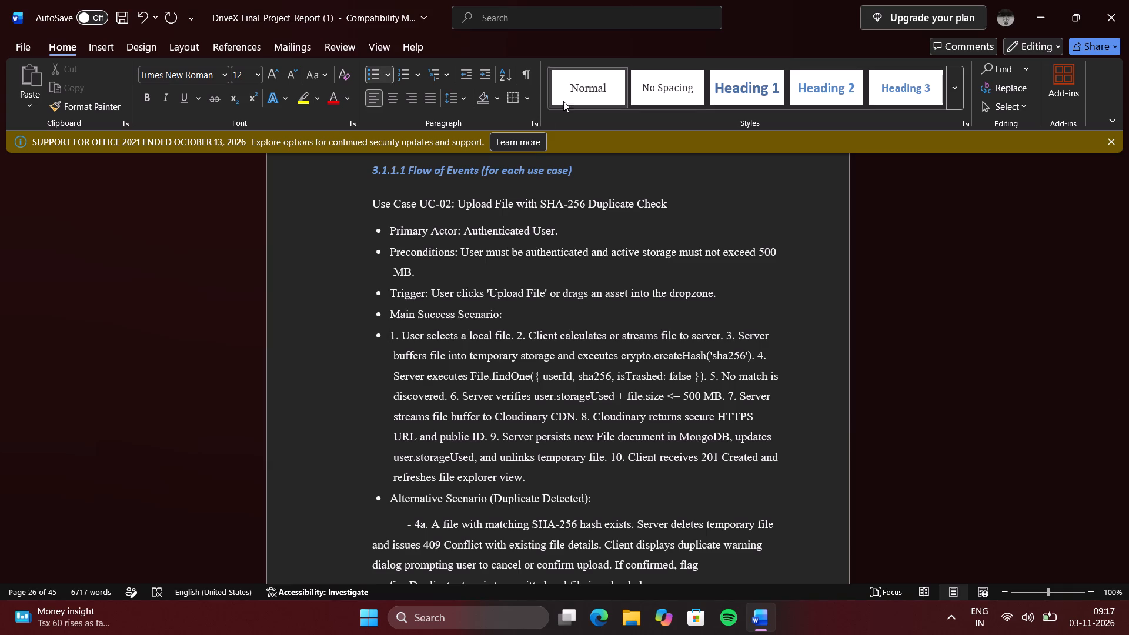
{"action": "left_click", "coordinate": [377, 77]}
Remove the first-line indent of UC-02's 4a paragraph under Alternative Scenario (Duplicate Detected), keeping it separate and without a bullet.
{"action": "scroll", "coordinate": [436, 442], "scroll_direction": "down", "scroll_amount": 3}
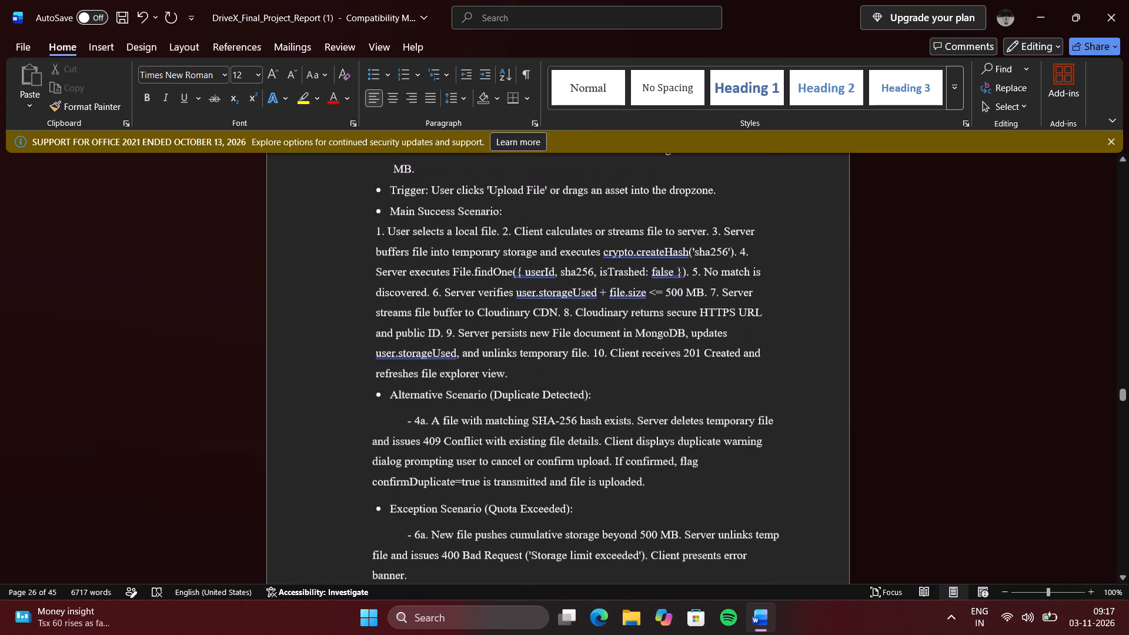
{"action": "scroll", "coordinate": [416, 419], "scroll_direction": "down", "scroll_amount": 2}
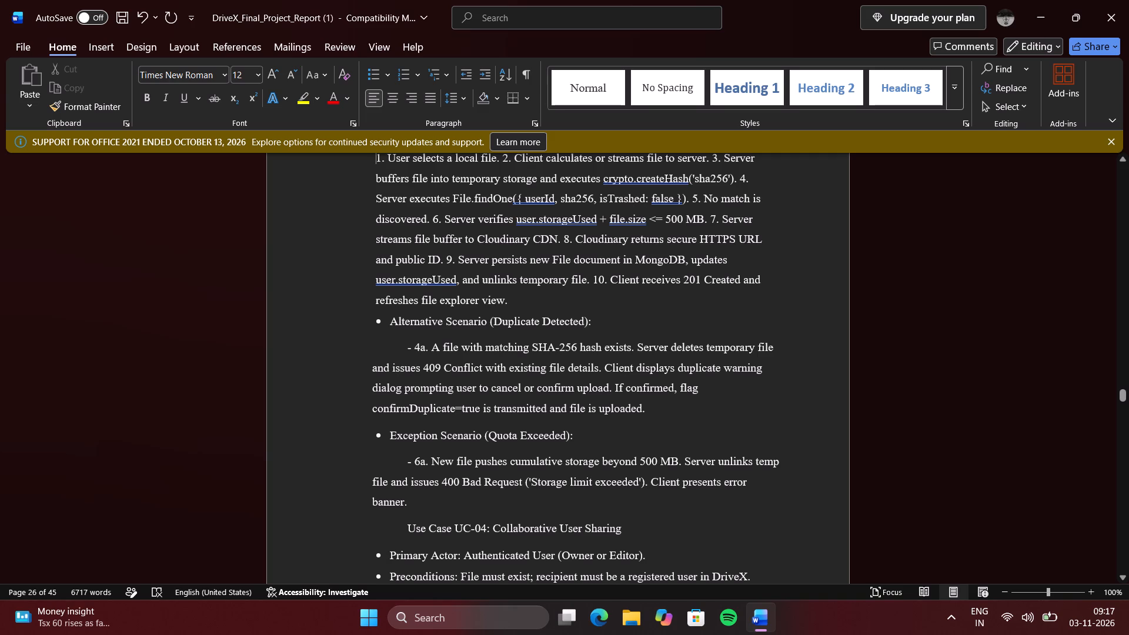
{"action": "left_click", "coordinate": [407, 345]}
{"action": "key", "text": "BackSpace"}
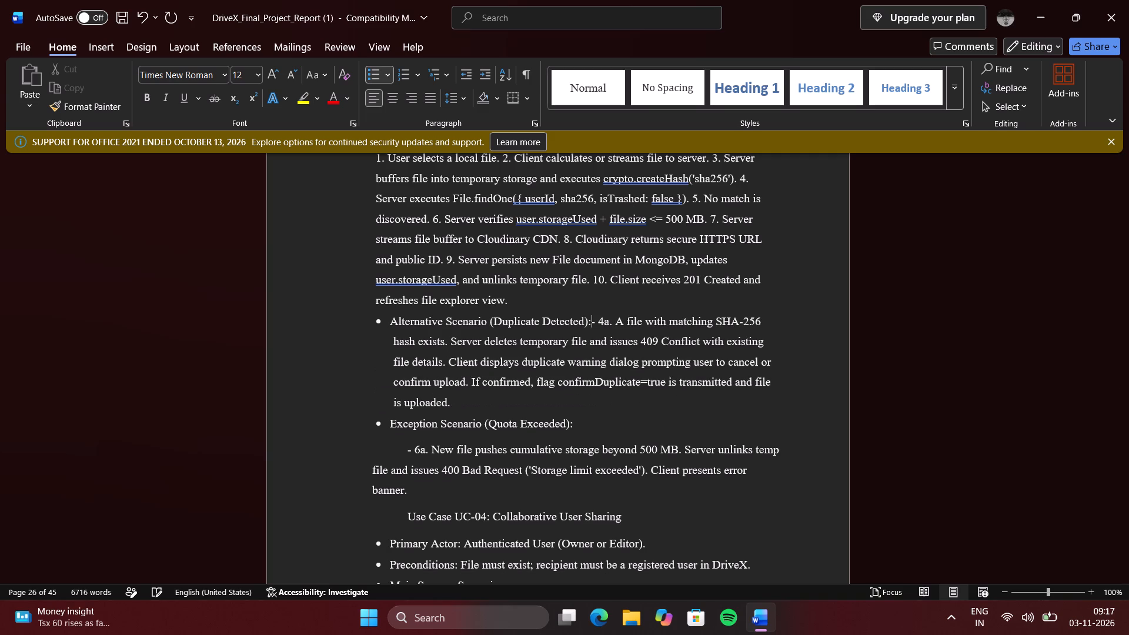
{"action": "key", "text": "Return"}
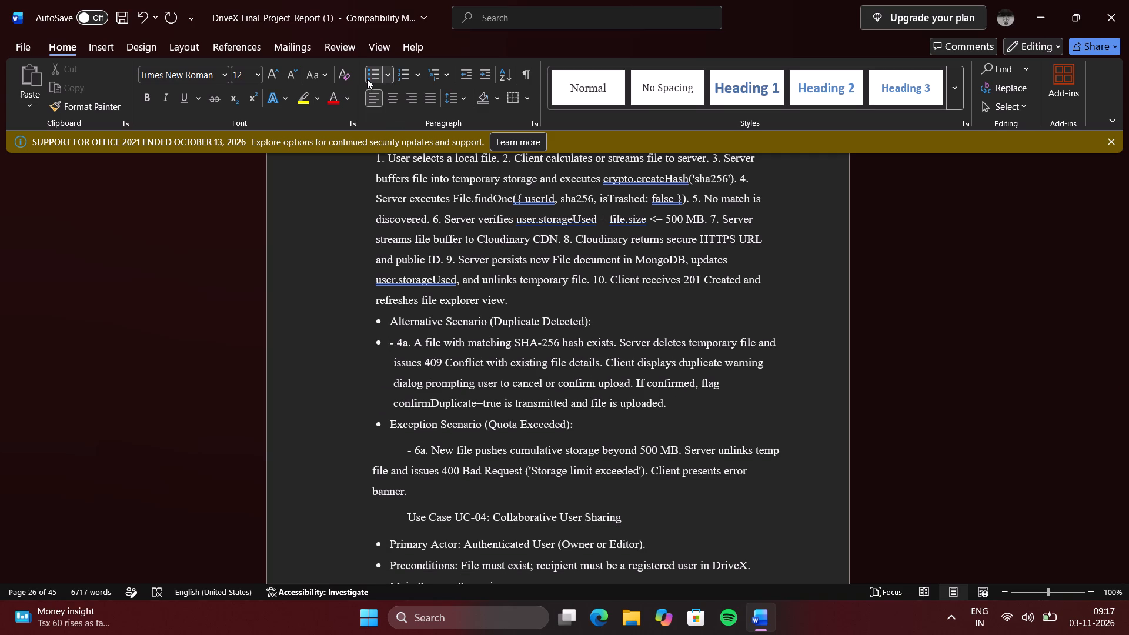
{"action": "left_click", "coordinate": [367, 79]}
Remove the first-line indent of UC-02's 6a paragraph under Exception Scenario (Quota Exceeded), keeping it separate and without a bullet.
{"action": "scroll", "coordinate": [410, 410], "scroll_direction": "down", "scroll_amount": 1}
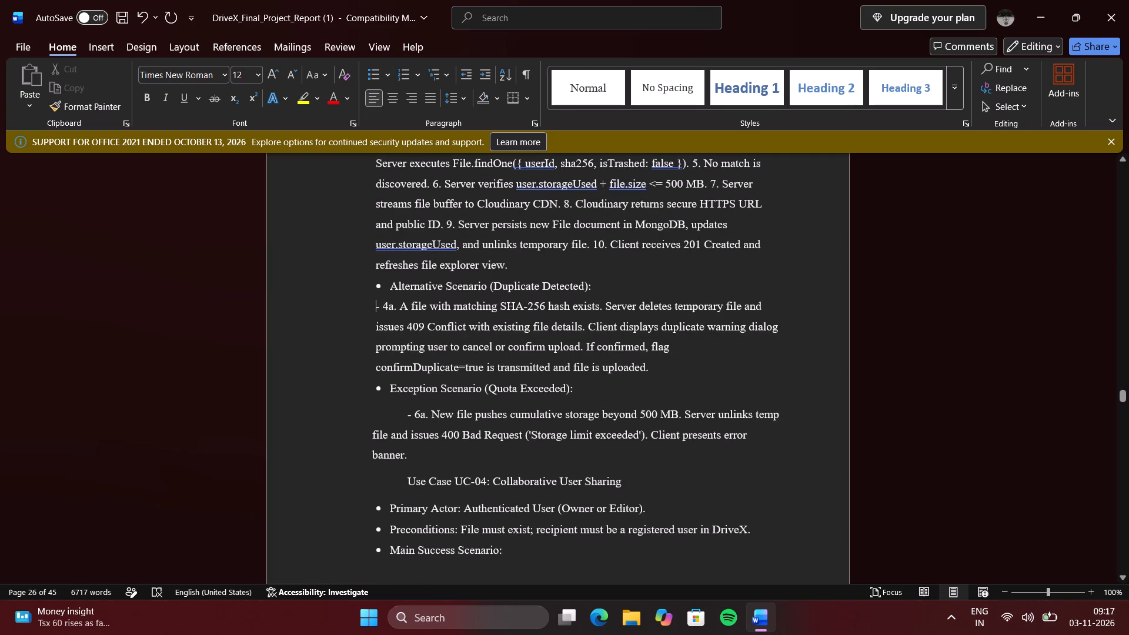
{"action": "left_click", "coordinate": [410, 412]}
{"action": "left_click", "coordinate": [406, 414]}
{"action": "key", "text": "BackSpace"}
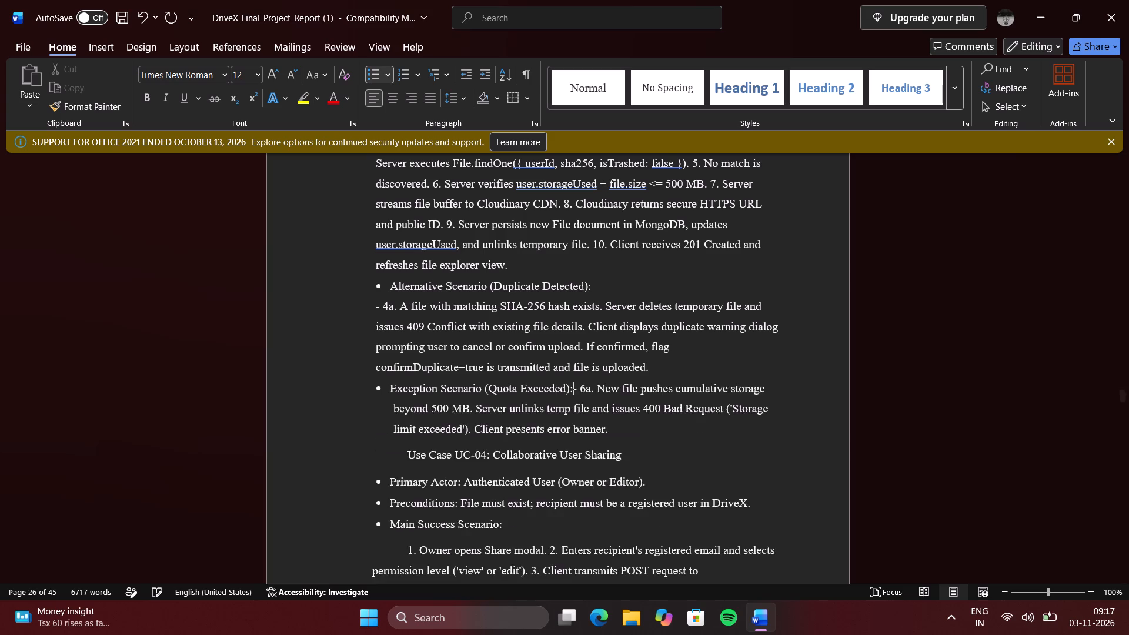
{"action": "key", "text": "Return"}
{"action": "left_click", "coordinate": [375, 72]}
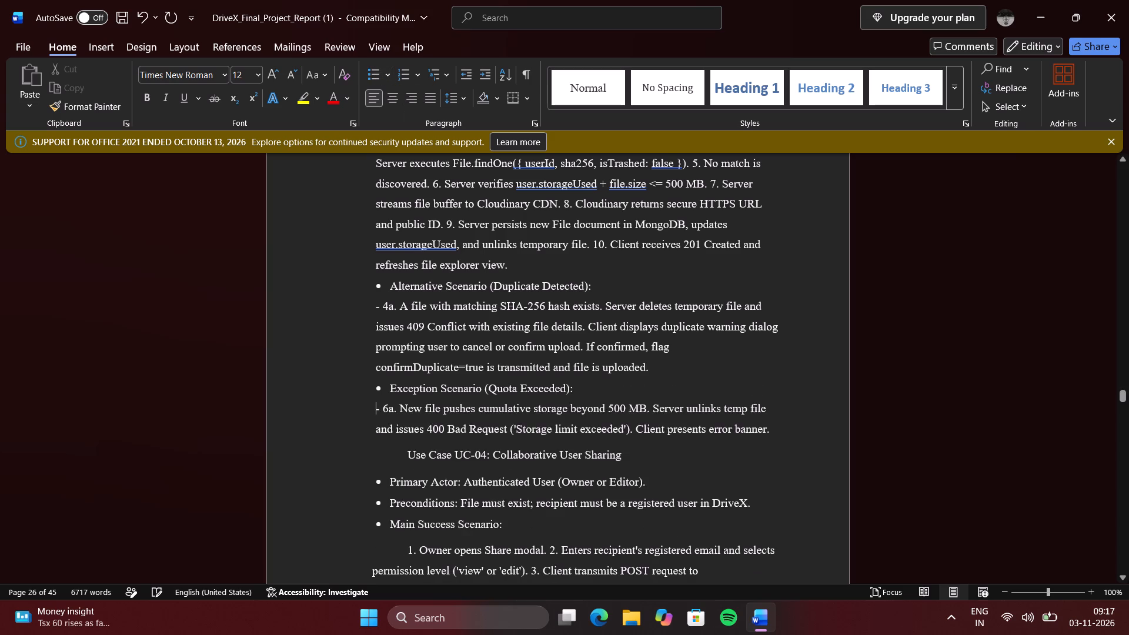
Remove the first-line indent of the Use Case UC-04: Collaborative User Sharing title line, keeping it on its own line.
{"action": "scroll", "coordinate": [438, 356], "scroll_direction": "down", "scroll_amount": 3}
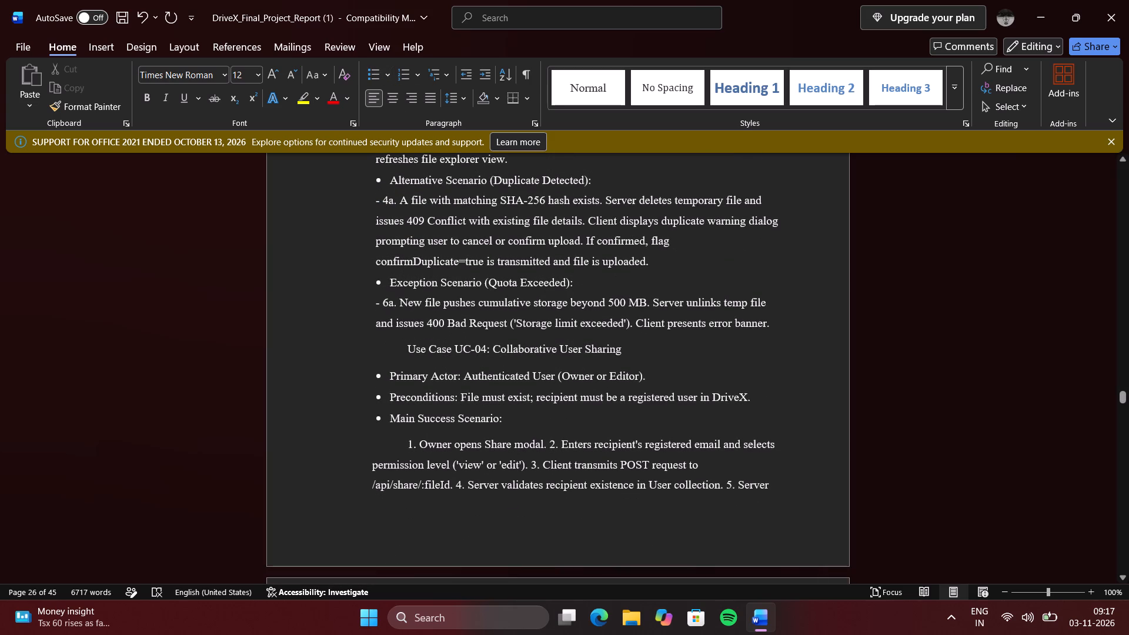
{"action": "left_click", "coordinate": [412, 348]}
{"action": "left_click", "coordinate": [405, 349]}
{"action": "key", "text": "BackSpace"}
{"action": "key", "text": "Return"}
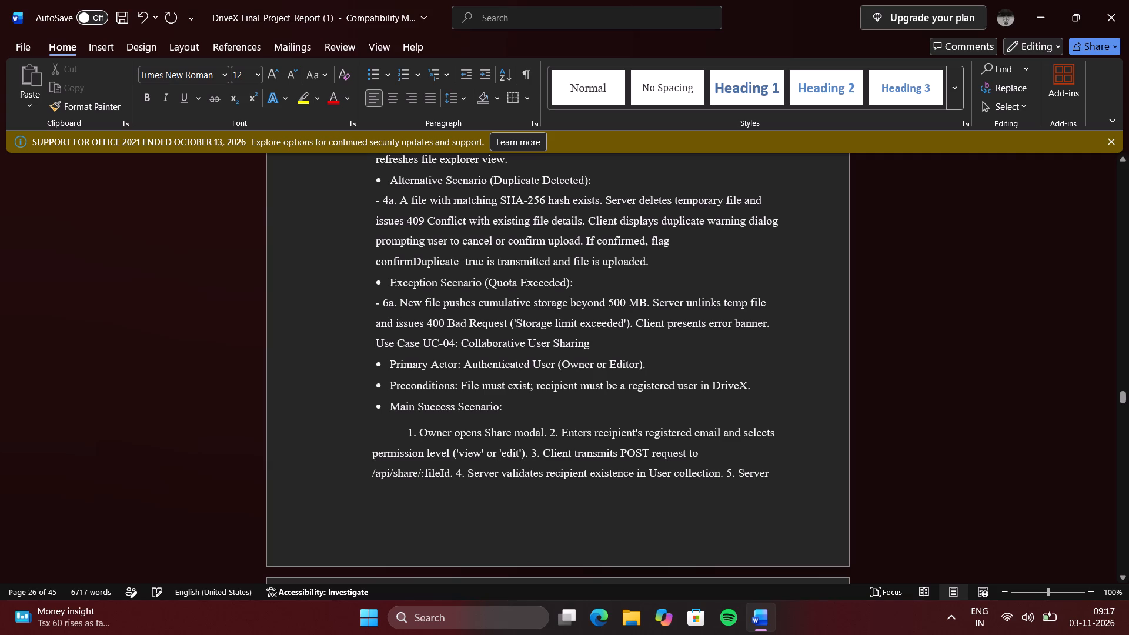
Remove the first-line indent of UC-04's Main Success Scenario steps paragraph, keeping it separate and without a bullet.
{"action": "scroll", "coordinate": [408, 340], "scroll_direction": "down", "scroll_amount": 3}
{"action": "left_click", "coordinate": [409, 326]}
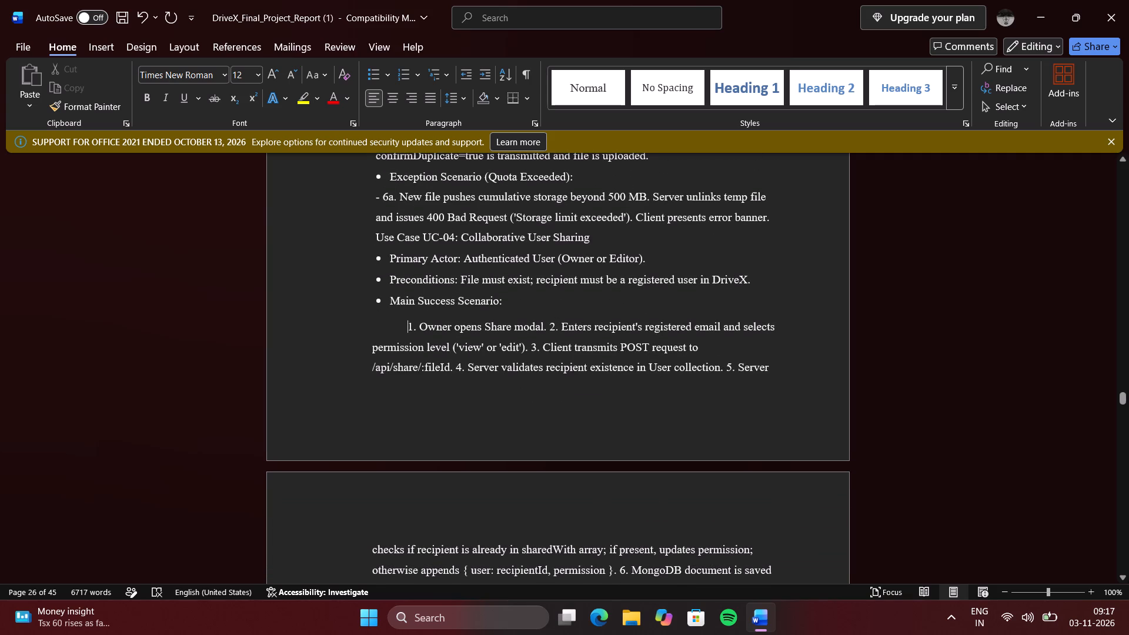
{"action": "key", "text": "BackSpace"}
{"action": "key", "text": "Return"}
{"action": "left_click", "coordinate": [379, 78]}
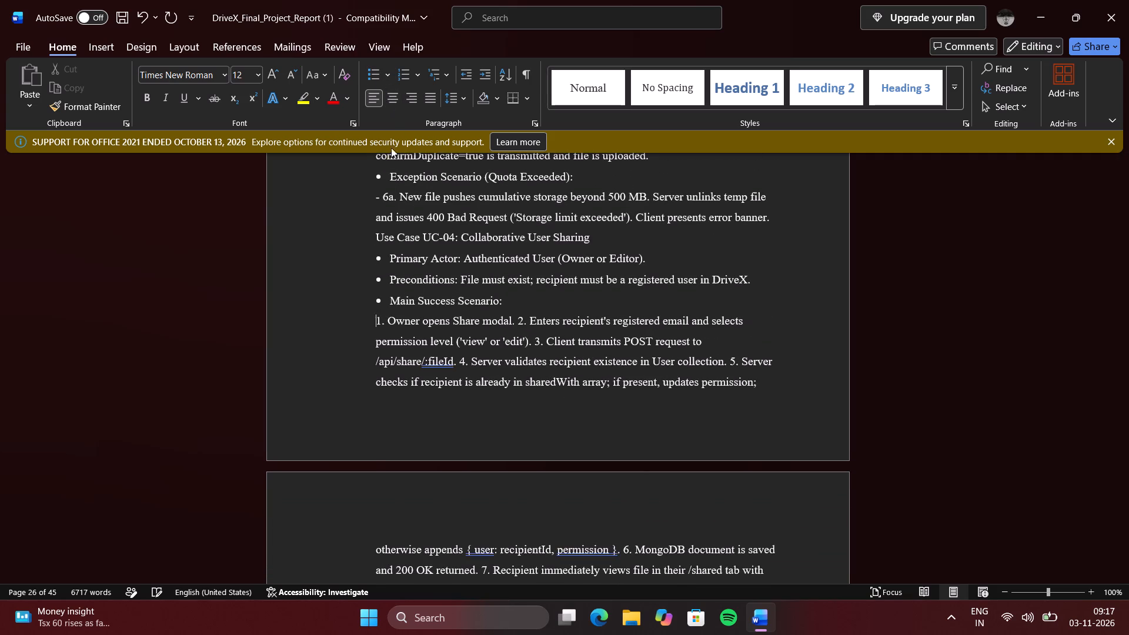
Remove the first-line indent of UC-06's Main Success Scenario steps paragraph, keeping it separate and without a bullet.
{"action": "scroll", "coordinate": [430, 327], "scroll_direction": "down", "scroll_amount": 8}
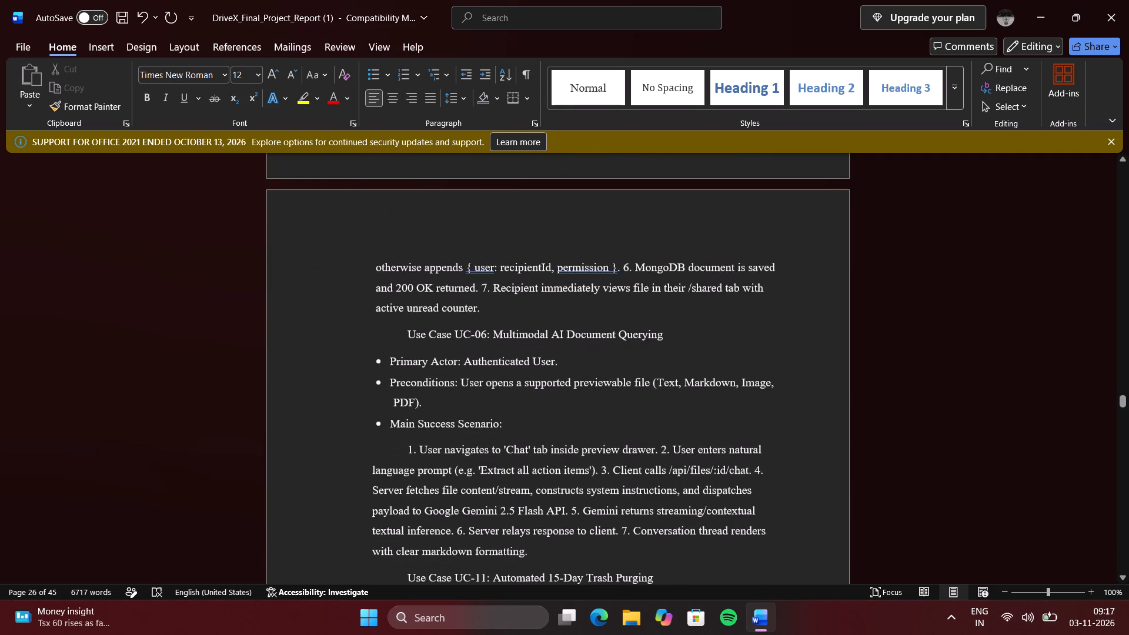
{"action": "scroll", "coordinate": [410, 332], "scroll_direction": "down", "scroll_amount": 4}
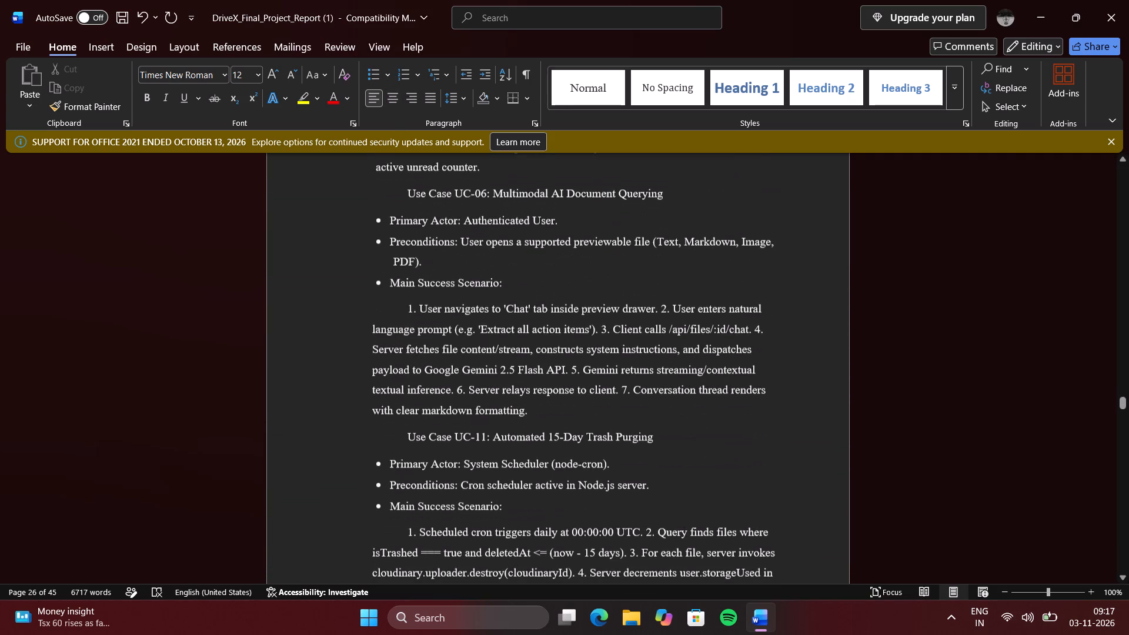
{"action": "left_click", "coordinate": [407, 311]}
{"action": "key", "text": "BackSpace"}
{"action": "key", "text": "Return"}
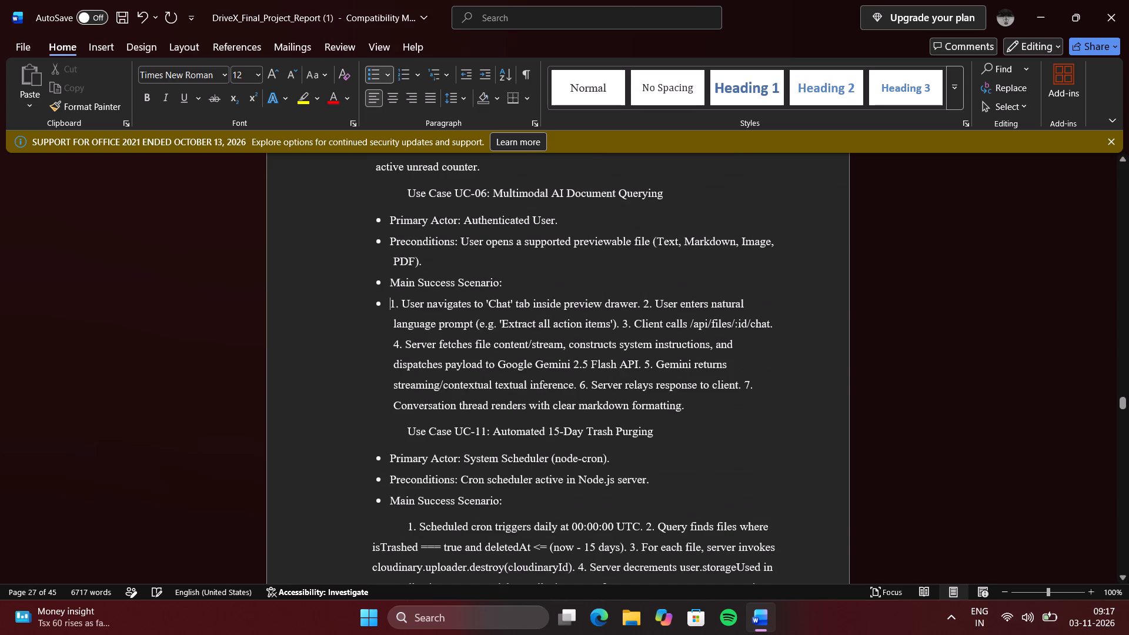
{"action": "left_click", "coordinate": [372, 78]}
Remove the first-line indent of the Use Case UC-11: Automated 15-Day Trash Purging title line, leaving it without list numbering.
{"action": "scroll", "coordinate": [395, 332], "scroll_direction": "down", "scroll_amount": 3}
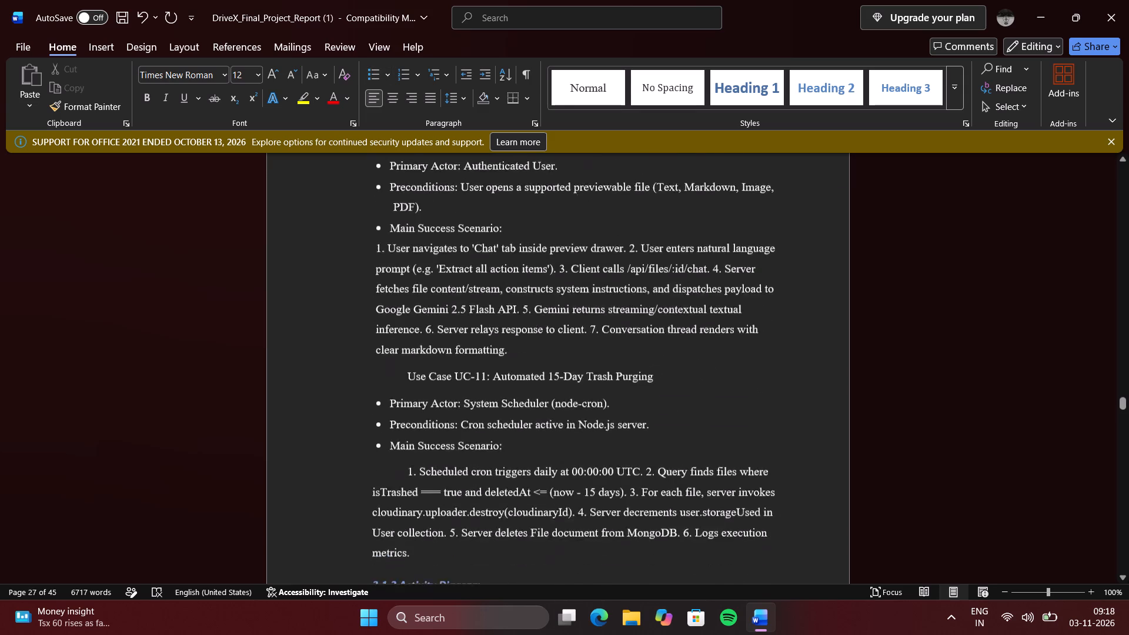
{"action": "left_click", "coordinate": [408, 322]}
{"action": "key", "text": "BackSpace"}
{"action": "key", "text": "Return"}
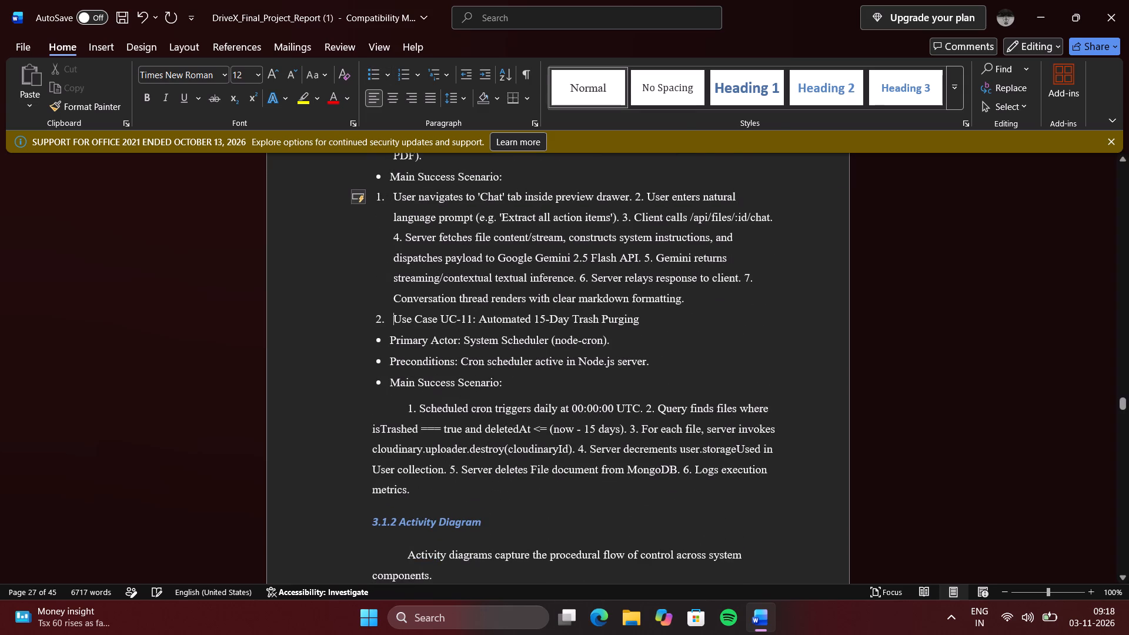
{"action": "left_click", "coordinate": [409, 76]}
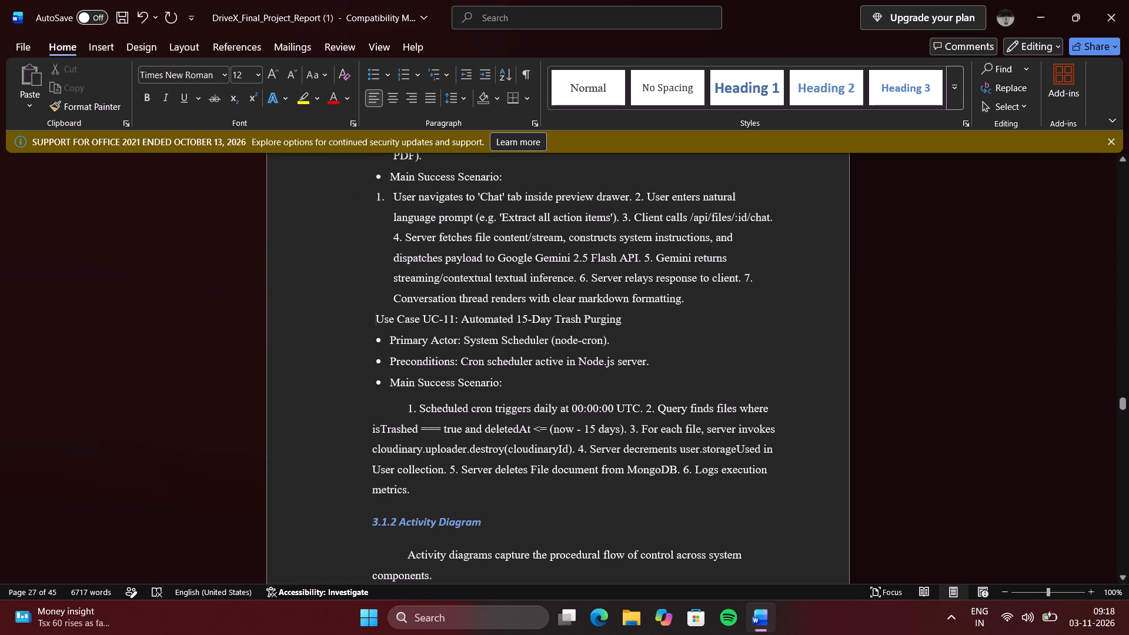
Remove the first-line indent of UC-11's Main Success Scenario steps paragraph, keeping it separate and without a bullet.
{"action": "left_click", "coordinate": [410, 411]}
{"action": "key", "text": "BackSpace"}
{"action": "key", "text": "Return"}
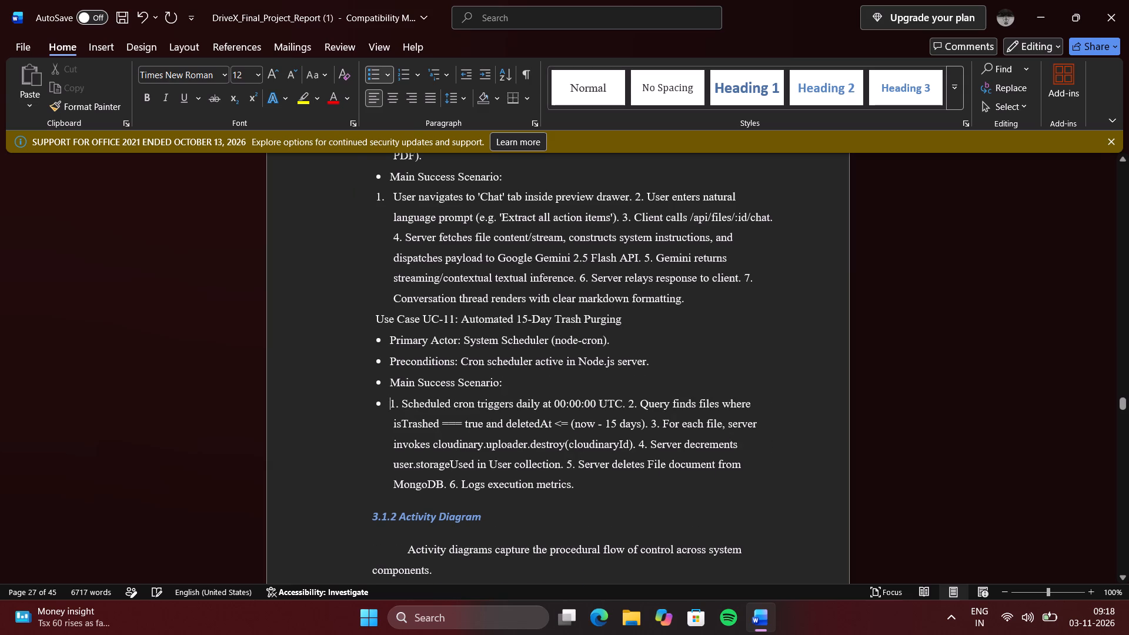
{"action": "left_click", "coordinate": [375, 72]}
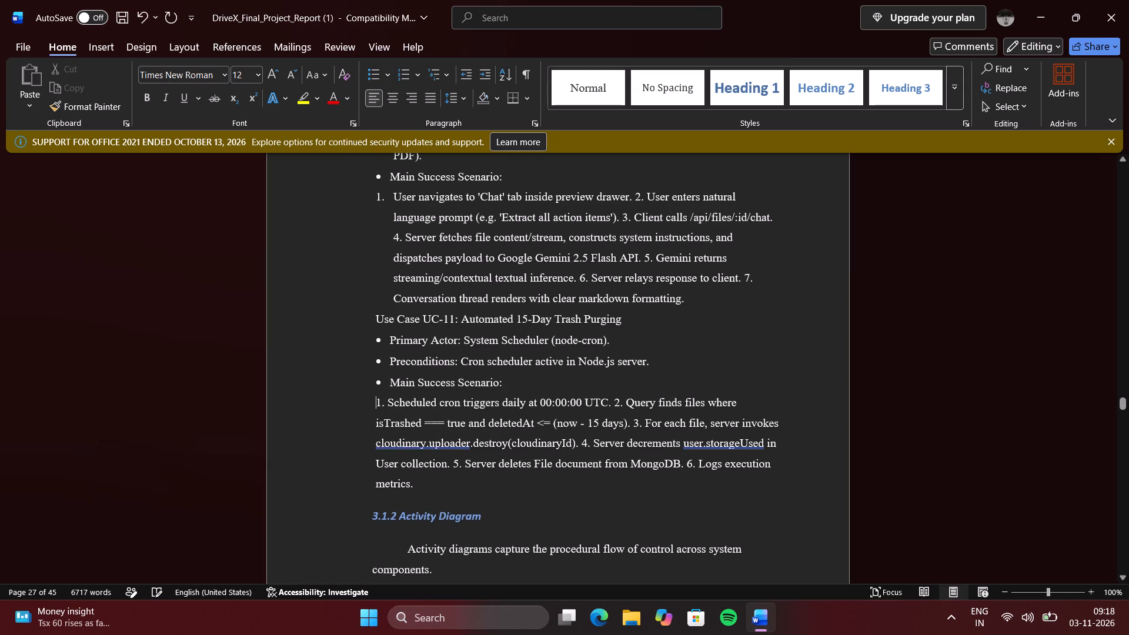
Remove the first-line indent of the introductory paragraph under 3.1.2 Activity Diagram and give it the Normal style.
{"action": "scroll", "coordinate": [418, 415], "scroll_direction": "down", "scroll_amount": 3}
{"action": "left_click", "coordinate": [411, 442]}
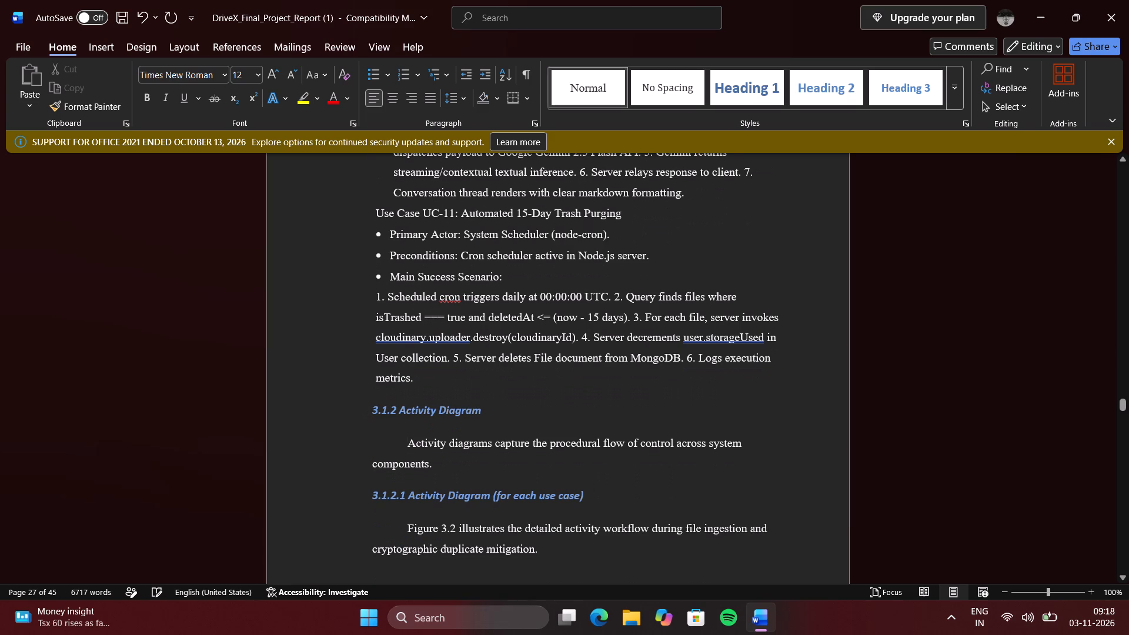
{"action": "key", "text": "BackSpace"}
{"action": "key", "text": "Return"}
{"action": "left_click", "coordinate": [592, 91]}
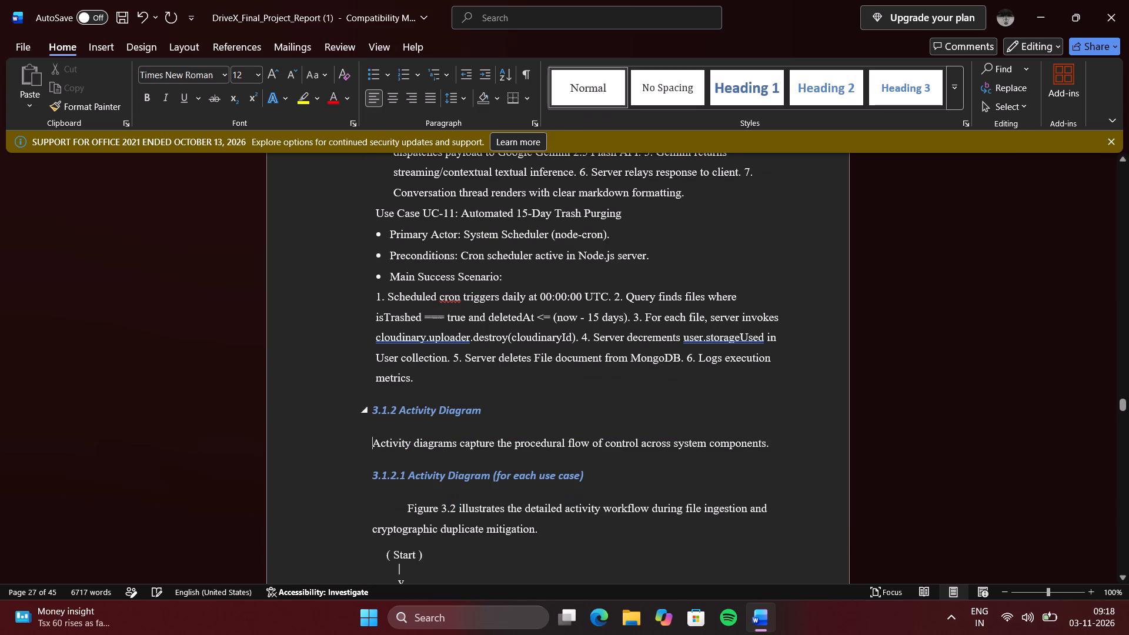
Remove the first-line indent of the Figure 3.2 paragraph under 3.1.2.1 Activity Diagram (for each use case) and give it the Normal style.
{"action": "scroll", "coordinate": [480, 458], "scroll_direction": "down", "scroll_amount": 3}
{"action": "left_click", "coordinate": [405, 396]}
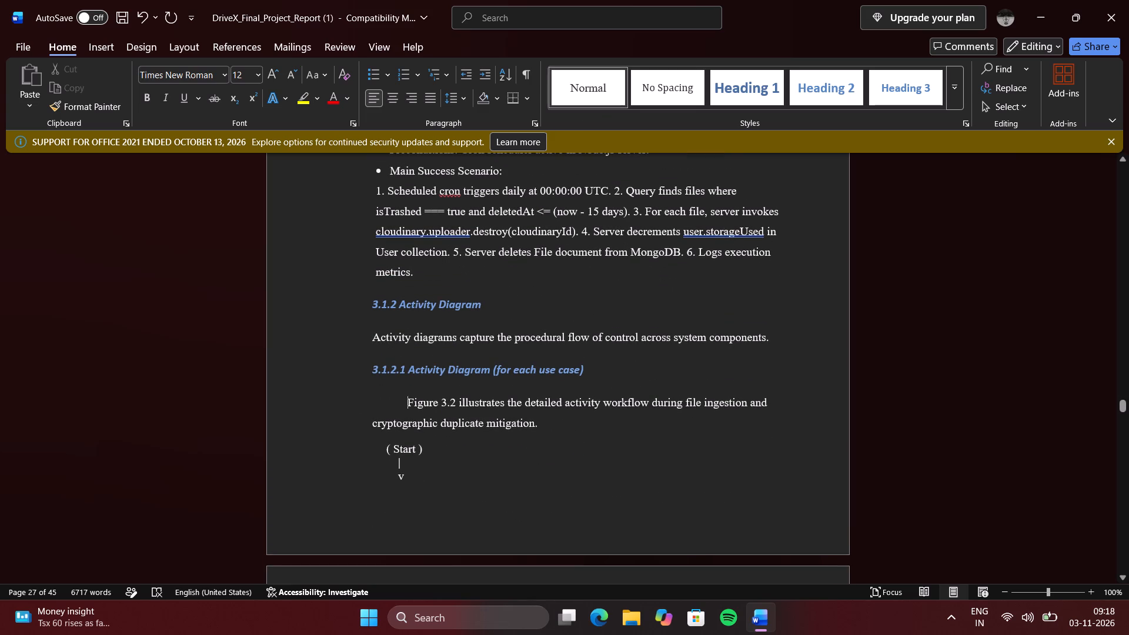
{"action": "key", "text": "BackSpace"}
{"action": "key", "text": "Return"}
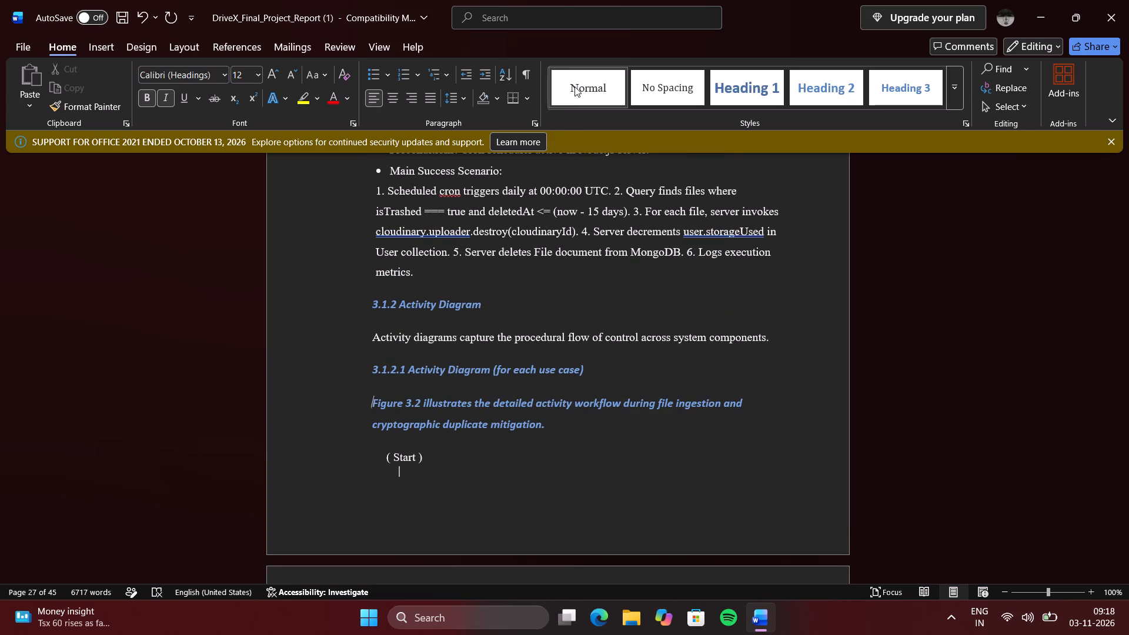
{"action": "left_click", "coordinate": [574, 86]}
{"action": "scroll", "coordinate": [494, 473], "scroll_direction": "down", "scroll_amount": 8}
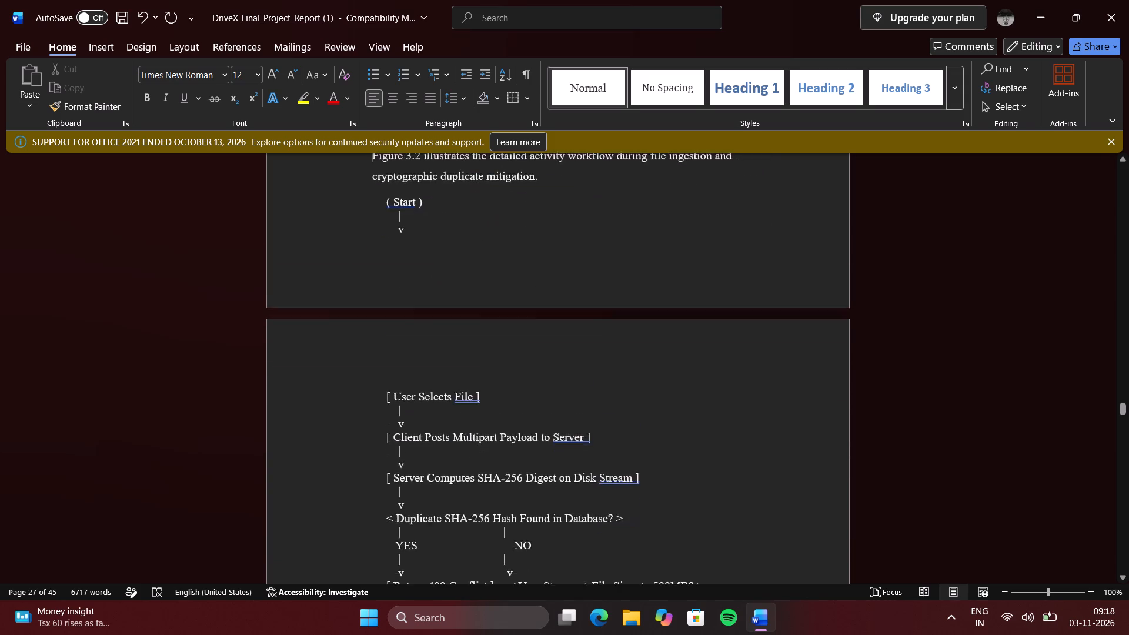
Remove the first-line indent of the introductory paragraph under 4.1 Database Design and give it the Normal style.
{"action": "scroll", "coordinate": [467, 446], "scroll_direction": "down", "scroll_amount": 17}
{"action": "scroll", "coordinate": [466, 443], "scroll_direction": "down", "scroll_amount": 4}
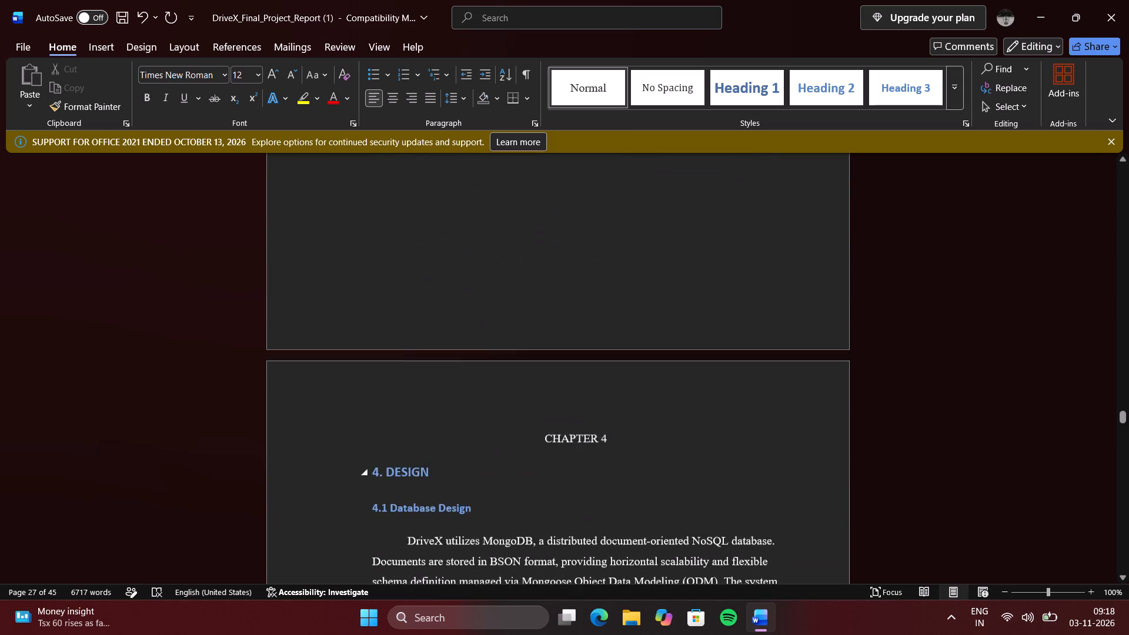
{"action": "scroll", "coordinate": [466, 443], "scroll_direction": "down", "scroll_amount": 4}
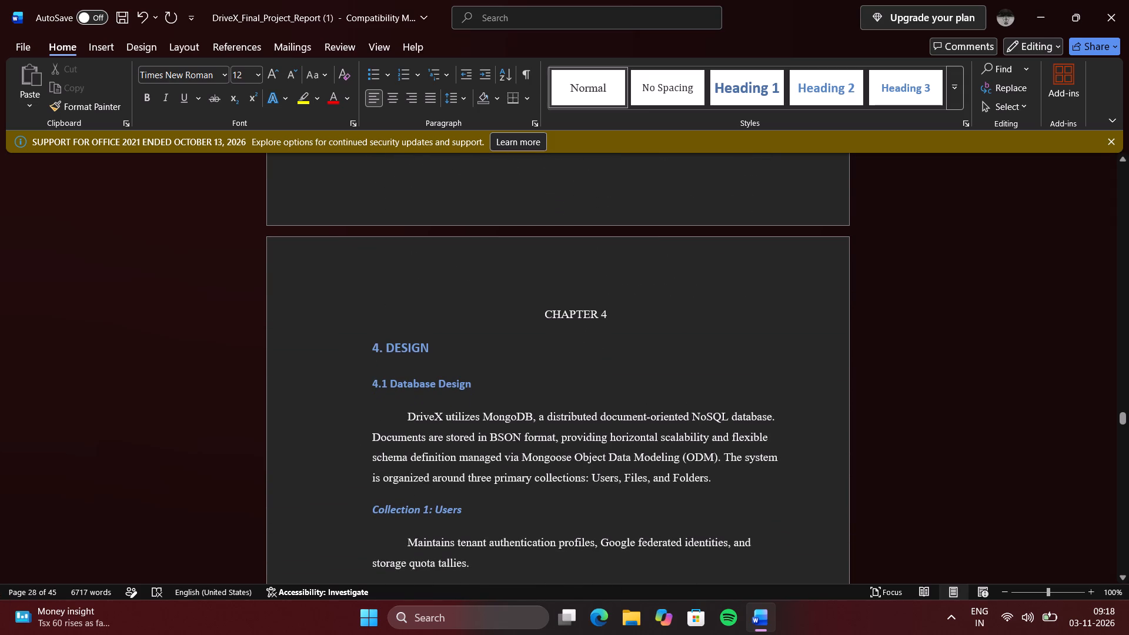
{"action": "left_click", "coordinate": [403, 414]}
{"action": "key", "text": "BackSpace"}
{"action": "key", "text": "Return"}
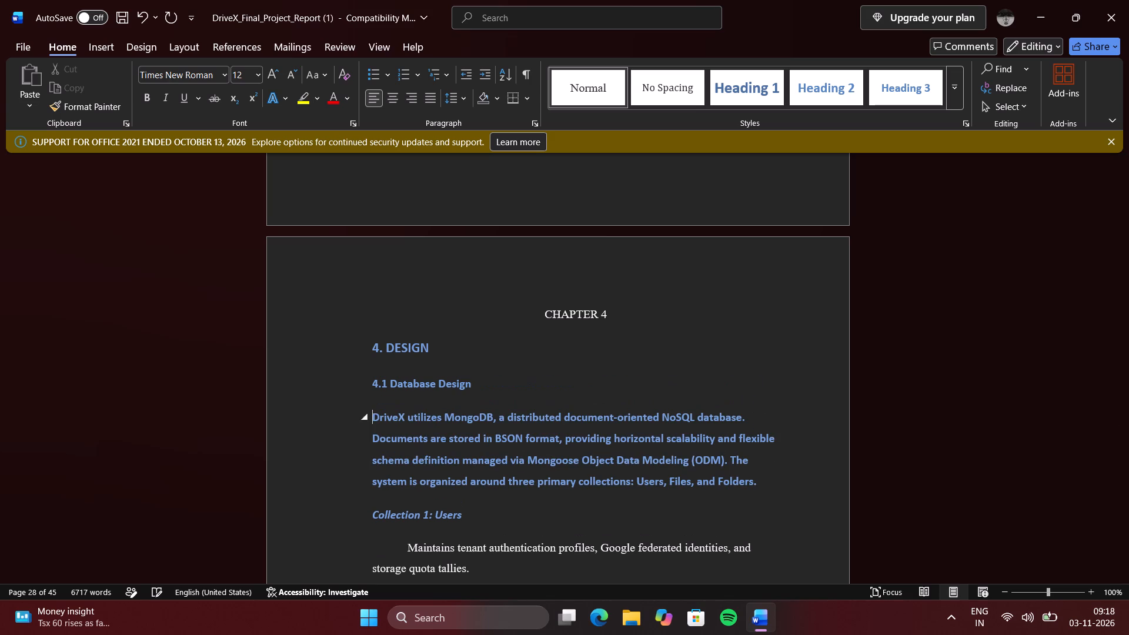
{"action": "left_click", "coordinate": [562, 84]}
Remove the first-line indent of the description paragraph under Collection 1: Users and give it the Normal style.
{"action": "scroll", "coordinate": [441, 305], "scroll_direction": "down", "scroll_amount": 3}
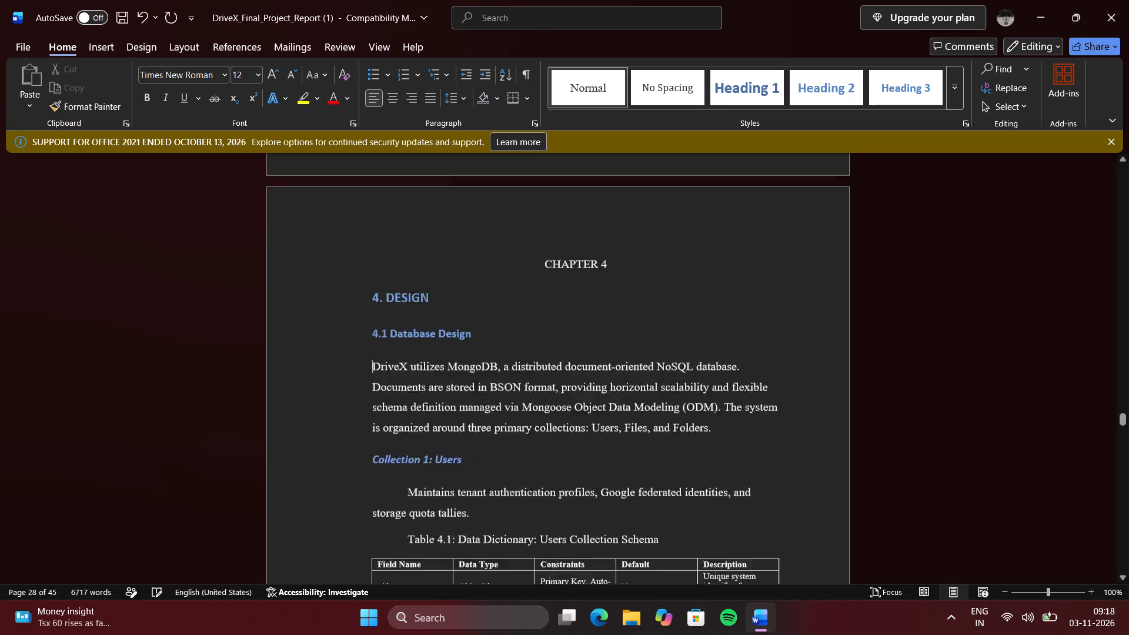
{"action": "scroll", "coordinate": [440, 305], "scroll_direction": "down", "scroll_amount": 1}
{"action": "left_click", "coordinate": [409, 405]}
{"action": "key", "text": "BackSpace"}
{"action": "key", "text": "Return"}
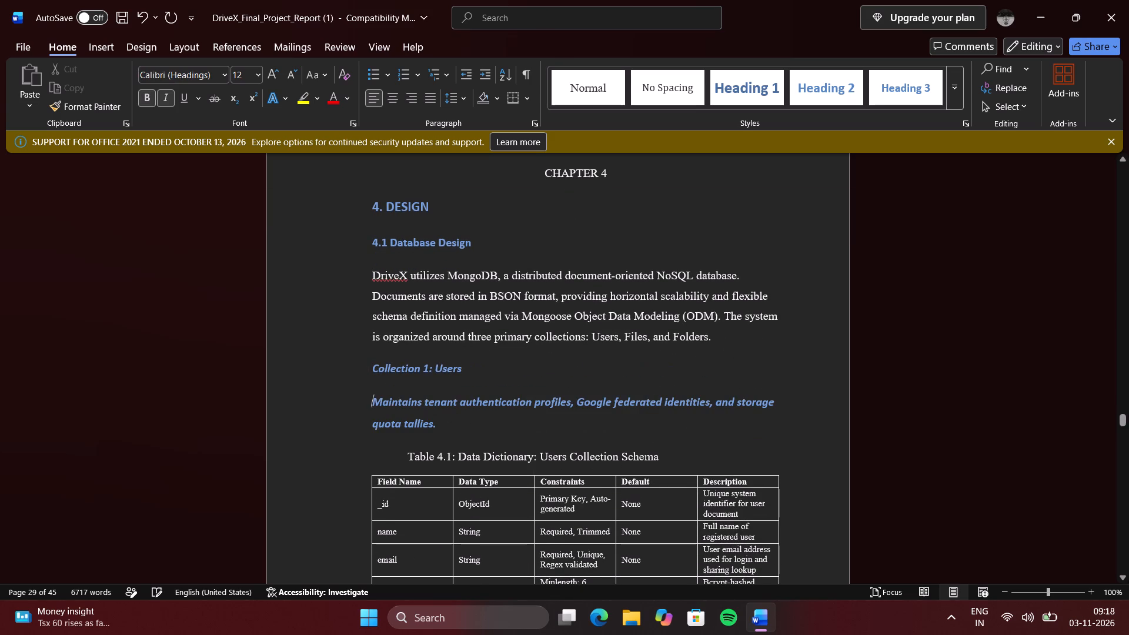
{"action": "left_click", "coordinate": [564, 95]}
Remove the first-line indent of the description paragraph under Collection 2: Files and give it the Normal style.
{"action": "scroll", "coordinate": [445, 397], "scroll_direction": "down", "scroll_amount": 4}
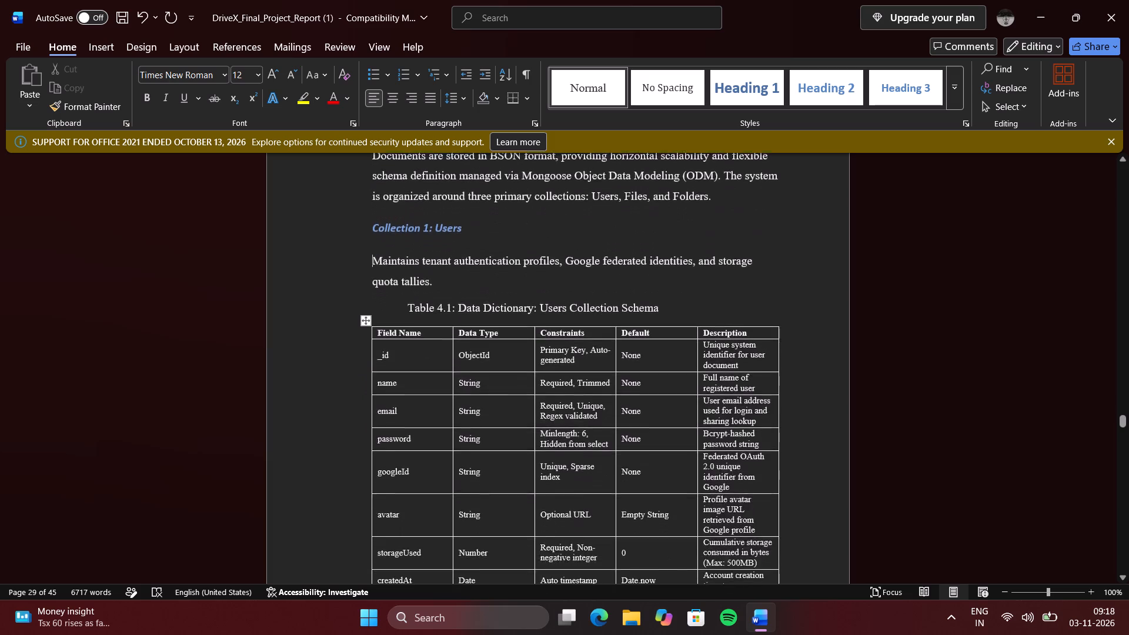
{"action": "scroll", "coordinate": [445, 397], "scroll_direction": "down", "scroll_amount": 15}
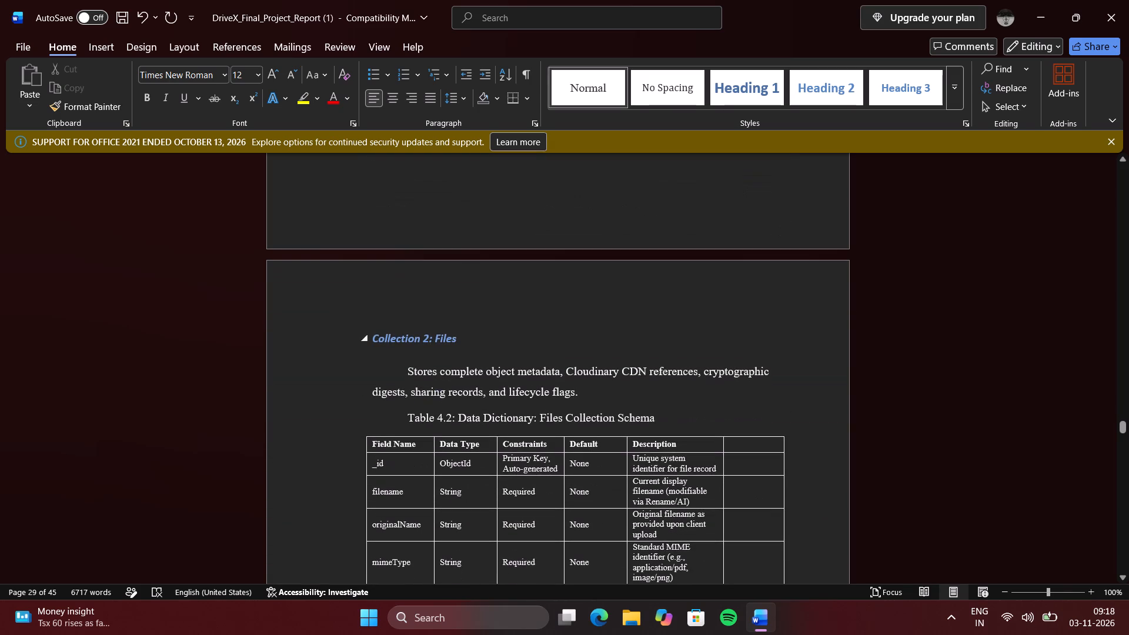
{"action": "left_click", "coordinate": [403, 369]}
{"action": "key", "text": "BackSpace"}
{"action": "key", "text": "Return"}
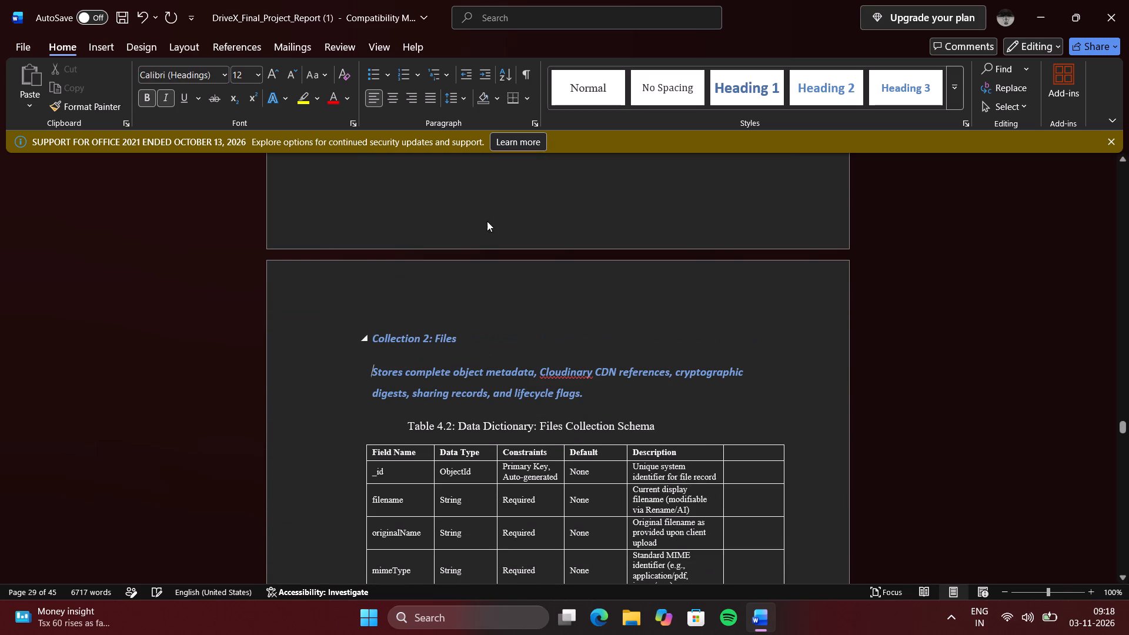
{"action": "left_click", "coordinate": [589, 71]}
Remove the first-line indent of the description paragraph under Collection 3: Folders and give it the Normal style.
{"action": "scroll", "coordinate": [393, 393], "scroll_direction": "down", "scroll_amount": 8}
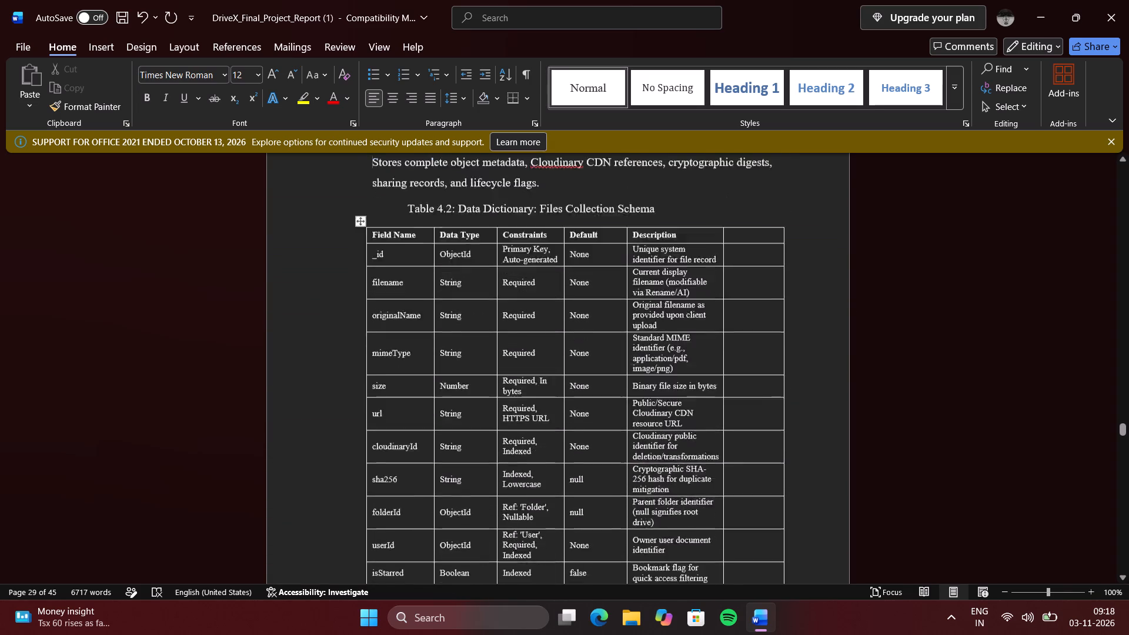
{"action": "scroll", "coordinate": [393, 393], "scroll_direction": "down", "scroll_amount": 14}
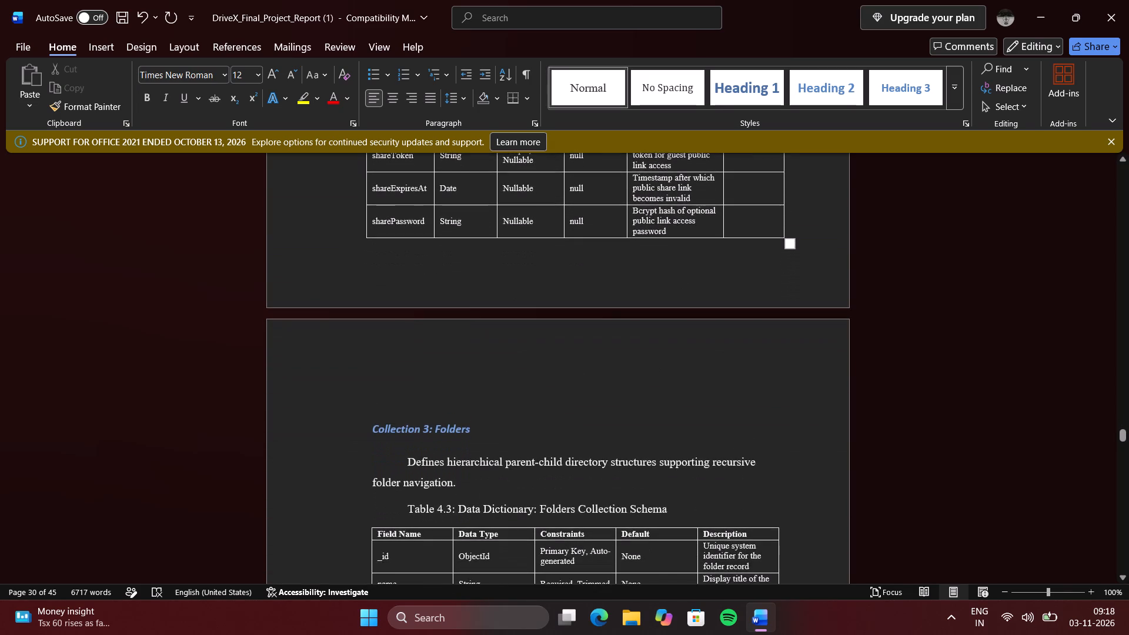
{"action": "scroll", "coordinate": [393, 390], "scroll_direction": "down", "scroll_amount": 2}
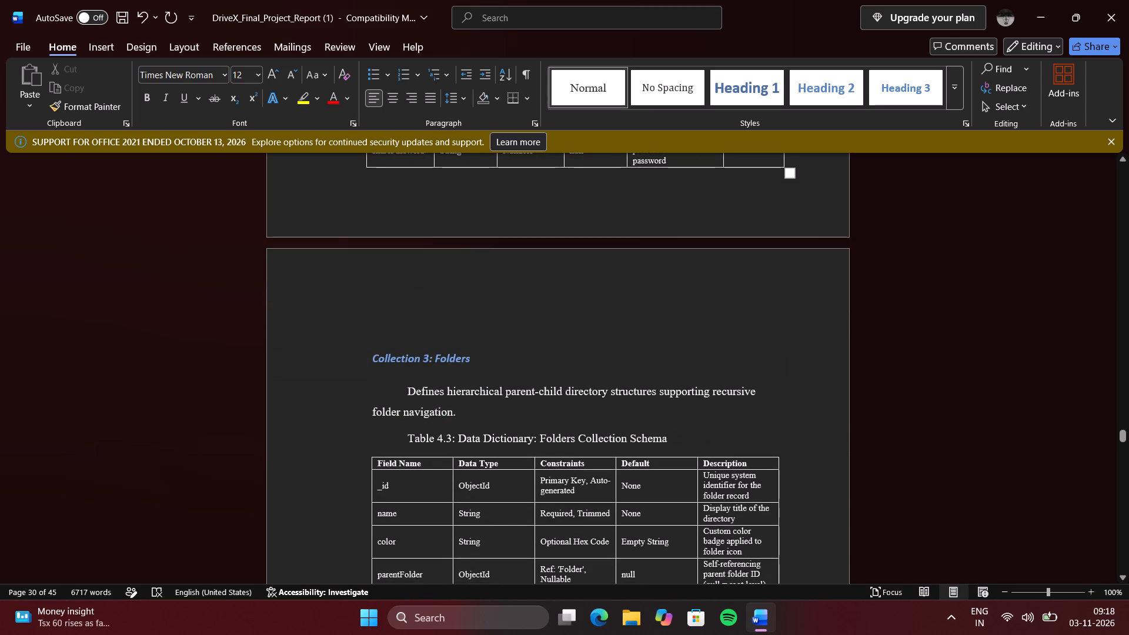
{"action": "left_click", "coordinate": [406, 390]}
{"action": "key", "text": "BackSpace"}
{"action": "key", "text": "Return"}
{"action": "left_click", "coordinate": [563, 87]}
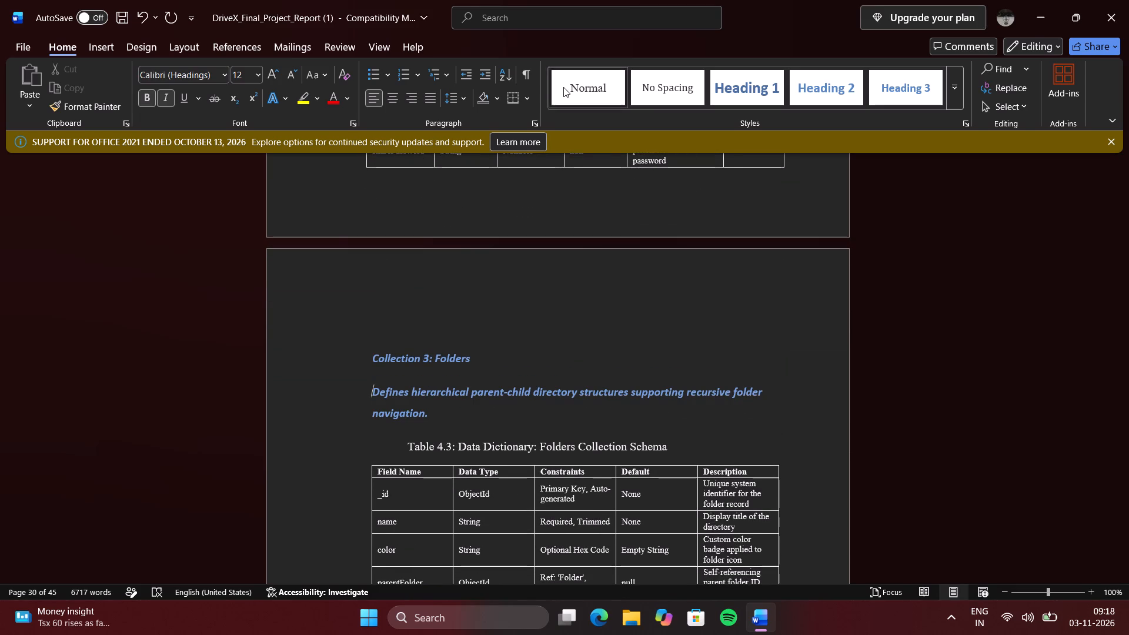
Remove the first-line indent of the Entity-Relationship model paragraph under 4.2 E - R Diagram and give it the Normal style.
{"action": "scroll", "coordinate": [352, 507], "scroll_direction": "down", "scroll_amount": 10}
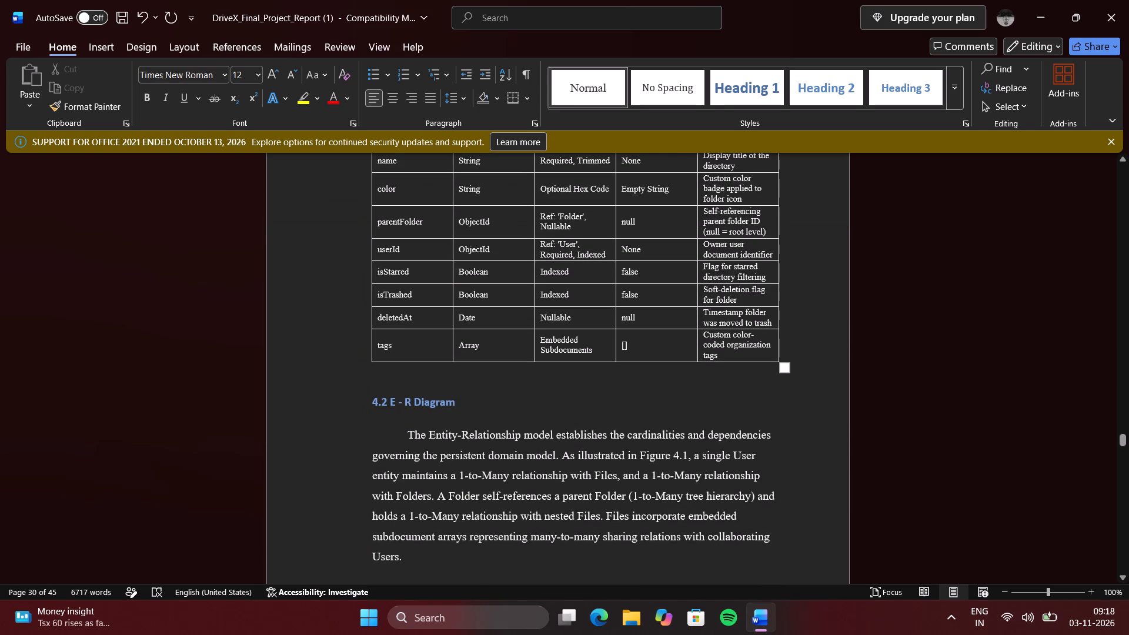
{"action": "left_click", "coordinate": [410, 434]}
{"action": "key", "text": "BackSpace"}
{"action": "key", "text": "Return"}
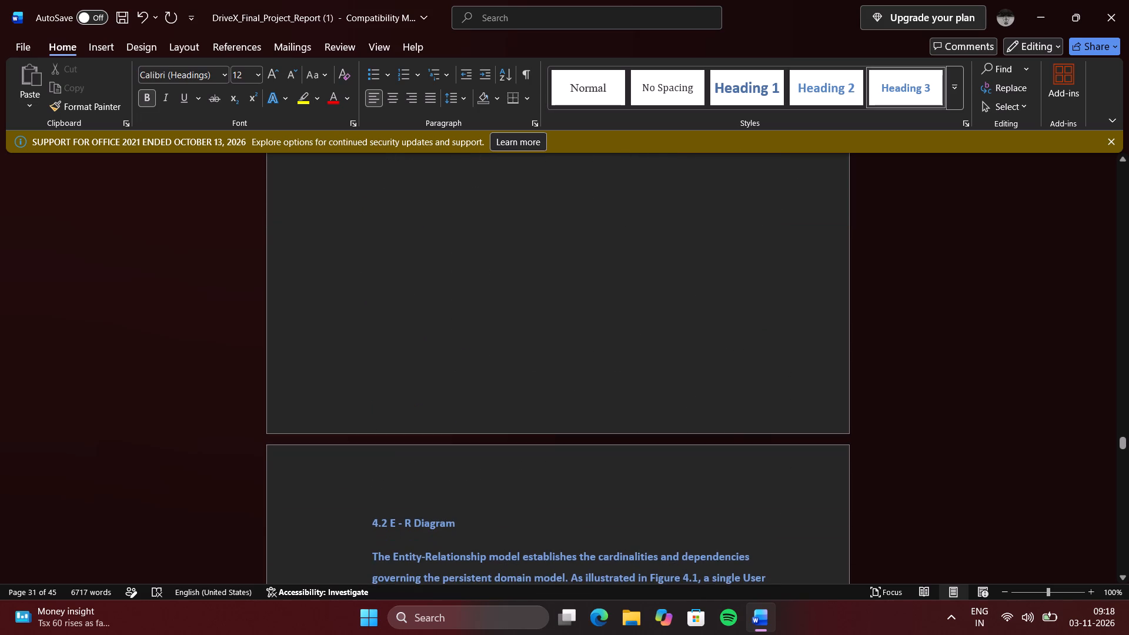
{"action": "scroll", "coordinate": [456, 361], "scroll_direction": "up", "scroll_amount": 16}
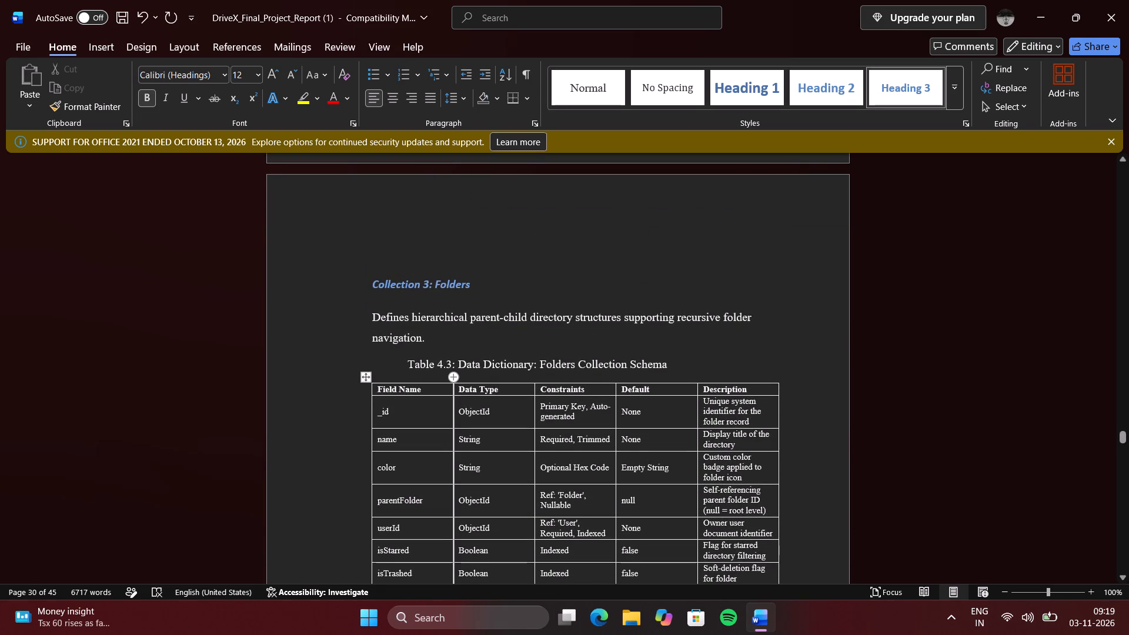
{"action": "scroll", "coordinate": [473, 377], "scroll_direction": "down", "scroll_amount": 20}
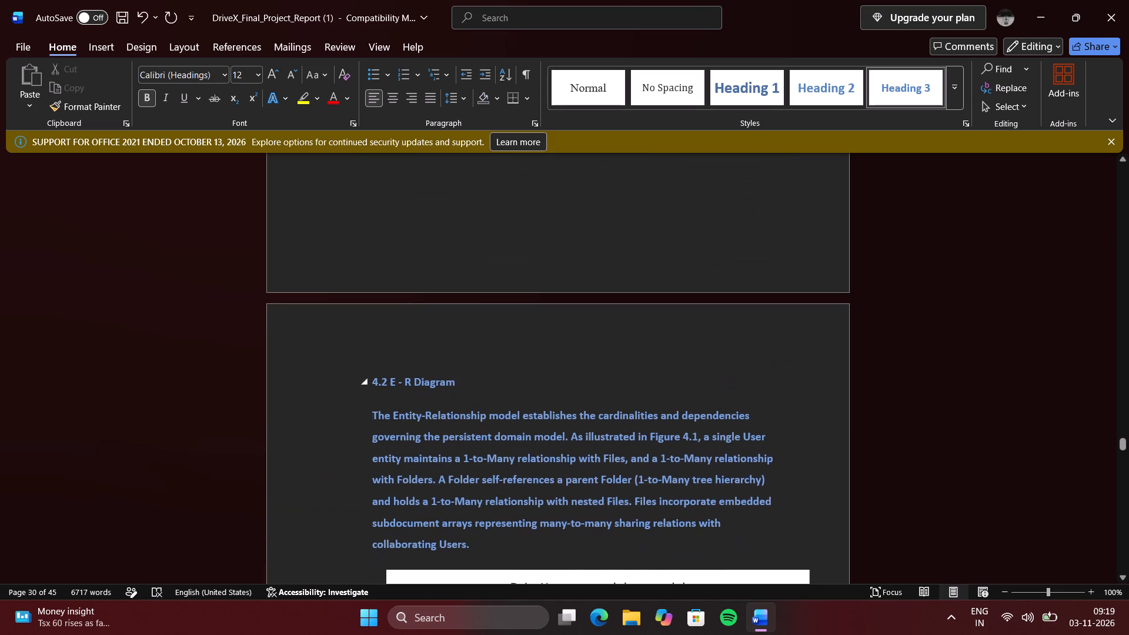
{"action": "left_click", "coordinate": [590, 92]}
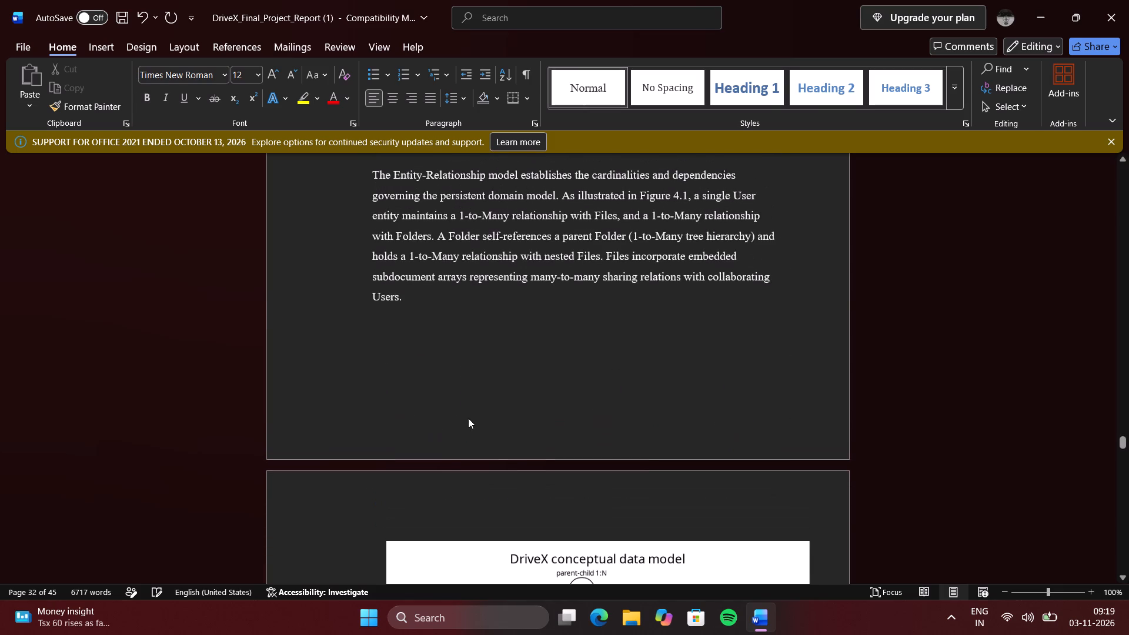
Remove the first-line indent of the introductory paragraph under 4.3 Sequence Diagram and give it the Normal style.
{"action": "scroll", "coordinate": [461, 435], "scroll_direction": "down", "scroll_amount": 6}
{"action": "scroll", "coordinate": [461, 435], "scroll_direction": "up", "scroll_amount": 8}
{"action": "scroll", "coordinate": [461, 434], "scroll_direction": "down", "scroll_amount": 3}
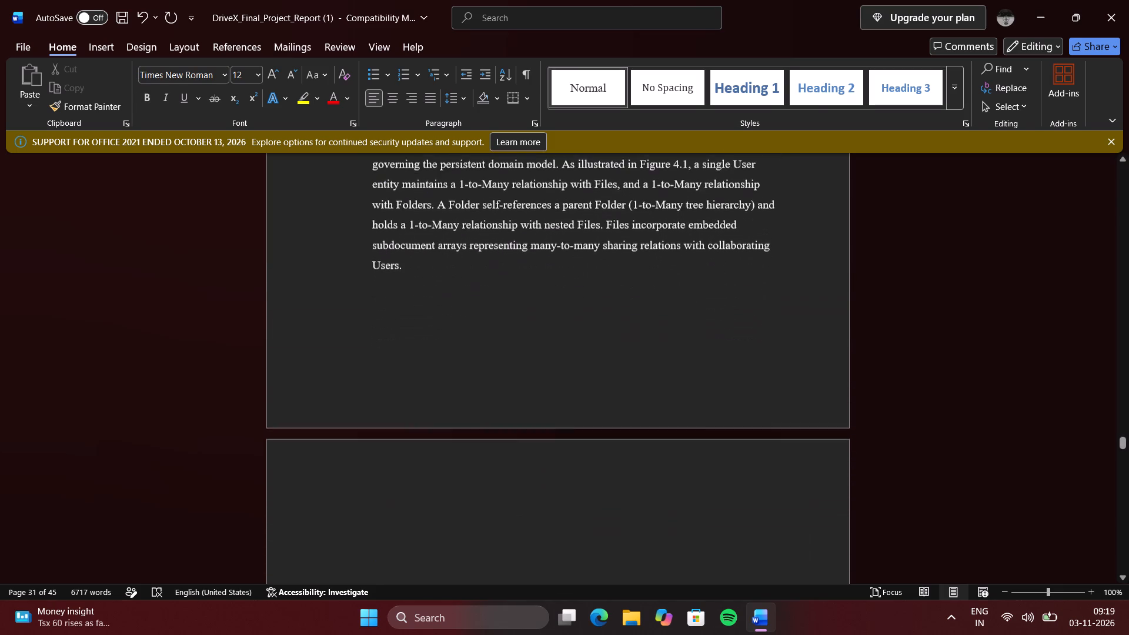
{"action": "scroll", "coordinate": [461, 434], "scroll_direction": "down", "scroll_amount": 10}
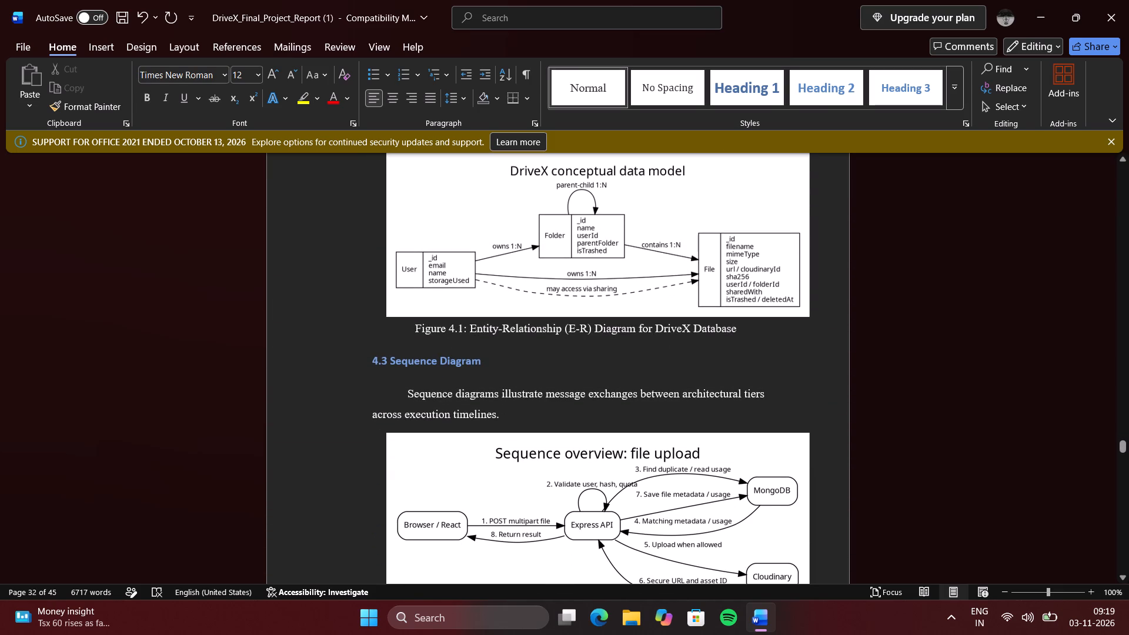
{"action": "left_click", "coordinate": [407, 390]}
{"action": "key", "text": "BackSpace"}
{"action": "key", "text": "Return"}
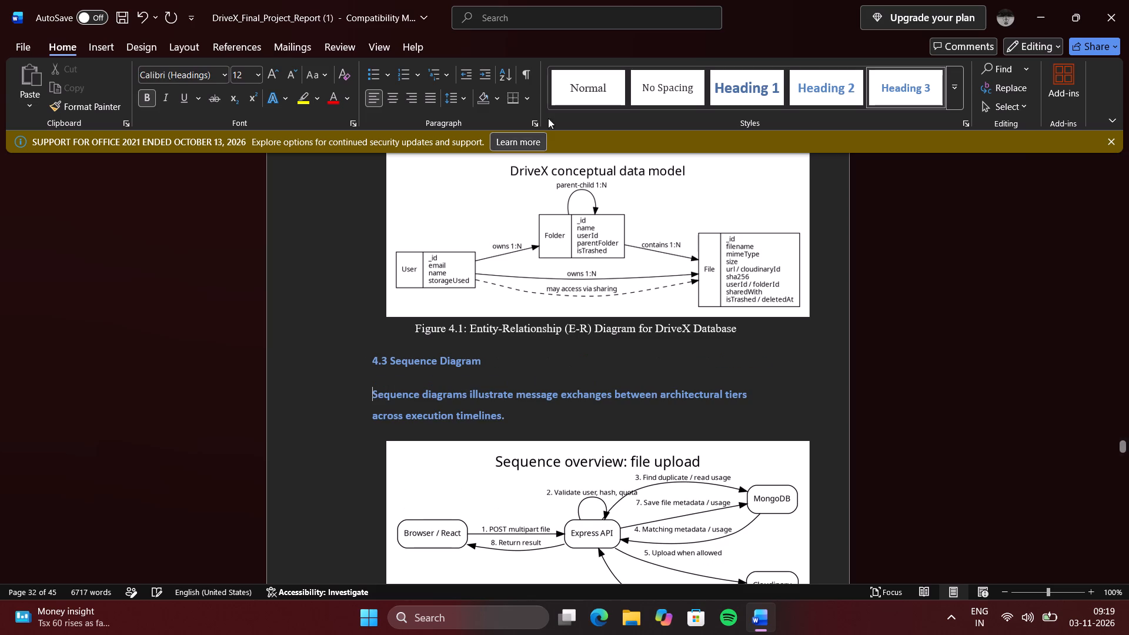
{"action": "left_click", "coordinate": [598, 87]}
Remove the first-line indent of the Figure 4.4 paragraph under 4.4 Class Diagram and give it the Normal style.
{"action": "scroll", "coordinate": [427, 430], "scroll_direction": "down", "scroll_amount": 7}
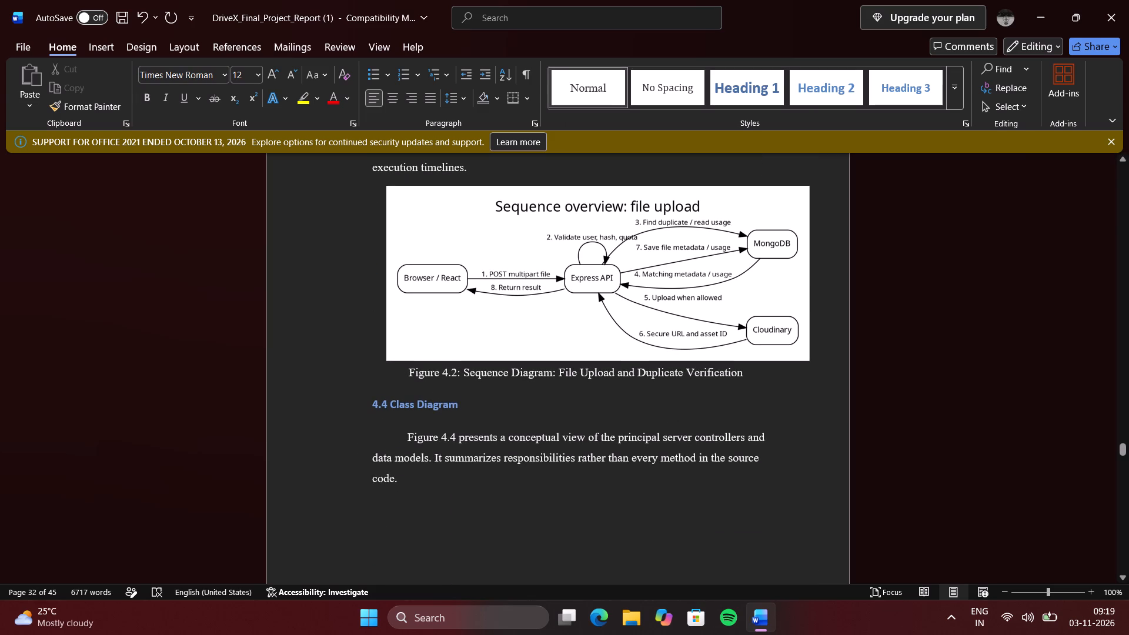
{"action": "left_click", "coordinate": [409, 435]}
{"action": "key", "text": "BackSpace"}
{"action": "key", "text": "Return"}
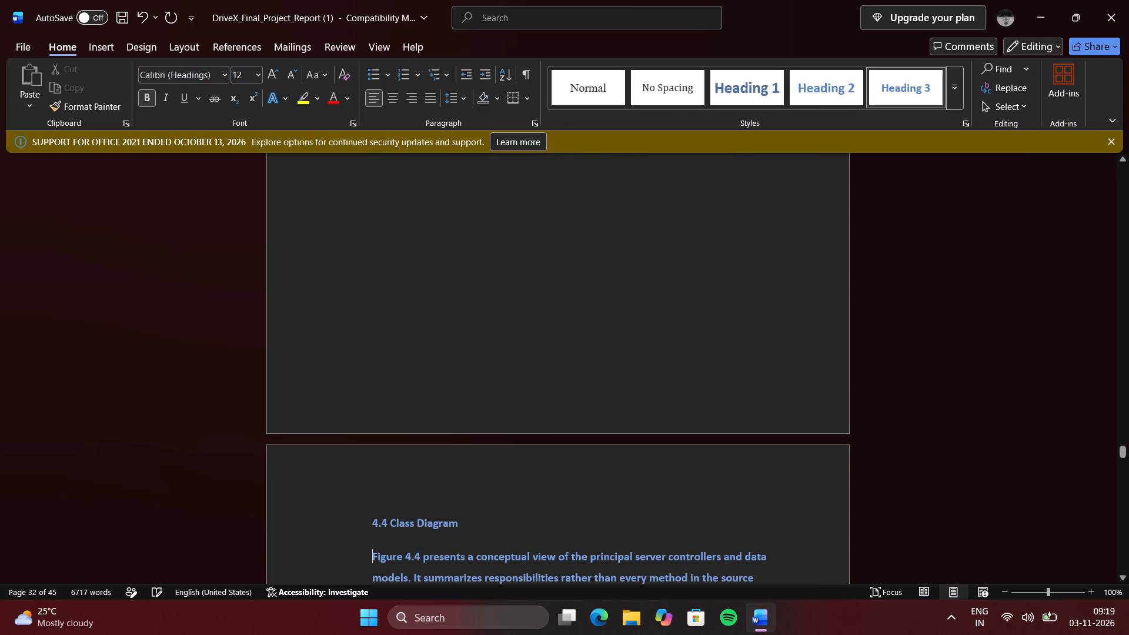
{"action": "left_click", "coordinate": [586, 85]}
Remove the first-line indent of the paragraph under 5.1 System Architecture in Chapter 5 and give it the Normal style.
{"action": "scroll", "coordinate": [495, 366], "scroll_direction": "down", "scroll_amount": 4}
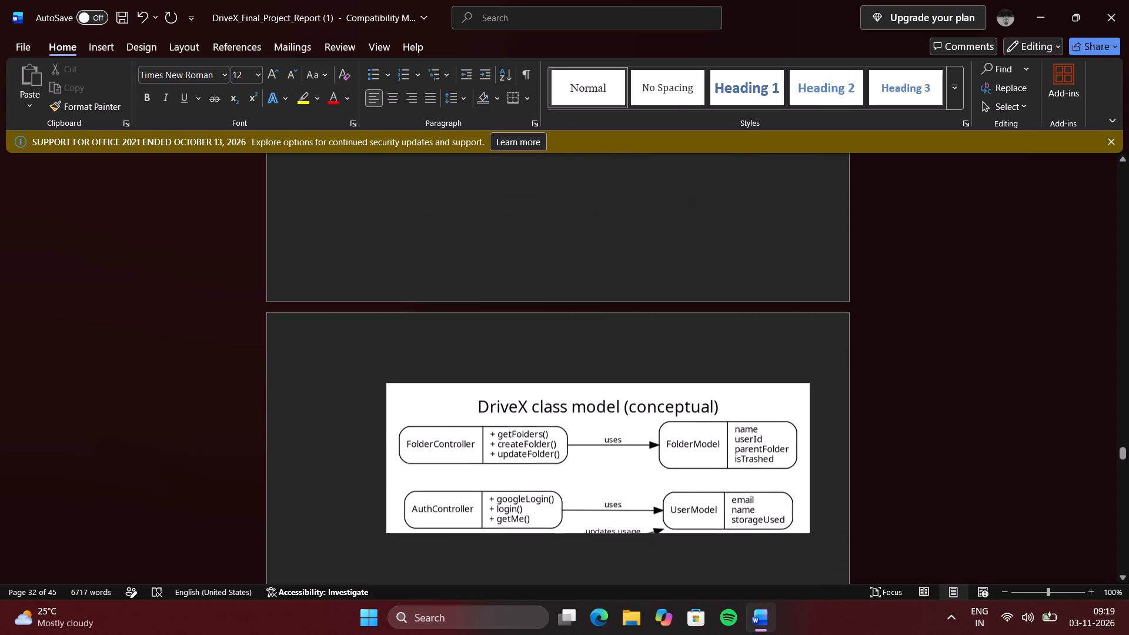
{"action": "scroll", "coordinate": [495, 366], "scroll_direction": "down", "scroll_amount": 5}
{"action": "scroll", "coordinate": [495, 366], "scroll_direction": "down", "scroll_amount": 20}
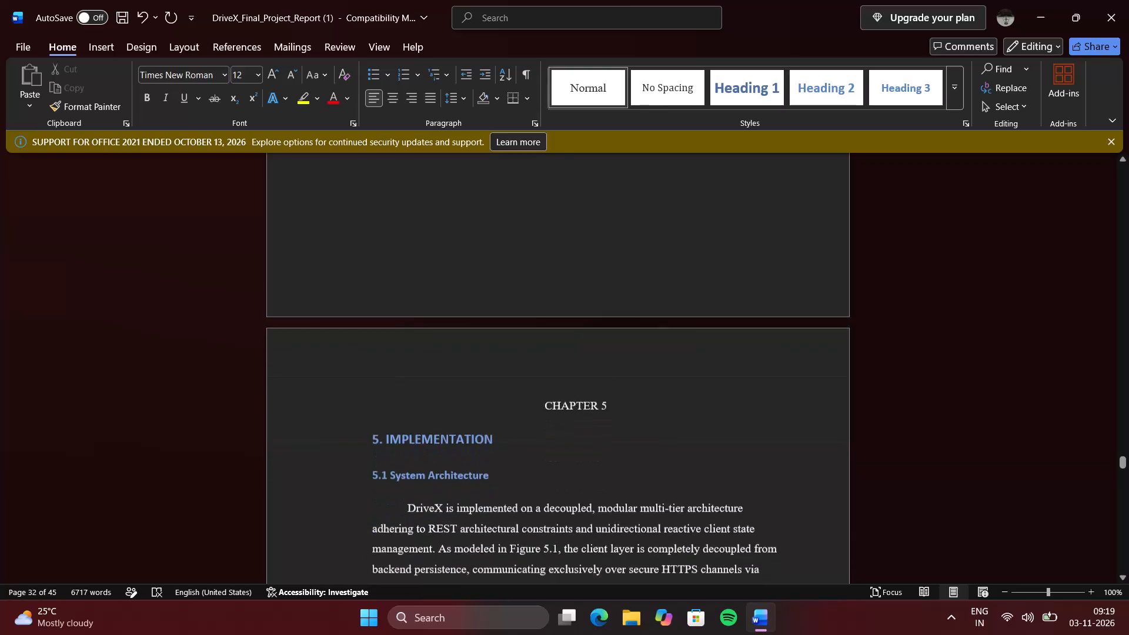
{"action": "scroll", "coordinate": [495, 366], "scroll_direction": "down", "scroll_amount": 4}
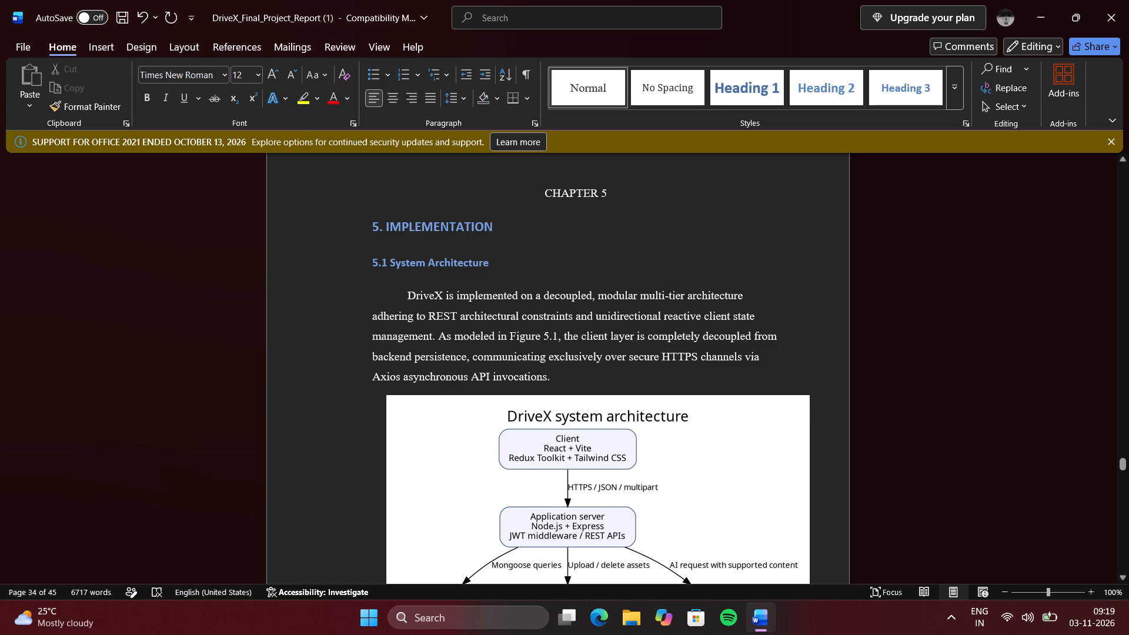
{"action": "left_click", "coordinate": [410, 294]}
{"action": "key", "text": "BackSpace"}
{"action": "key", "text": "Return"}
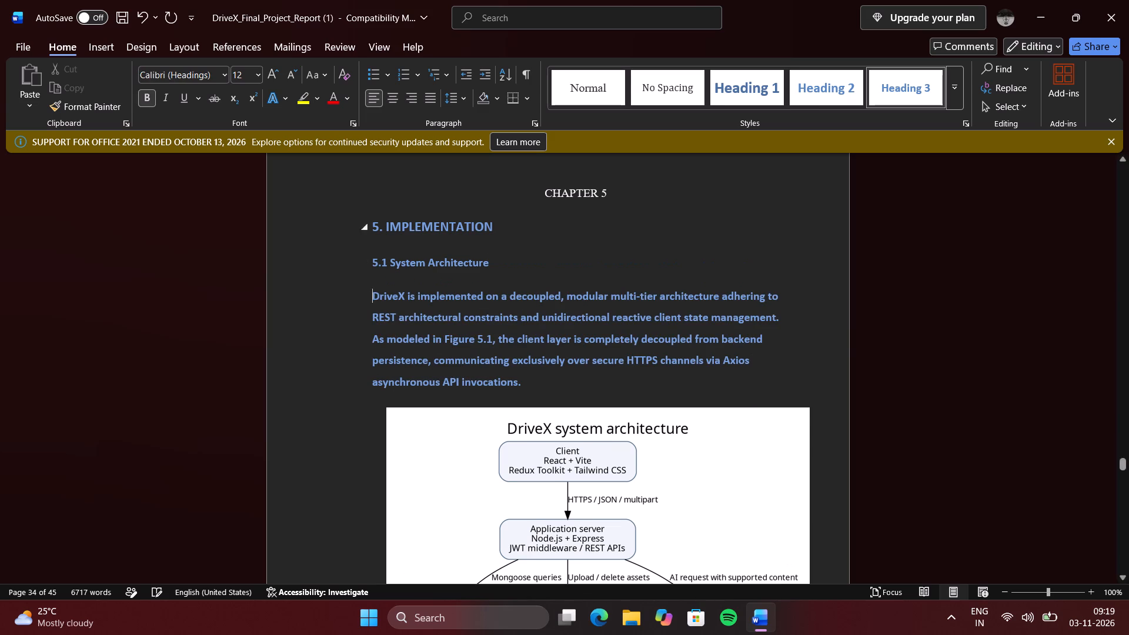
{"action": "left_click", "coordinate": [555, 105]}
Remove the first-line indent of the Express application paragraph under 5.2 Backend API Services and give it the Normal style.
{"action": "scroll", "coordinate": [495, 244], "scroll_direction": "down", "scroll_amount": 8}
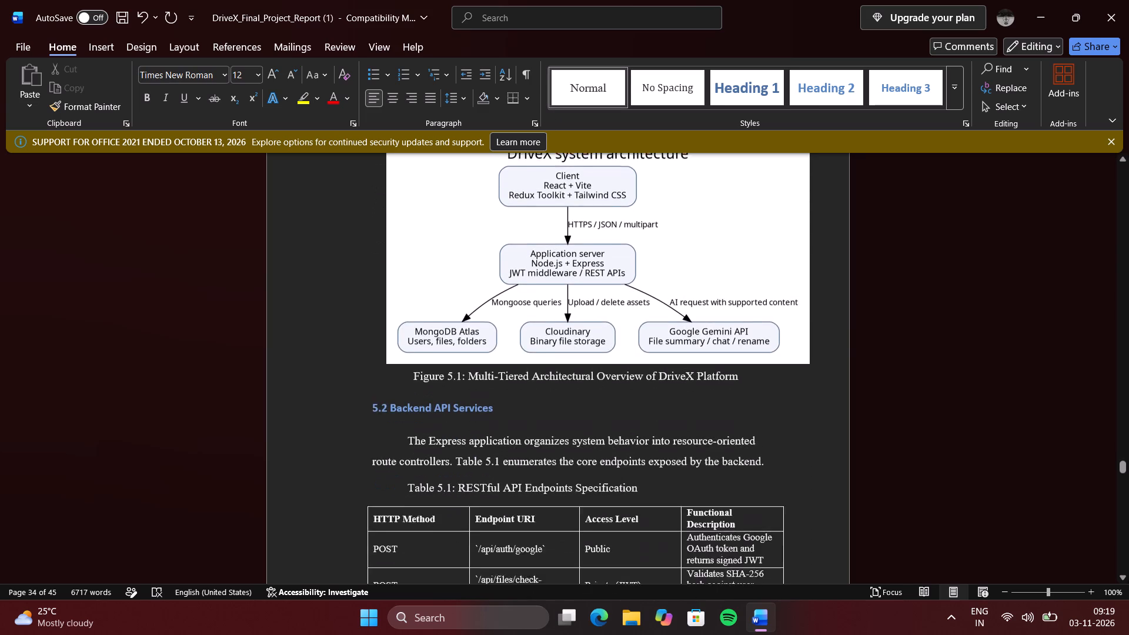
{"action": "left_click", "coordinate": [409, 416]}
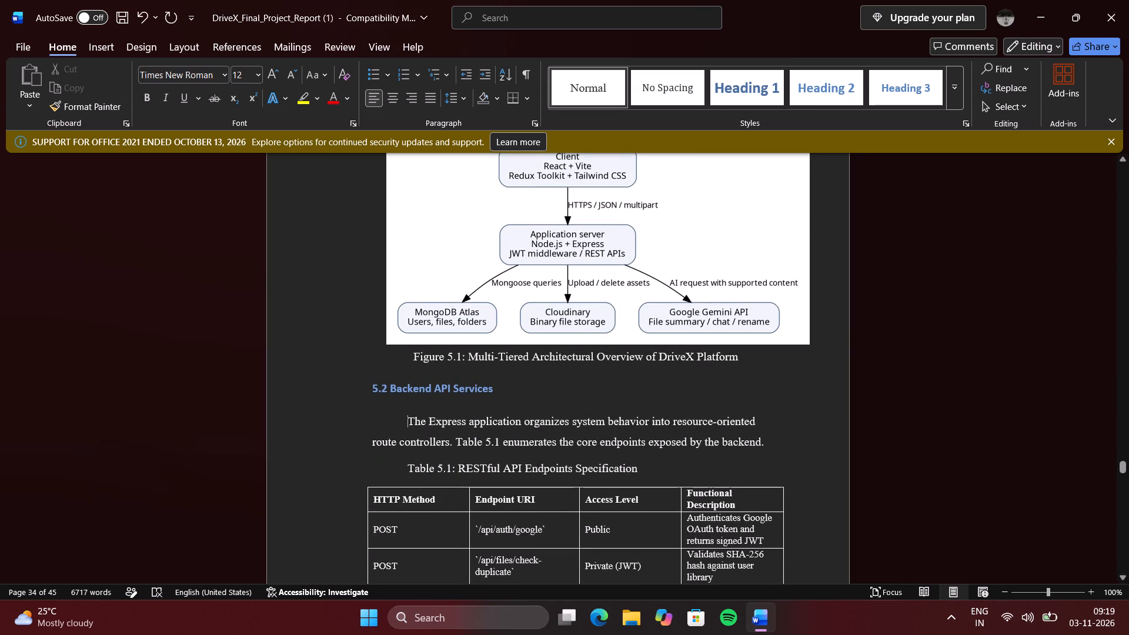
{"action": "key", "text": "BackSpace"}
{"action": "key", "text": "Return"}
{"action": "left_click", "coordinate": [551, 86]}
Remove the first-line indent of the client state paragraph under 5.3 Frontend Redux Architecture and give it the Normal style.
{"action": "scroll", "coordinate": [473, 299], "scroll_direction": "down", "scroll_amount": 2}
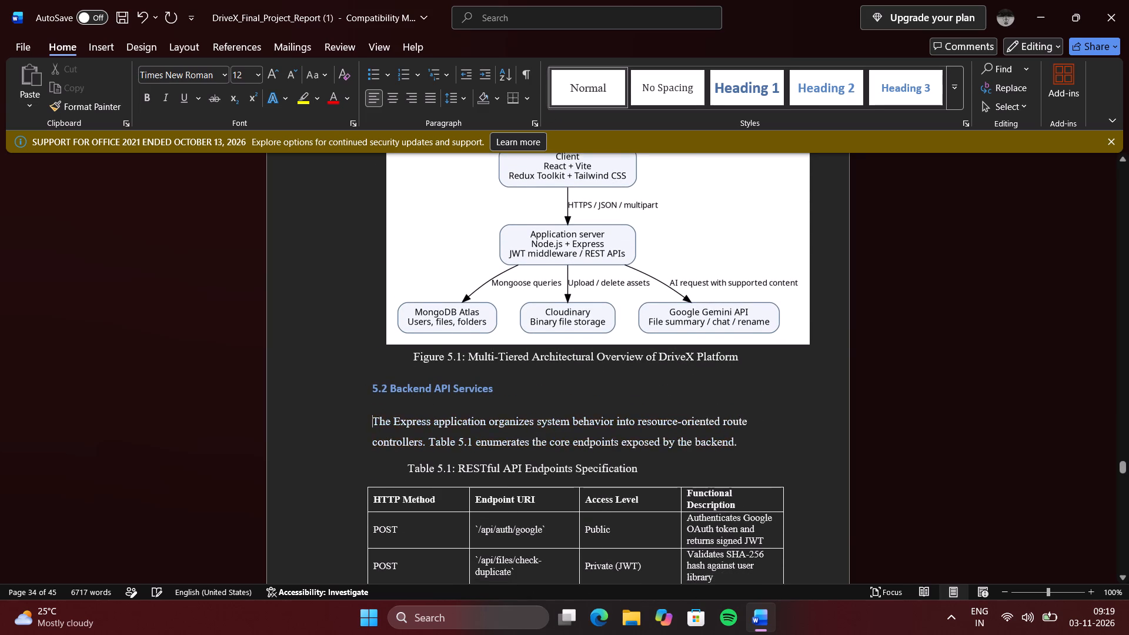
{"action": "scroll", "coordinate": [469, 308], "scroll_direction": "down", "scroll_amount": 18}
{"action": "scroll", "coordinate": [465, 313], "scroll_direction": "down", "scroll_amount": 6}
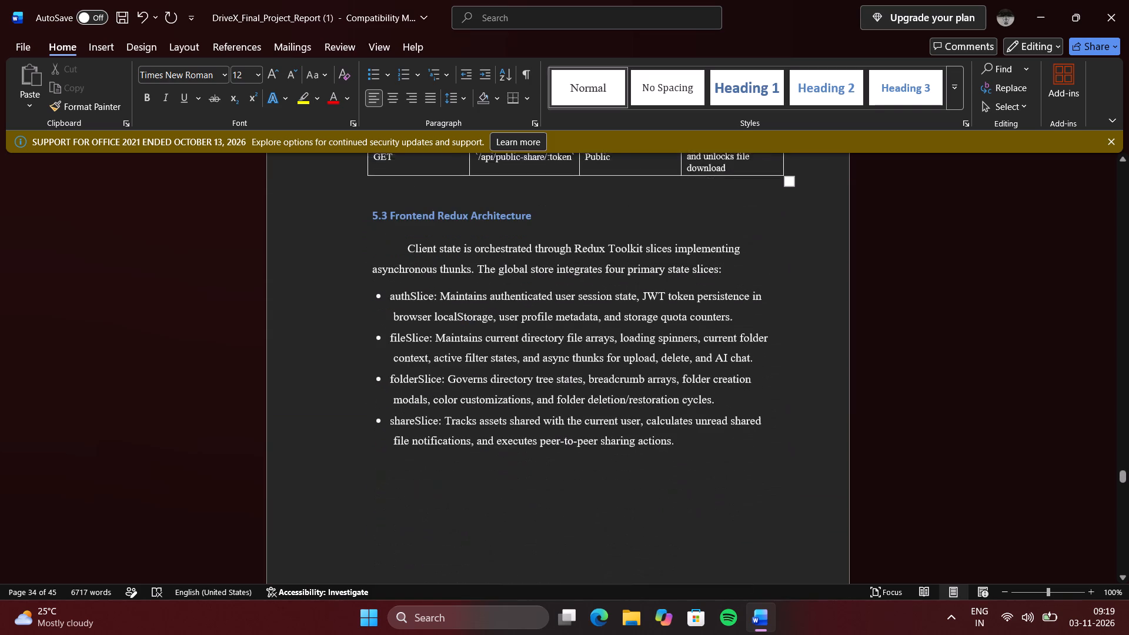
{"action": "left_click", "coordinate": [406, 229]}
{"action": "key", "text": "BackSpace"}
{"action": "key", "text": "Return"}
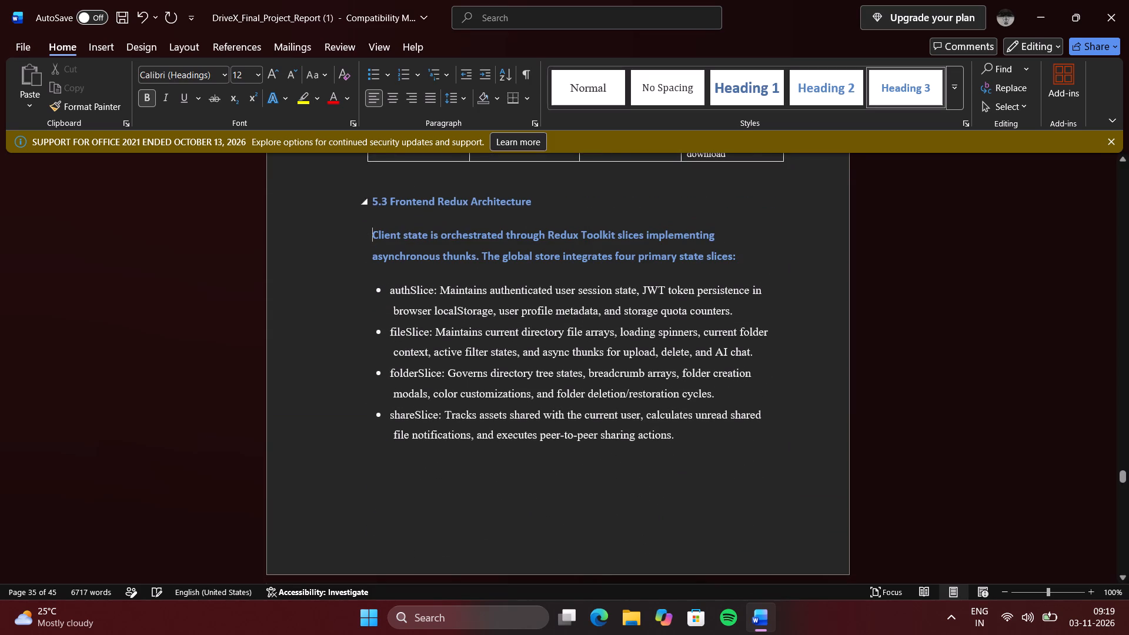
{"action": "left_click", "coordinate": [569, 96]}
Remove the first-line indent of the paragraph under 1. Cryptographic SHA-256 Duplicate Check Algorithm and give it the Normal style.
{"action": "scroll", "coordinate": [472, 225], "scroll_direction": "down", "scroll_amount": 11}
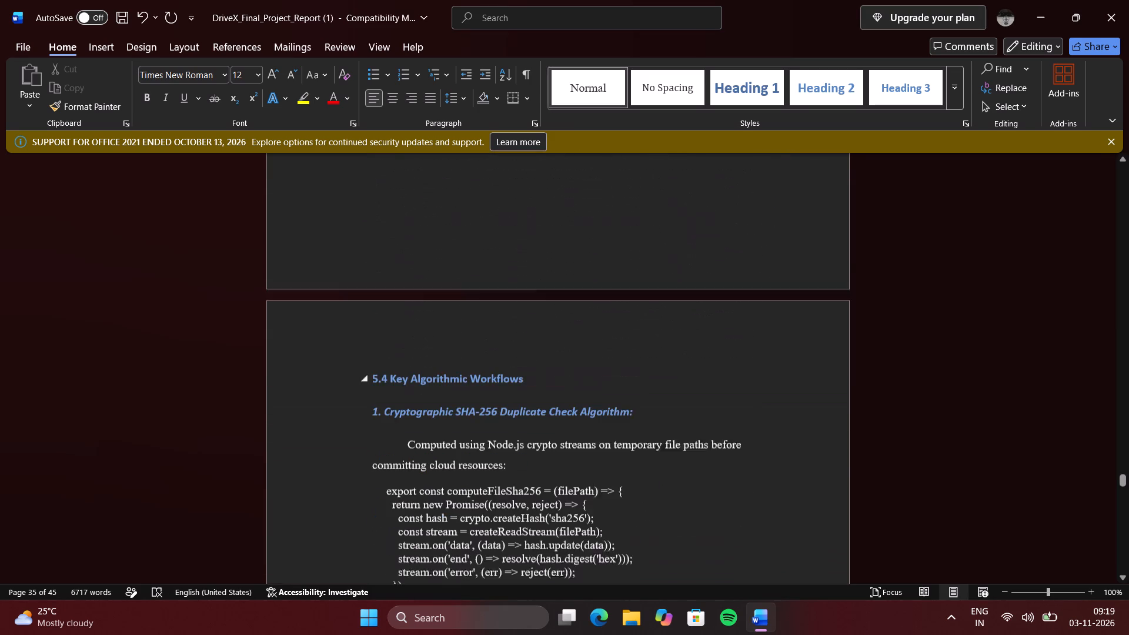
{"action": "left_click", "coordinate": [409, 341]}
{"action": "key", "text": "BackSpace"}
{"action": "key", "text": "Return"}
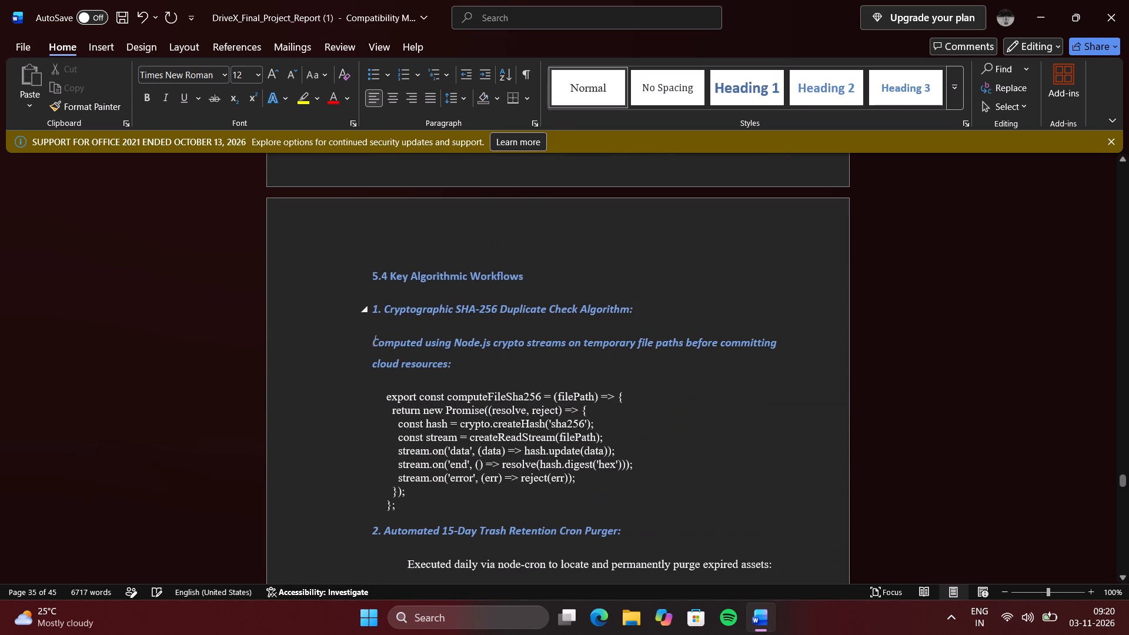
{"action": "left_click", "coordinate": [569, 99]}
Remove the first-line indent of the paragraph under 2. Automated 15-Day Trash Retention Cron Purger and give it the Normal style.
{"action": "scroll", "coordinate": [433, 328], "scroll_direction": "down", "scroll_amount": 8}
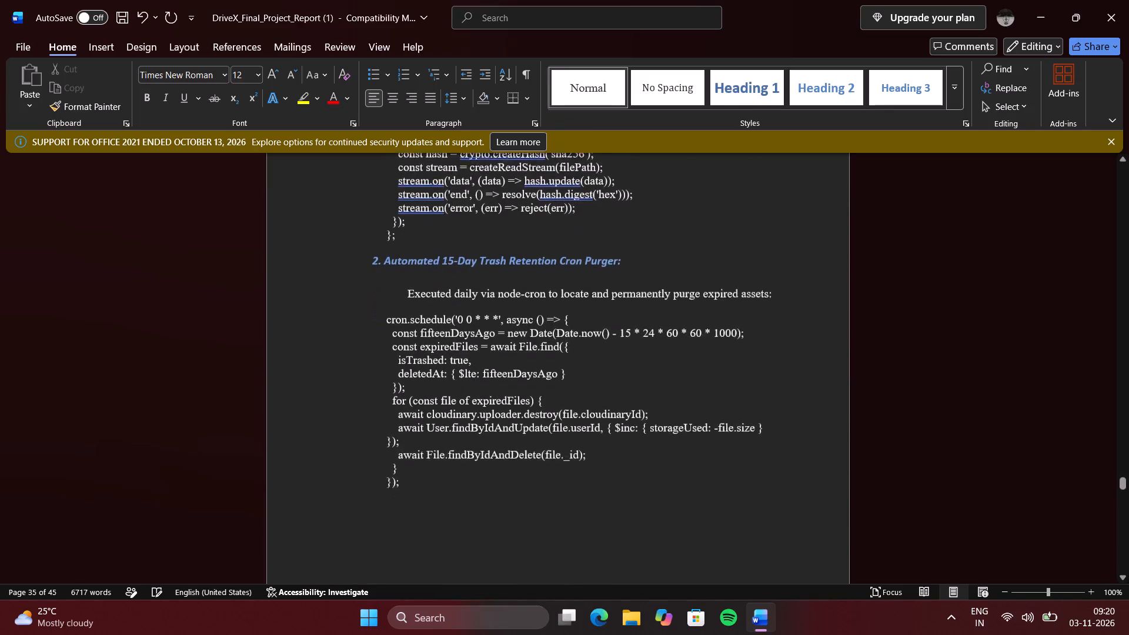
{"action": "left_click", "coordinate": [411, 273]}
{"action": "left_click", "coordinate": [409, 272]}
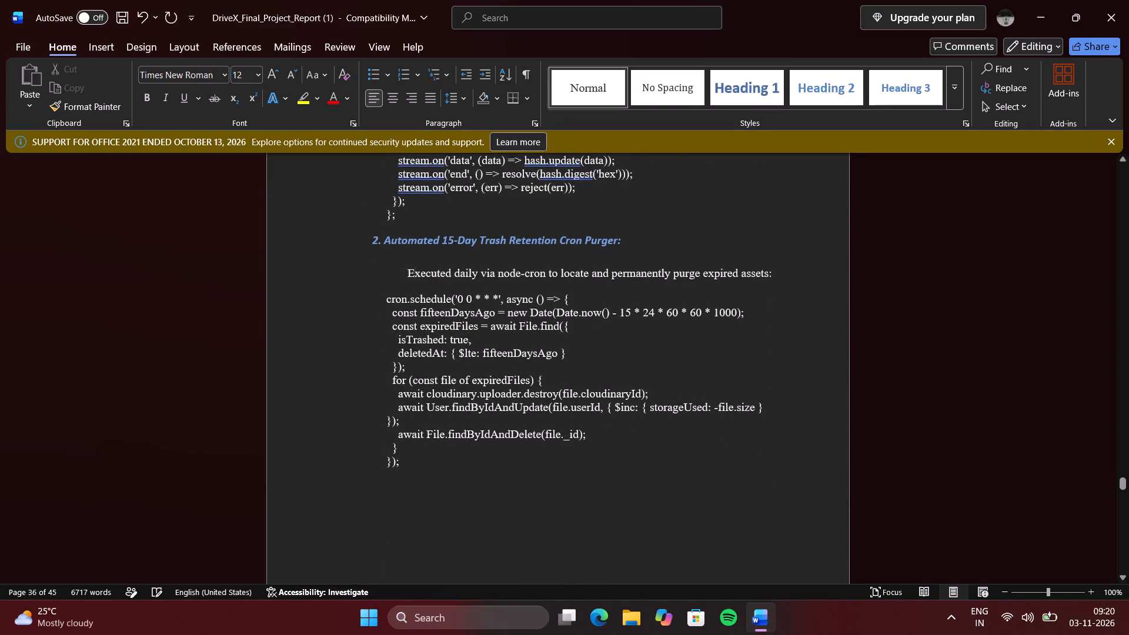
{"action": "key", "text": "BackSpace"}
{"action": "key", "text": "Return"}
{"action": "left_click", "coordinate": [593, 83]}
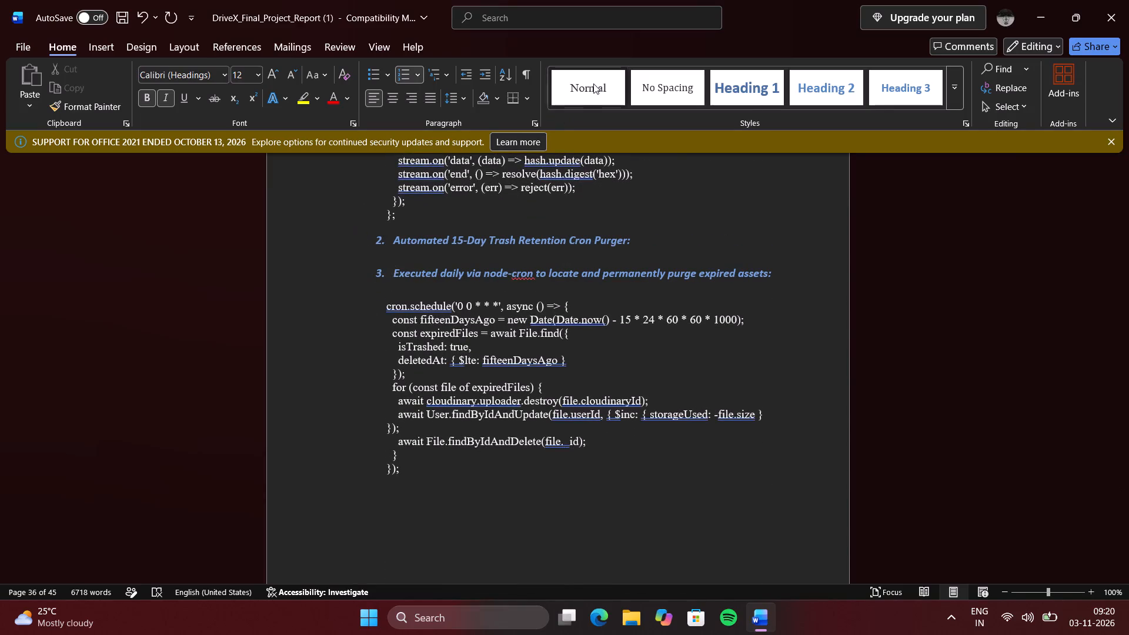
Review the paragraph formatting from Chapter 6 through the references in Chapter 9, and go back to Figure 6.5 in Chapter 6.
{"action": "scroll", "coordinate": [416, 273], "scroll_direction": "down", "scroll_amount": 14}
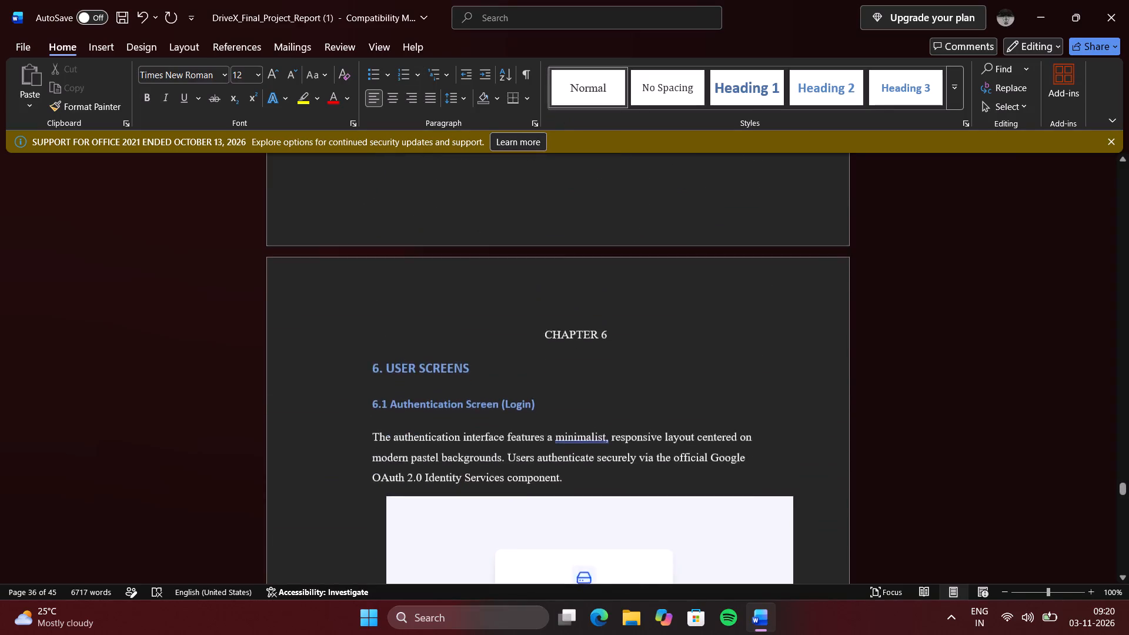
{"action": "scroll", "coordinate": [417, 289], "scroll_direction": "down", "scroll_amount": 5}
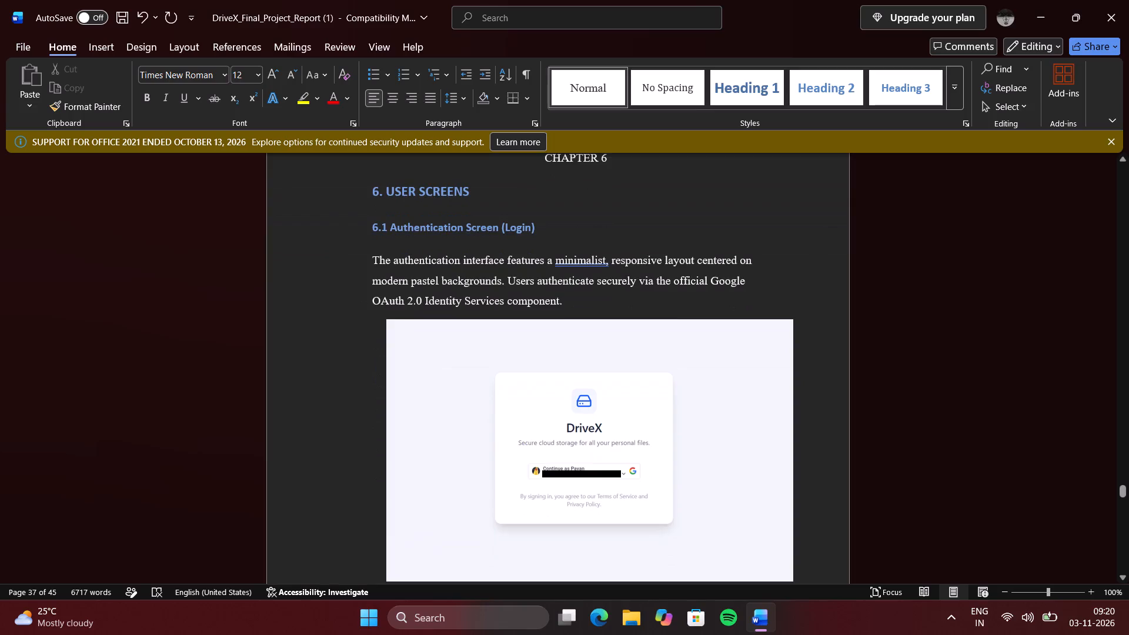
{"action": "scroll", "coordinate": [401, 302], "scroll_direction": "down", "scroll_amount": 10}
{"action": "scroll", "coordinate": [401, 302], "scroll_direction": "down", "scroll_amount": 11}
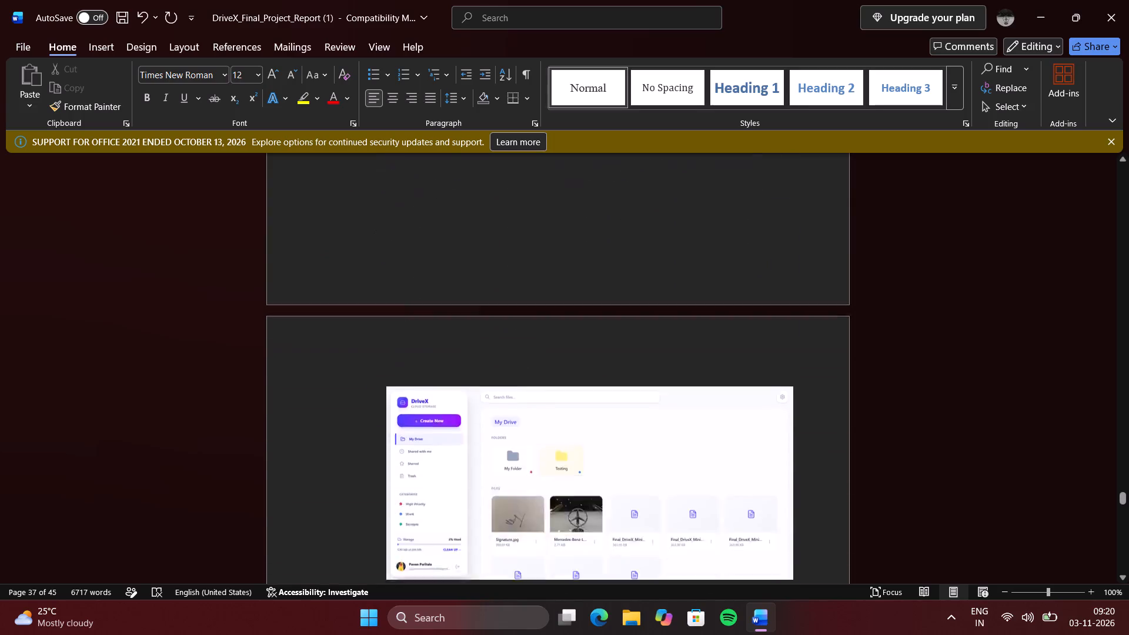
{"action": "scroll", "coordinate": [401, 302], "scroll_direction": "down", "scroll_amount": 14}
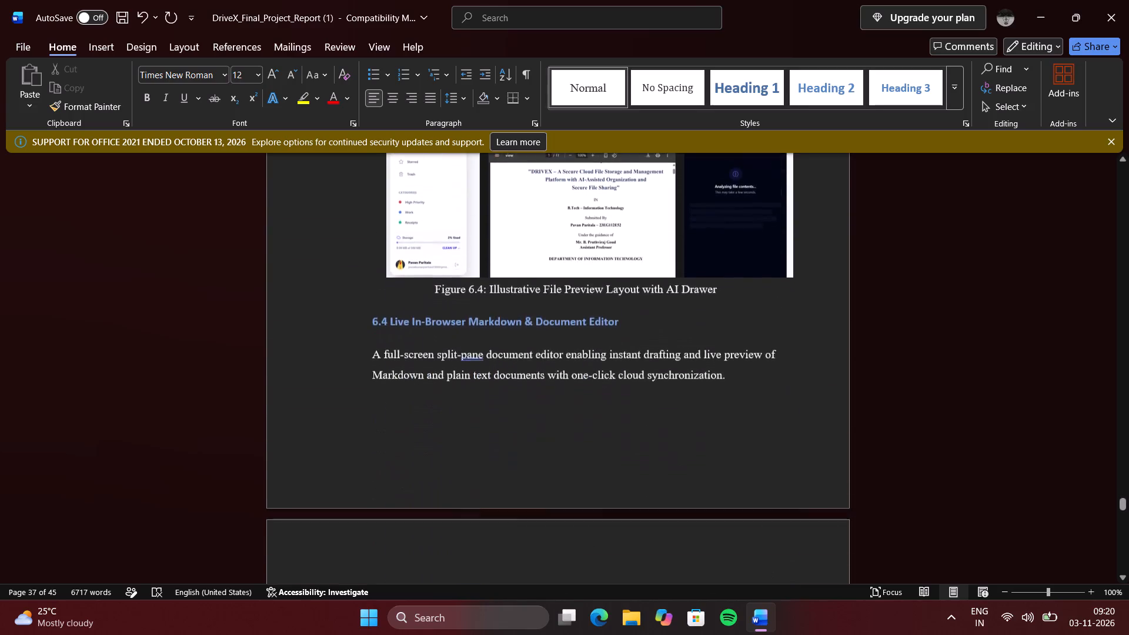
{"action": "scroll", "coordinate": [401, 302], "scroll_direction": "down", "scroll_amount": 14}
{"action": "scroll", "coordinate": [401, 302], "scroll_direction": "down", "scroll_amount": 8}
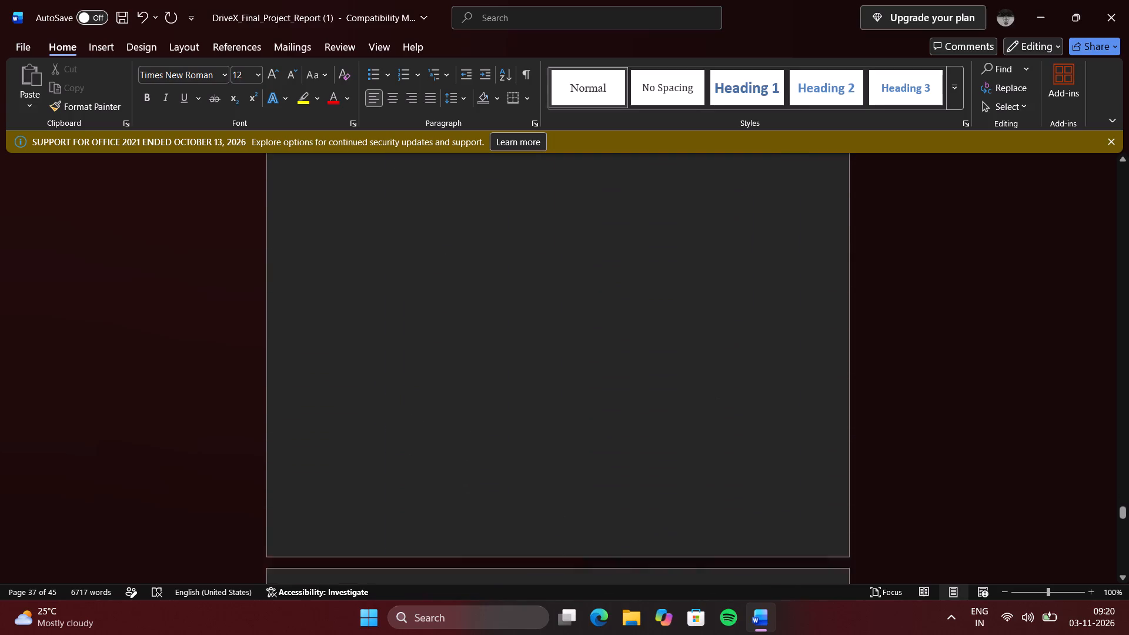
{"action": "scroll", "coordinate": [401, 302], "scroll_direction": "down", "scroll_amount": 12}
{"action": "scroll", "coordinate": [401, 302], "scroll_direction": "down", "scroll_amount": 9}
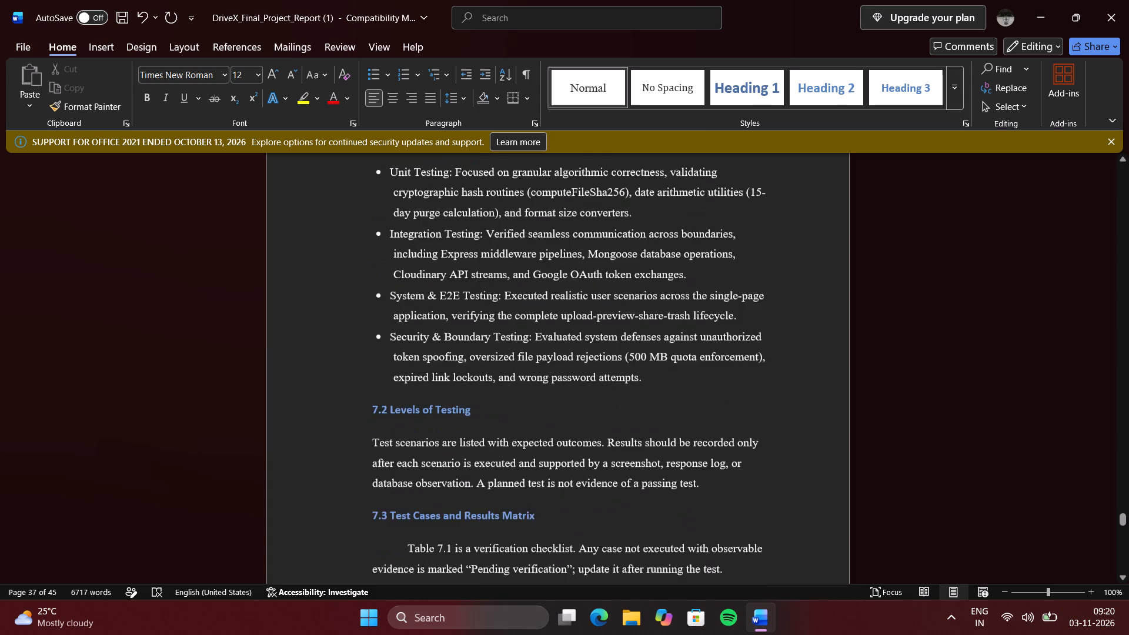
{"action": "scroll", "coordinate": [401, 302], "scroll_direction": "down", "scroll_amount": 15}
{"action": "scroll", "coordinate": [401, 302], "scroll_direction": "down", "scroll_amount": 15}
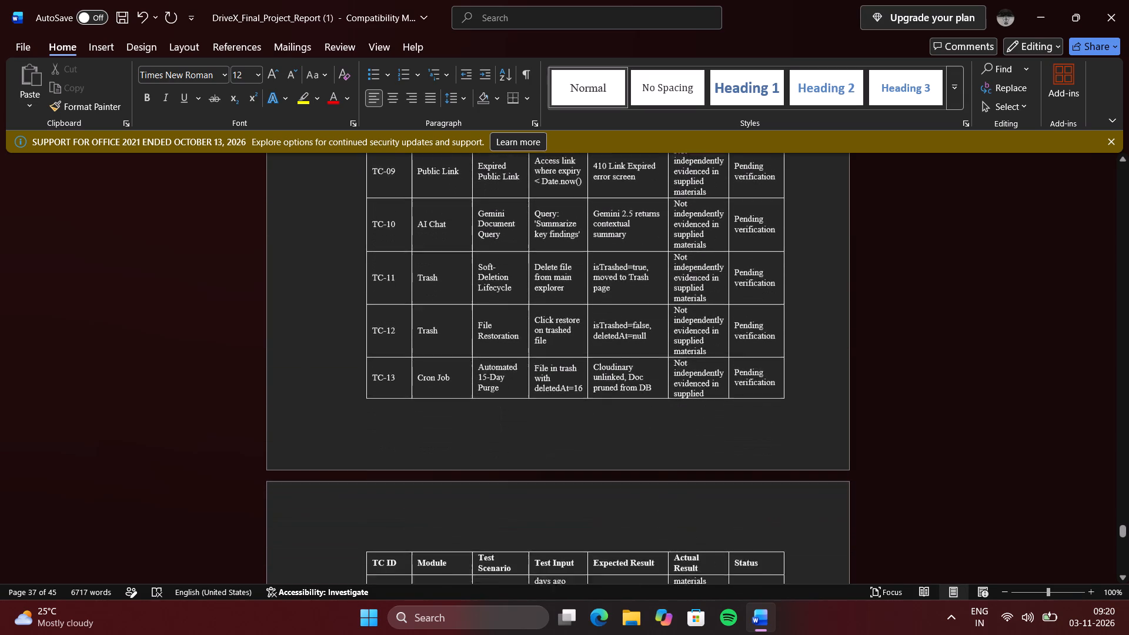
{"action": "scroll", "coordinate": [401, 302], "scroll_direction": "down", "scroll_amount": 3}
{"action": "scroll", "coordinate": [401, 302], "scroll_direction": "down", "scroll_amount": 19}
{"action": "scroll", "coordinate": [401, 302], "scroll_direction": "down", "scroll_amount": 19}
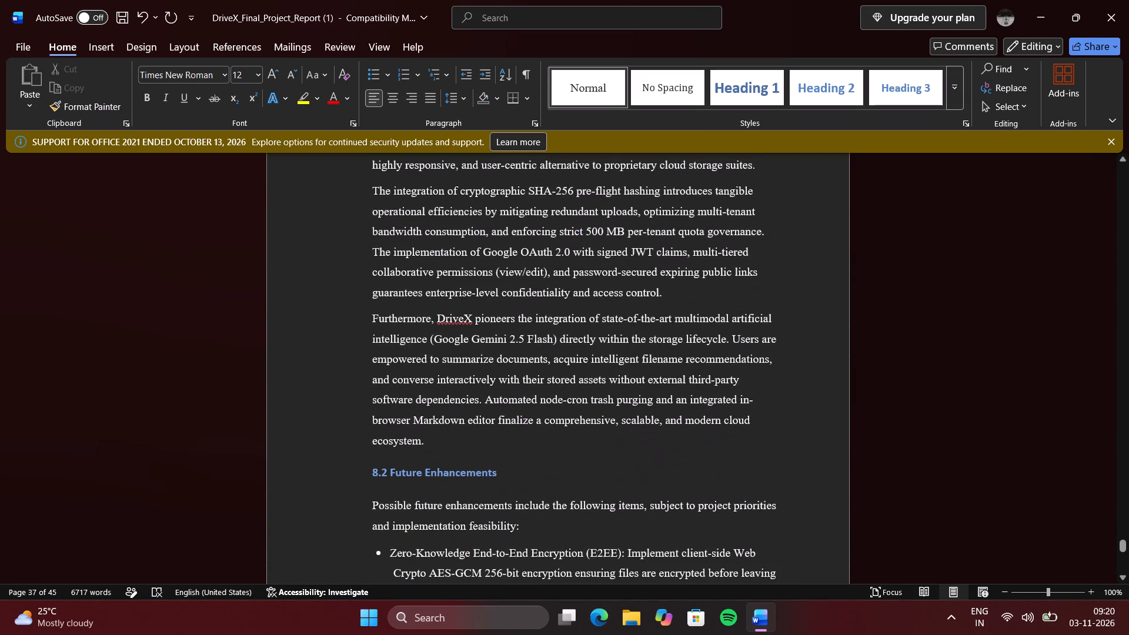
{"action": "scroll", "coordinate": [401, 302], "scroll_direction": "down", "scroll_amount": 13}
{"action": "scroll", "coordinate": [401, 302], "scroll_direction": "down", "scroll_amount": 14}
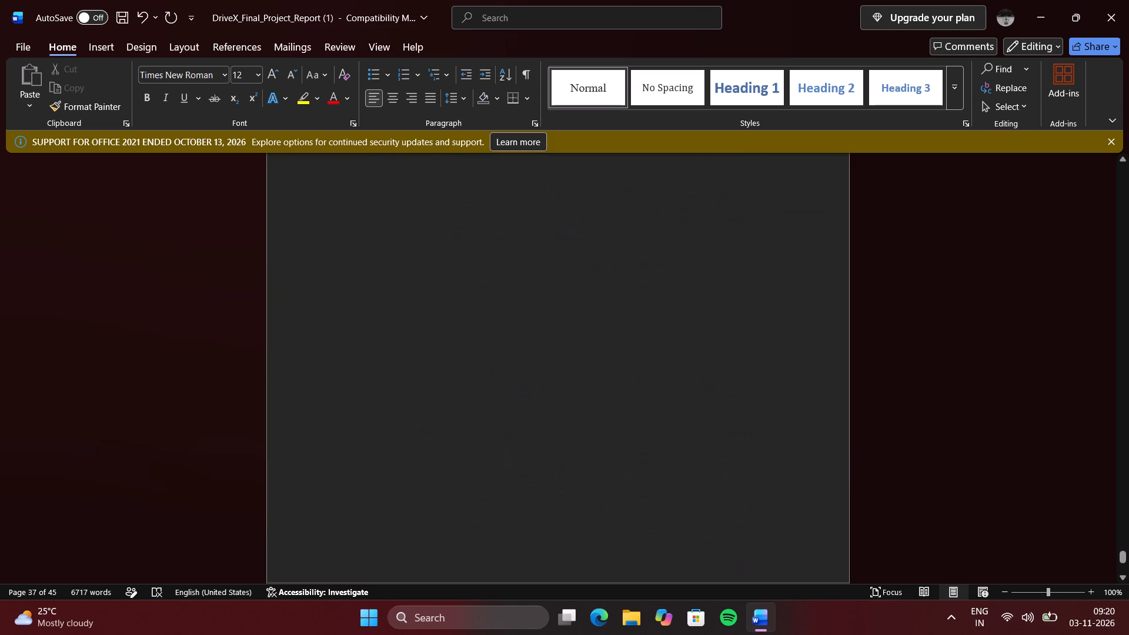
{"action": "scroll", "coordinate": [401, 302], "scroll_direction": "down", "scroll_amount": 18}
{"action": "scroll", "coordinate": [401, 302], "scroll_direction": "down", "scroll_amount": 6}
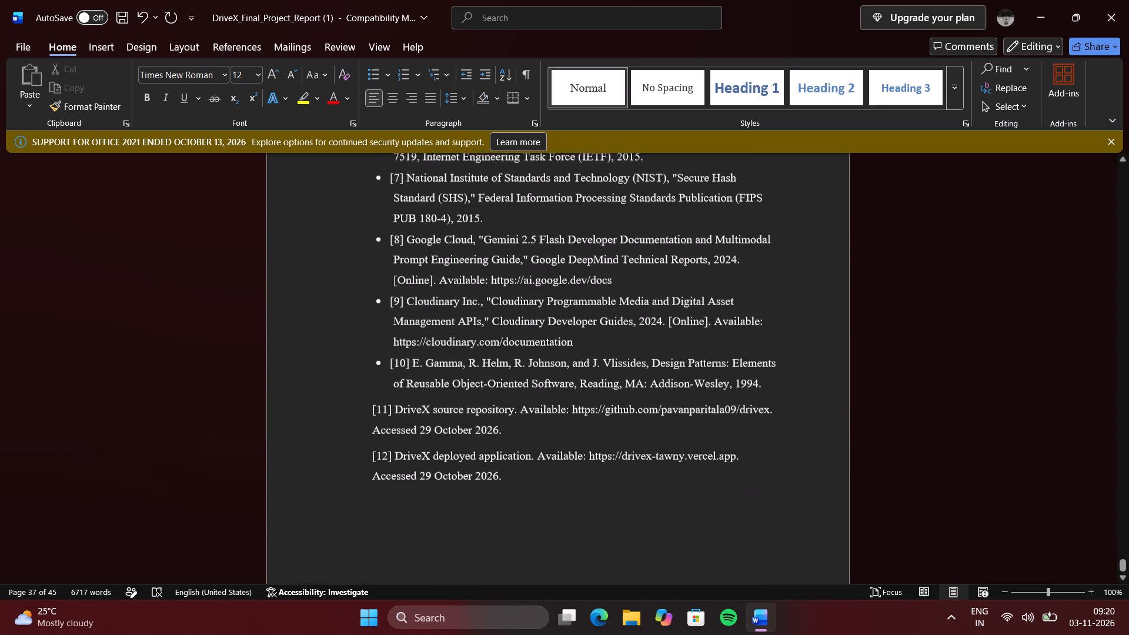
{"action": "scroll", "coordinate": [401, 302], "scroll_direction": "down", "scroll_amount": 11}
{"action": "scroll", "coordinate": [401, 302], "scroll_direction": "up", "scroll_amount": 20}
{"action": "scroll", "coordinate": [401, 302], "scroll_direction": "up", "scroll_amount": 1}
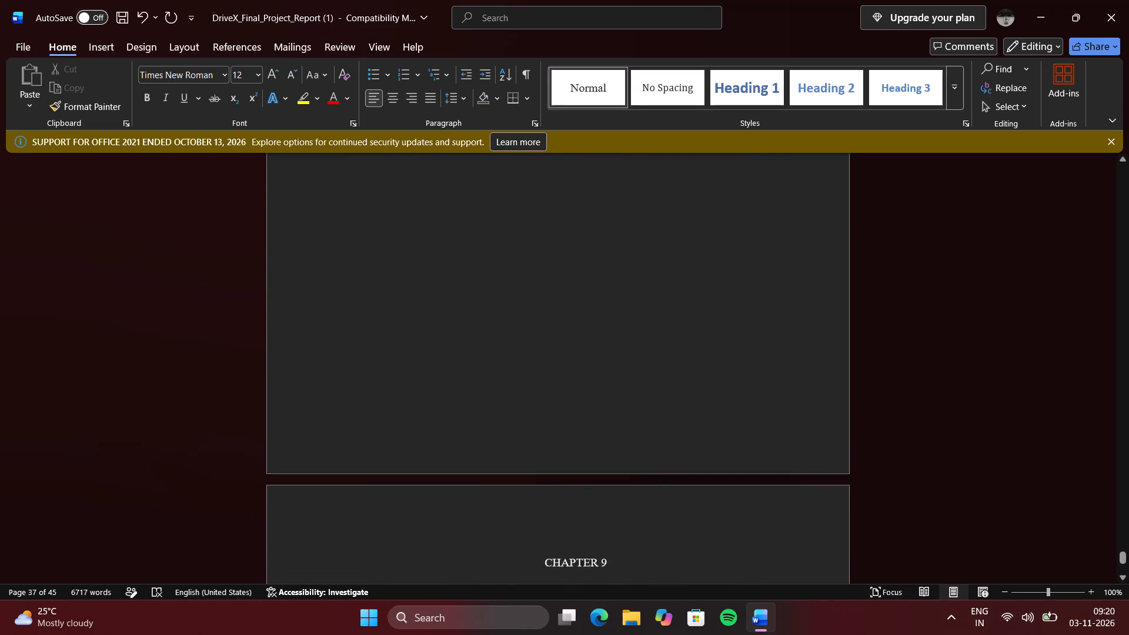
{"action": "scroll", "coordinate": [506, 276], "scroll_direction": "up", "scroll_amount": 16}
{"action": "scroll", "coordinate": [513, 276], "scroll_direction": "up", "scroll_amount": 7}
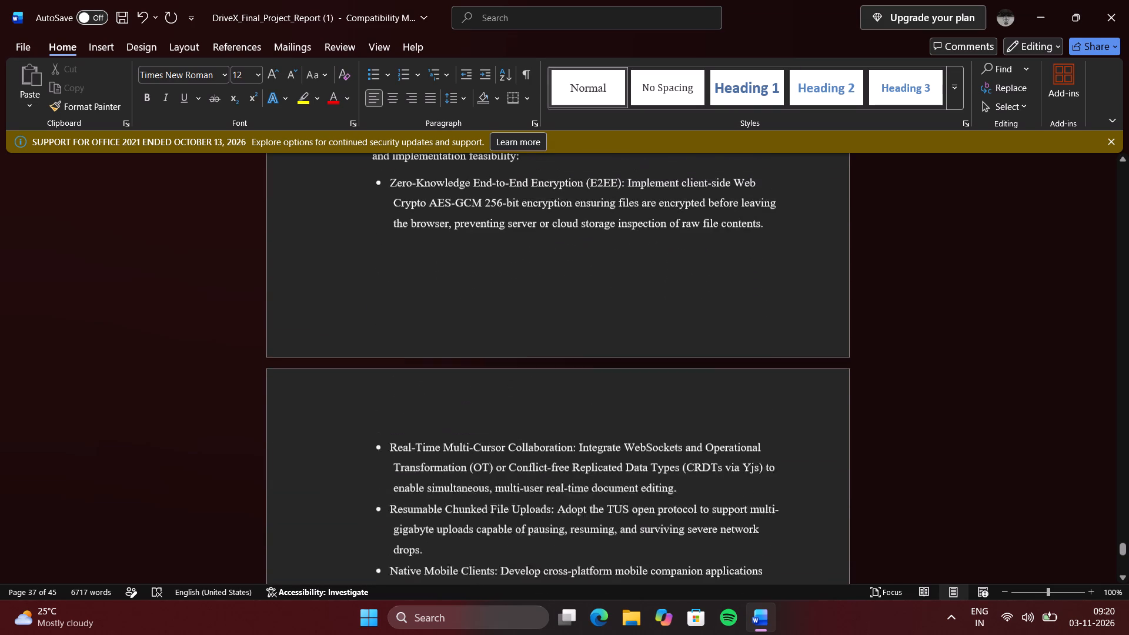
{"action": "scroll", "coordinate": [513, 276], "scroll_direction": "up", "scroll_amount": 15}
{"action": "scroll", "coordinate": [513, 276], "scroll_direction": "up", "scroll_amount": 11}
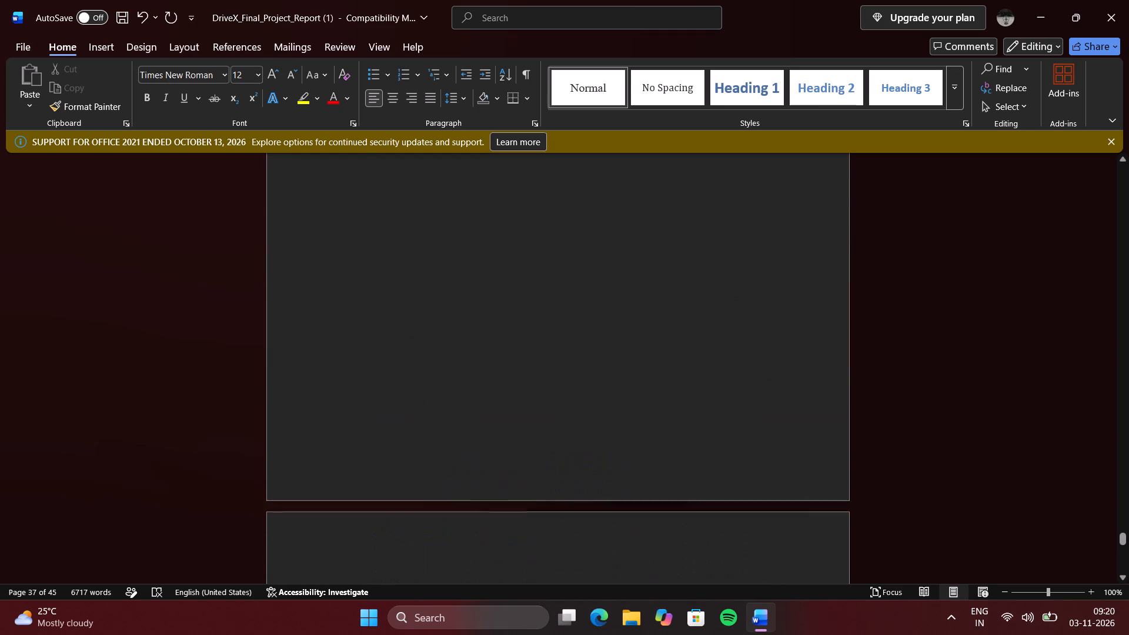
{"action": "scroll", "coordinate": [513, 276], "scroll_direction": "up", "scroll_amount": 20}
{"action": "scroll", "coordinate": [513, 276], "scroll_direction": "up", "scroll_amount": 12}
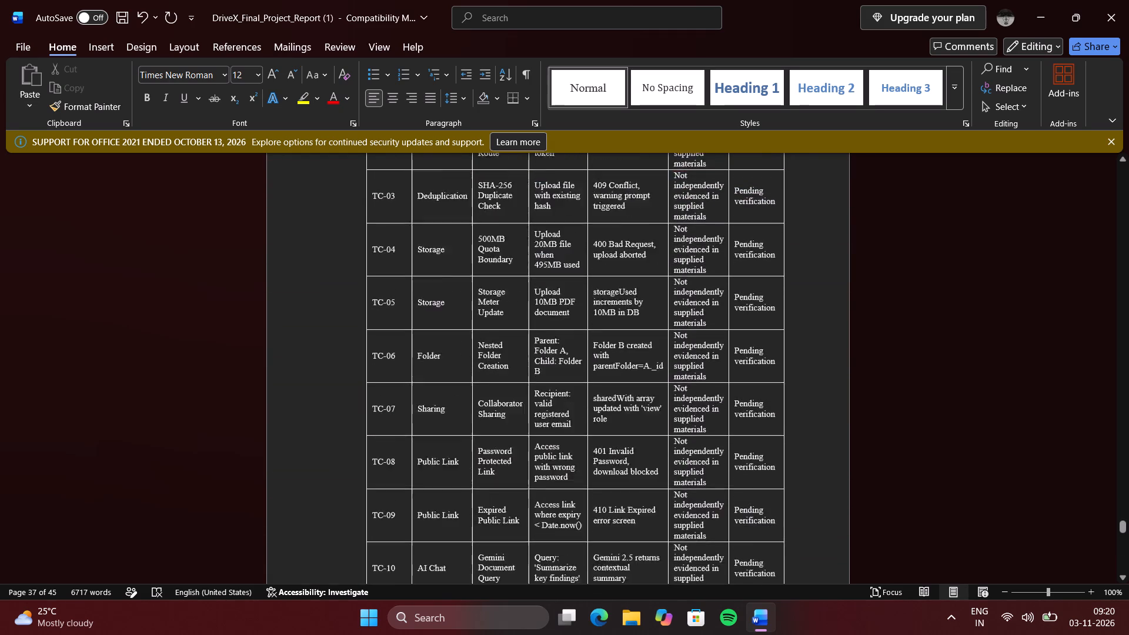
{"action": "scroll", "coordinate": [513, 276], "scroll_direction": "up", "scroll_amount": 14}
{"action": "scroll", "coordinate": [513, 276], "scroll_direction": "up", "scroll_amount": 14}
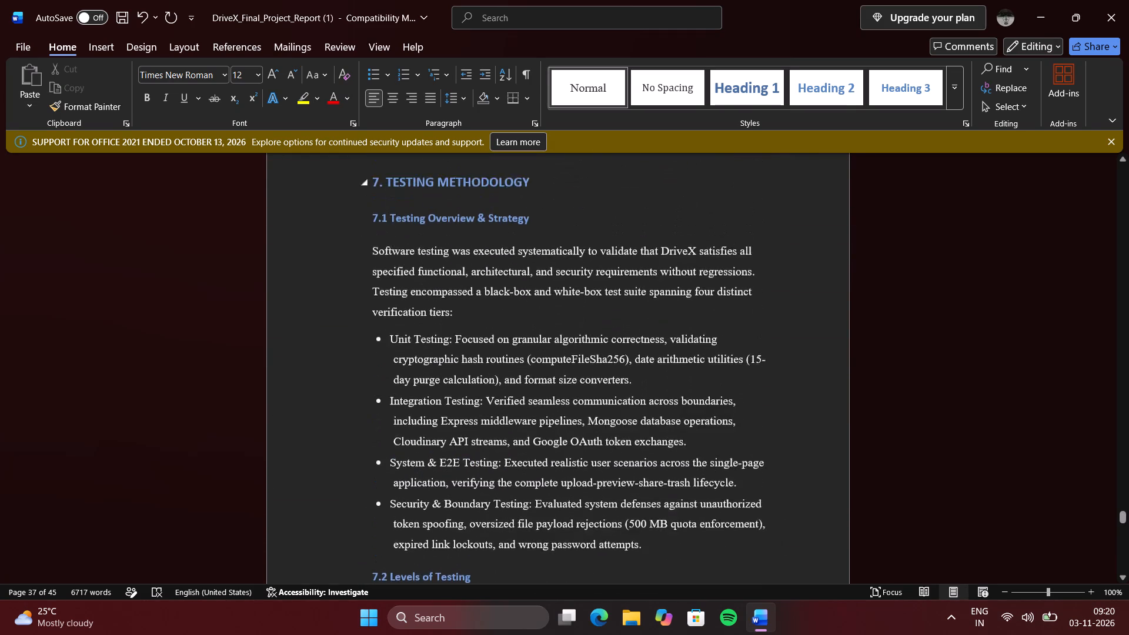
{"action": "scroll", "coordinate": [513, 276], "scroll_direction": "up", "scroll_amount": 6}
{"action": "scroll", "coordinate": [513, 276], "scroll_direction": "up", "scroll_amount": 16}
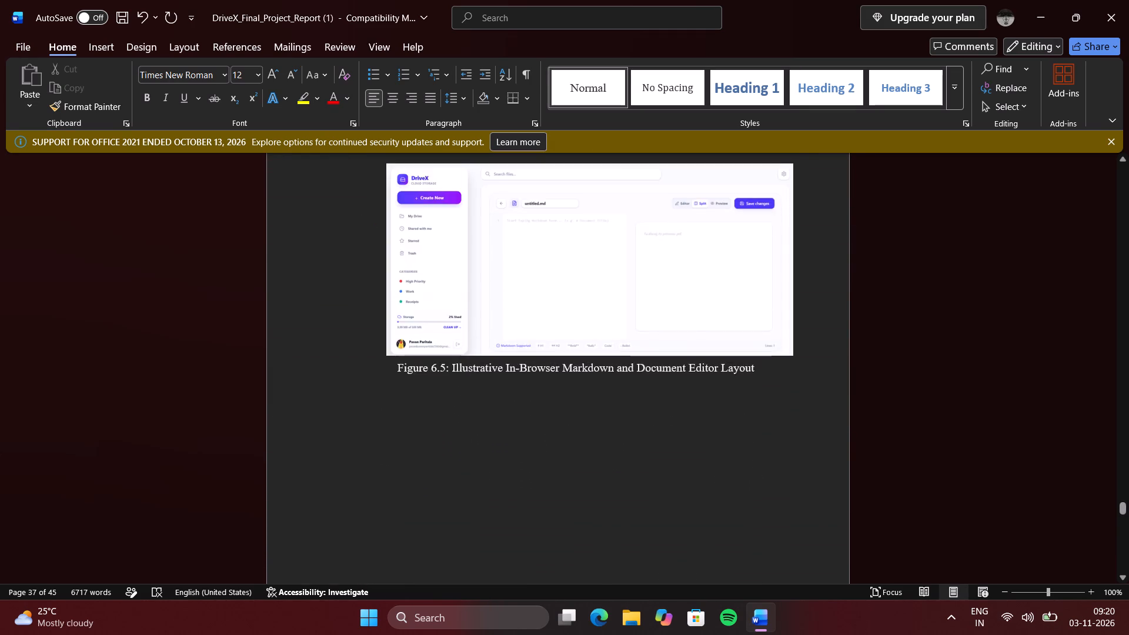
{"action": "scroll", "coordinate": [513, 276], "scroll_direction": "up", "scroll_amount": 3}
{"action": "scroll", "coordinate": [513, 276], "scroll_direction": "down", "scroll_amount": 3}
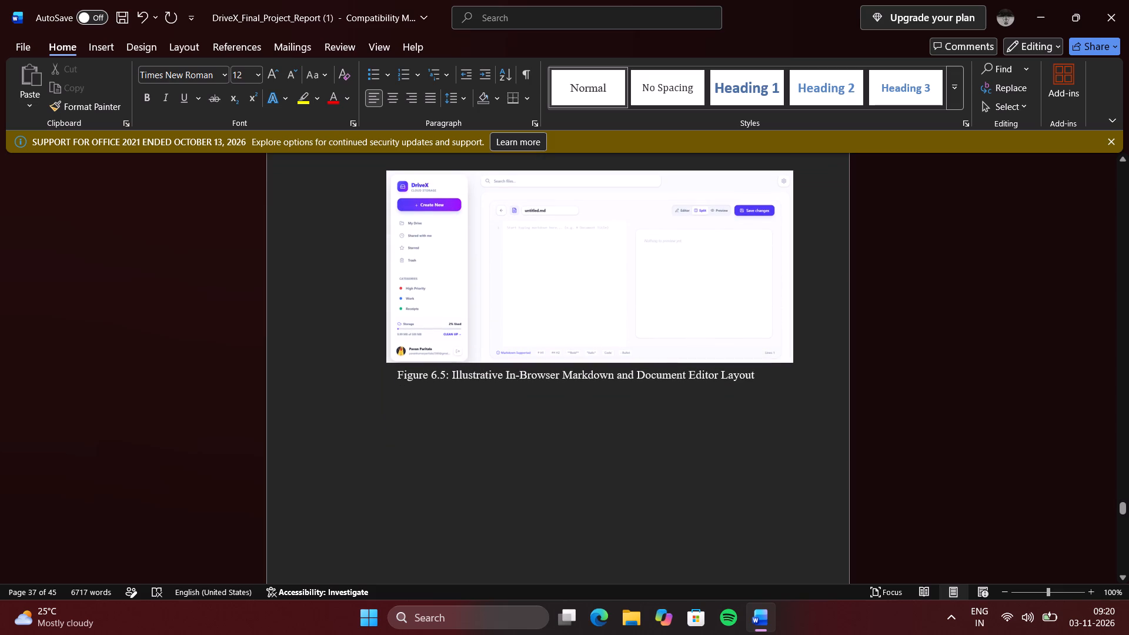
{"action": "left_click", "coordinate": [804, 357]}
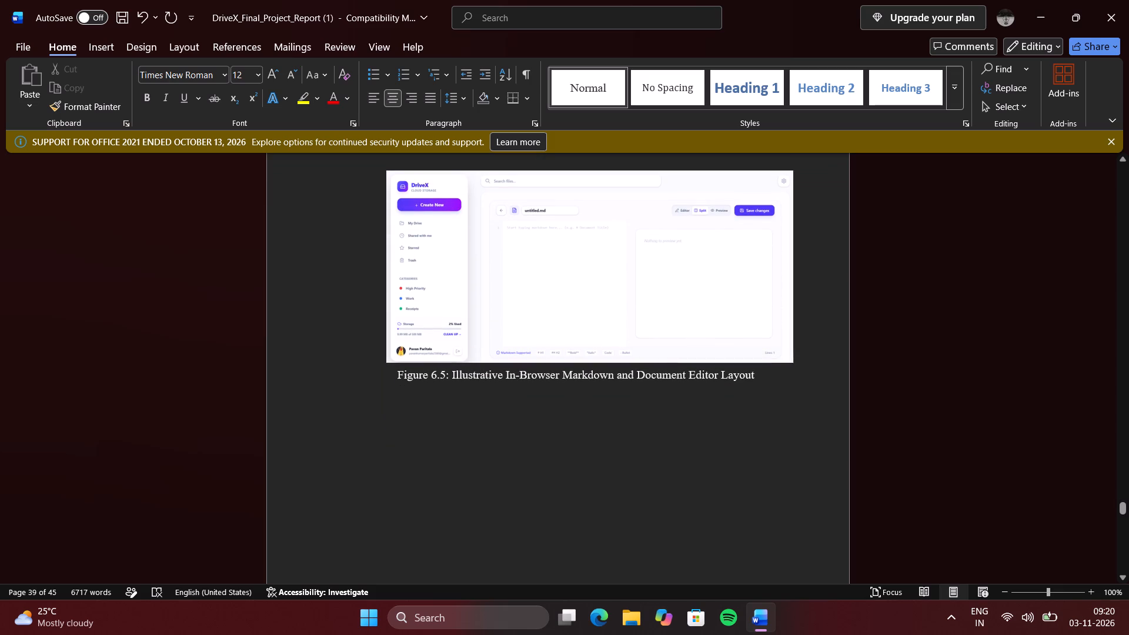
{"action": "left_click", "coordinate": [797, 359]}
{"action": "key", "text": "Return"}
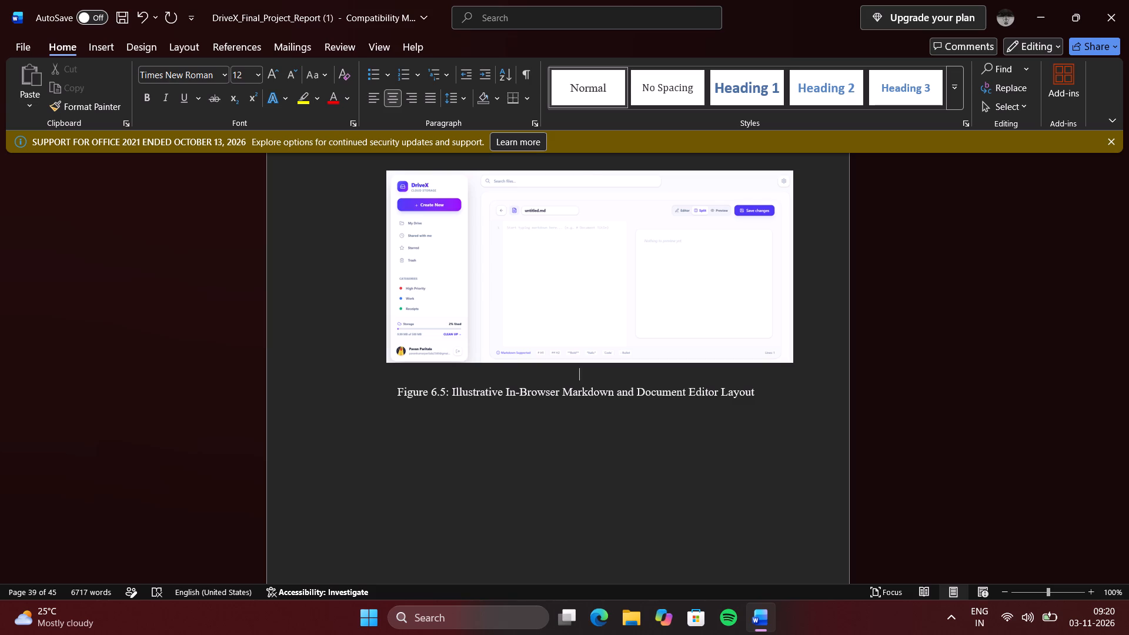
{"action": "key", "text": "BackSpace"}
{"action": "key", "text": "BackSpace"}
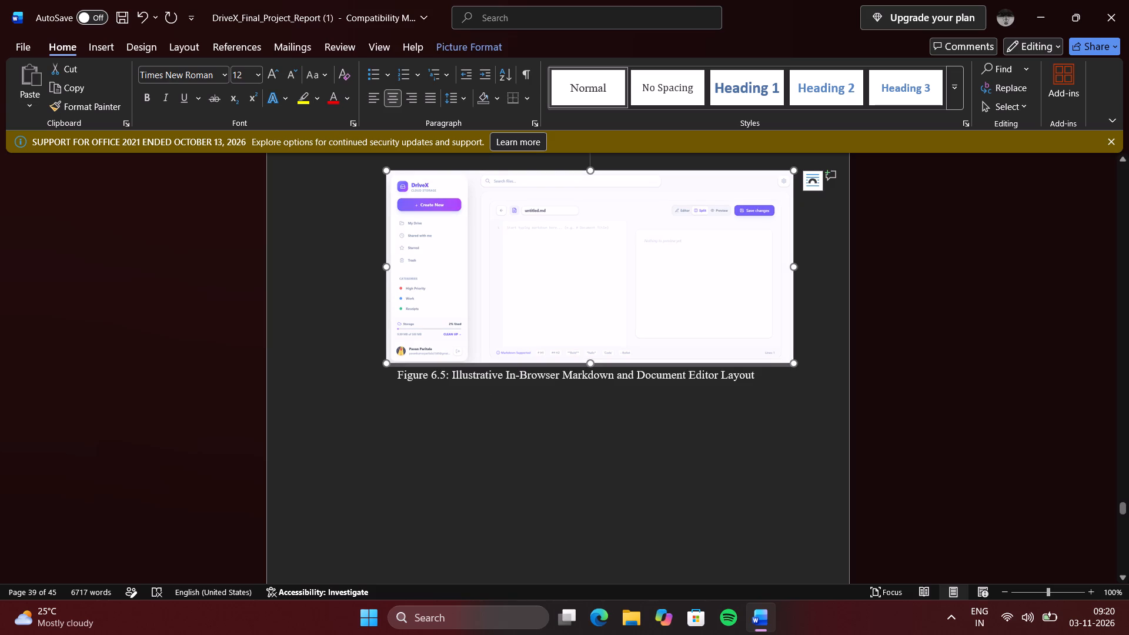
Add an empty centred line below the Figure 6.5 caption in Chapter 6.
{"action": "left_click", "coordinate": [789, 374]}
{"action": "key", "text": "Return"}
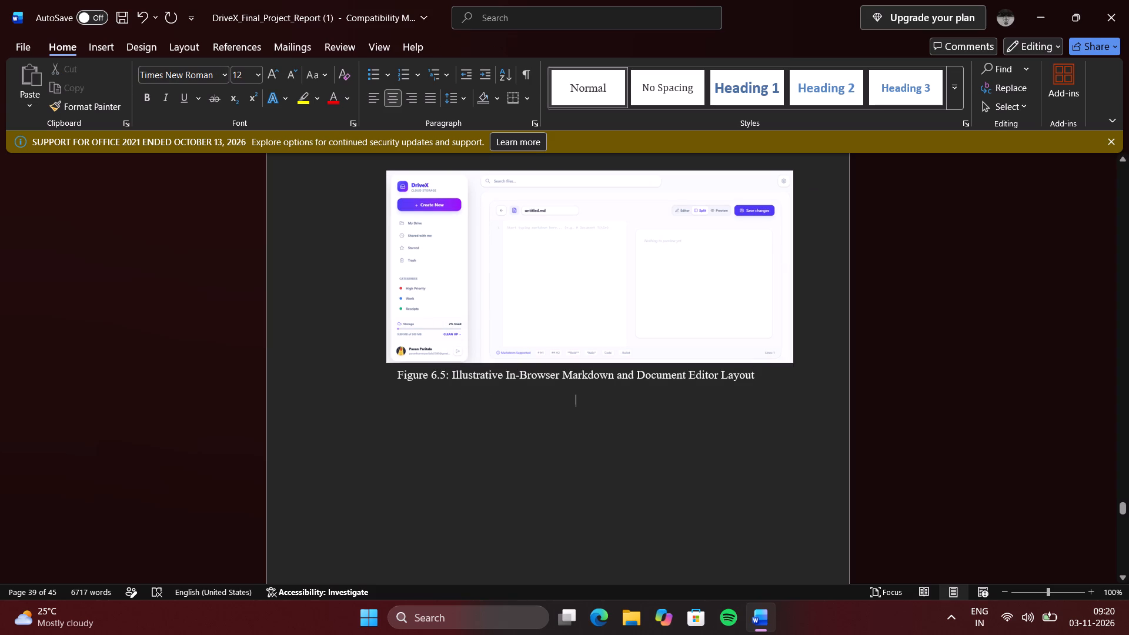
Switch to Chrome from the desktop and open the deployed DriveX application at drivex-tawny.vercel.app.
{"action": "key", "text": "super+d"}
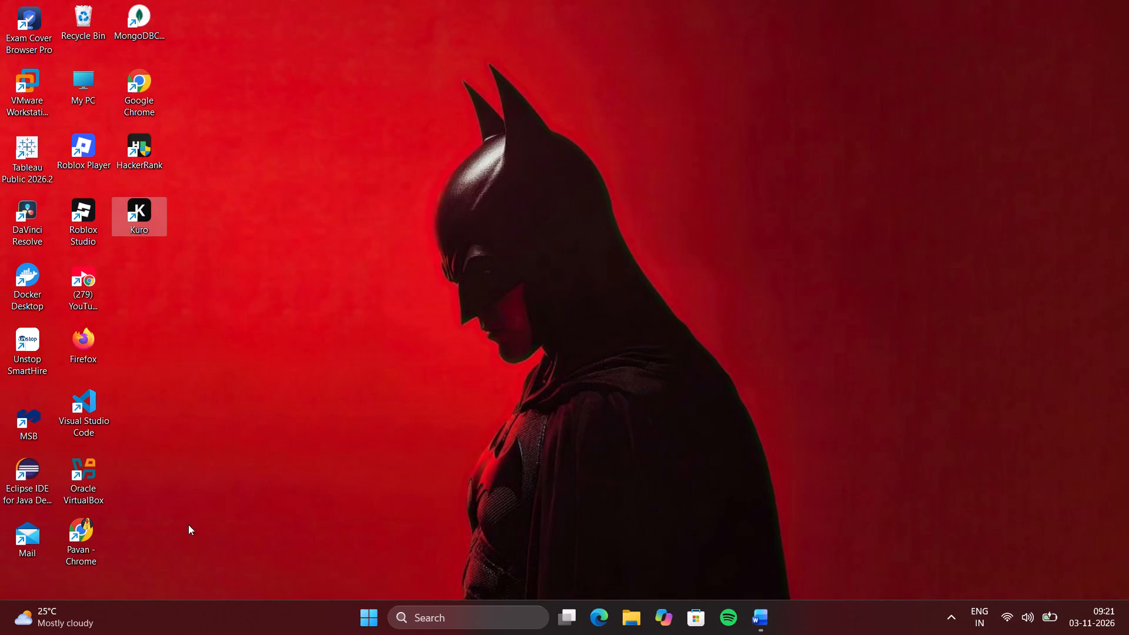
{"action": "left_click", "coordinate": [76, 536]}
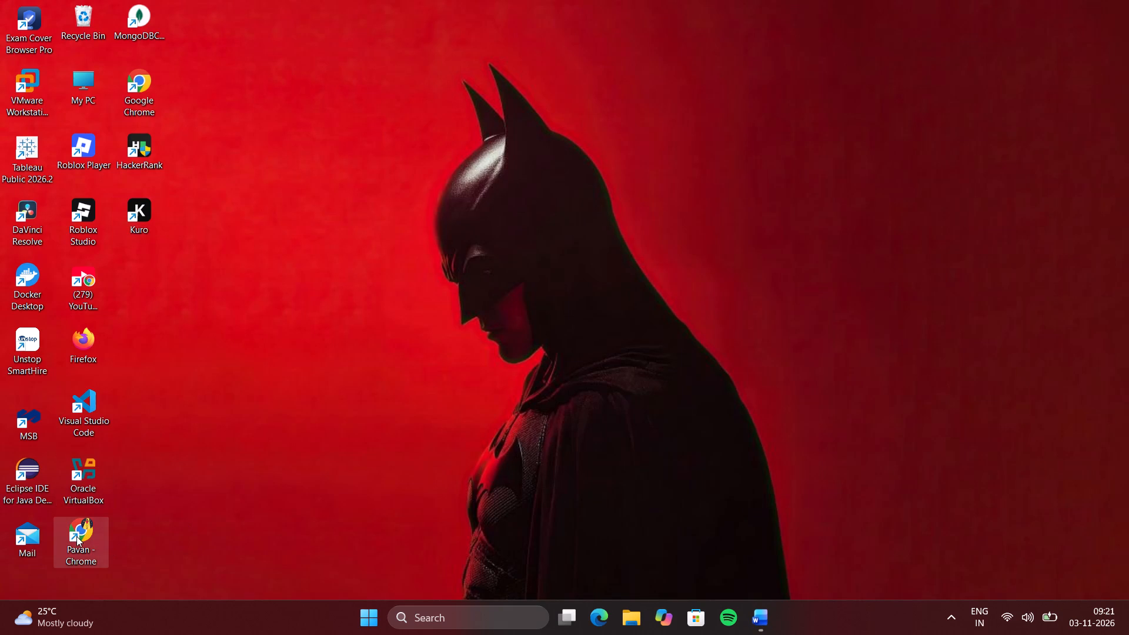
{"action": "double_click", "coordinate": [84, 527]}
{"action": "type", "text": "dr"}
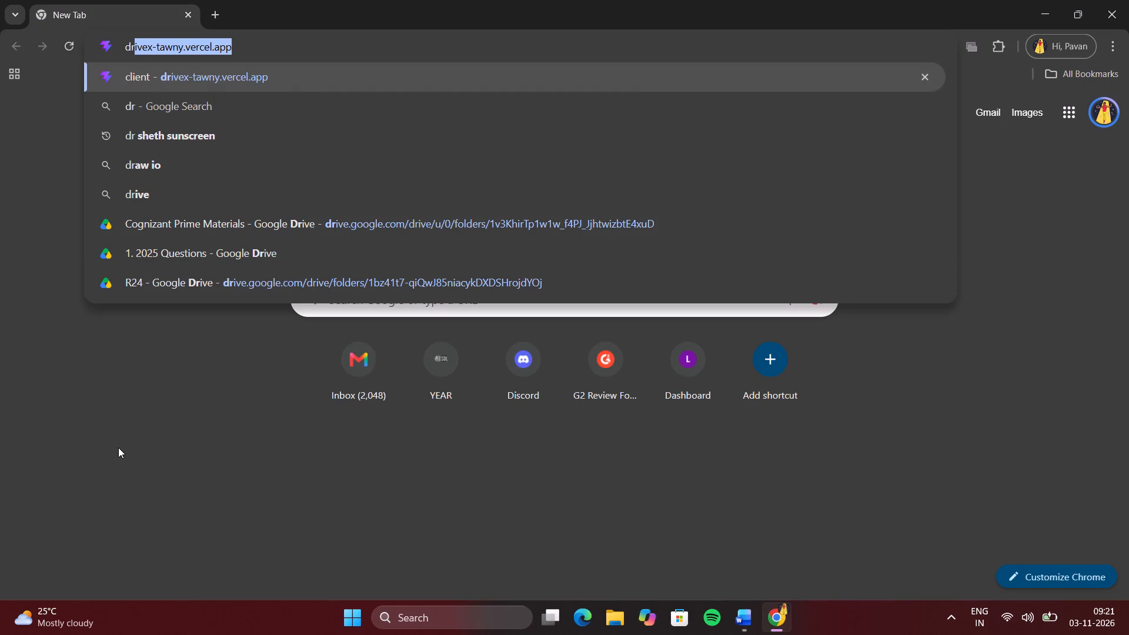
{"action": "key", "text": "Return"}
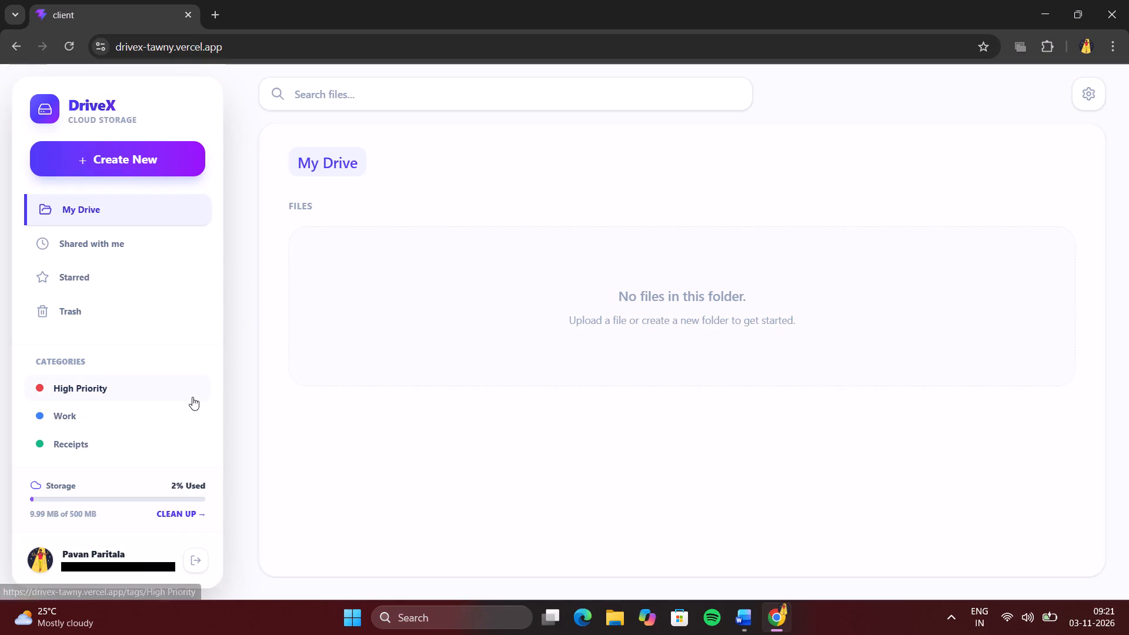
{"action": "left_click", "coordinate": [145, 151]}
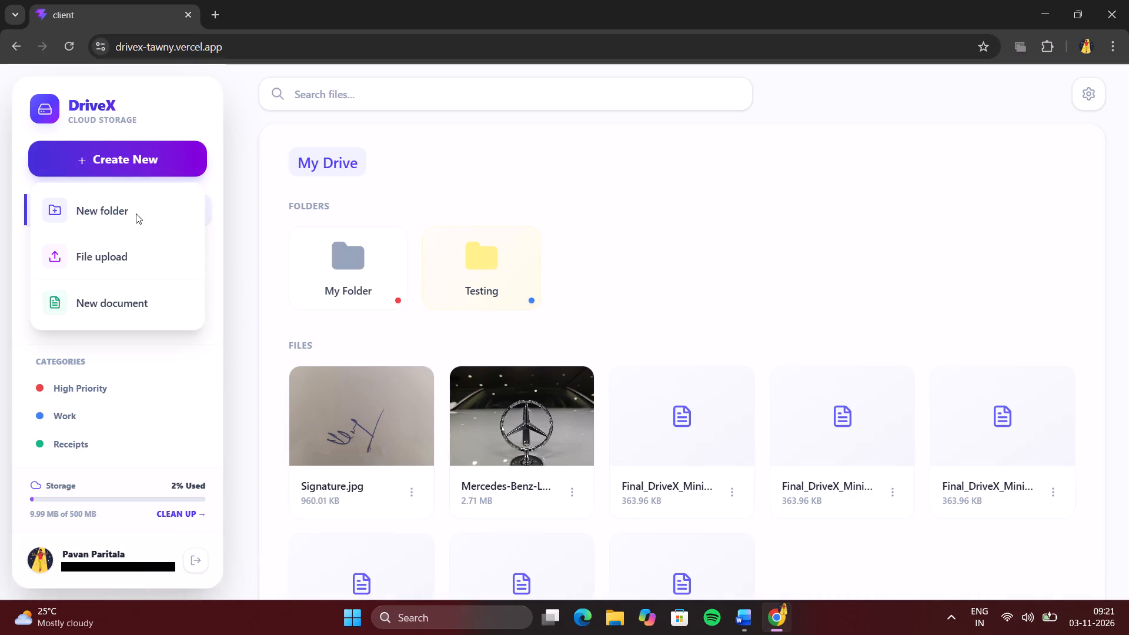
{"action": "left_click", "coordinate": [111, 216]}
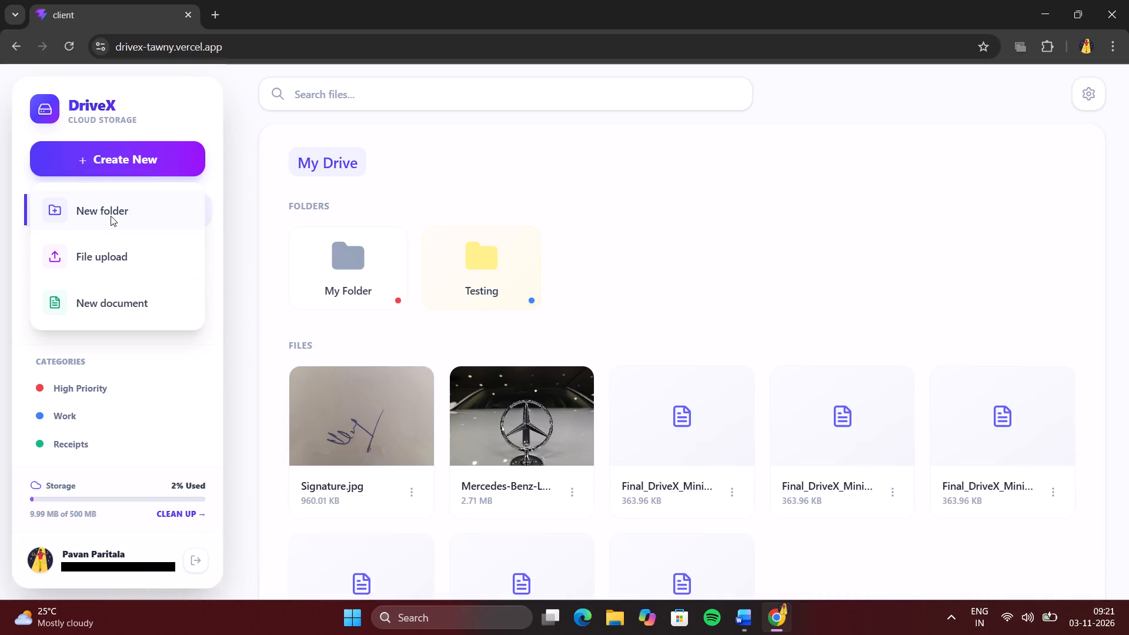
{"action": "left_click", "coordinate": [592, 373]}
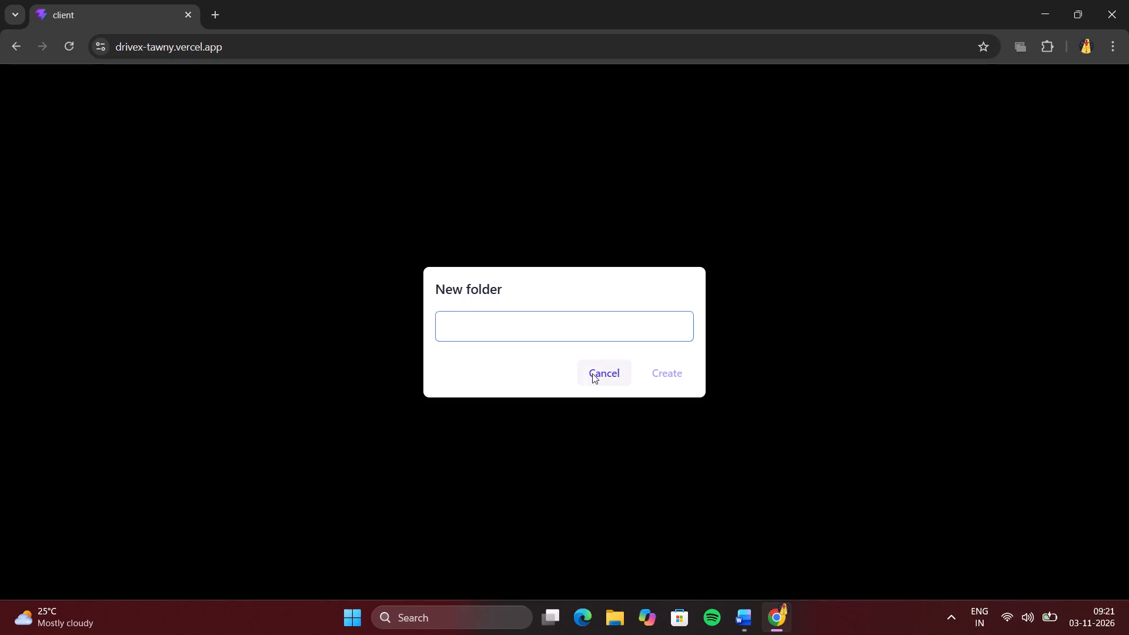
Start a new file upload in DriveX and choose the image IMG_20240714_124908 from the Pictures folder.
{"action": "left_click", "coordinate": [71, 149]}
{"action": "left_click", "coordinate": [88, 254]}
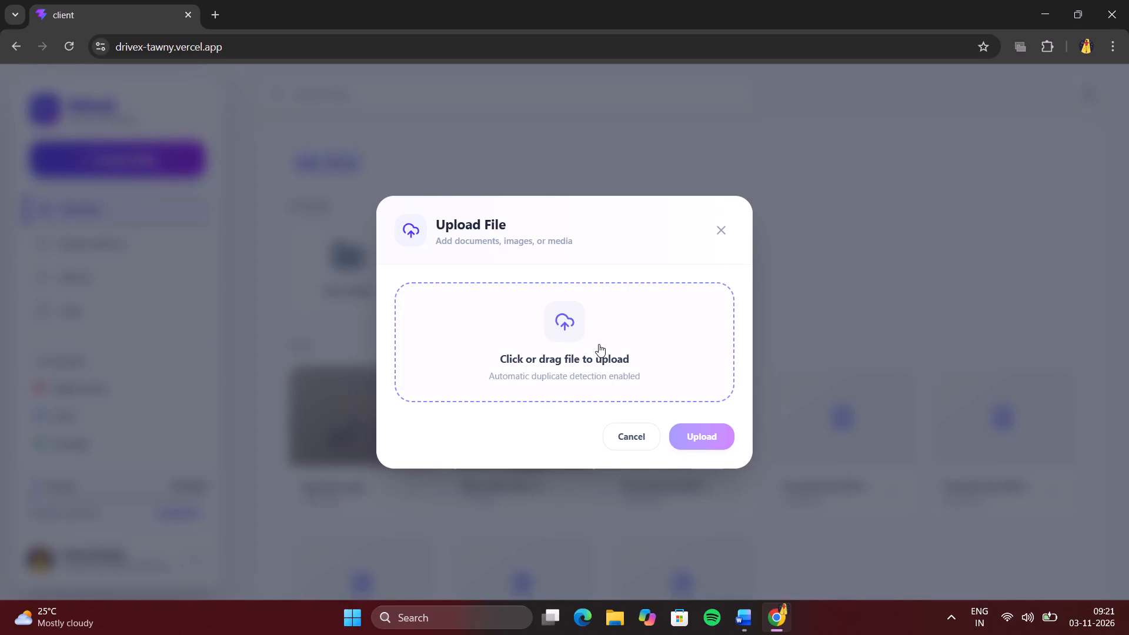
{"action": "left_click", "coordinate": [687, 437]}
{"action": "left_click", "coordinate": [543, 335]}
{"action": "scroll", "coordinate": [532, 347], "scroll_direction": "down", "scroll_amount": 3}
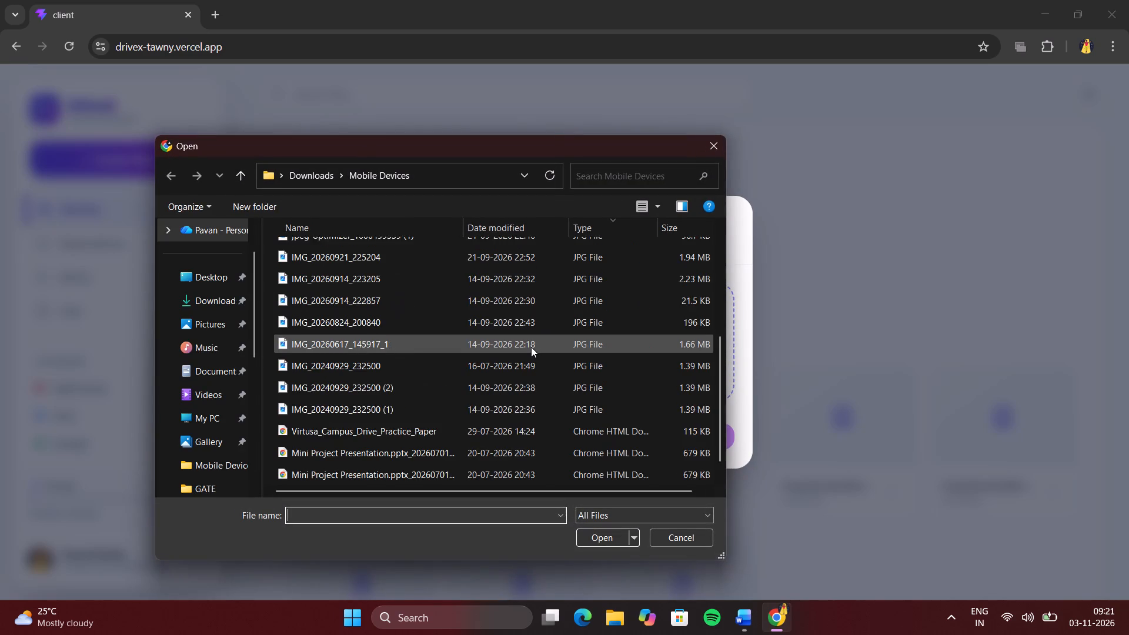
{"action": "scroll", "coordinate": [531, 347], "scroll_direction": "down", "scroll_amount": 2}
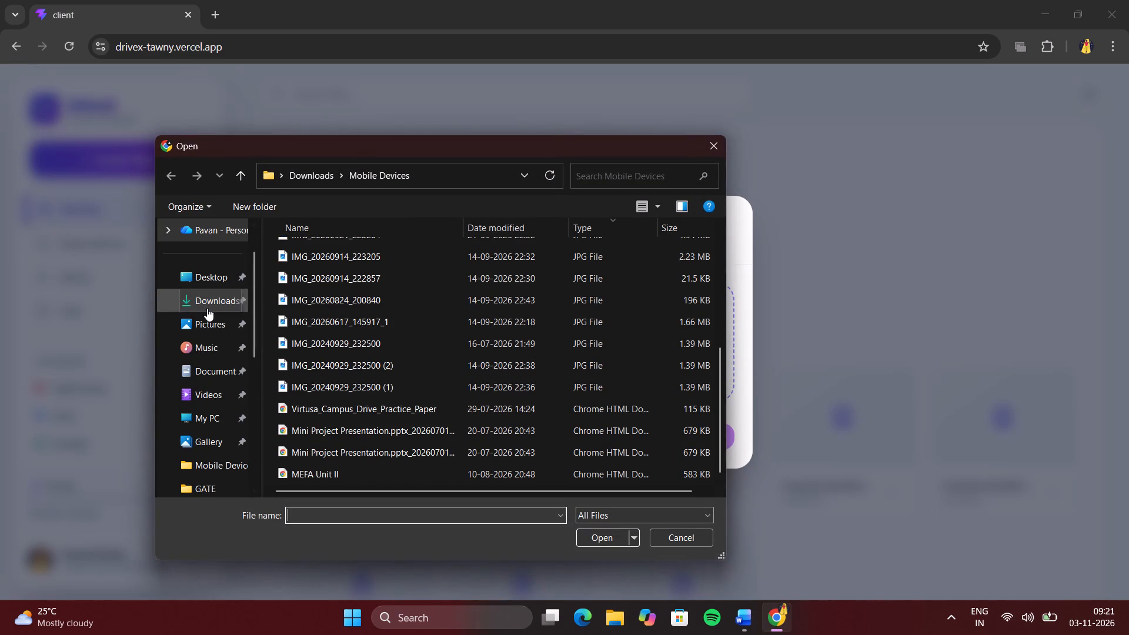
{"action": "left_click", "coordinate": [204, 315]}
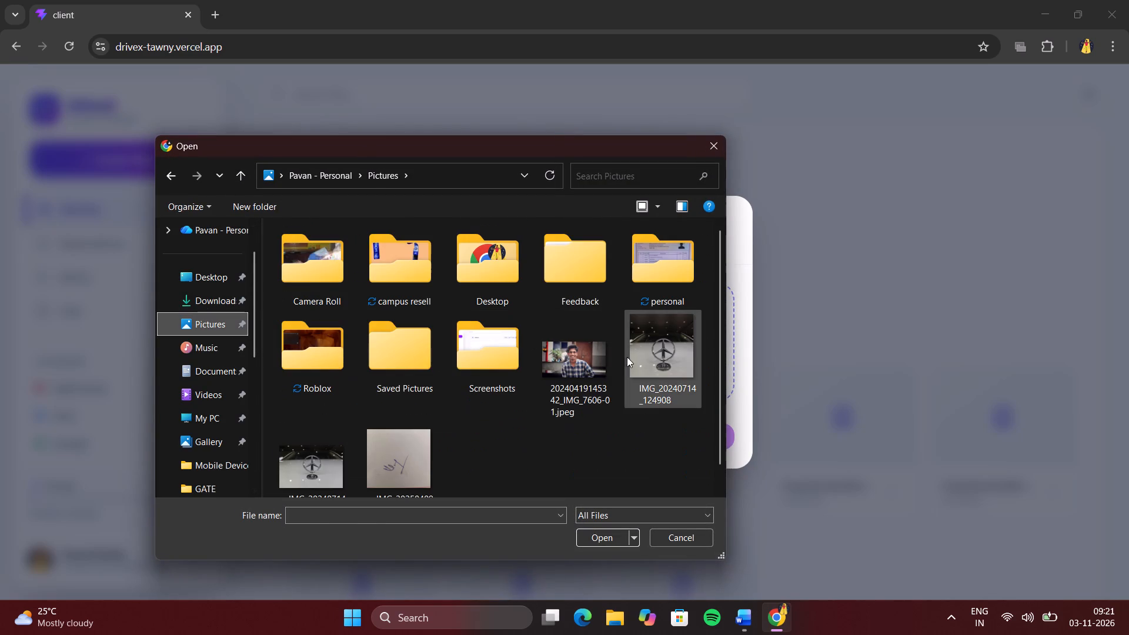
{"action": "double_click", "coordinate": [657, 339]}
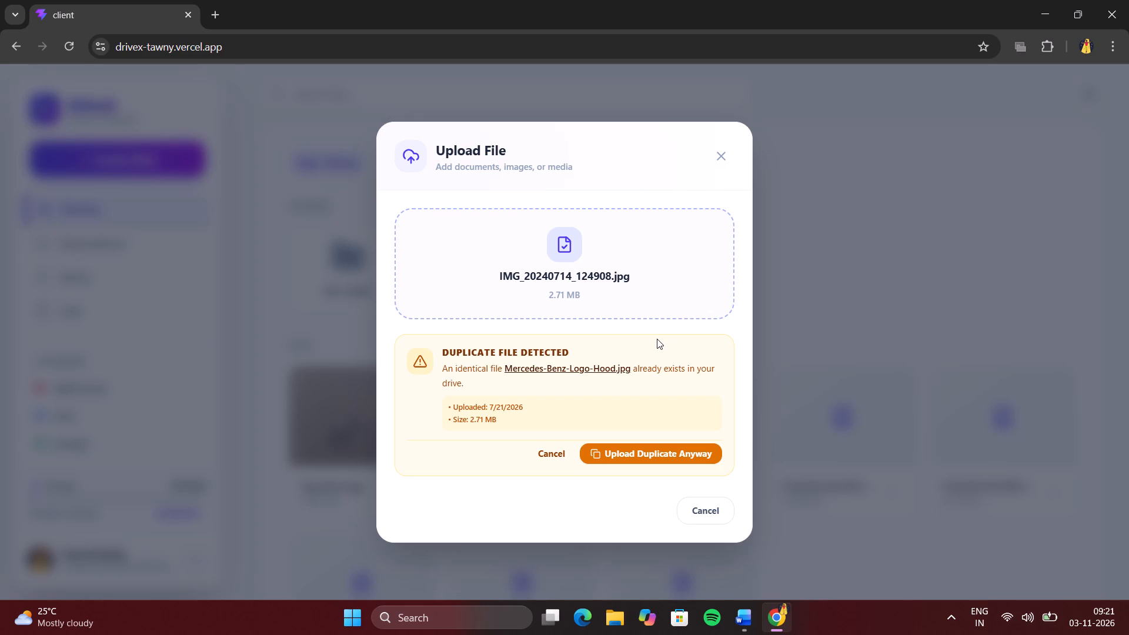
Capture the DriveX page with the duplicate-file dialog and paste the screenshot into the Word report below the Figure 6.5 caption.
{"action": "key", "text": "shift+super+s"}
{"action": "left_click_drag", "start_coordinate": [9, 70], "coordinate": [937, 577]}
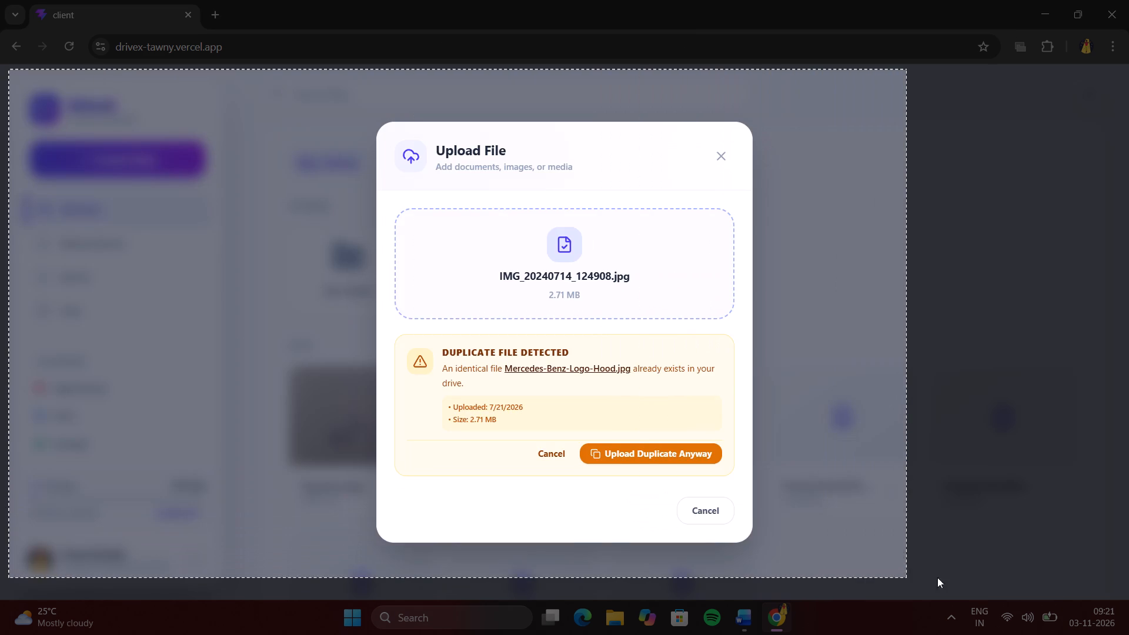
{"action": "left_click_drag", "start_coordinate": [937, 577], "coordinate": [1120, 594]}
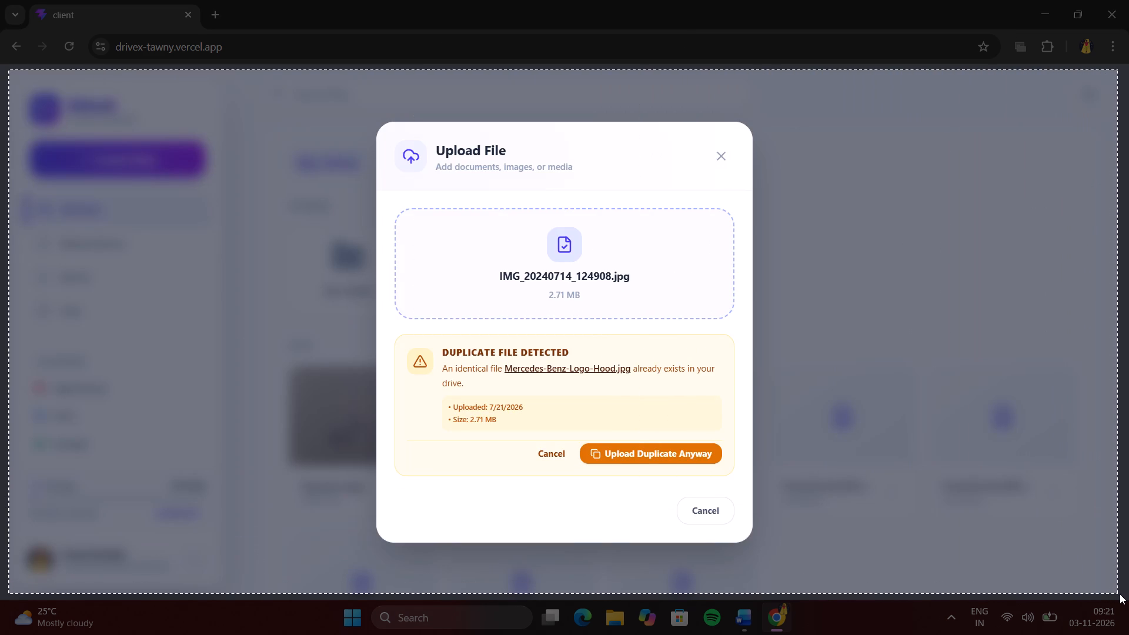
{"action": "left_click_drag", "start_coordinate": [1120, 594], "coordinate": [1122, 595]}
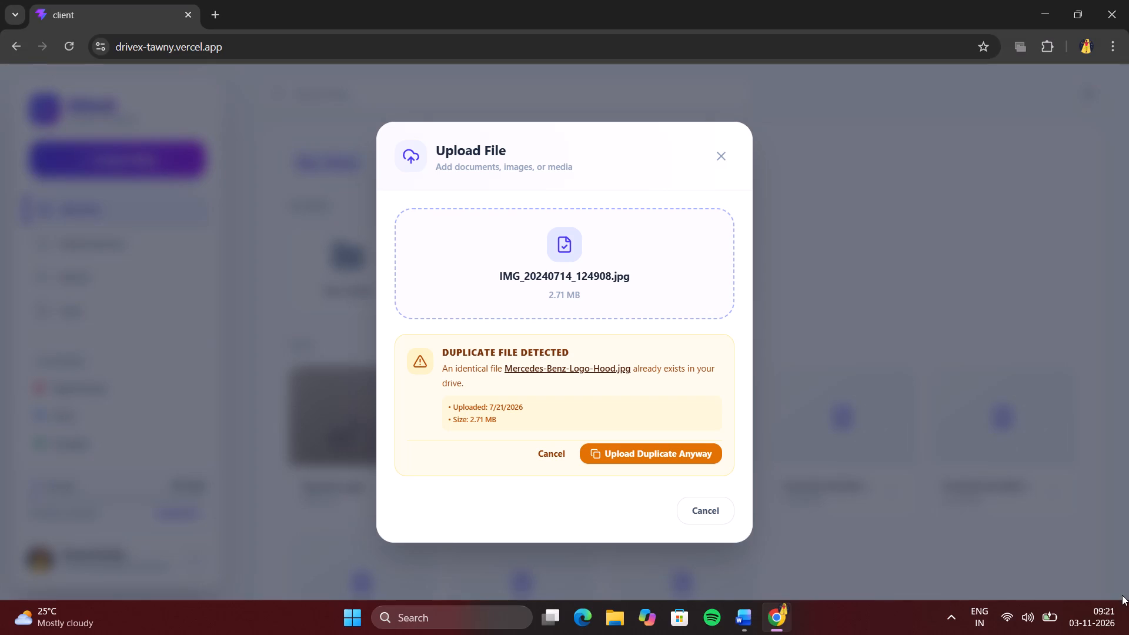
{"action": "left_click", "coordinate": [745, 624]}
{"action": "left_click", "coordinate": [723, 559]}
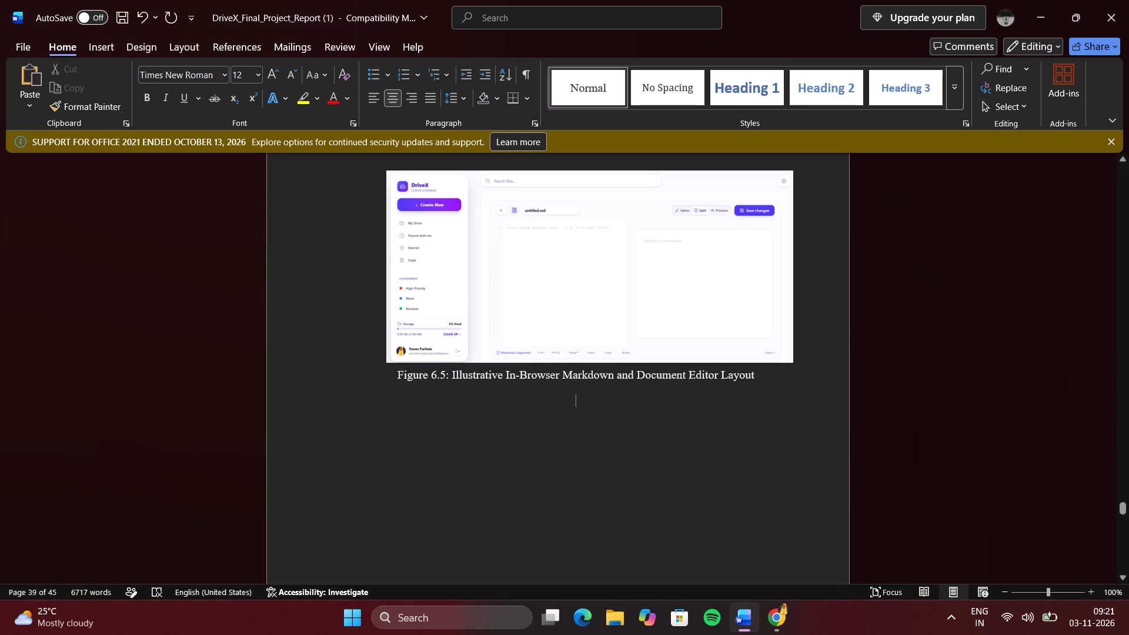
{"action": "key", "text": "ctrl+v"}
{"action": "scroll", "coordinate": [637, 444], "scroll_direction": "down", "scroll_amount": 1}
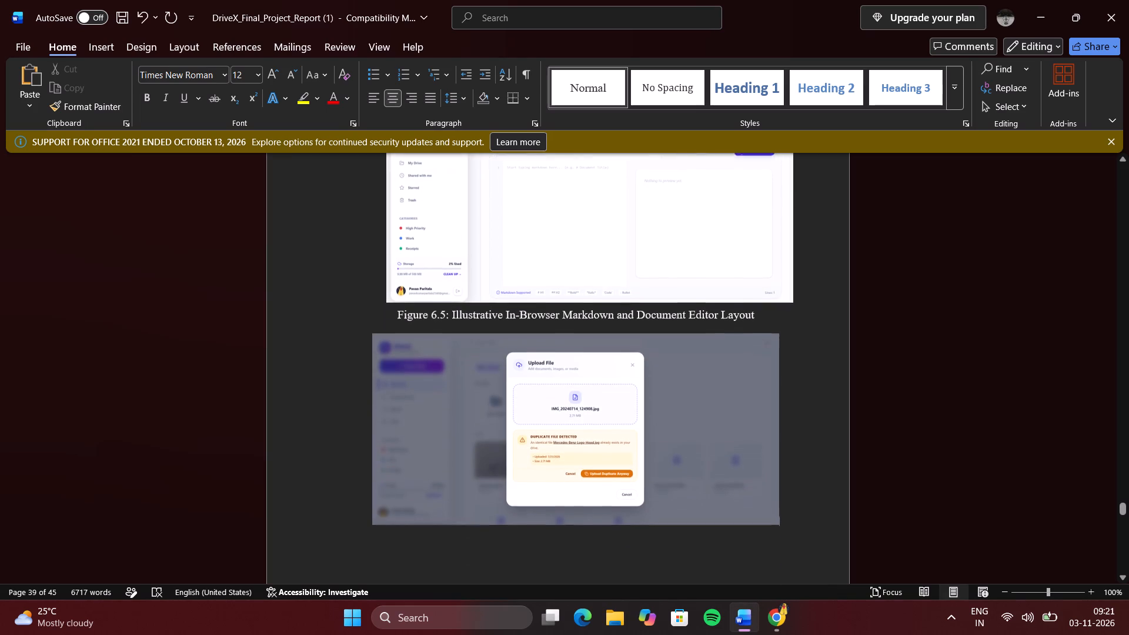
Add a line below the pasted duplicate-file screenshot and copy the Figure 6.5 caption onto it.
{"action": "scroll", "coordinate": [637, 444], "scroll_direction": "down", "scroll_amount": 1}
{"action": "left_click", "coordinate": [799, 487]}
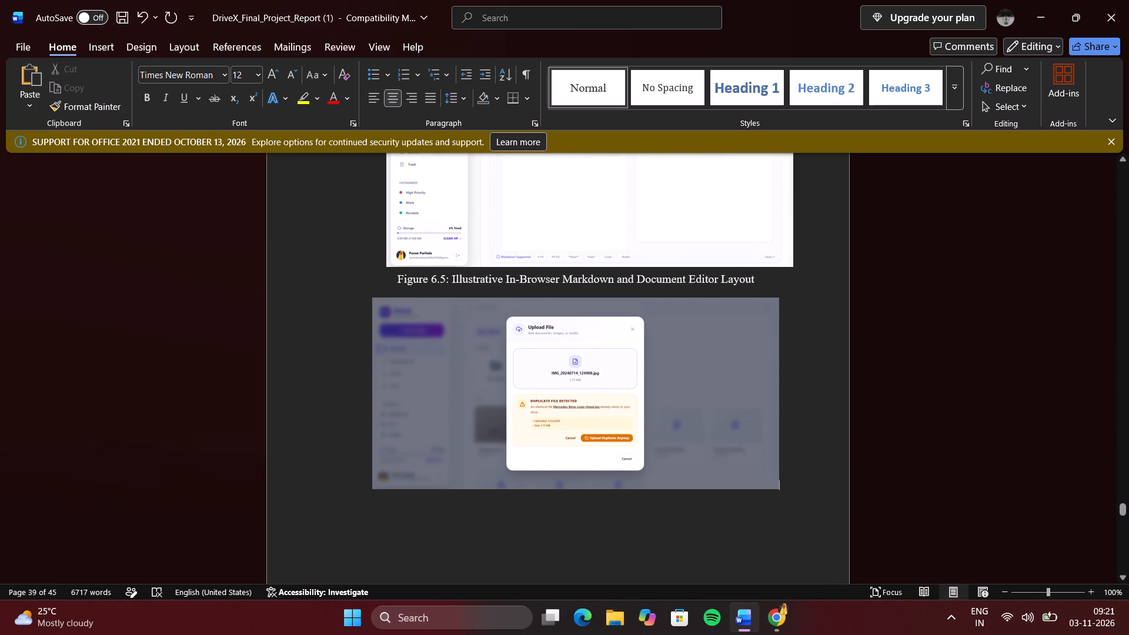
{"action": "key", "text": "Return"}
{"action": "left_click", "coordinate": [490, 275]}
{"action": "triple_click", "coordinate": [490, 275]}
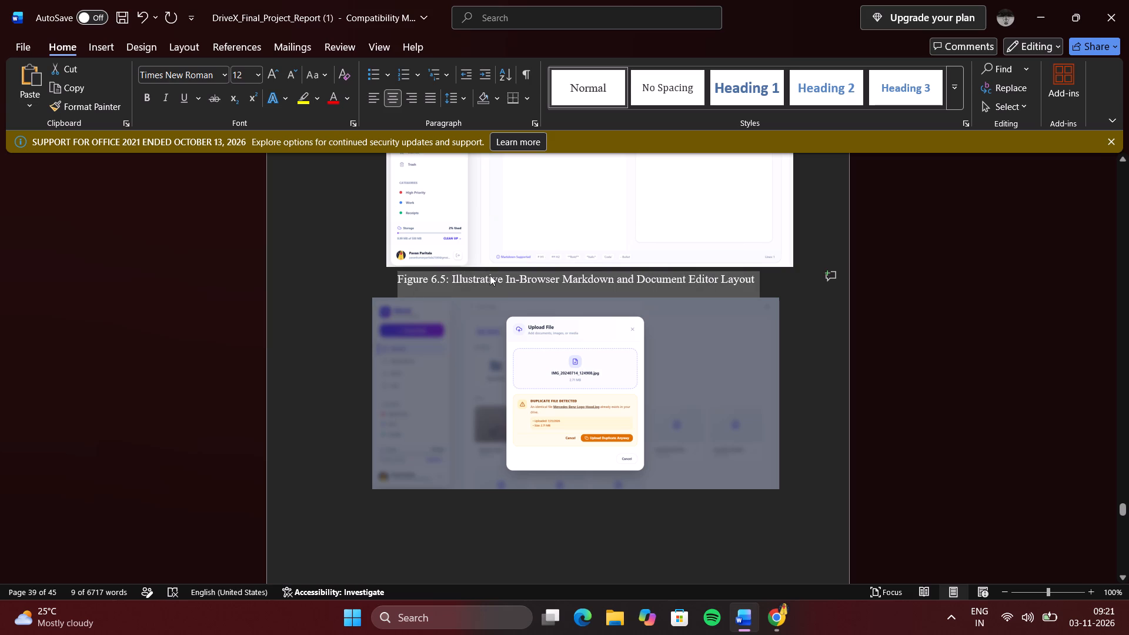
{"action": "key", "text": "ctrl+c"}
{"action": "left_click", "coordinate": [669, 513]}
{"action": "key", "text": "ctrl+v"}
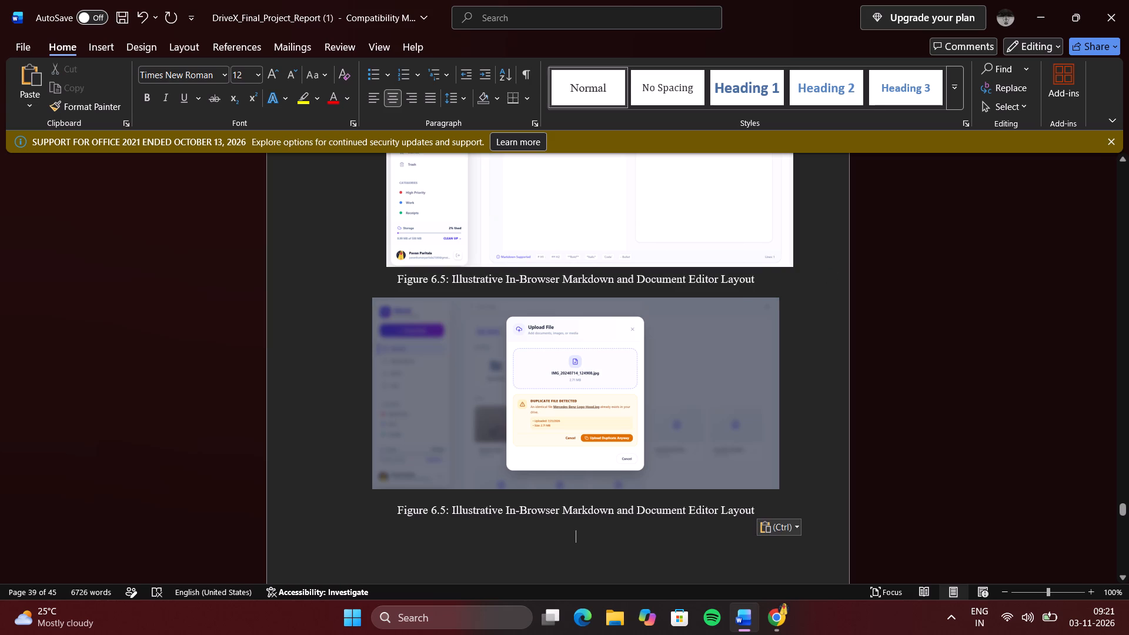
Reword the copied caption below the duplicate-file screenshot as Figure 6.5: Illustrative Duplicate File Detection.
{"action": "left_click_drag", "start_coordinate": [505, 510], "coordinate": [727, 508]}
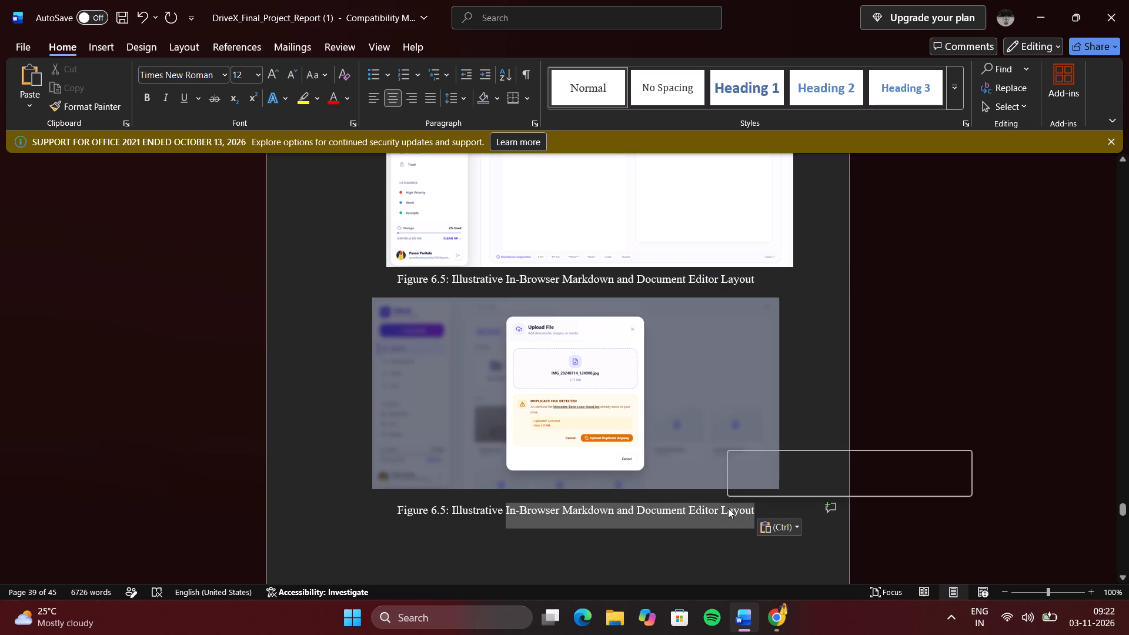
{"action": "type", "text": "Duplicat"}
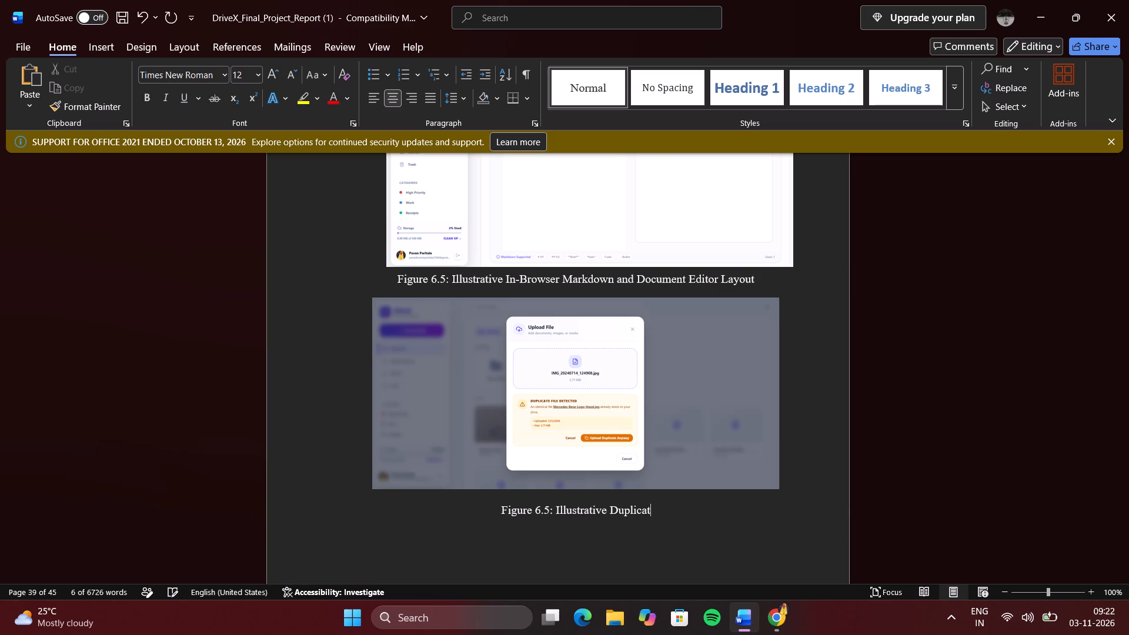
{"action": "type", "text": "e file"}
{"action": "key", "text": "BackSpace"}
{"action": "key", "text": "BackSpace"}
{"action": "key", "text": "BackSpace"}
{"action": "key", "text": "BackSpace"}
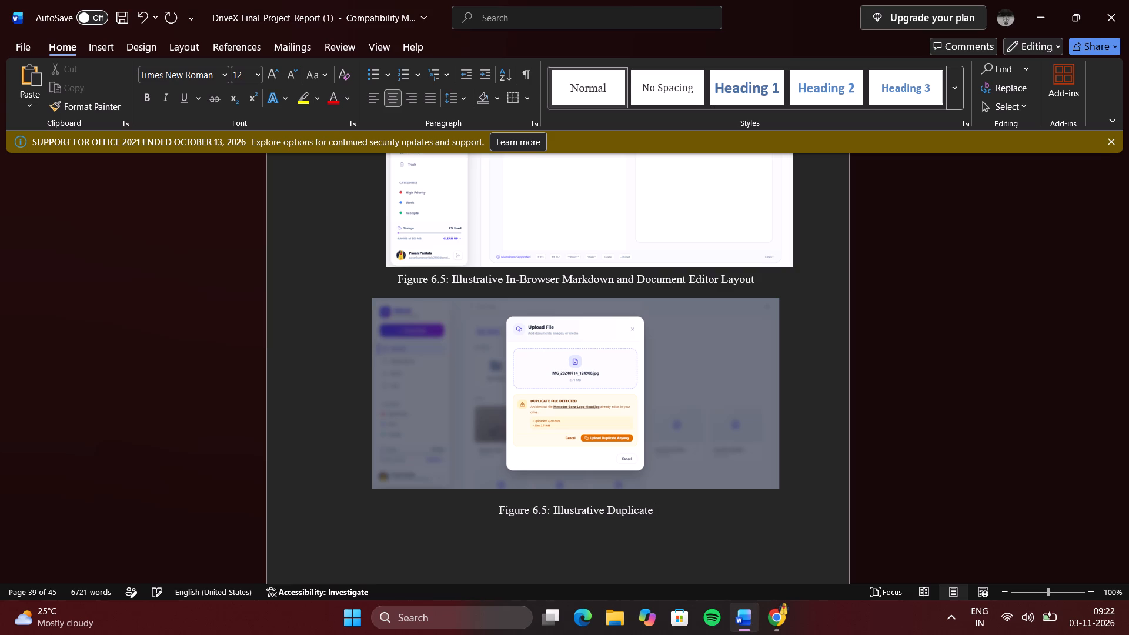
{"action": "type", "text": "File Dete"}
{"action": "key", "text": "alt+Tab"}
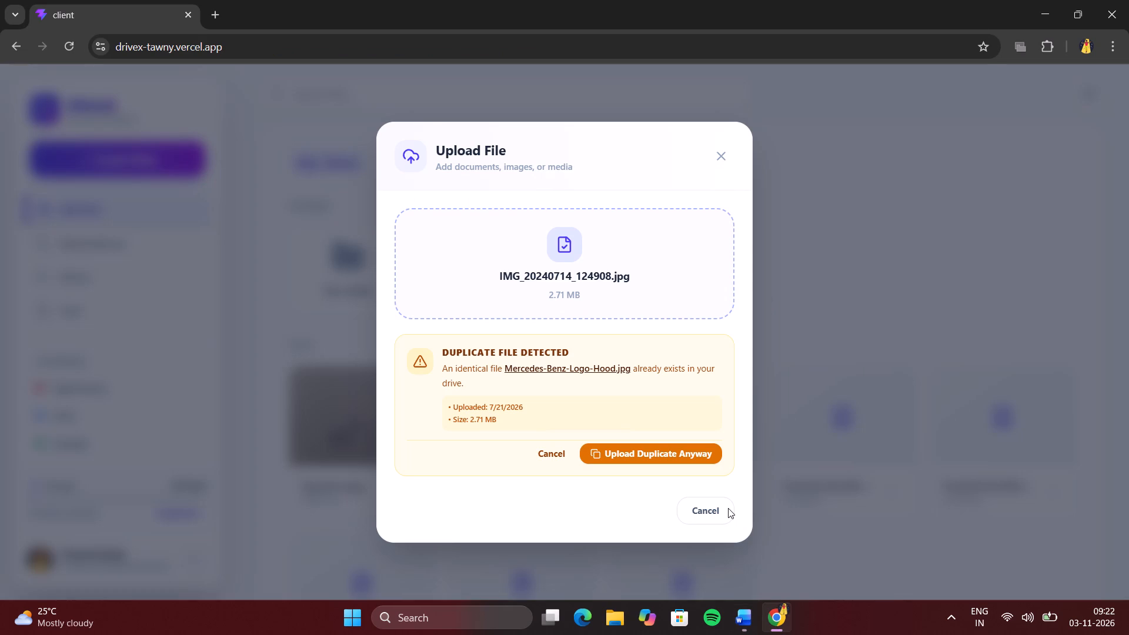
{"action": "key", "text": "alt+Tab"}
{"action": "type", "text": "ction"}
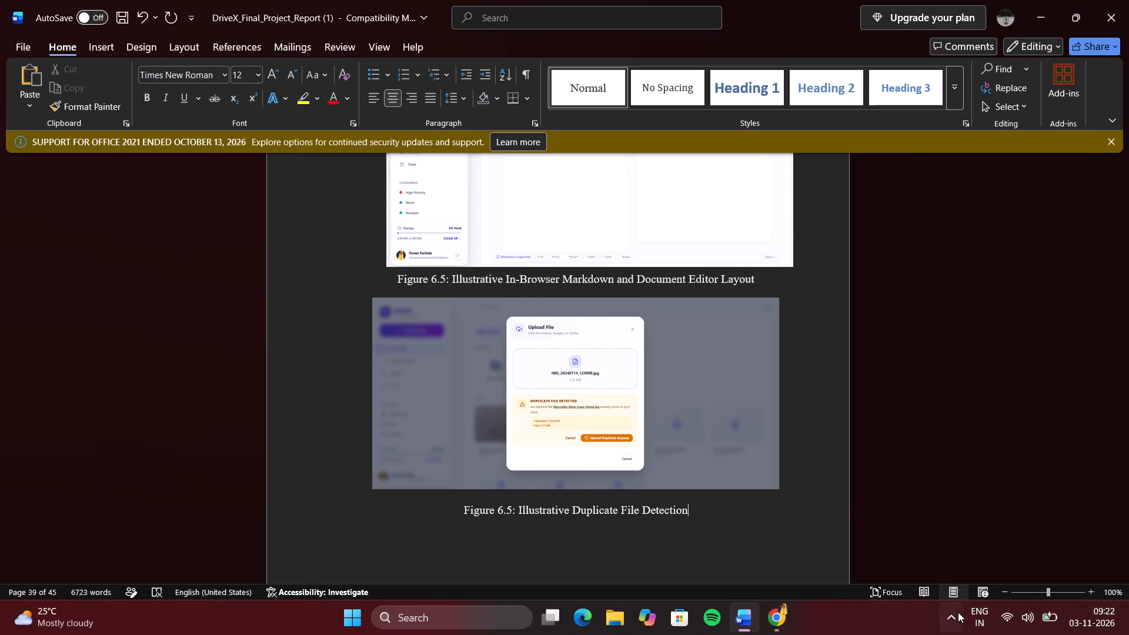
Place the cursor below the Duplicate File Detection caption and, in Chrome, abandon the upload and open DriveX's Storage Insights page.
{"action": "scroll", "coordinate": [671, 501], "scroll_direction": "down", "scroll_amount": 14}
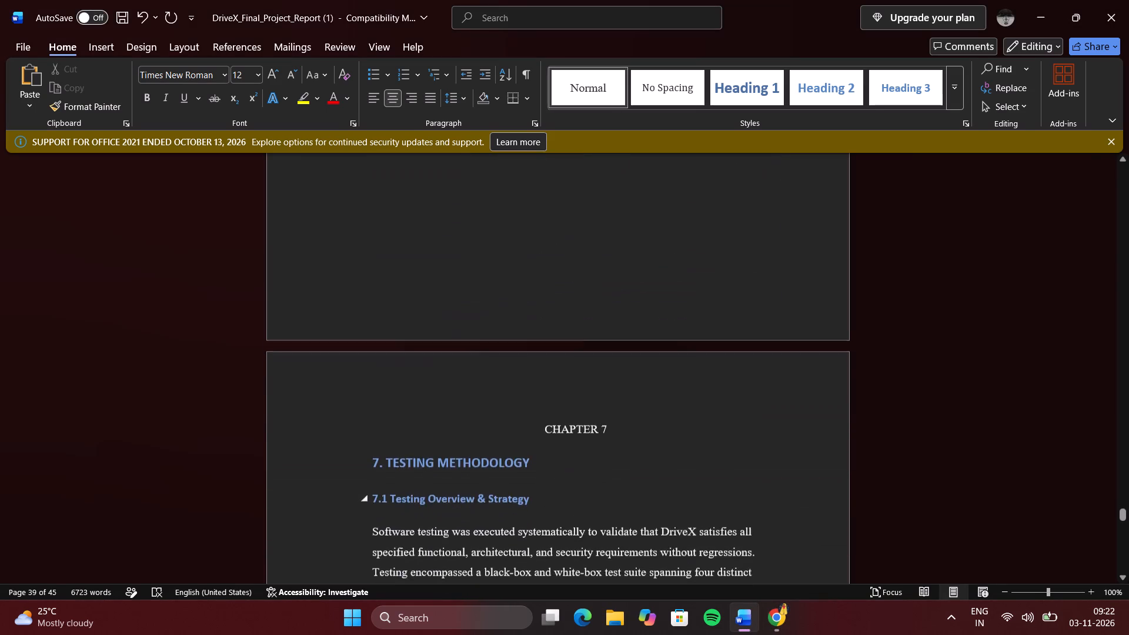
{"action": "scroll", "coordinate": [671, 501], "scroll_direction": "up", "scroll_amount": 7}
{"action": "left_click", "coordinate": [642, 450]}
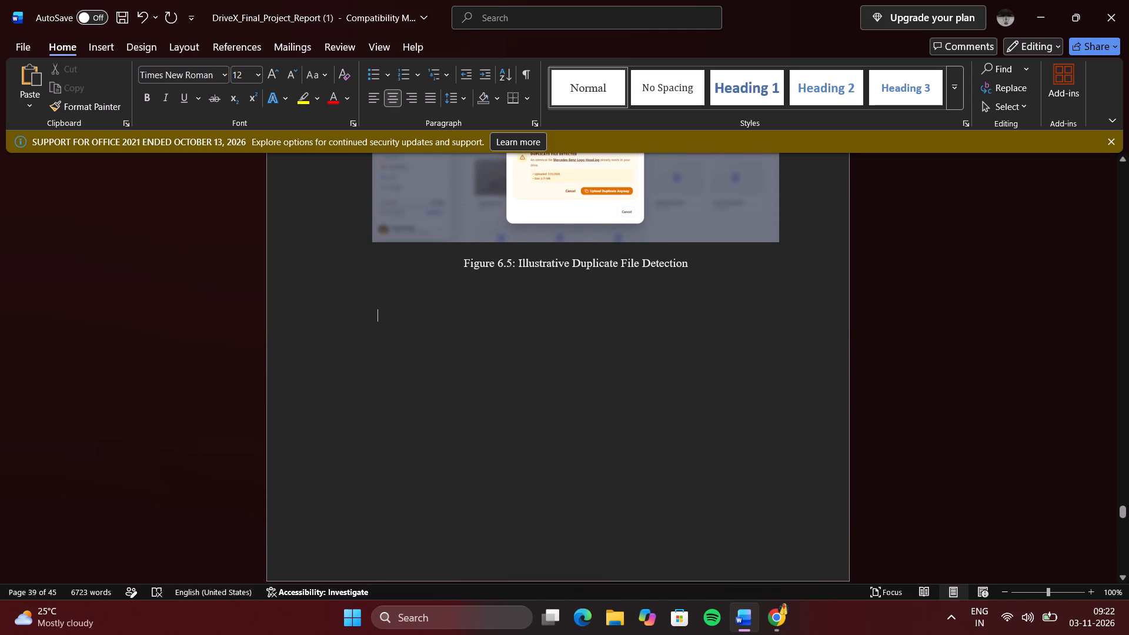
{"action": "key", "text": "alt+Tab"}
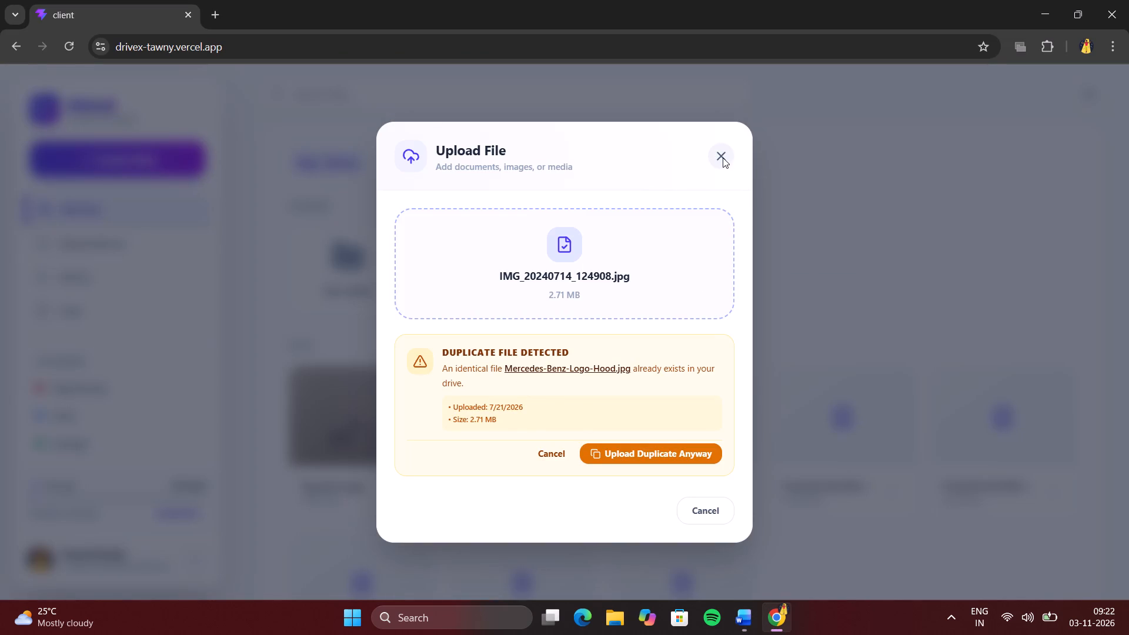
{"action": "left_click", "coordinate": [722, 156]}
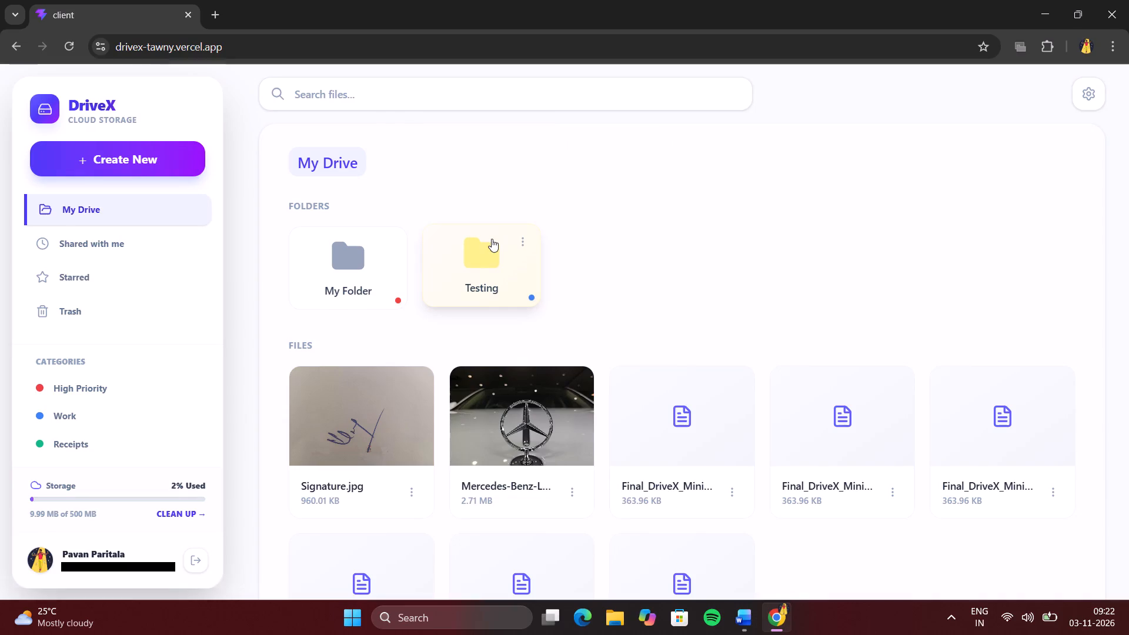
{"action": "left_click", "coordinate": [95, 249]}
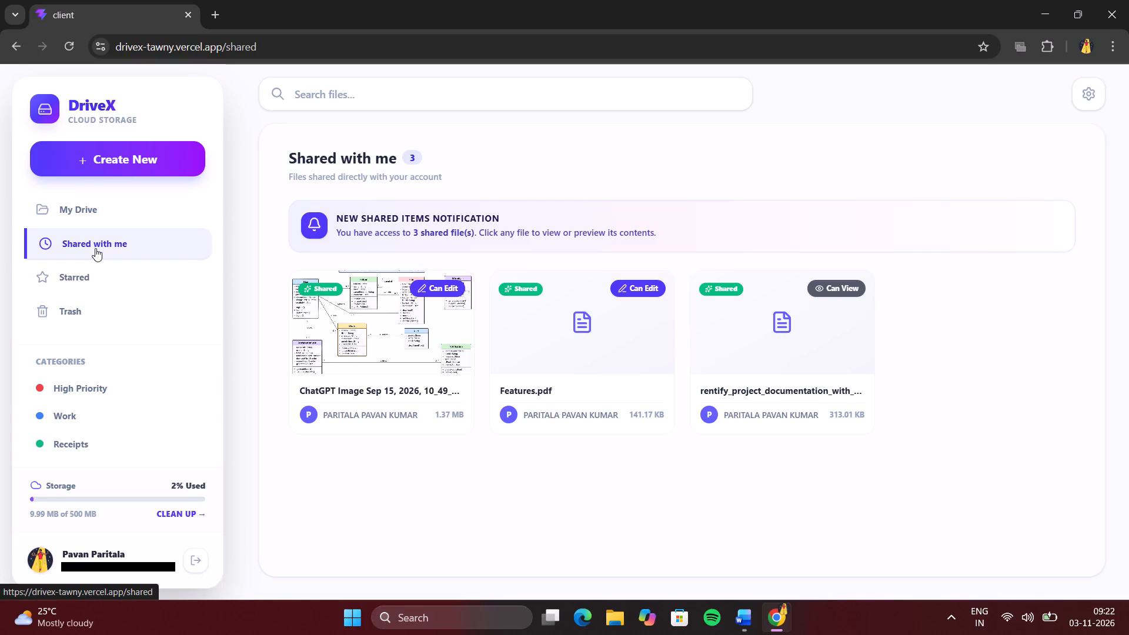
{"action": "left_click", "coordinate": [176, 515]}
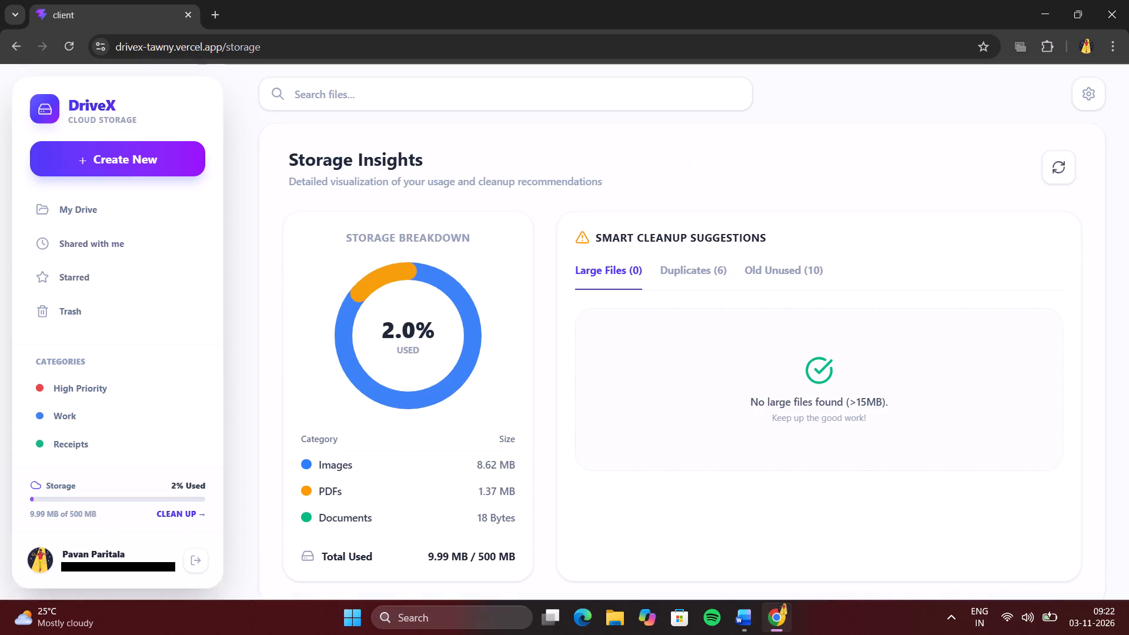
{"action": "scroll", "coordinate": [417, 462], "scroll_direction": "down", "scroll_amount": 2}
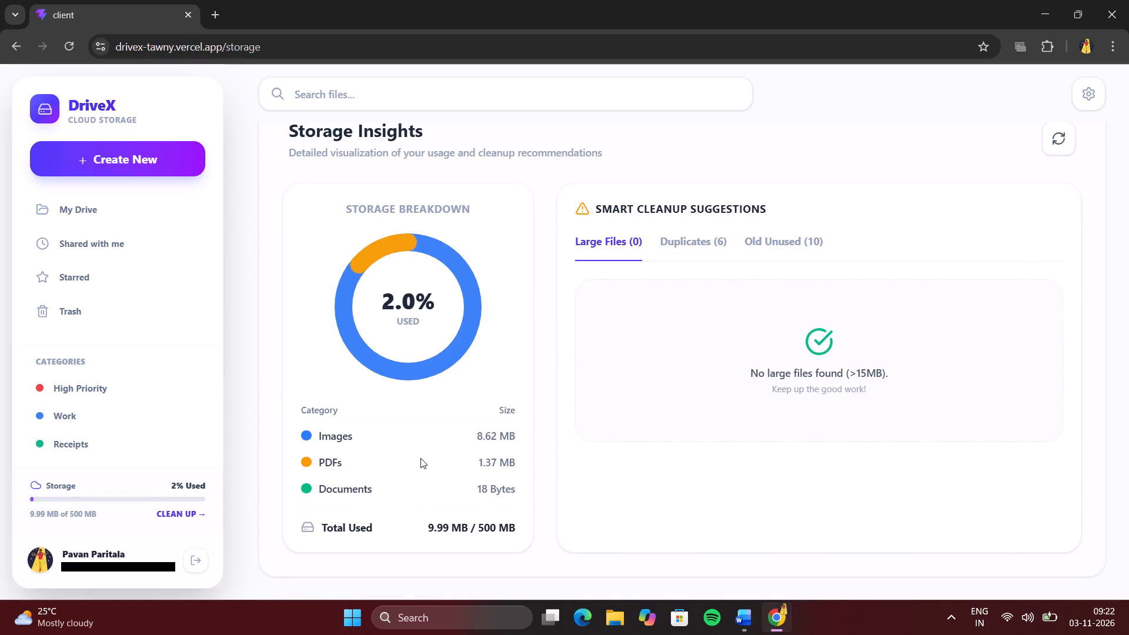
Capture the Storage Insights page and paste the screenshot into the Word report below the Duplicate File Detection caption, before Chapter 7.
{"action": "key", "text": "shift+super+s"}
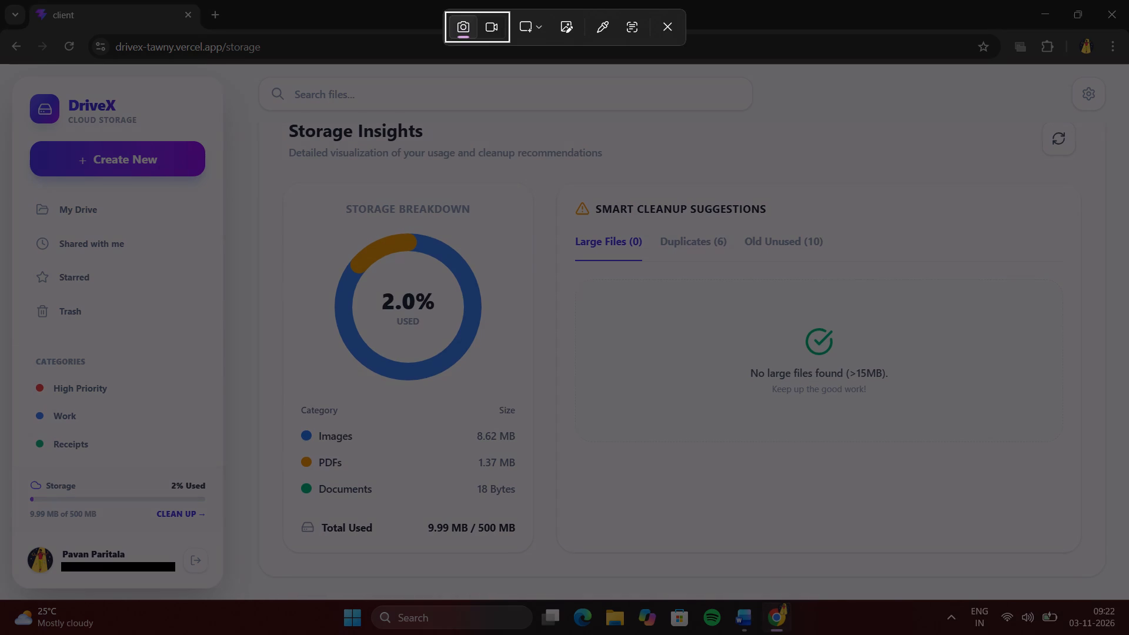
{"action": "left_click_drag", "start_coordinate": [1, 66], "coordinate": [526, 322]}
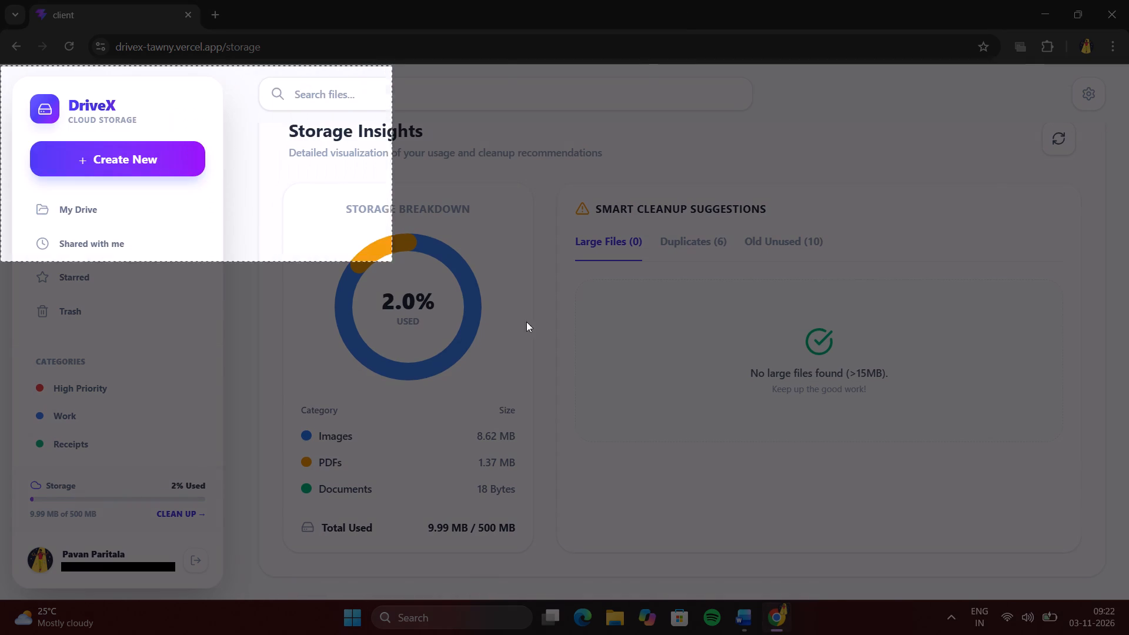
{"action": "left_click_drag", "start_coordinate": [526, 322], "coordinate": [1128, 594]}
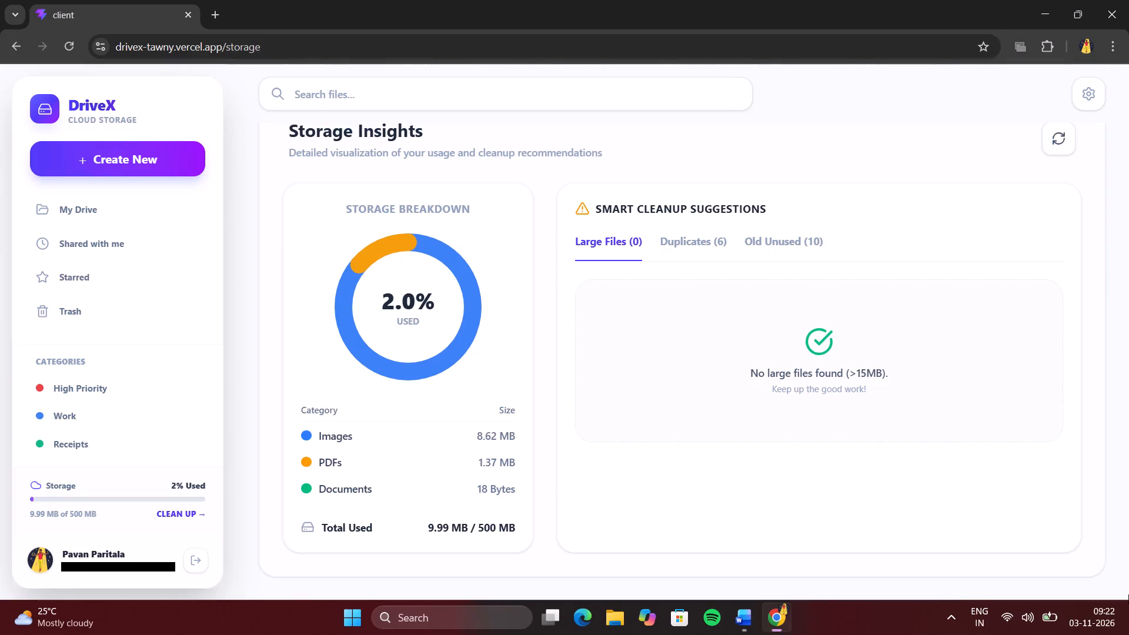
{"action": "key", "text": "alt+Tab"}
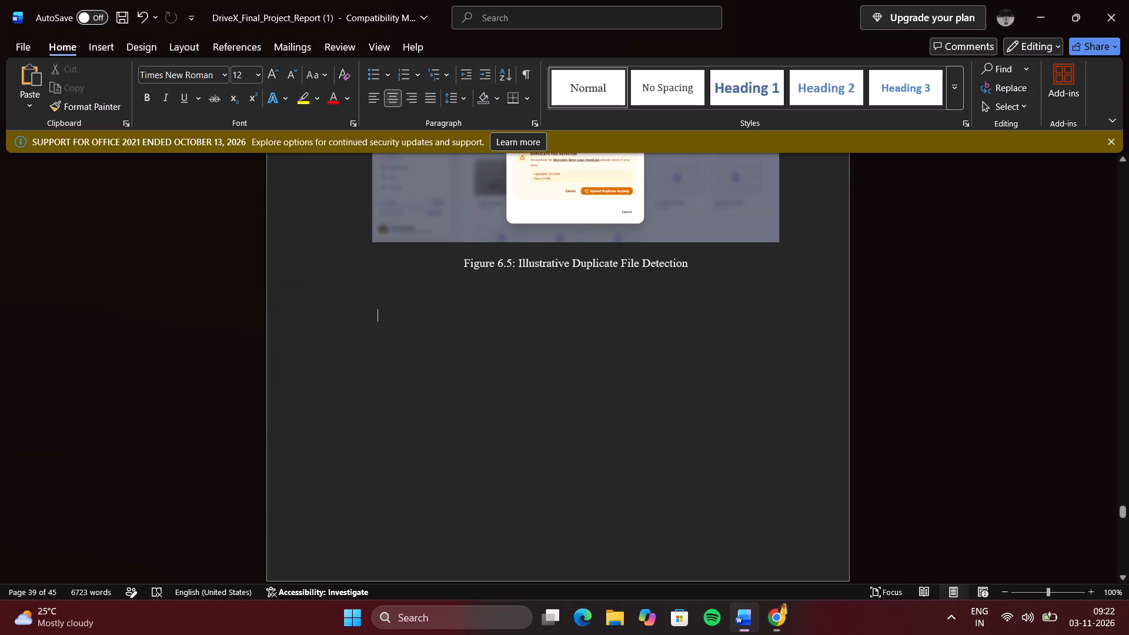
{"action": "key", "text": "ctrl+v"}
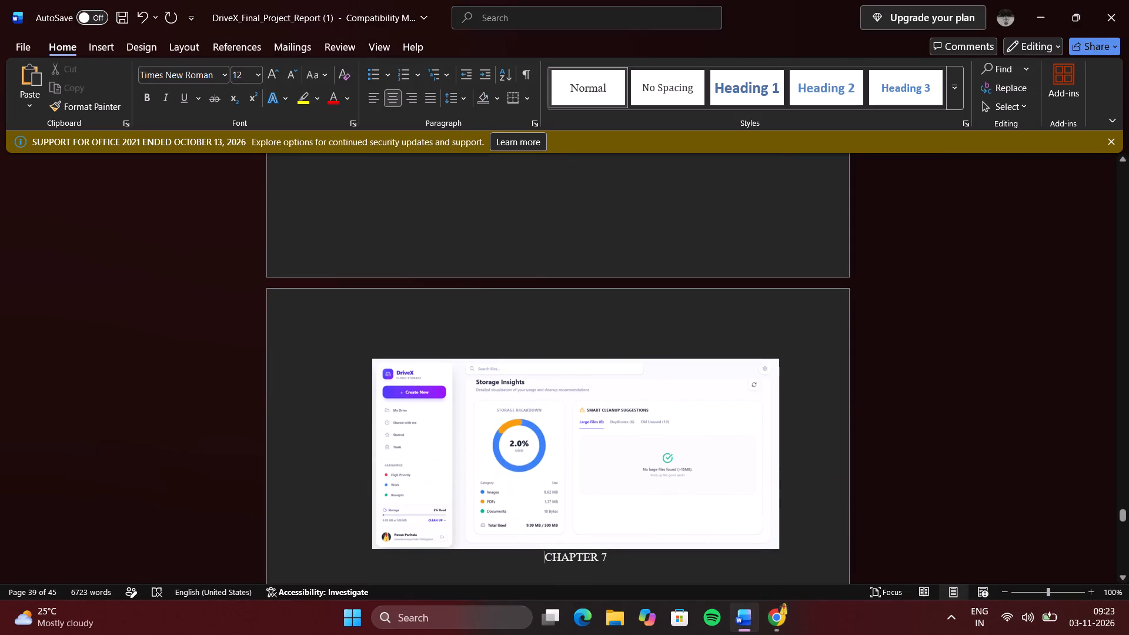
Undo the paste of the Storage Insights screenshot above the Chapter 7 heading.
{"action": "scroll", "coordinate": [526, 413], "scroll_direction": "up", "scroll_amount": 6}
{"action": "scroll", "coordinate": [526, 413], "scroll_direction": "down", "scroll_amount": 11}
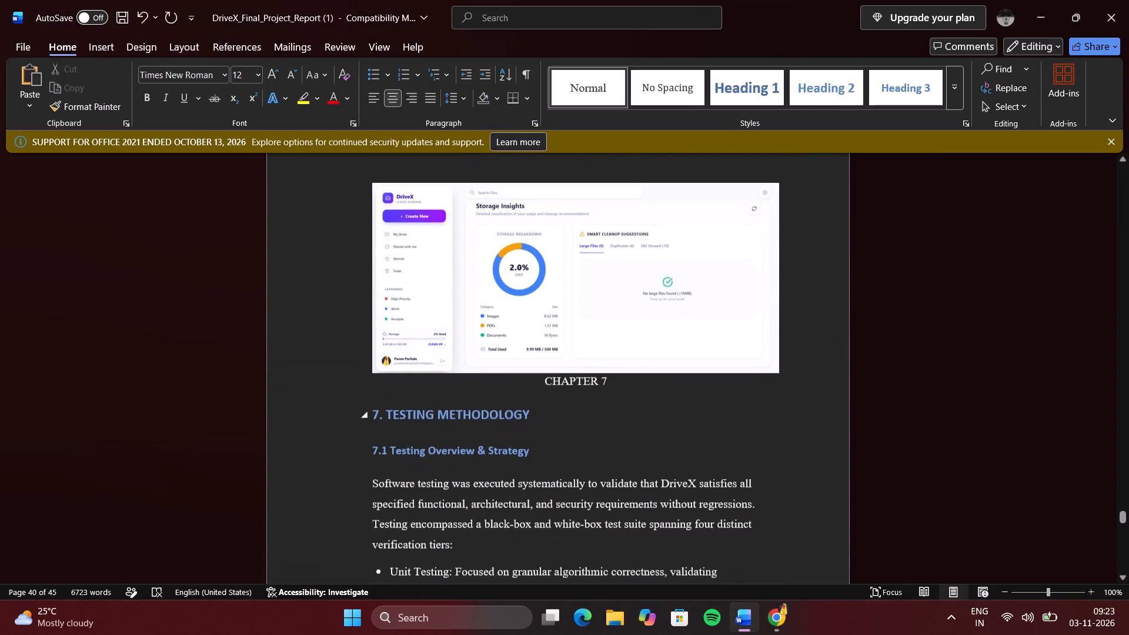
{"action": "key", "text": "ctrl+z"}
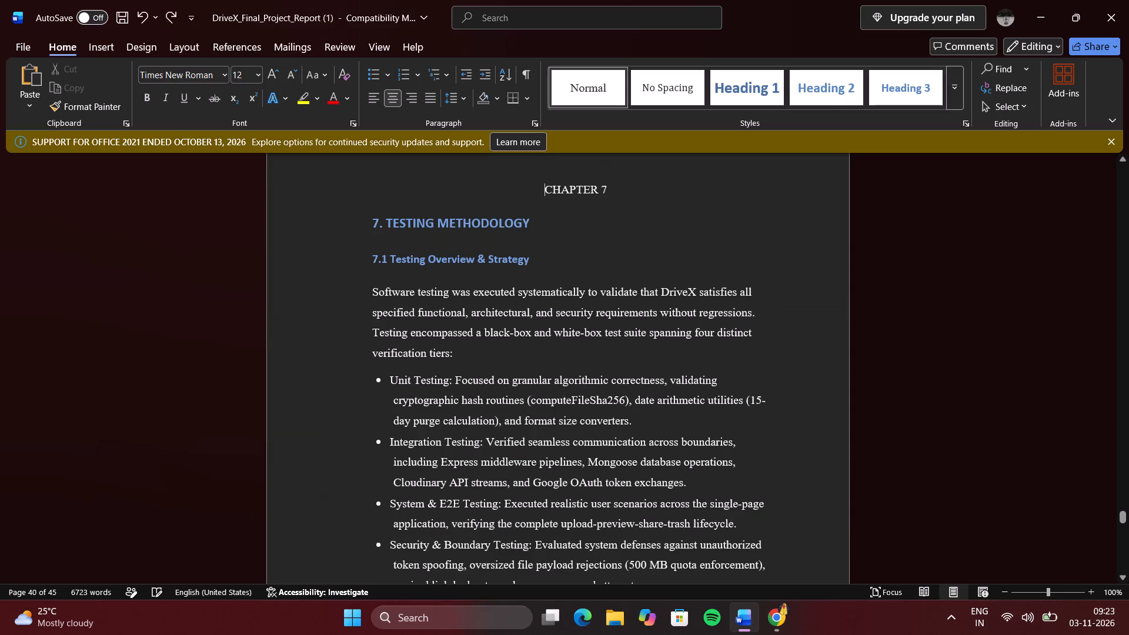
Review the Chapter 6 user screens, checking the placement of the screenshots and their figure captions from 6.1 onward.
{"action": "scroll", "coordinate": [567, 408], "scroll_direction": "up", "scroll_amount": 19}
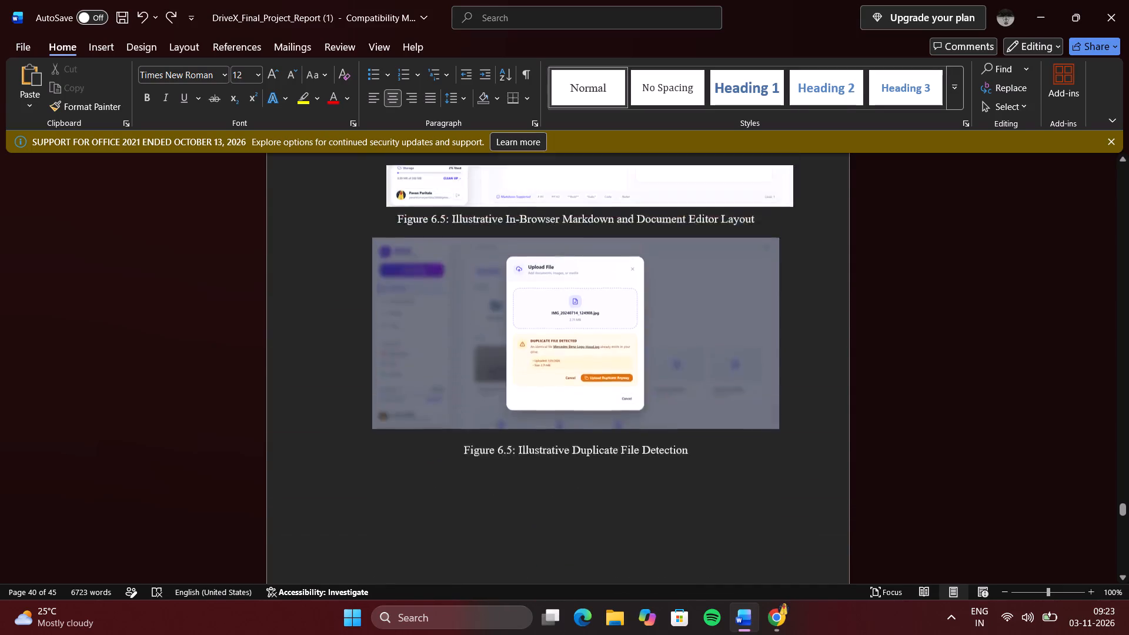
{"action": "scroll", "coordinate": [567, 408], "scroll_direction": "up", "scroll_amount": 20}
{"action": "scroll", "coordinate": [567, 408], "scroll_direction": "up", "scroll_amount": 14}
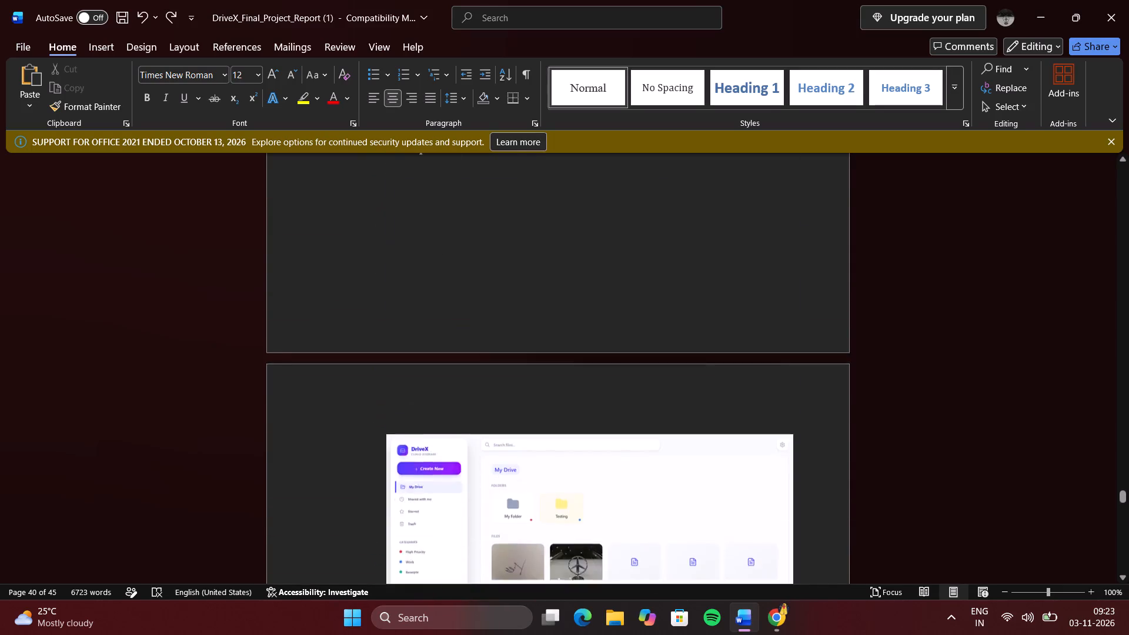
{"action": "scroll", "coordinate": [567, 408], "scroll_direction": "up", "scroll_amount": 20}
{"action": "scroll", "coordinate": [567, 408], "scroll_direction": "up", "scroll_amount": 13}
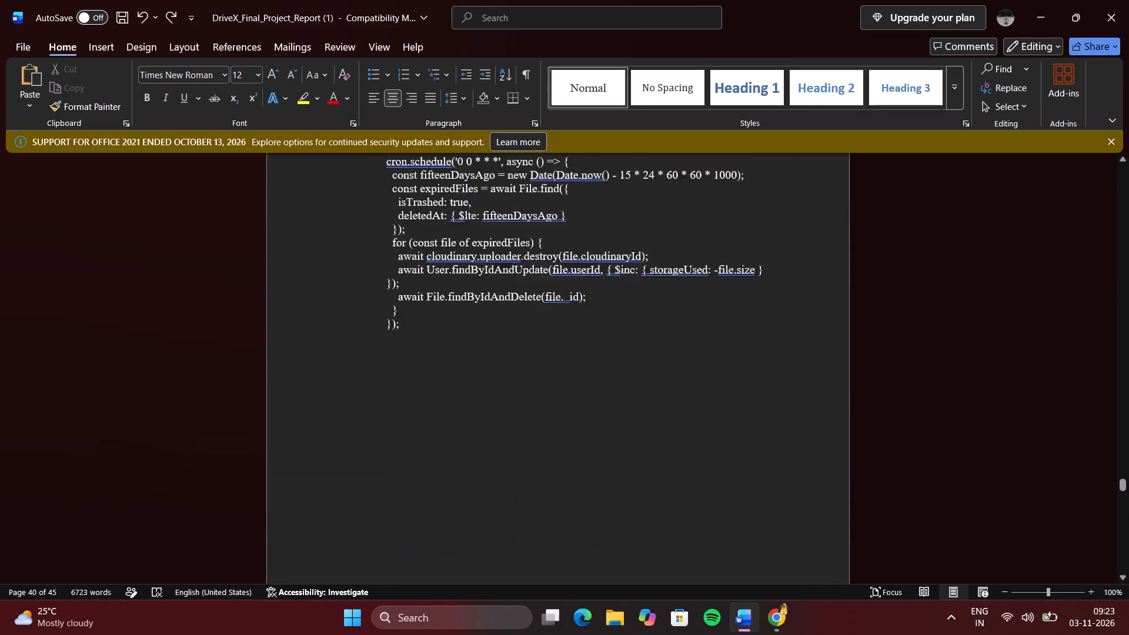
{"action": "scroll", "coordinate": [567, 408], "scroll_direction": "up", "scroll_amount": 3}
{"action": "scroll", "coordinate": [567, 408], "scroll_direction": "down", "scroll_amount": 20}
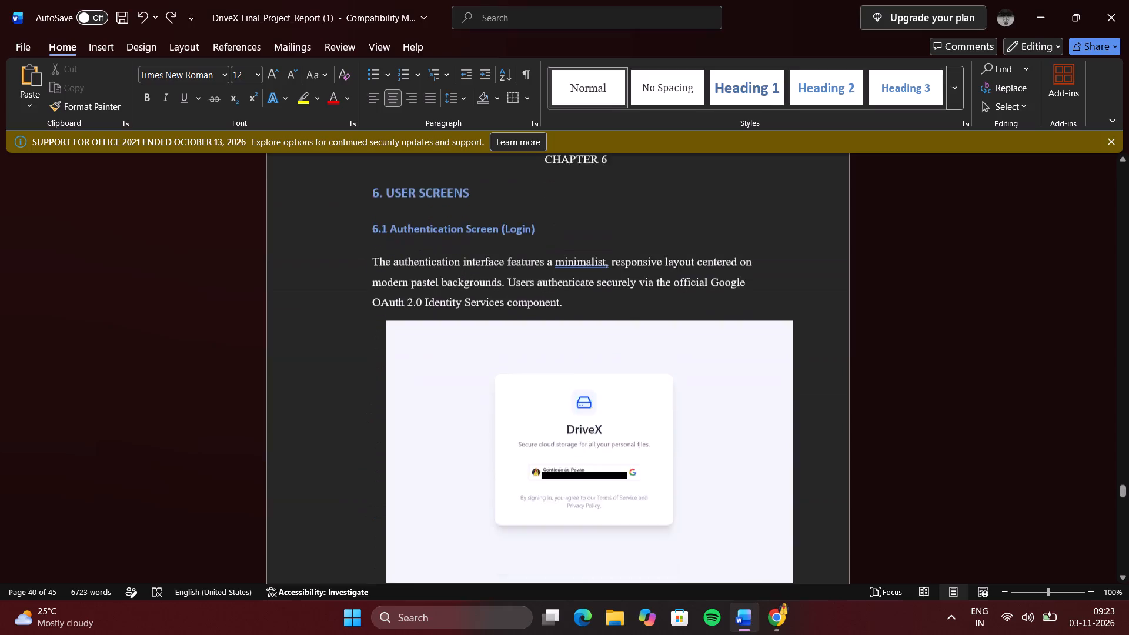
{"action": "scroll", "coordinate": [567, 408], "scroll_direction": "down", "scroll_amount": 1}
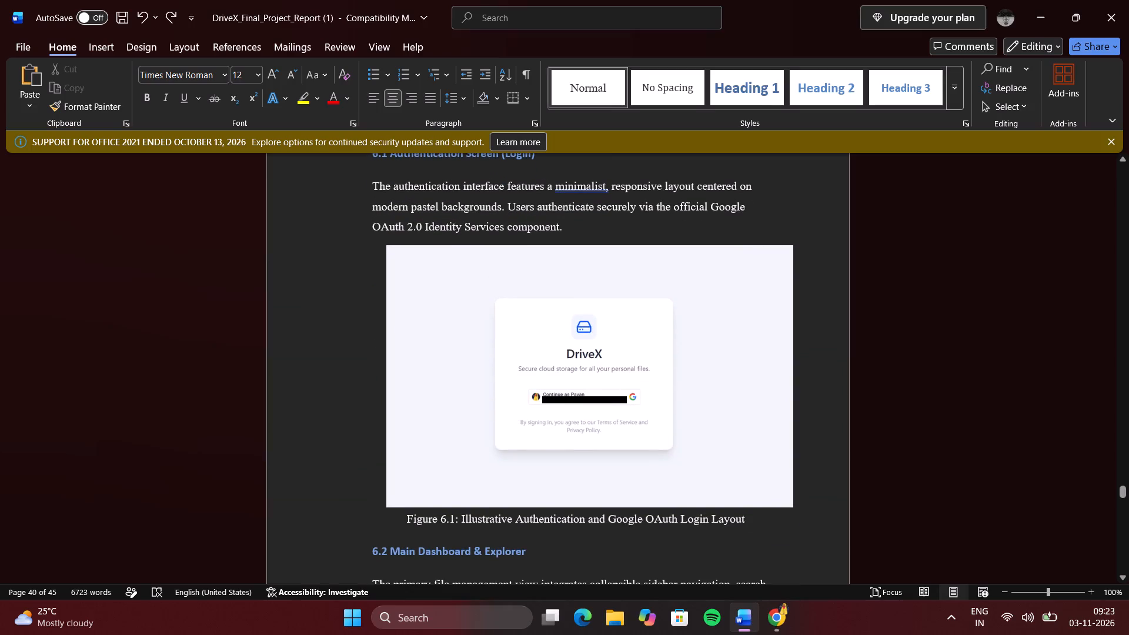
{"action": "scroll", "coordinate": [546, 429], "scroll_direction": "down", "scroll_amount": 5}
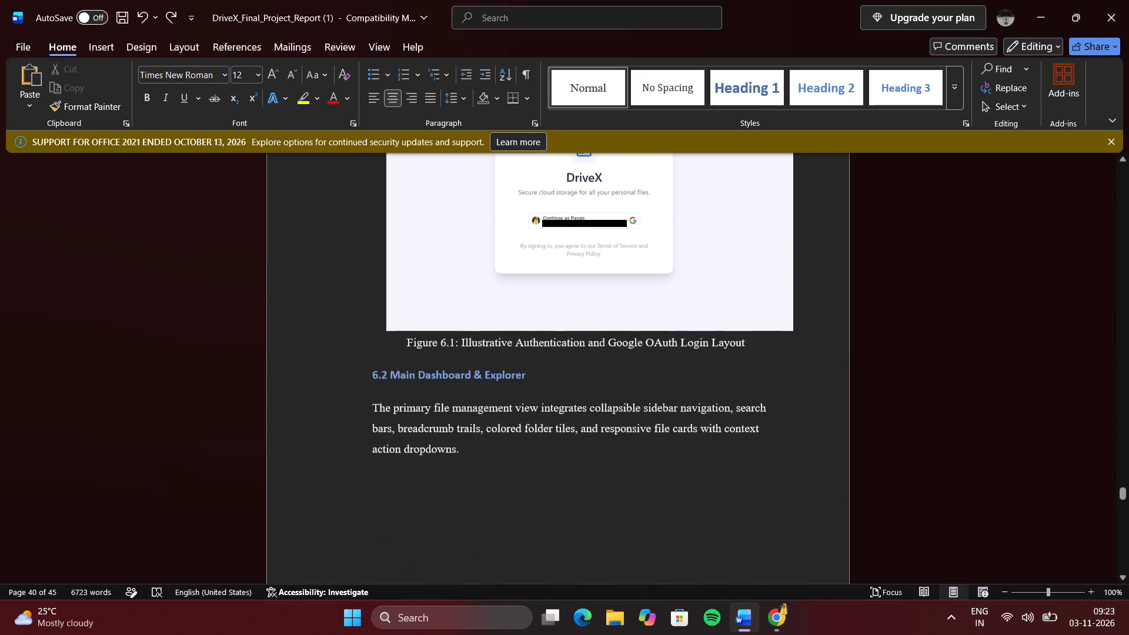
{"action": "scroll", "coordinate": [505, 396], "scroll_direction": "down", "scroll_amount": 12}
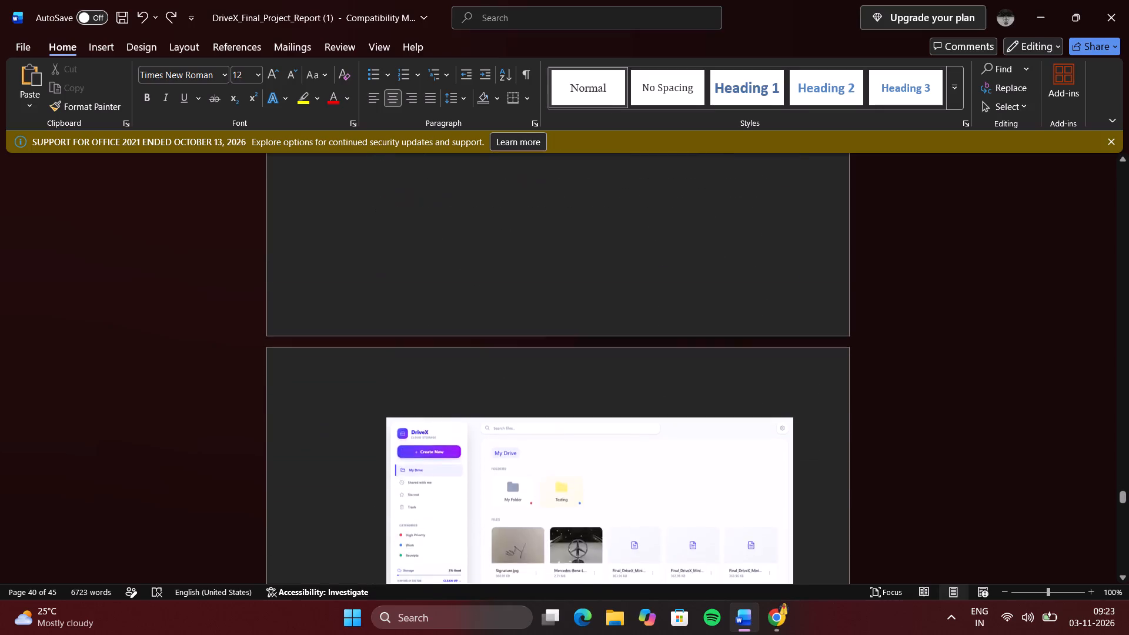
{"action": "scroll", "coordinate": [505, 393], "scroll_direction": "down", "scroll_amount": 2}
{"action": "scroll", "coordinate": [505, 393], "scroll_direction": "down", "scroll_amount": 20}
{"action": "scroll", "coordinate": [505, 393], "scroll_direction": "down", "scroll_amount": 5}
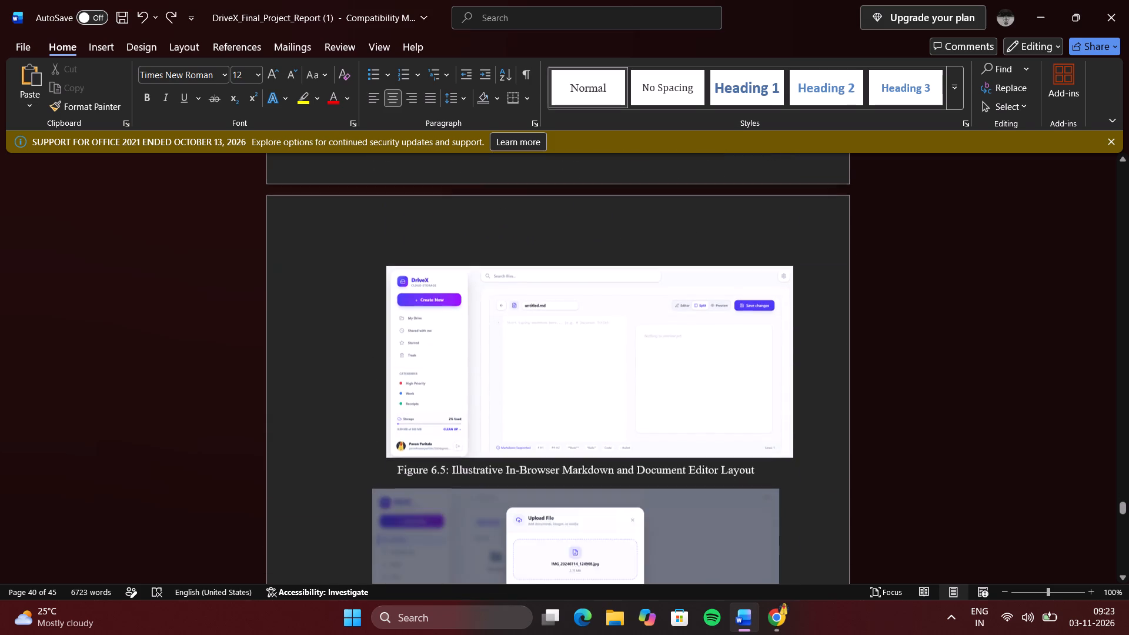
Insert two blank lines between the In-Browser Markdown and Document Editor Layout caption and the duplicate-file screenshot.
{"action": "scroll", "coordinate": [510, 389], "scroll_direction": "down", "scroll_amount": 4}
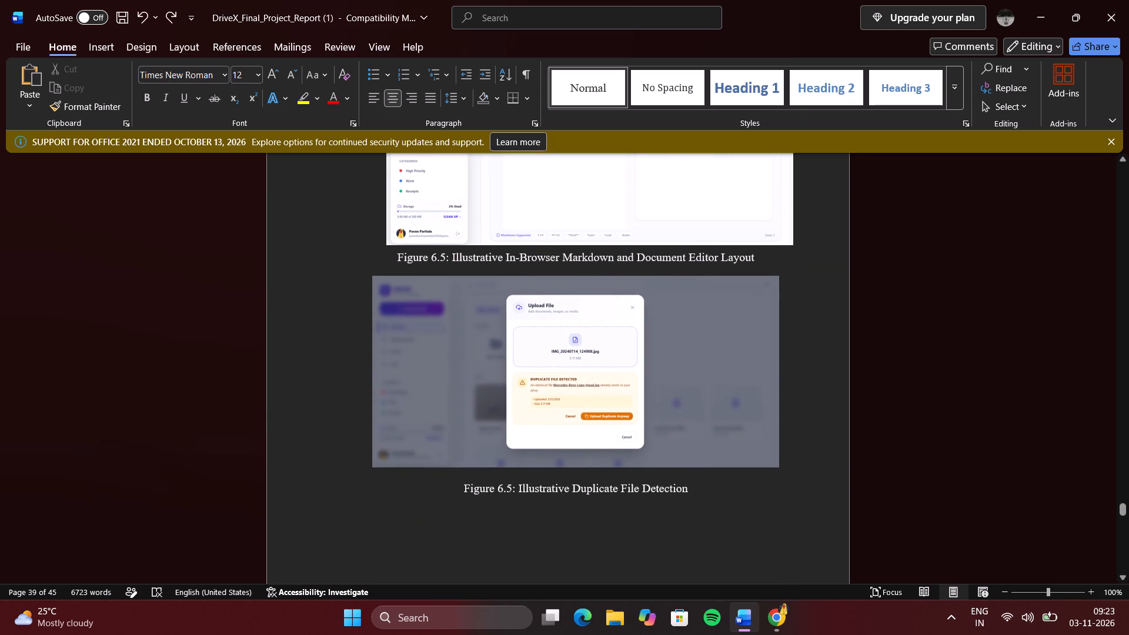
{"action": "left_click", "coordinate": [770, 256]}
{"action": "key", "text": "Return"}
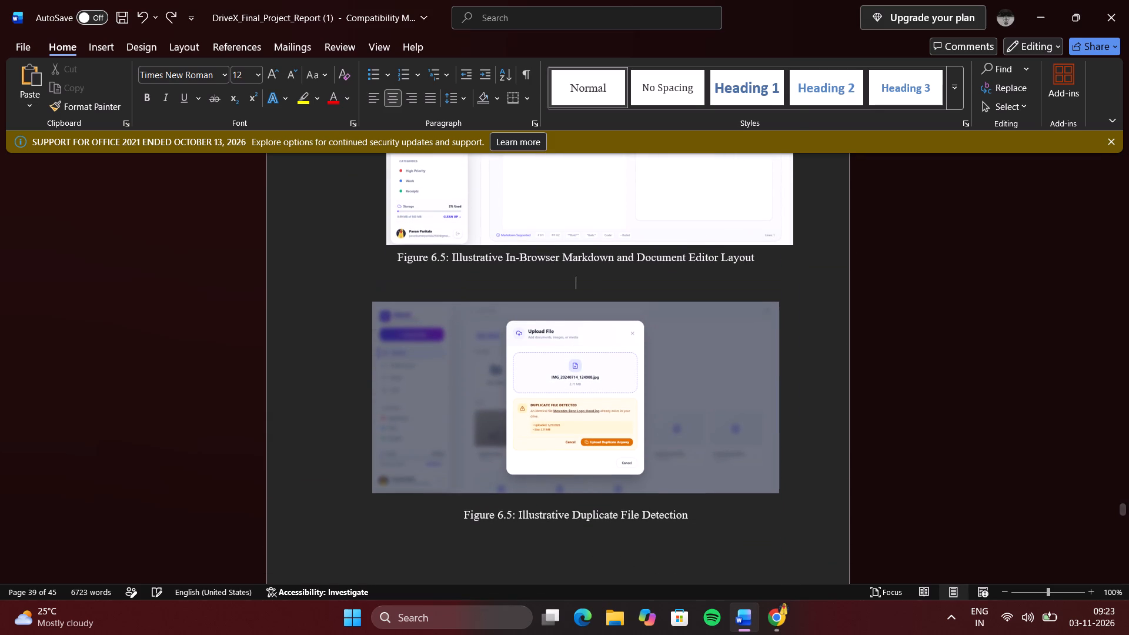
{"action": "key", "text": "Return"}
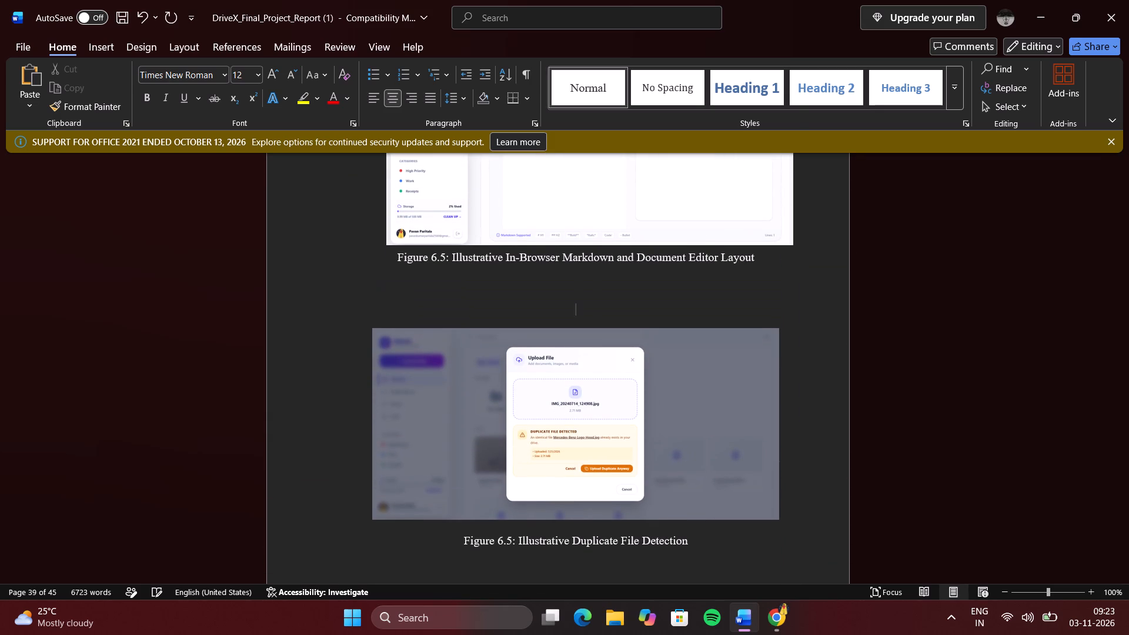
Examine the pages following the Duplicate File Detection caption, through Chapter 7's Table 7.1 of system test cases.
{"action": "scroll", "coordinate": [771, 257], "scroll_direction": "down", "scroll_amount": 1}
{"action": "scroll", "coordinate": [731, 333], "scroll_direction": "down", "scroll_amount": 7}
{"action": "scroll", "coordinate": [614, 339], "scroll_direction": "down", "scroll_amount": 2}
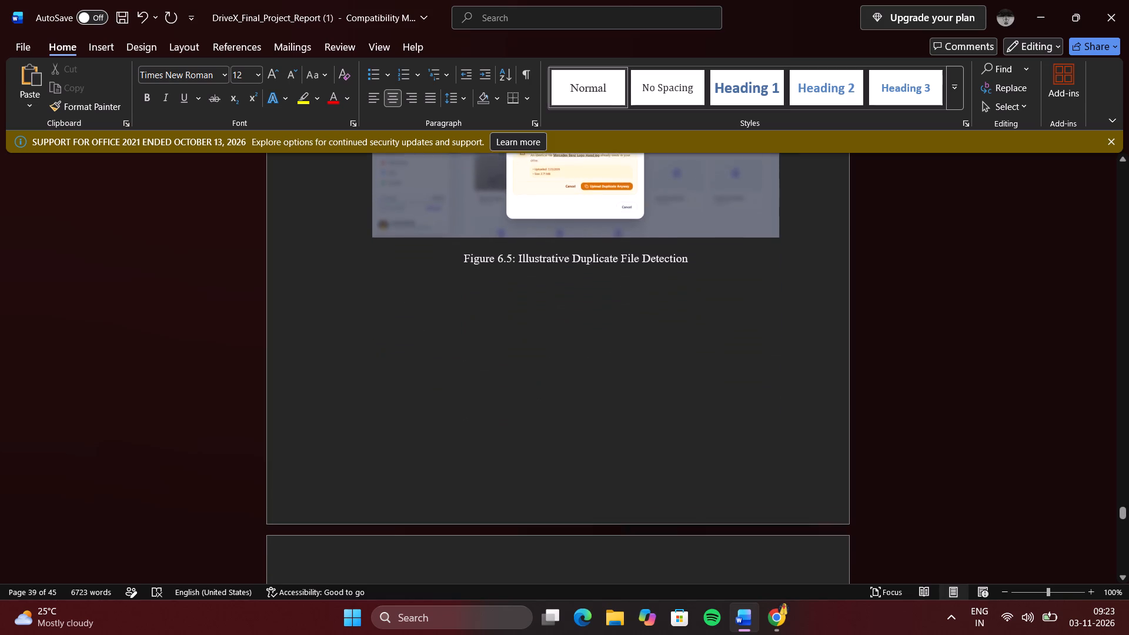
{"action": "scroll", "coordinate": [614, 339], "scroll_direction": "down", "scroll_amount": 20}
{"action": "scroll", "coordinate": [614, 339], "scroll_direction": "down", "scroll_amount": 6}
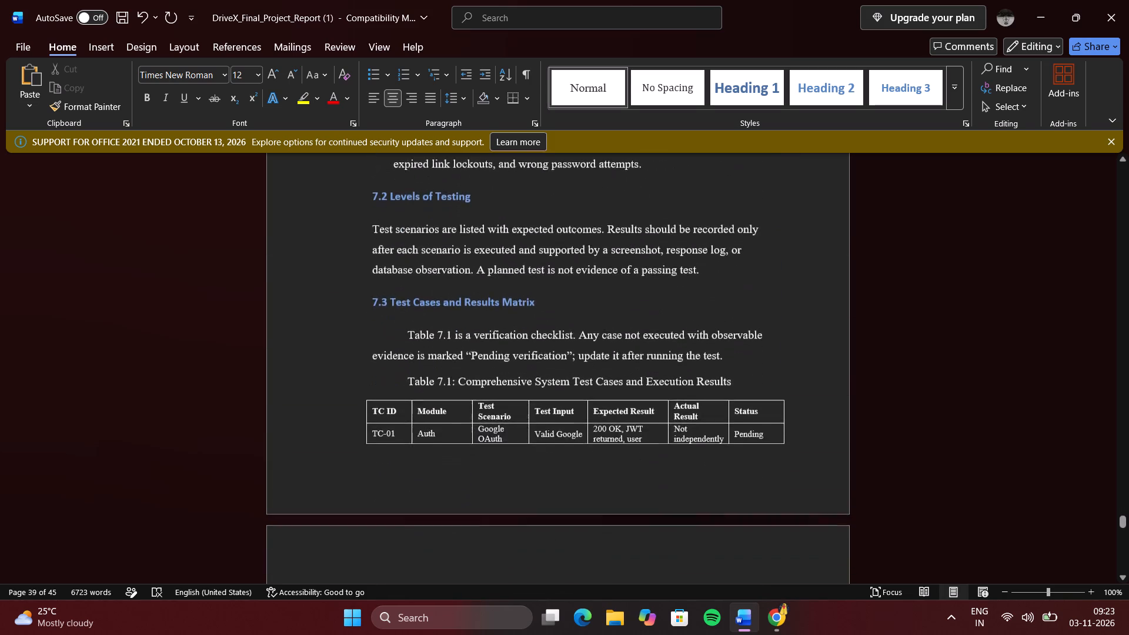
{"action": "scroll", "coordinate": [614, 339], "scroll_direction": "down", "scroll_amount": 19}
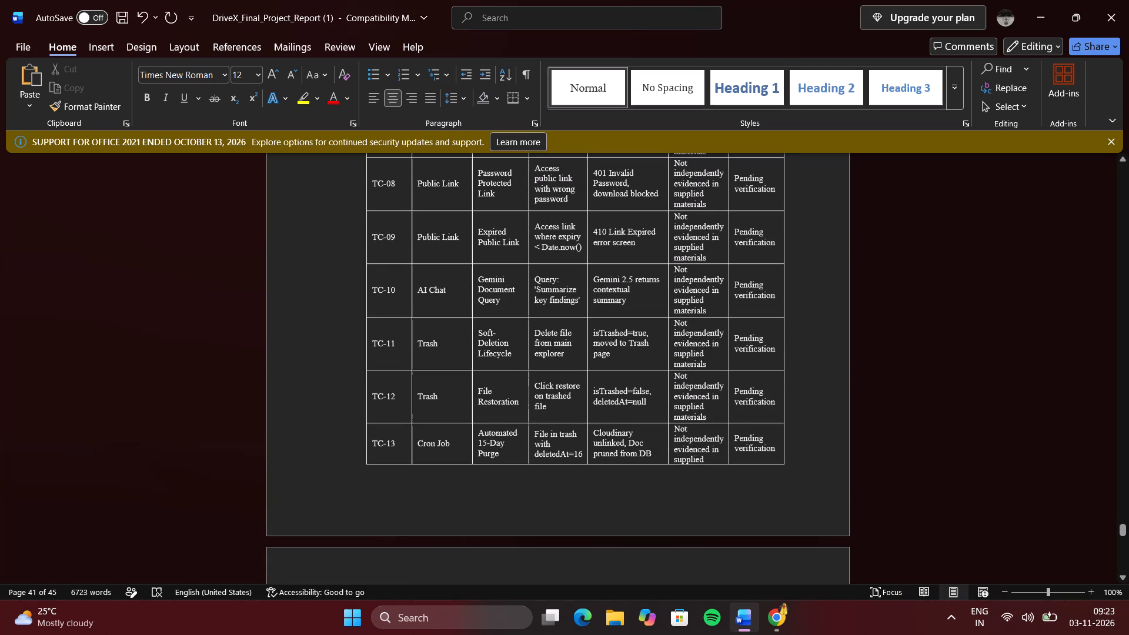
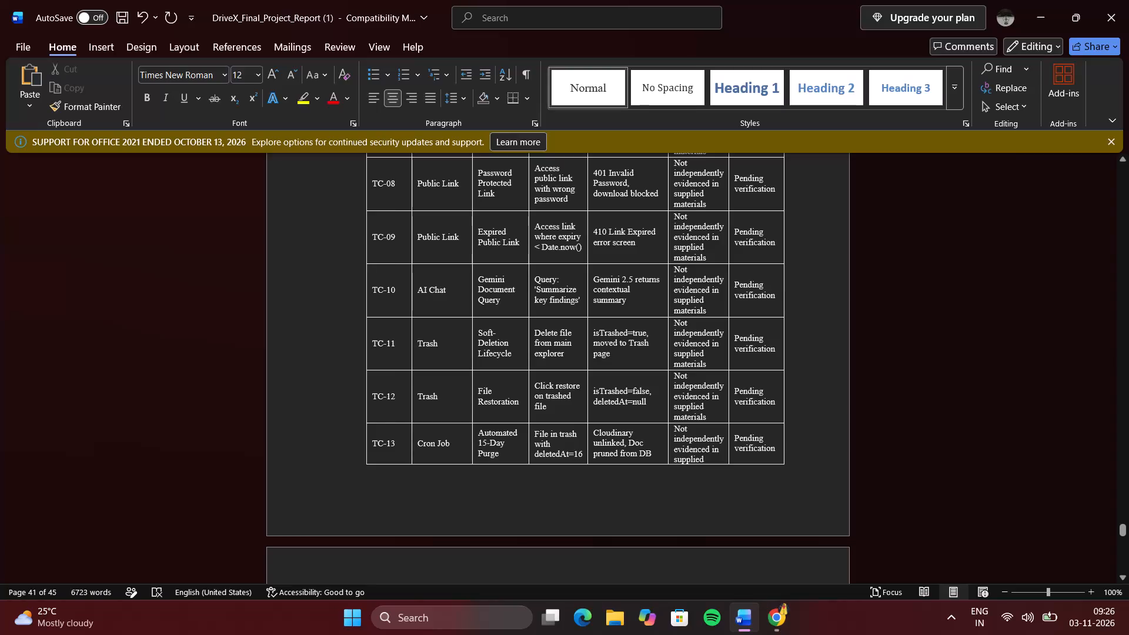
Remove the first-line indent from the paragraph under 7.3 Test Cases and Results Matrix and apply the Normal style.
{"action": "scroll", "coordinate": [539, 386], "scroll_direction": "down", "scroll_amount": 9}
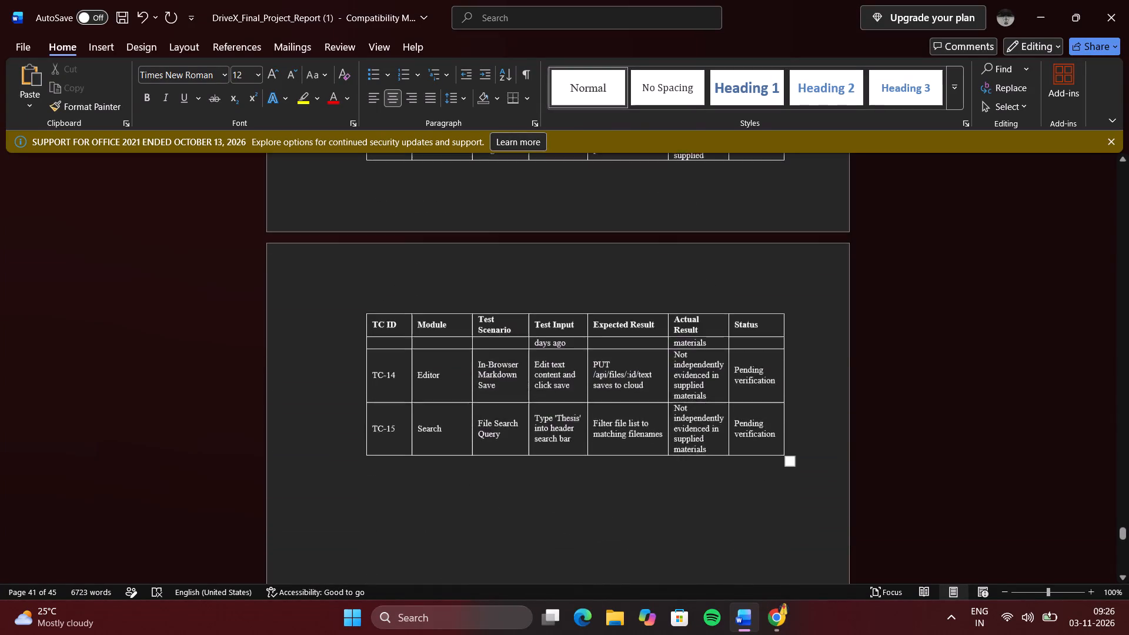
{"action": "scroll", "coordinate": [539, 386], "scroll_direction": "down", "scroll_amount": 14}
{"action": "scroll", "coordinate": [539, 386], "scroll_direction": "up", "scroll_amount": 11}
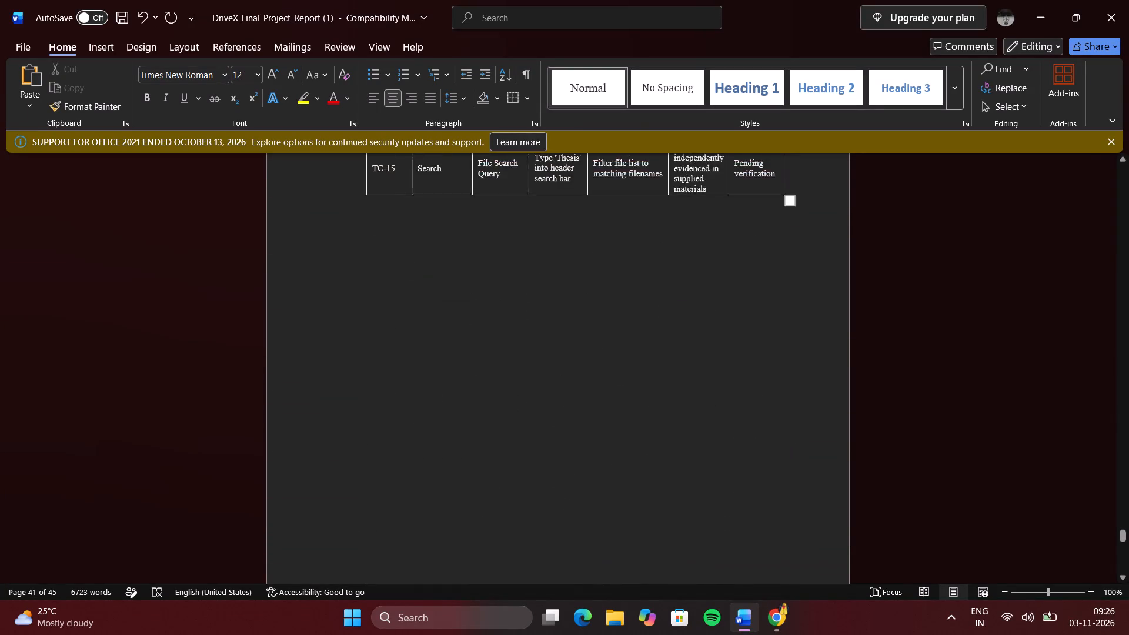
{"action": "scroll", "coordinate": [539, 386], "scroll_direction": "up", "scroll_amount": 20}
{"action": "scroll", "coordinate": [539, 386], "scroll_direction": "up", "scroll_amount": 20}
{"action": "scroll", "coordinate": [539, 386], "scroll_direction": "up", "scroll_amount": 2}
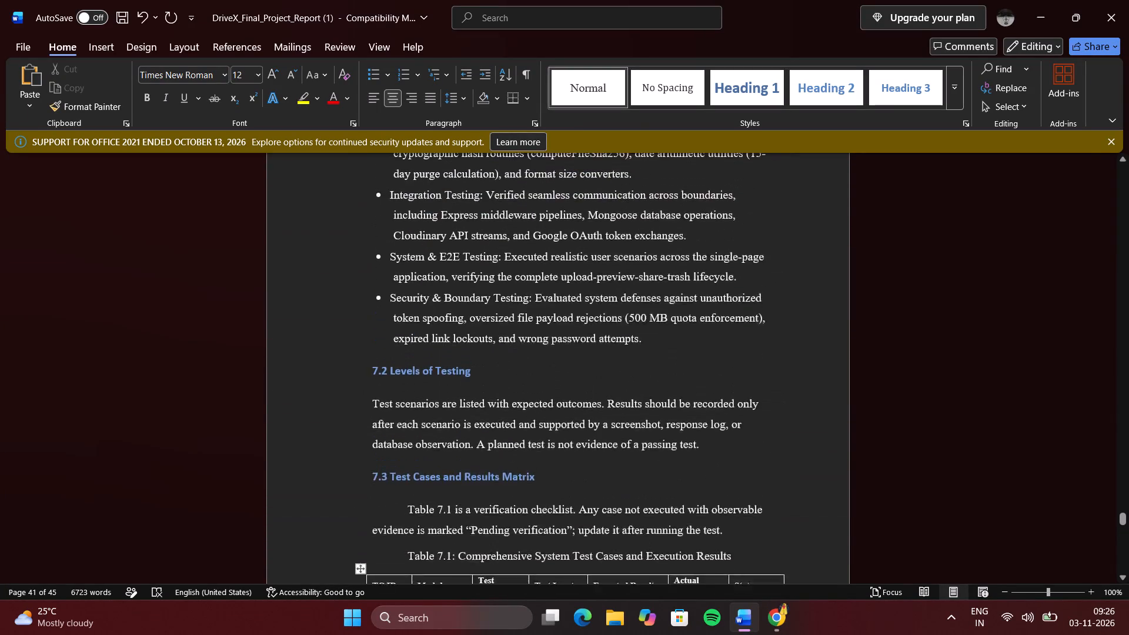
{"action": "scroll", "coordinate": [539, 386], "scroll_direction": "down", "scroll_amount": 4}
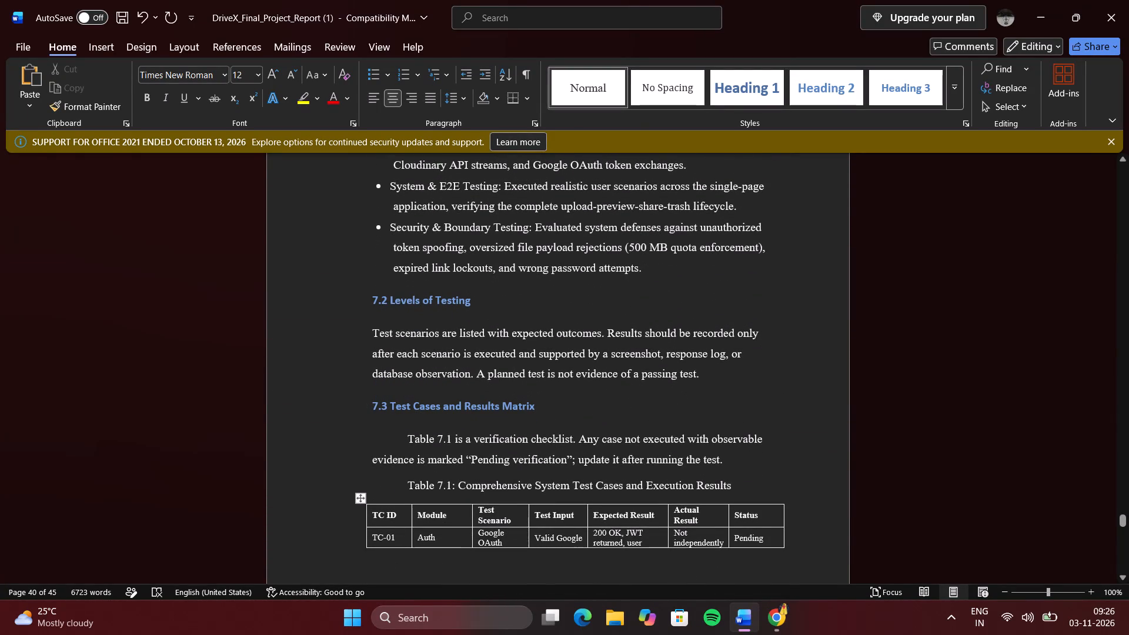
{"action": "left_click", "coordinate": [409, 435]}
{"action": "key", "text": "BackSpace"}
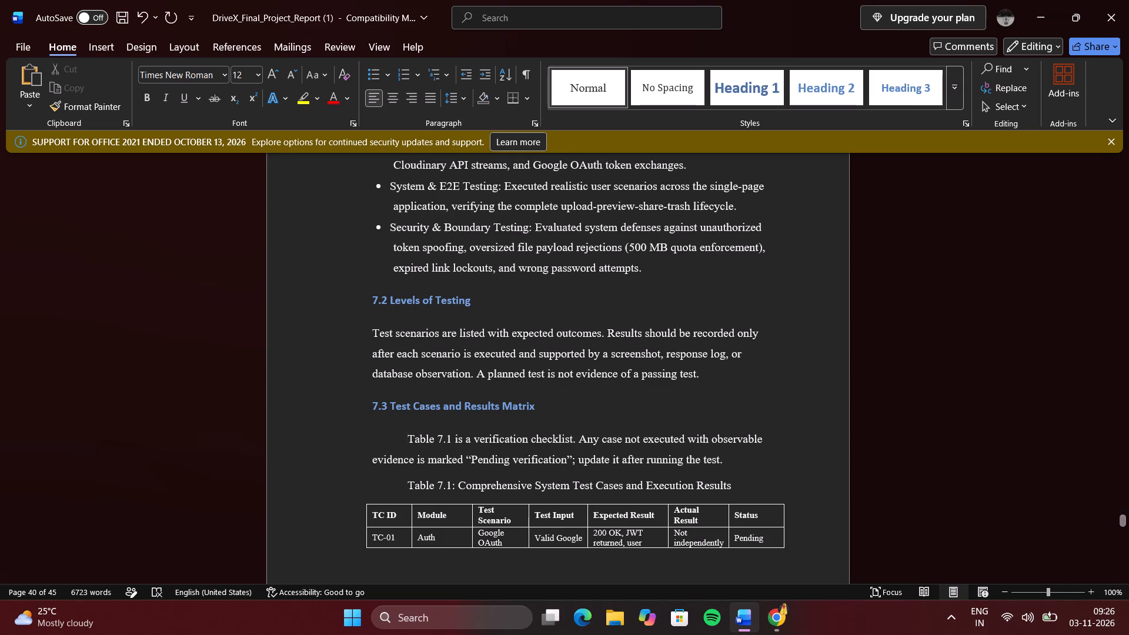
{"action": "key", "text": "Return"}
{"action": "left_click", "coordinate": [598, 86]}
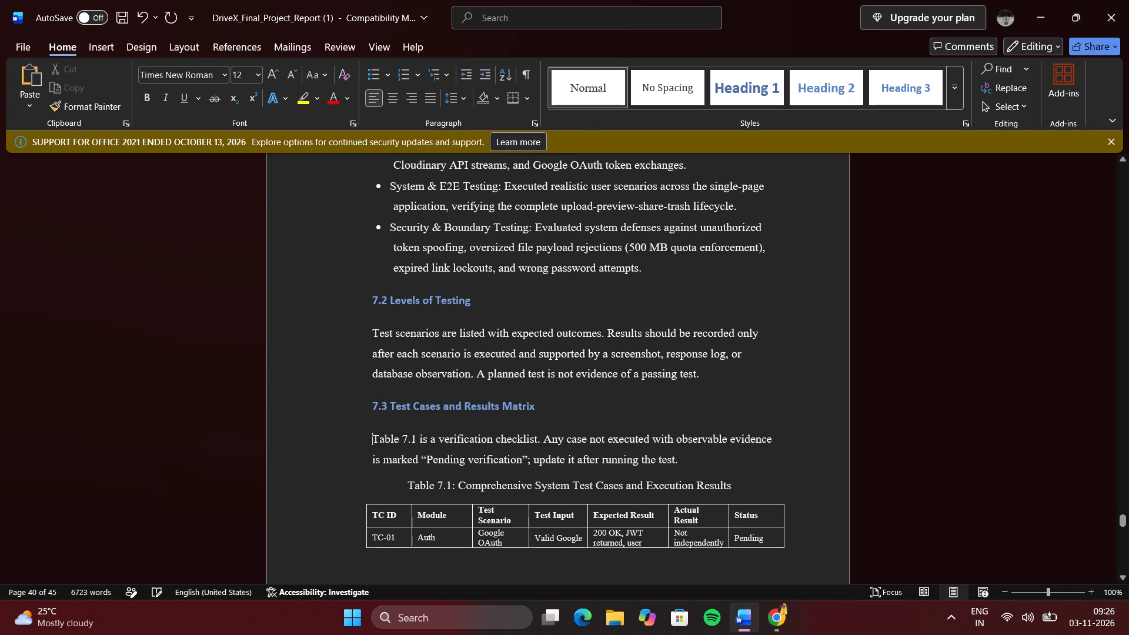
Review Chapter 7 from the Testing Methodology heading through the end of Table 7.1, checking text alignment and table layout.
{"action": "scroll", "coordinate": [493, 414], "scroll_direction": "up", "scroll_amount": 4}
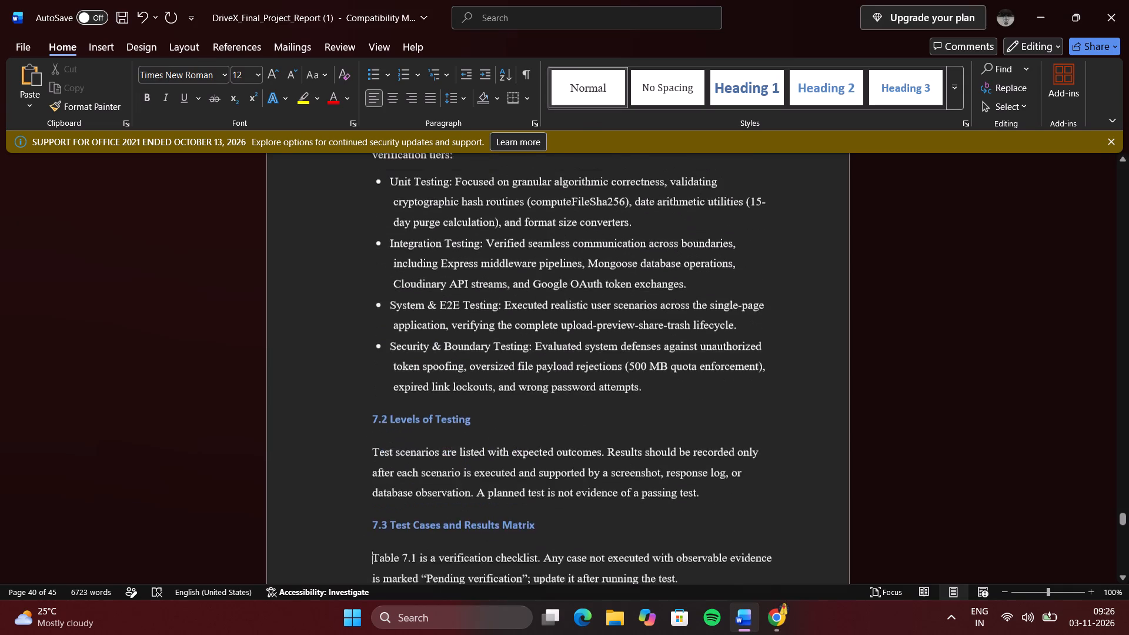
{"action": "scroll", "coordinate": [493, 414], "scroll_direction": "up", "scroll_amount": 10}
{"action": "scroll", "coordinate": [493, 414], "scroll_direction": "down", "scroll_amount": 4}
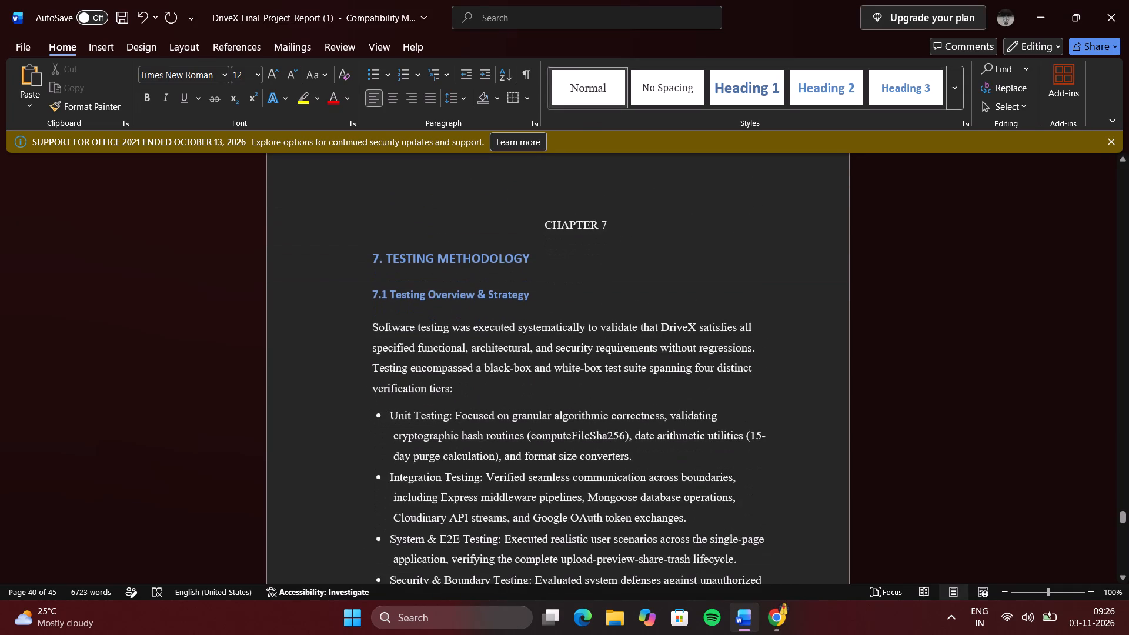
{"action": "scroll", "coordinate": [487, 412], "scroll_direction": "down", "scroll_amount": 14}
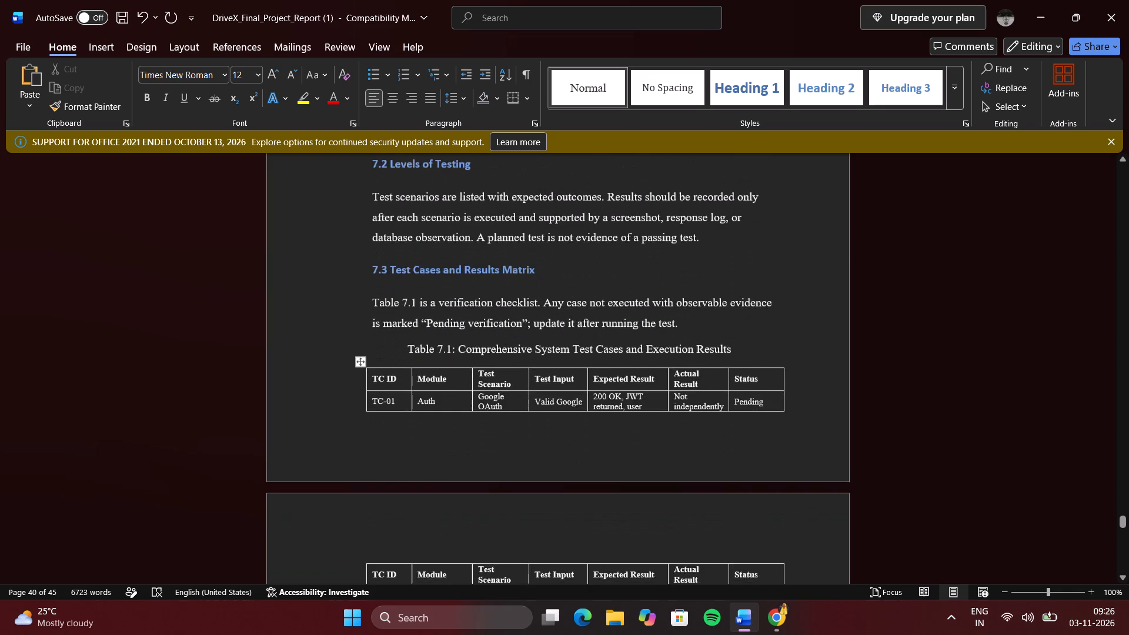
{"action": "scroll", "coordinate": [487, 412], "scroll_direction": "down", "scroll_amount": 20}
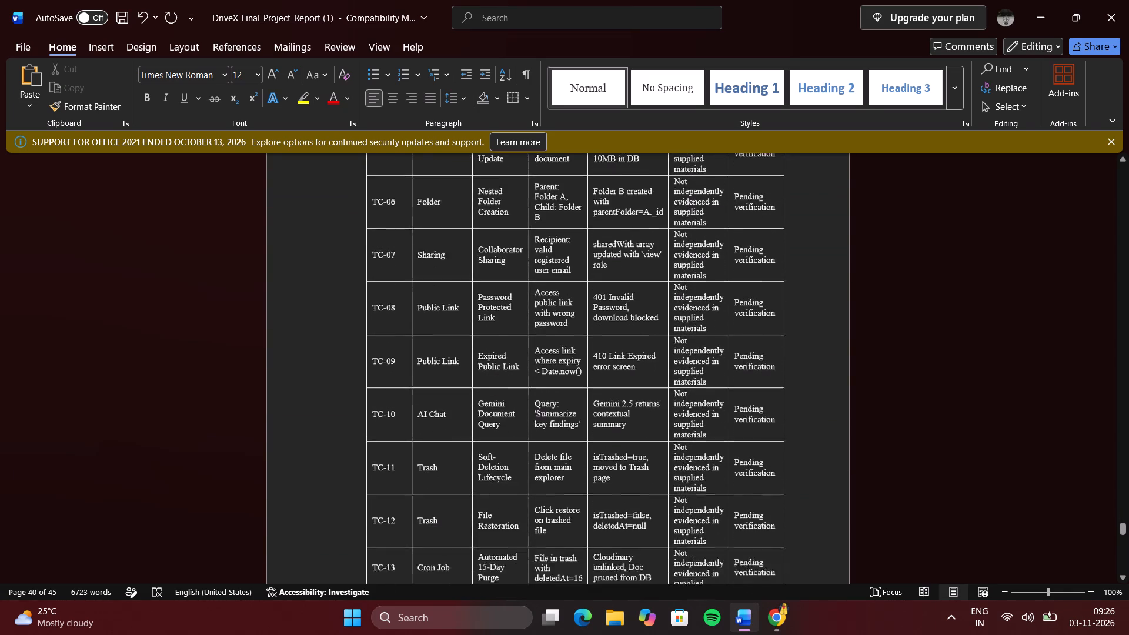
{"action": "scroll", "coordinate": [486, 410], "scroll_direction": "down", "scroll_amount": 10}
{"action": "scroll", "coordinate": [486, 410], "scroll_direction": "down", "scroll_amount": 20}
{"action": "scroll", "coordinate": [486, 410], "scroll_direction": "down", "scroll_amount": 1}
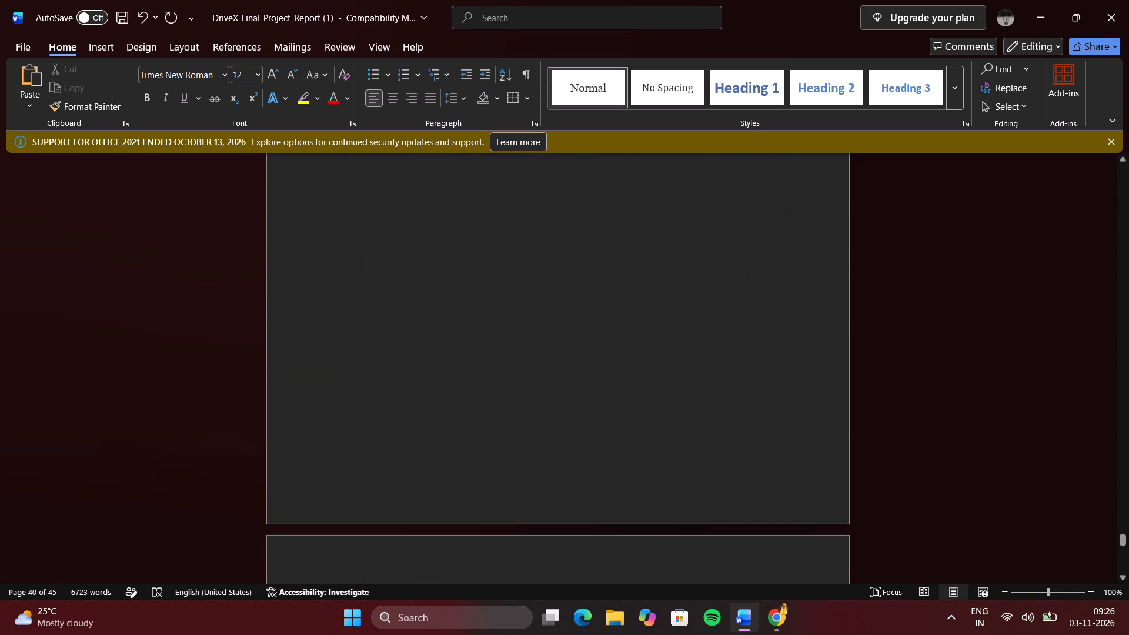
Review Chapter 8's future enhancements and the Chapter 9 references through the last entry, checking the formatting.
{"action": "scroll", "coordinate": [486, 410], "scroll_direction": "down", "scroll_amount": 16}
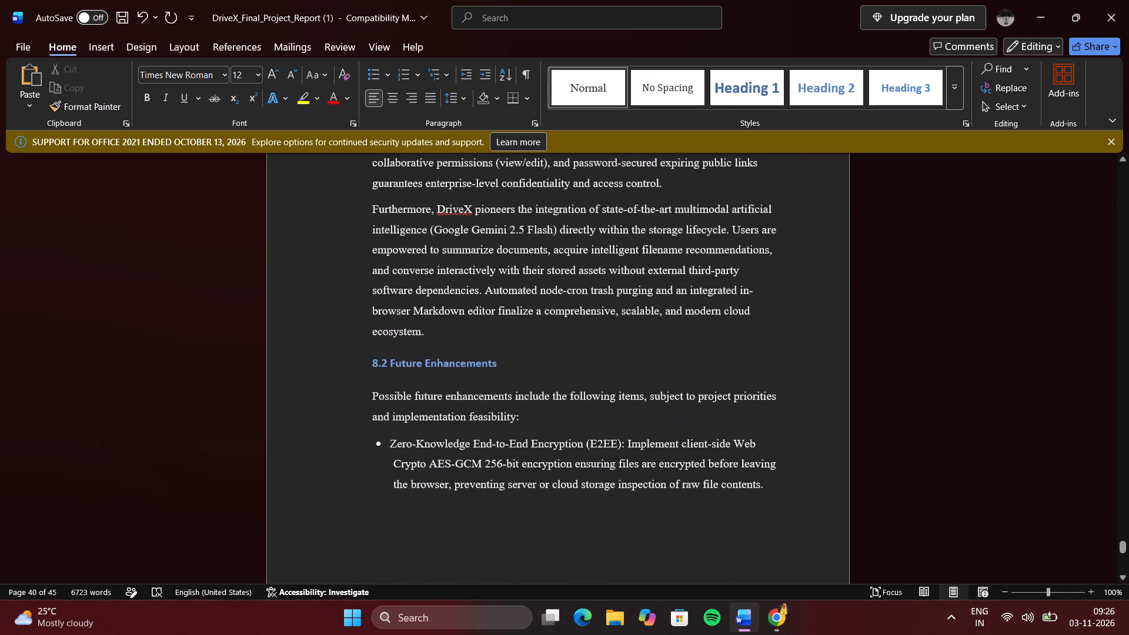
{"action": "scroll", "coordinate": [486, 410], "scroll_direction": "down", "scroll_amount": 13}
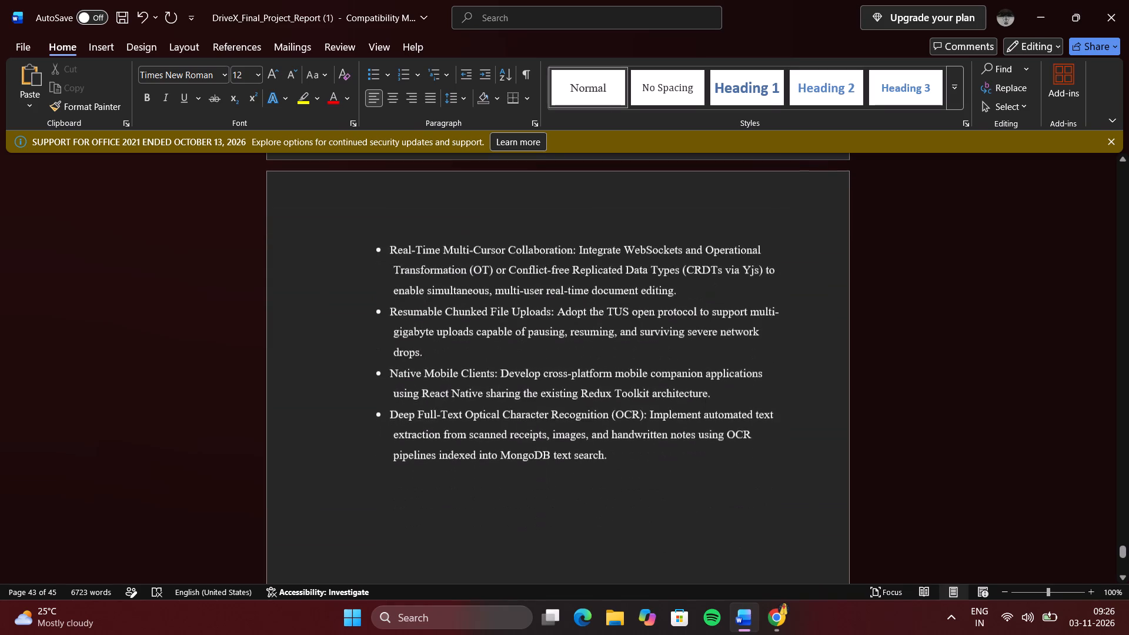
{"action": "scroll", "coordinate": [486, 410], "scroll_direction": "down", "scroll_amount": 20}
{"action": "scroll", "coordinate": [486, 410], "scroll_direction": "down", "scroll_amount": 1}
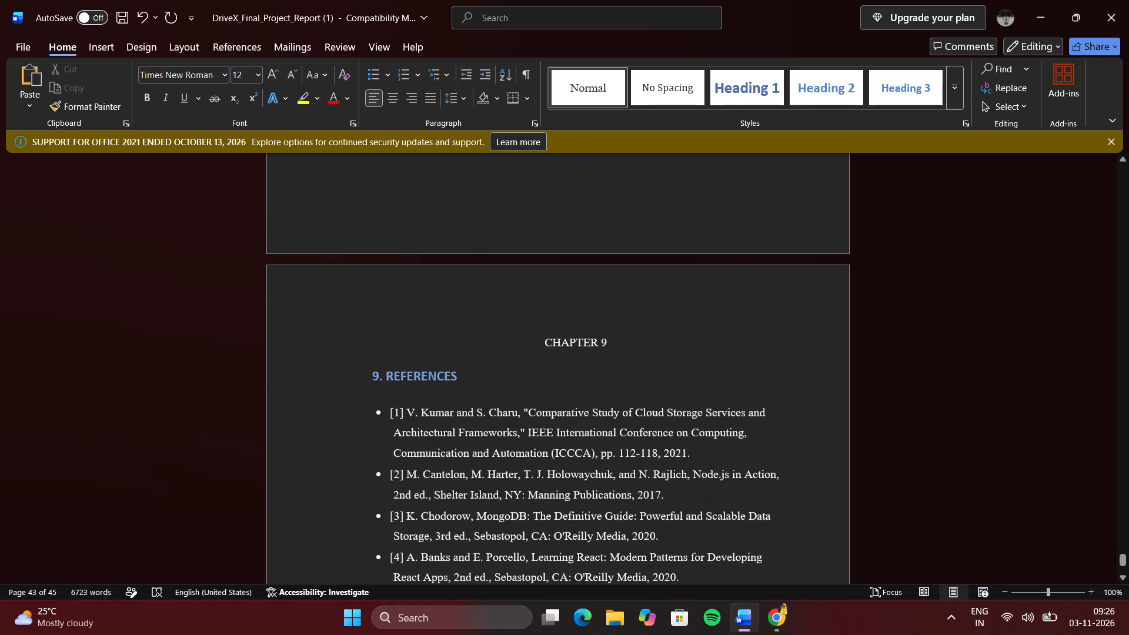
{"action": "scroll", "coordinate": [486, 410], "scroll_direction": "down", "scroll_amount": 19}
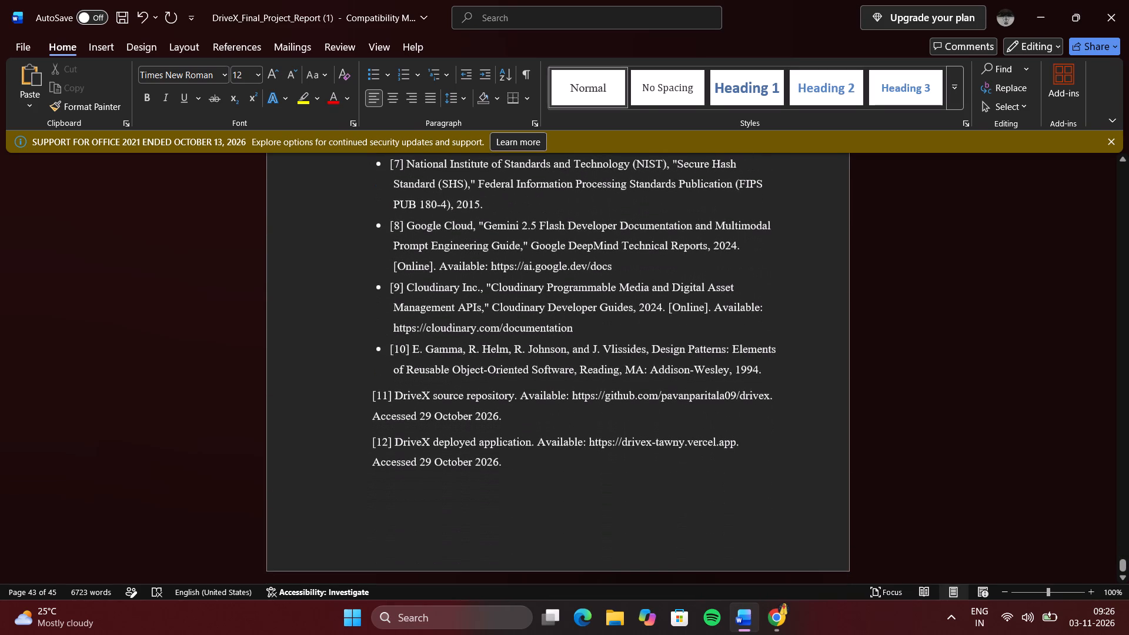
{"action": "scroll", "coordinate": [486, 410], "scroll_direction": "down", "scroll_amount": 9}
Go back to Chapter 5 and examine its algorithm code, API endpoint table and system architecture figure.
{"action": "left_click_drag", "start_coordinate": [1121, 566], "coordinate": [1121, 510]}
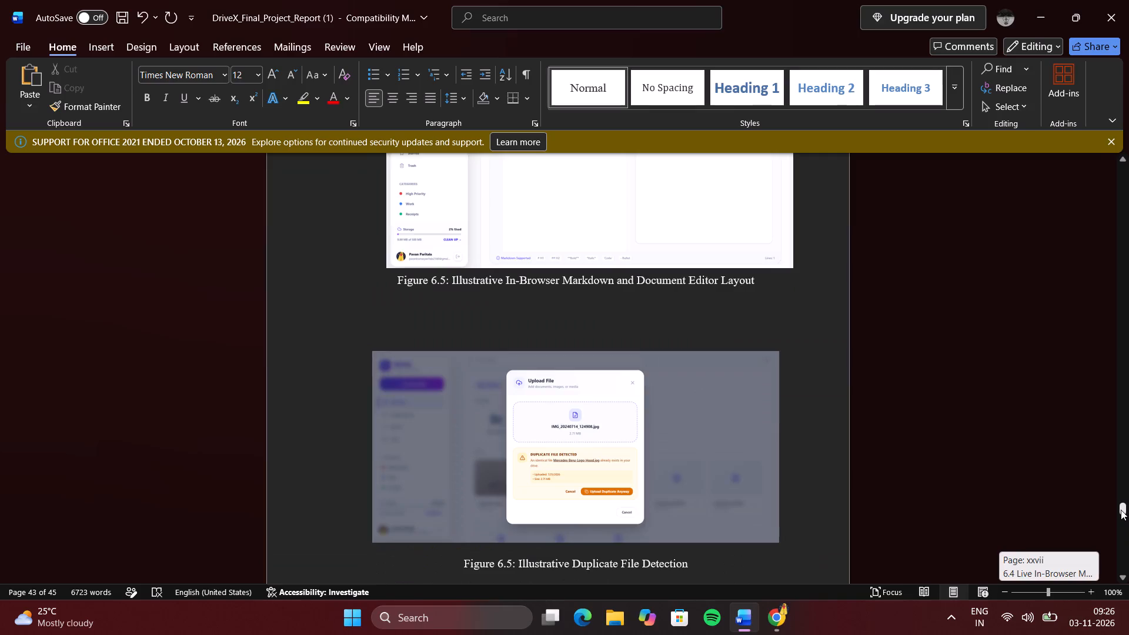
{"action": "left_click_drag", "start_coordinate": [1121, 510], "coordinate": [1121, 491]}
{"action": "scroll", "coordinate": [662, 459], "scroll_direction": "up", "scroll_amount": 16}
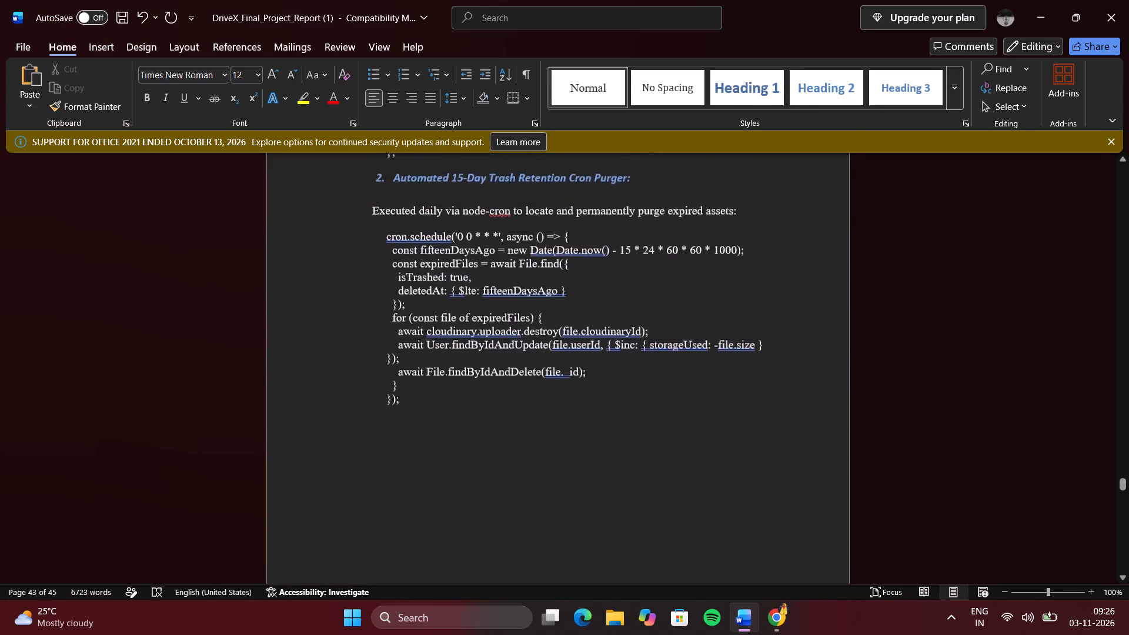
{"action": "scroll", "coordinate": [662, 459], "scroll_direction": "up", "scroll_amount": 4}
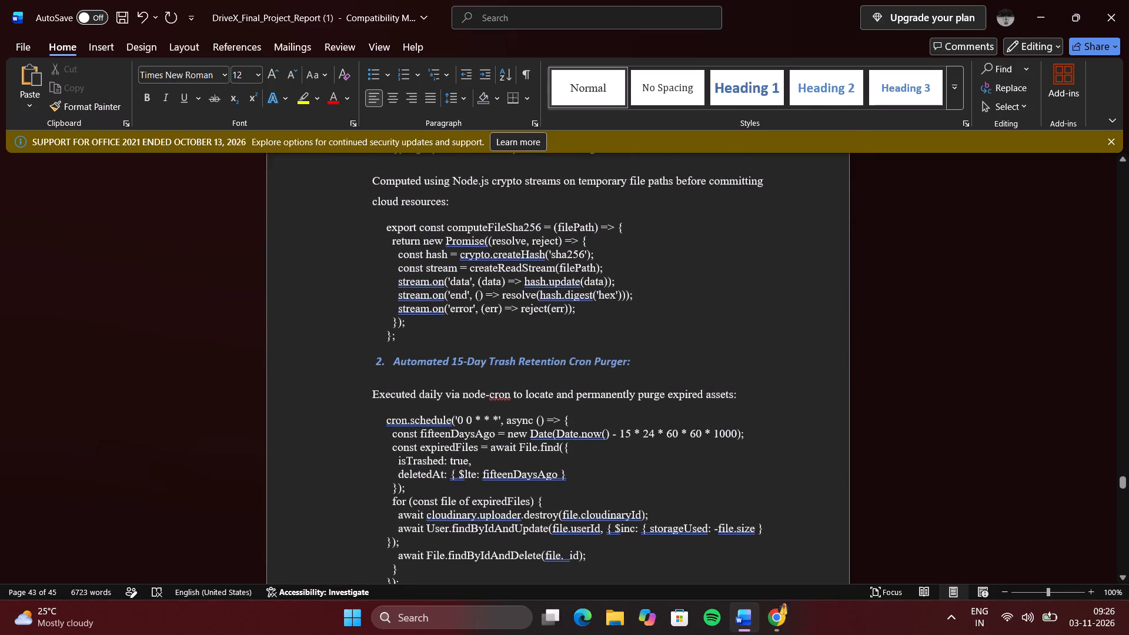
{"action": "scroll", "coordinate": [662, 459], "scroll_direction": "up", "scroll_amount": 8}
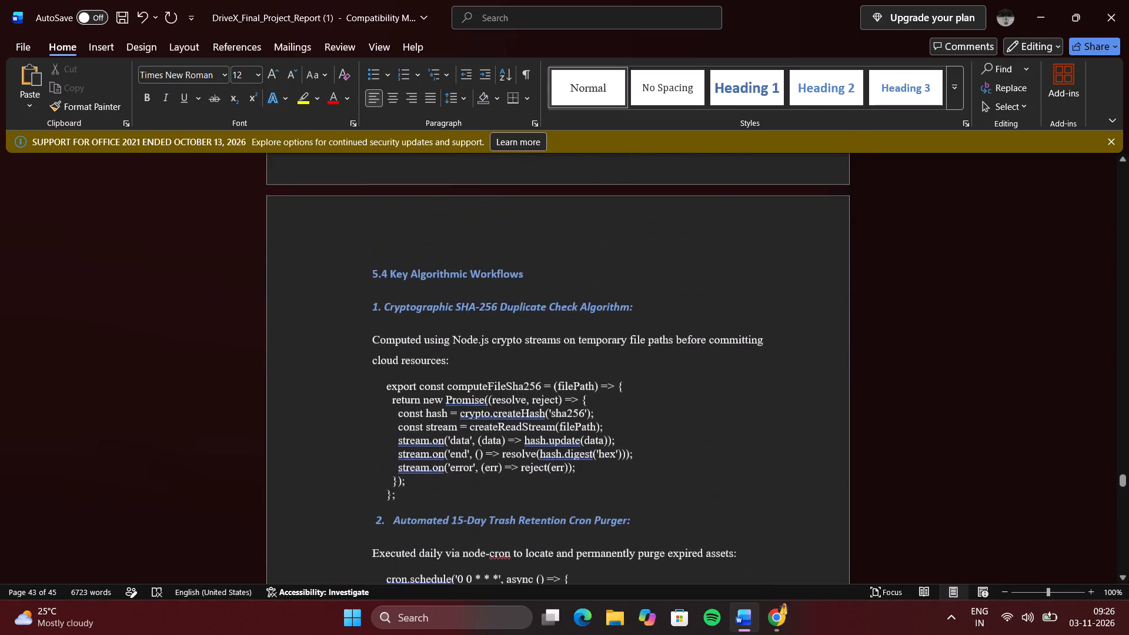
{"action": "scroll", "coordinate": [662, 459], "scroll_direction": "up", "scroll_amount": 18}
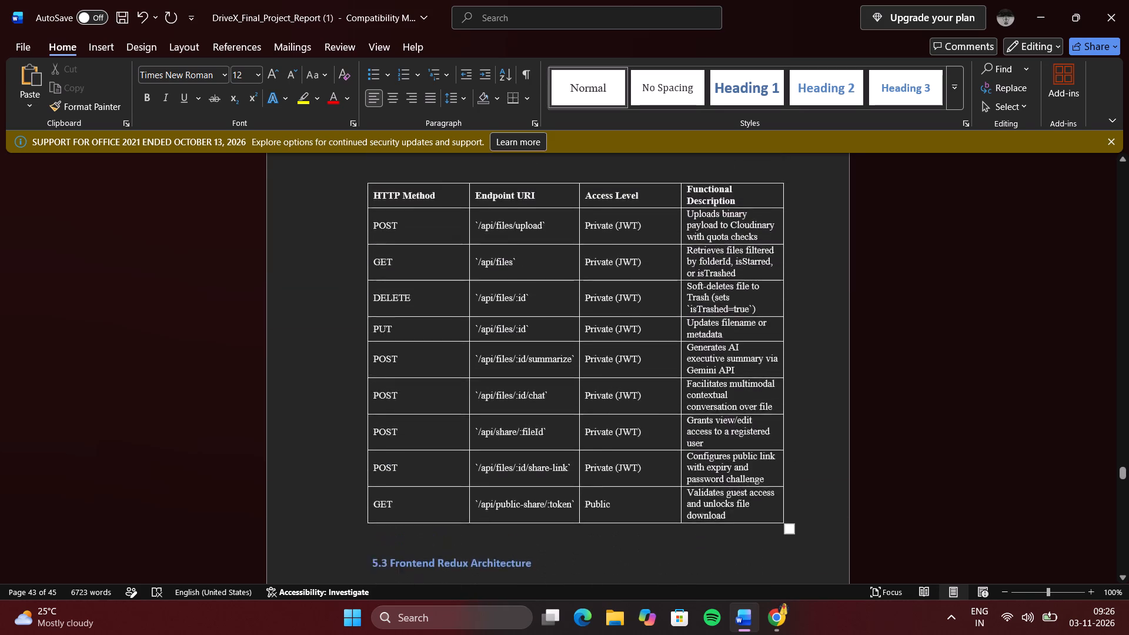
{"action": "scroll", "coordinate": [662, 459], "scroll_direction": "up", "scroll_amount": 17}
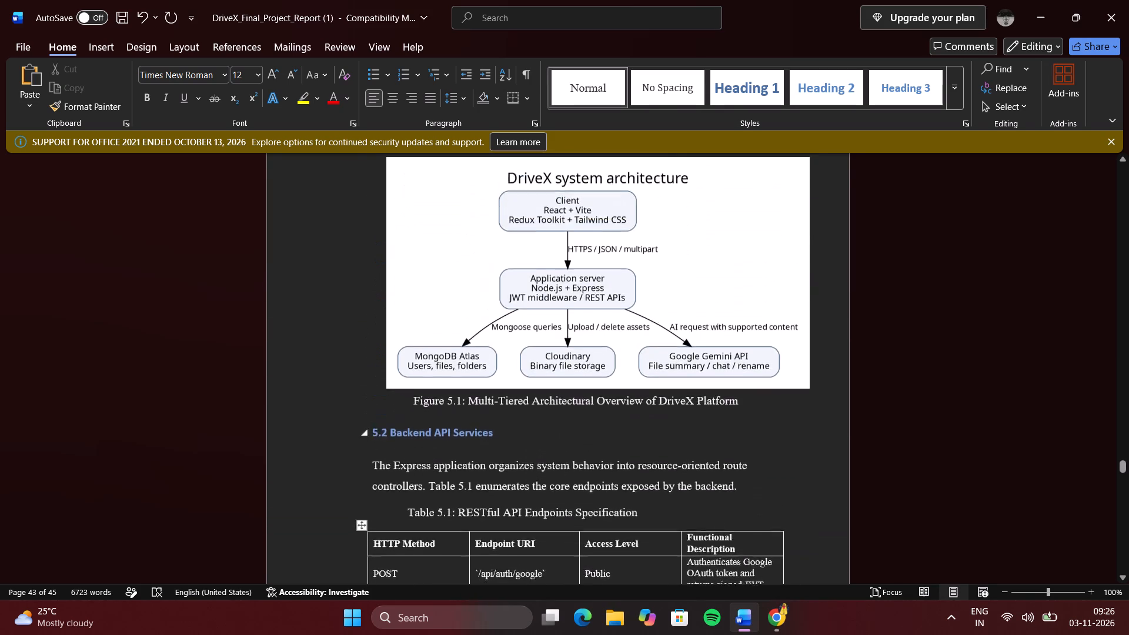
{"action": "scroll", "coordinate": [662, 459], "scroll_direction": "up", "scroll_amount": 10}
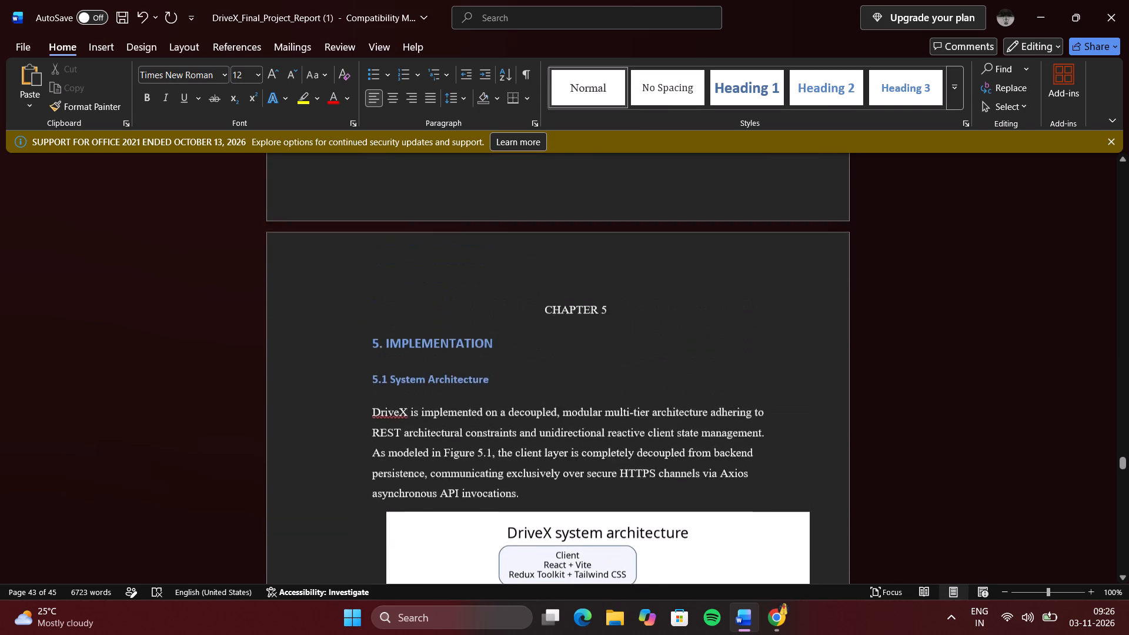
Review Chapter 4 backward from the class diagram to the Database Design heading, checking its figures, captions and data dictionary tables.
{"action": "scroll", "coordinate": [662, 459], "scroll_direction": "up", "scroll_amount": 18}
{"action": "scroll", "coordinate": [662, 459], "scroll_direction": "up", "scroll_amount": 5}
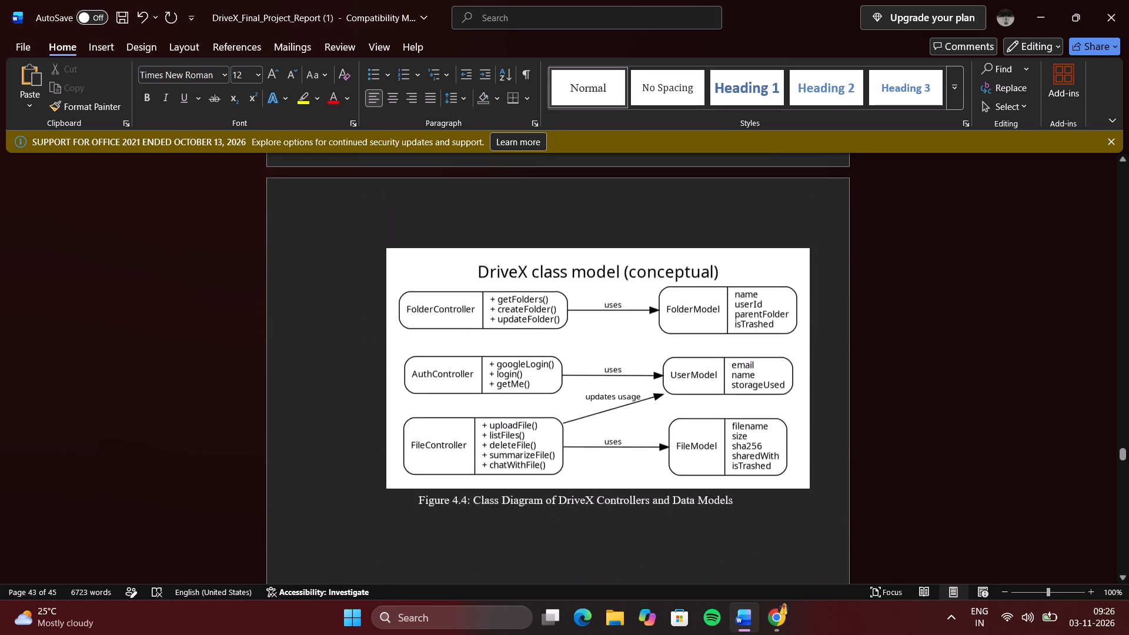
{"action": "scroll", "coordinate": [662, 459], "scroll_direction": "up", "scroll_amount": 14}
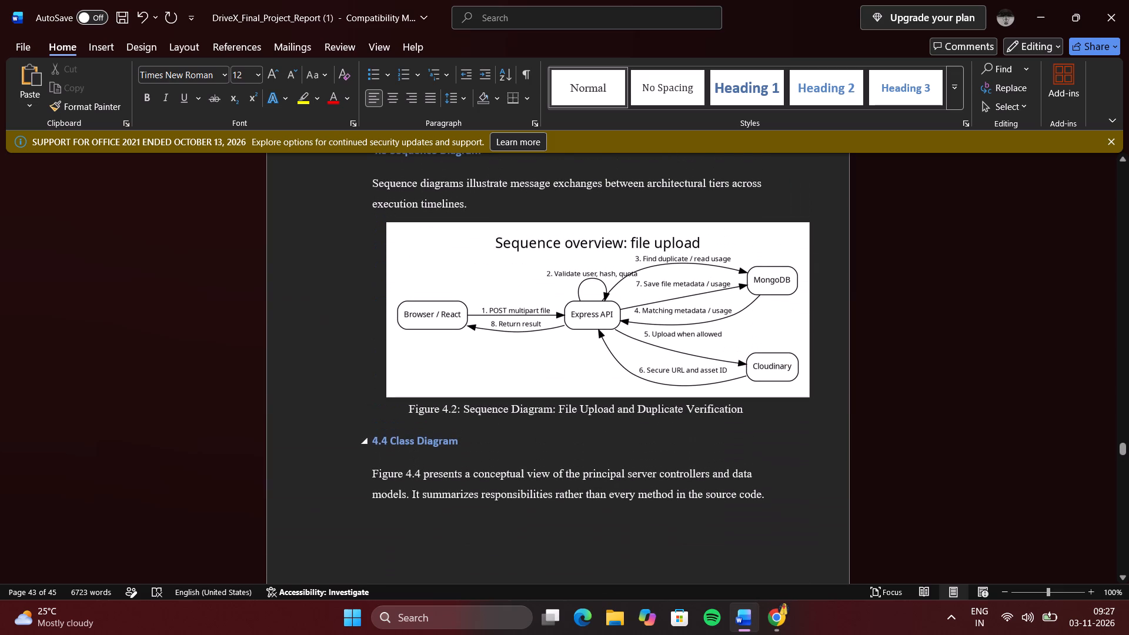
{"action": "scroll", "coordinate": [662, 459], "scroll_direction": "up", "scroll_amount": 13}
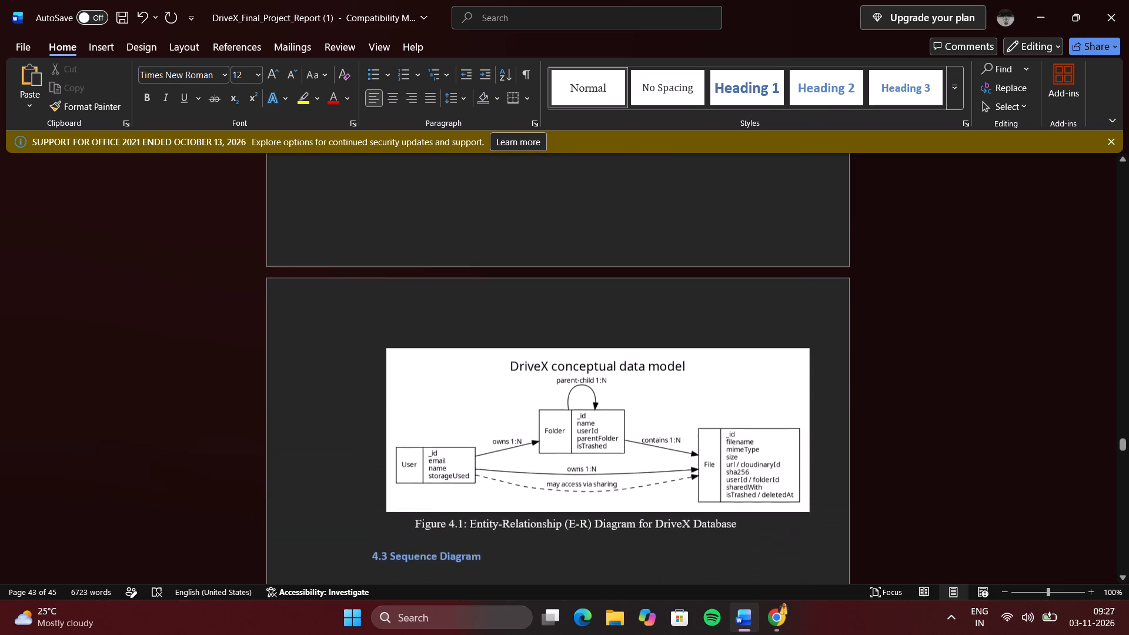
{"action": "scroll", "coordinate": [662, 459], "scroll_direction": "up", "scroll_amount": 15}
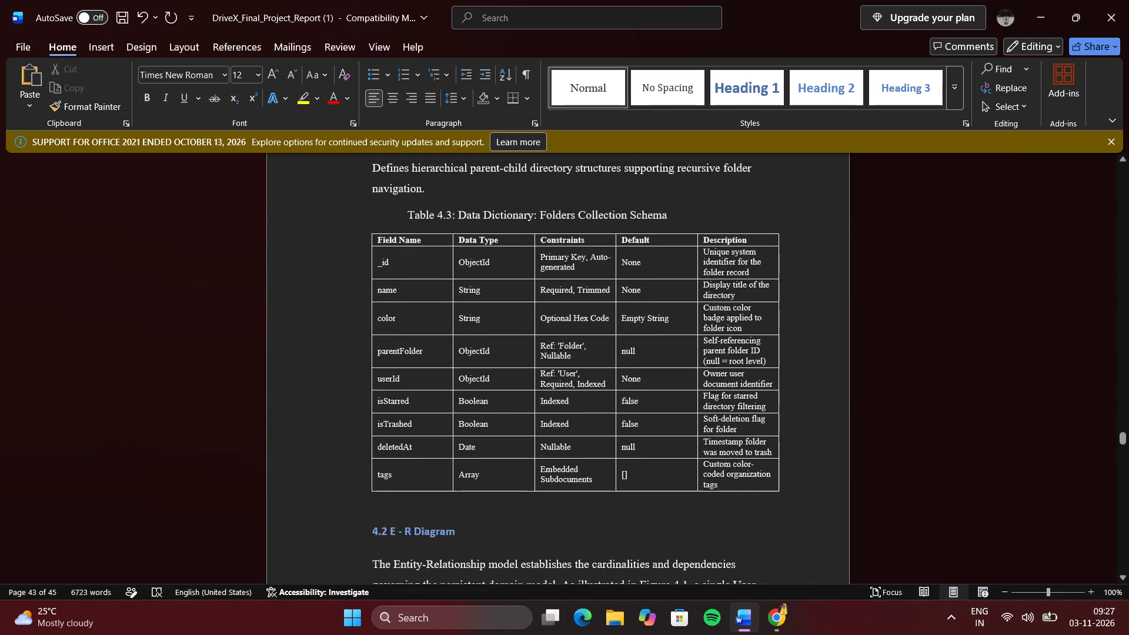
{"action": "scroll", "coordinate": [662, 459], "scroll_direction": "up", "scroll_amount": 19}
{"action": "scroll", "coordinate": [662, 459], "scroll_direction": "up", "scroll_amount": 3}
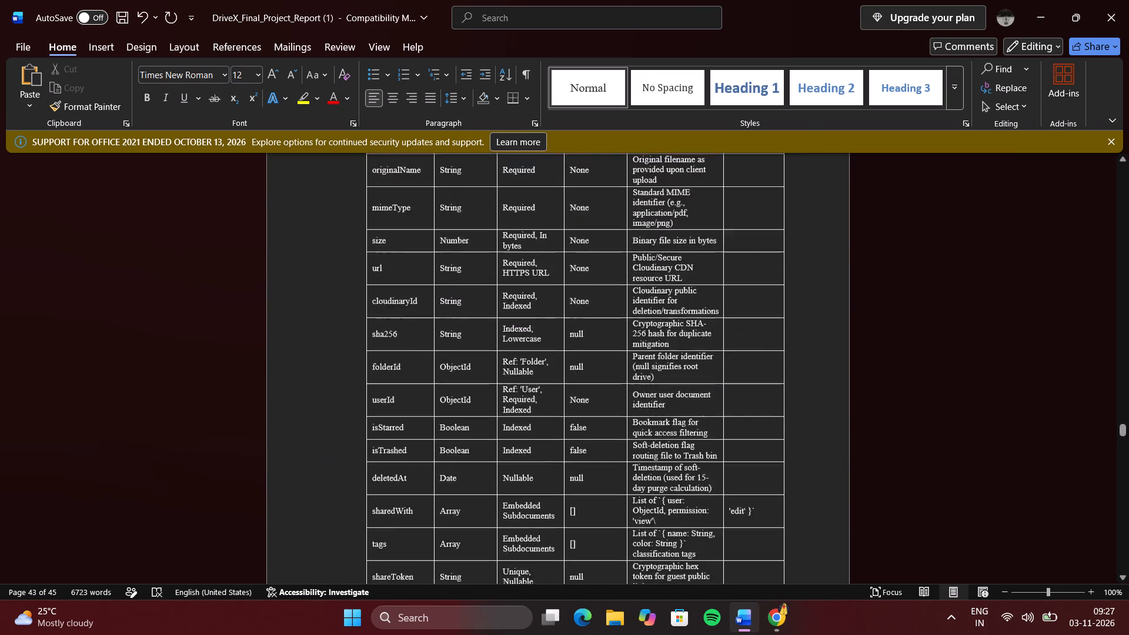
{"action": "scroll", "coordinate": [662, 459], "scroll_direction": "up", "scroll_amount": 11}
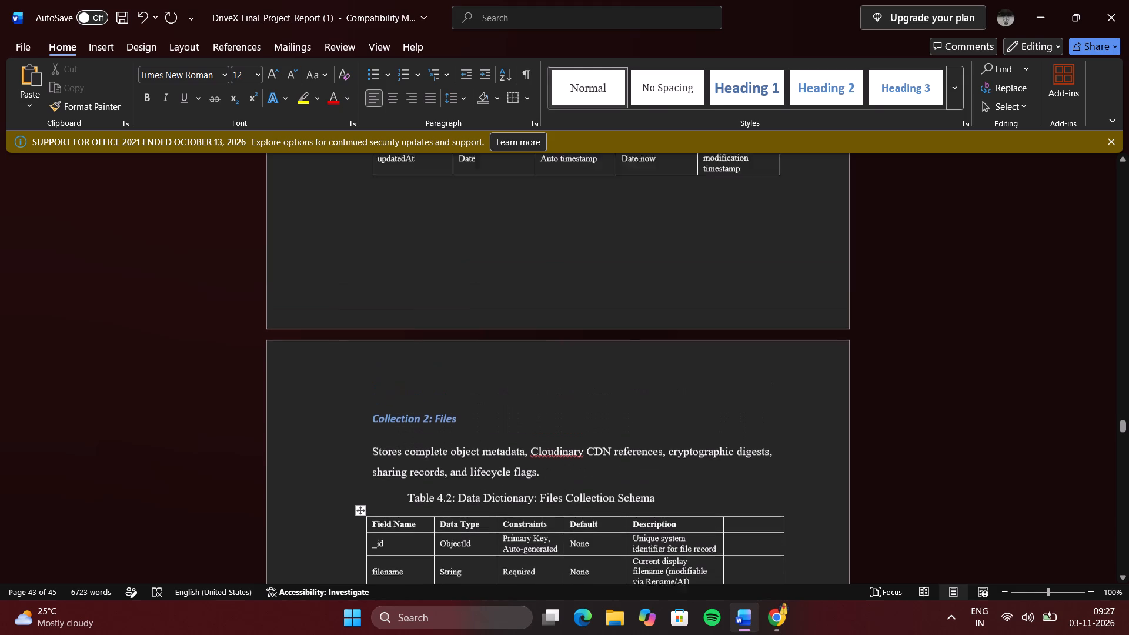
{"action": "scroll", "coordinate": [662, 459], "scroll_direction": "up", "scroll_amount": 17}
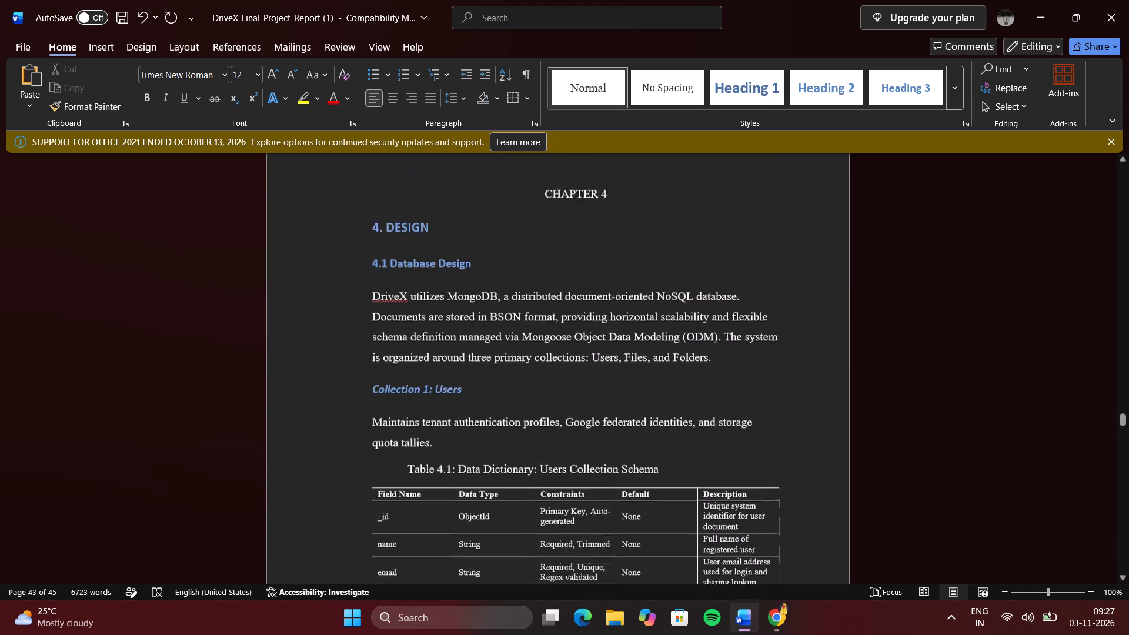
Review Chapter 3 backward from the activity diagram to the Use Case Model, checking its figures, flow of events and numbered lists.
{"action": "scroll", "coordinate": [661, 459], "scroll_direction": "up", "scroll_amount": 17}
{"action": "scroll", "coordinate": [661, 458], "scroll_direction": "up", "scroll_amount": 6}
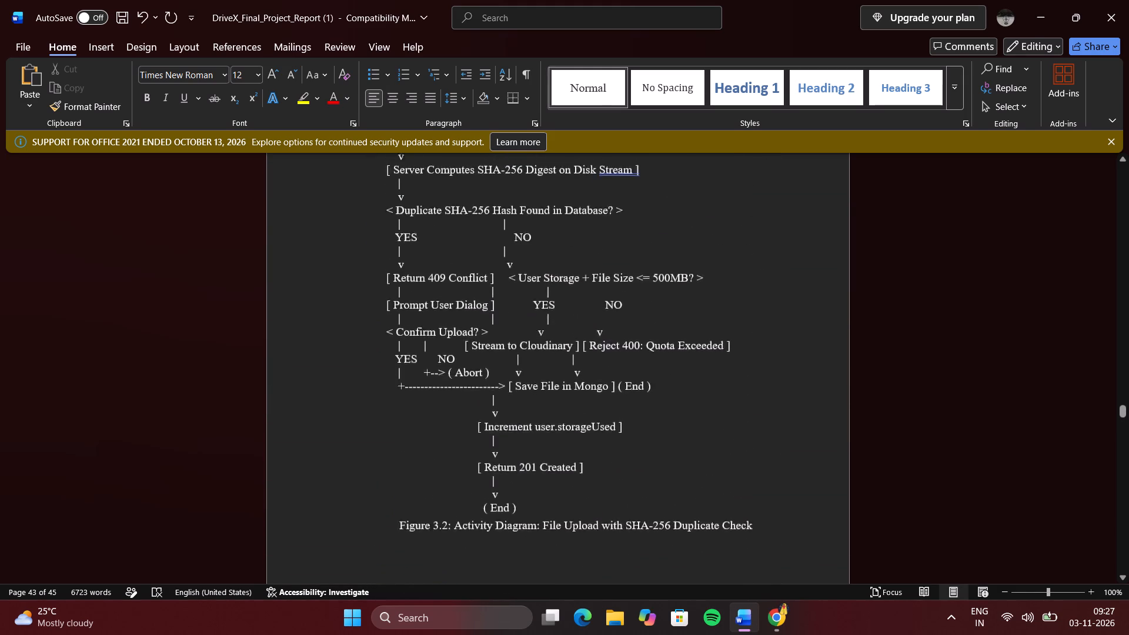
{"action": "scroll", "coordinate": [661, 458], "scroll_direction": "up", "scroll_amount": 13}
{"action": "scroll", "coordinate": [661, 458], "scroll_direction": "up", "scroll_amount": 16}
{"action": "scroll", "coordinate": [661, 458], "scroll_direction": "up", "scroll_amount": 6}
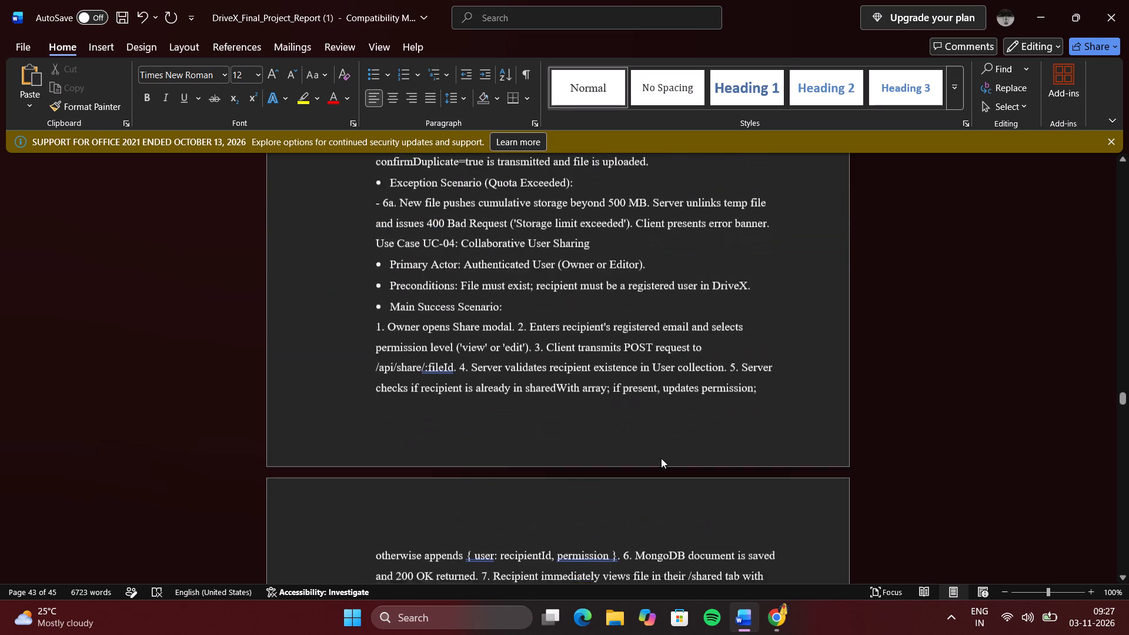
{"action": "scroll", "coordinate": [661, 458], "scroll_direction": "up", "scroll_amount": 15}
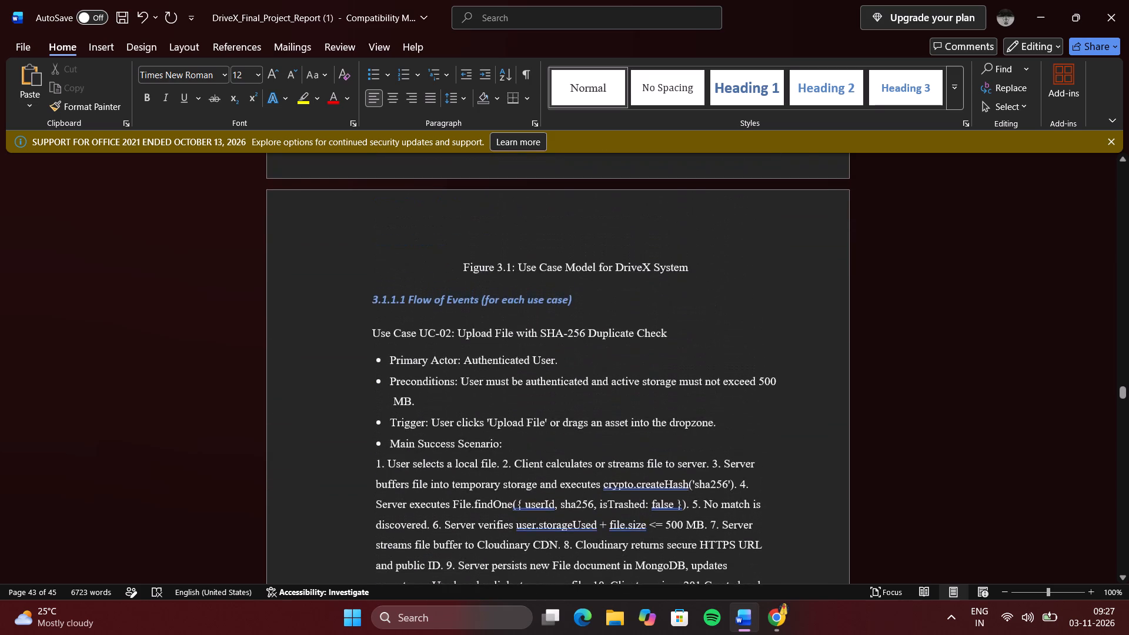
{"action": "scroll", "coordinate": [661, 458], "scroll_direction": "up", "scroll_amount": 20}
{"action": "scroll", "coordinate": [661, 458], "scroll_direction": "up", "scroll_amount": 9}
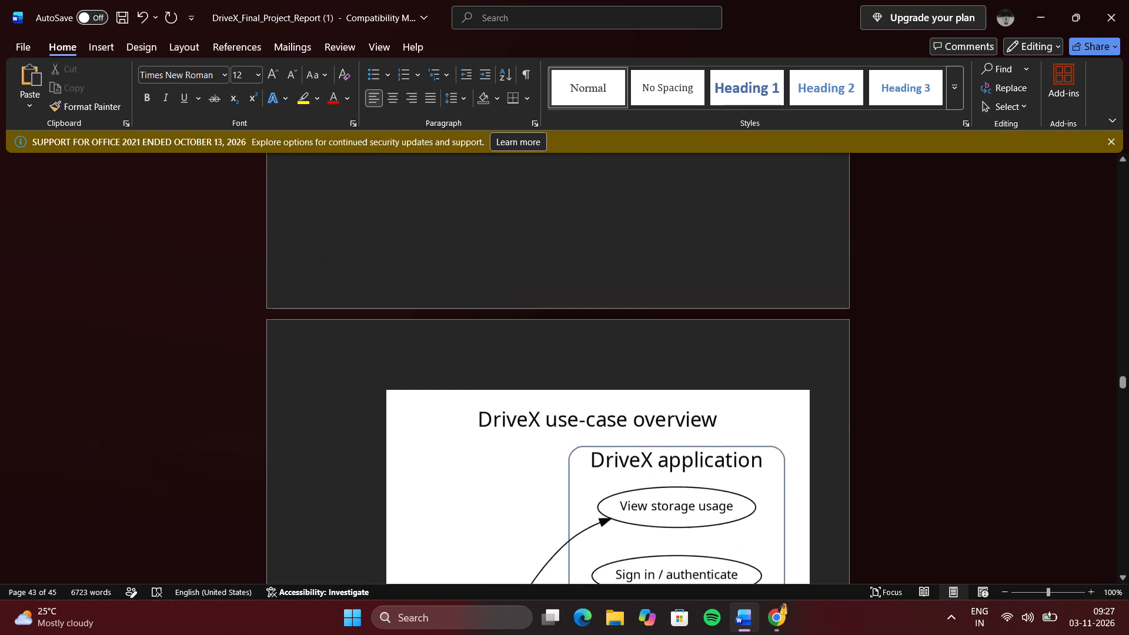
{"action": "scroll", "coordinate": [661, 458], "scroll_direction": "up", "scroll_amount": 16}
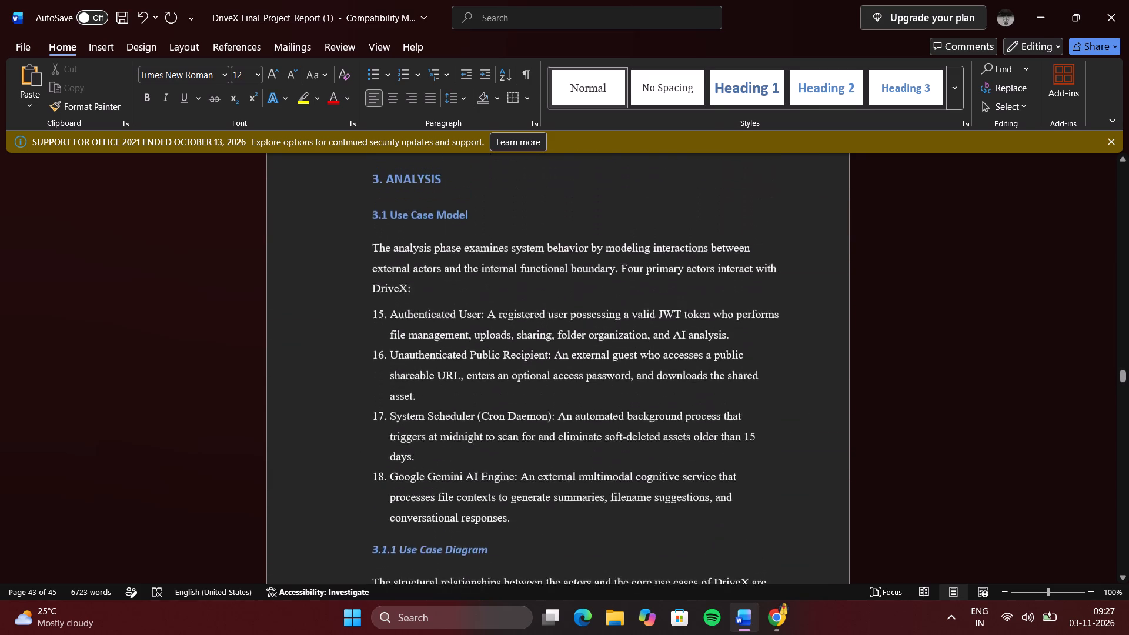
Examine Chapter 2 backward from the constraints list to 2.2 User Interfaces, checking the numbered page descriptions and bullets.
{"action": "scroll", "coordinate": [661, 458], "scroll_direction": "up", "scroll_amount": 15}
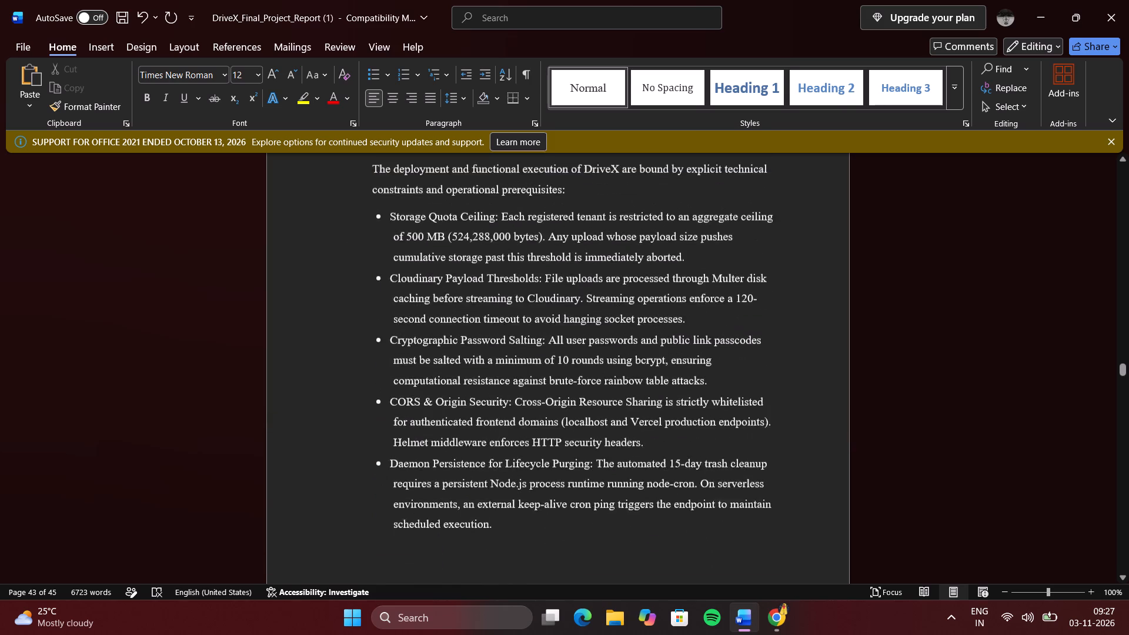
{"action": "scroll", "coordinate": [661, 458], "scroll_direction": "up", "scroll_amount": 15}
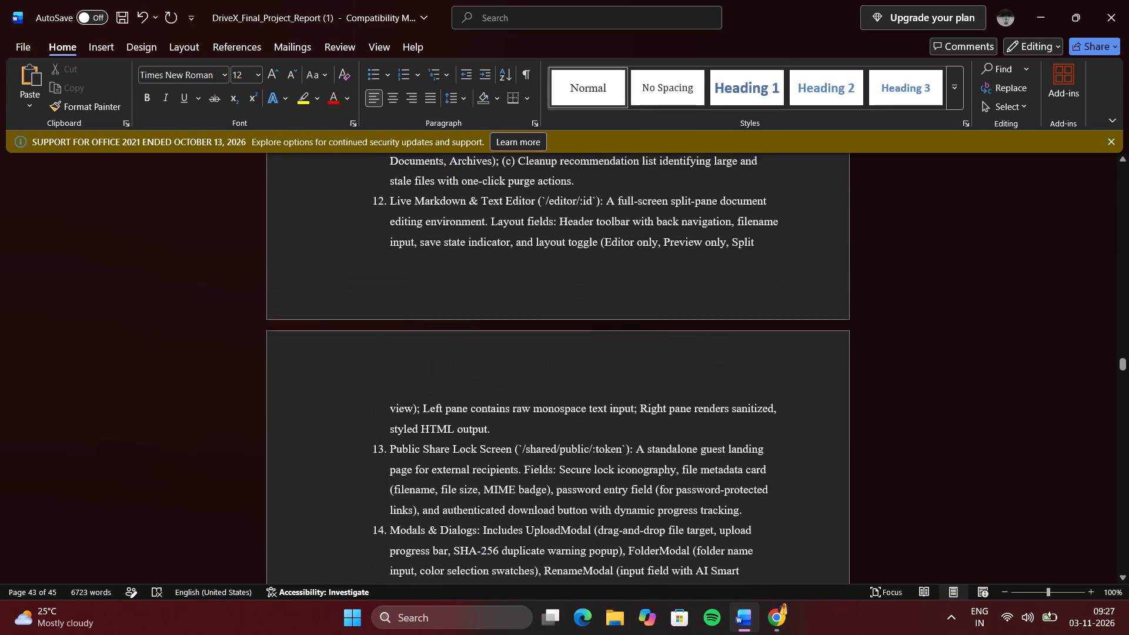
{"action": "scroll", "coordinate": [661, 458], "scroll_direction": "up", "scroll_amount": 19}
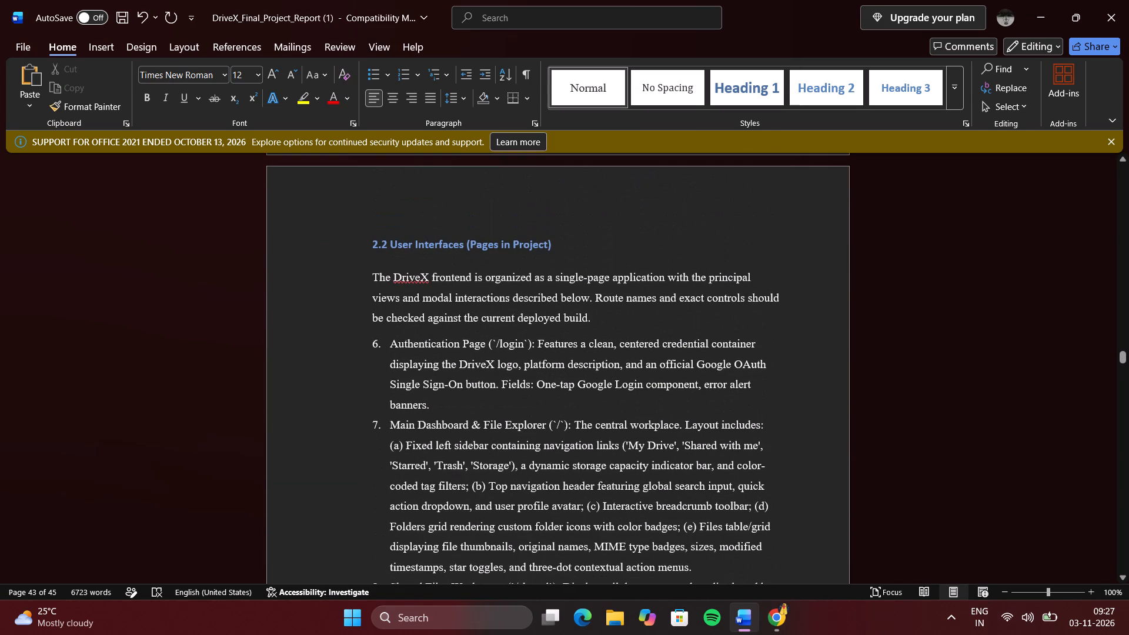
{"action": "scroll", "coordinate": [661, 458], "scroll_direction": "up", "scroll_amount": 2}
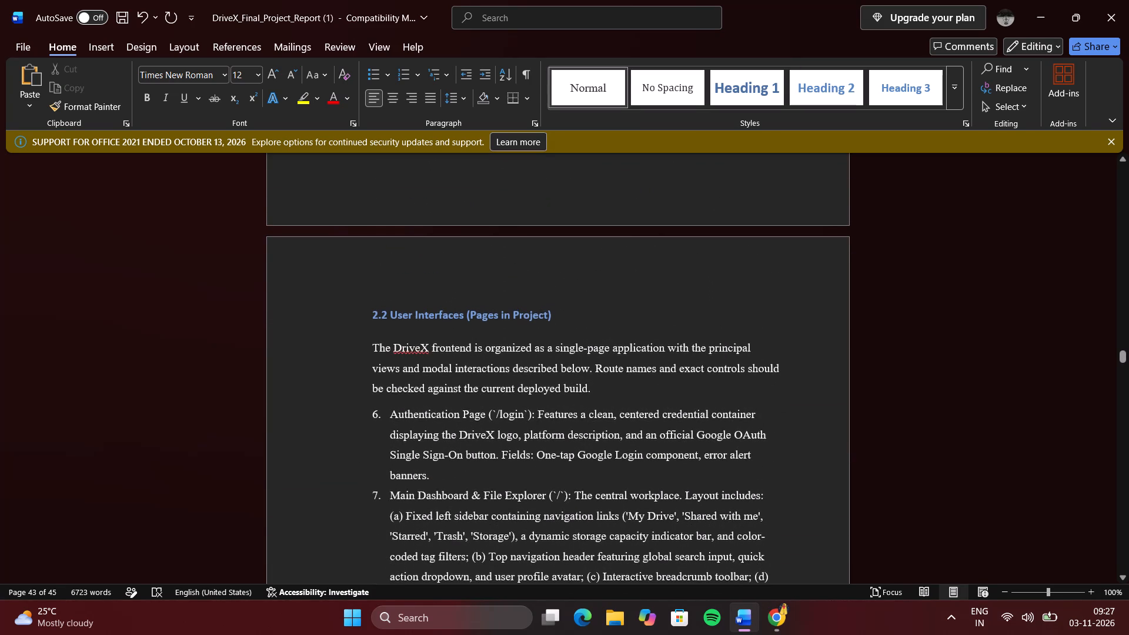
{"action": "scroll", "coordinate": [661, 458], "scroll_direction": "up", "scroll_amount": 1}
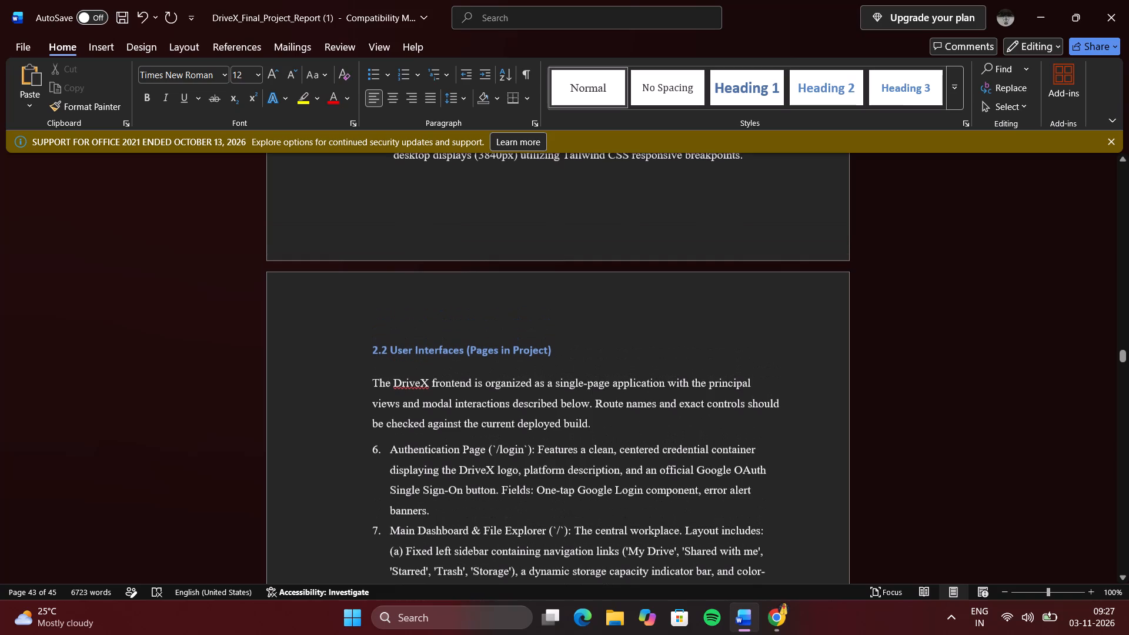
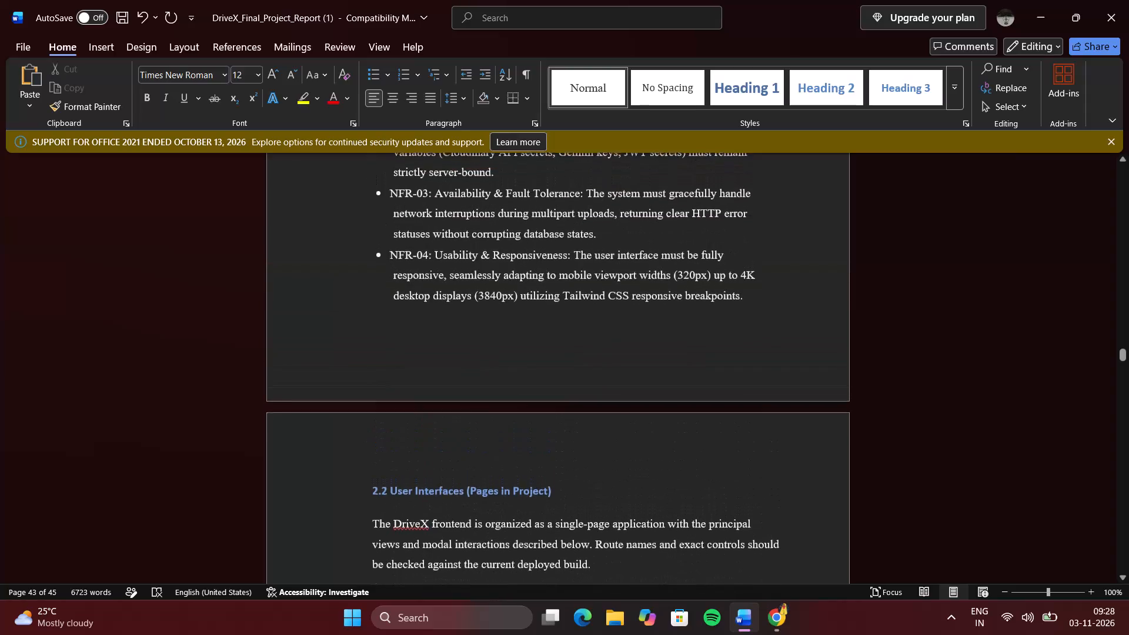
Review Chapter 2 backward from NFR-04 to the chapter title page, checking the non-functional and functional requirement bullets.
{"action": "scroll", "coordinate": [642, 440], "scroll_direction": "up", "scroll_amount": 20}
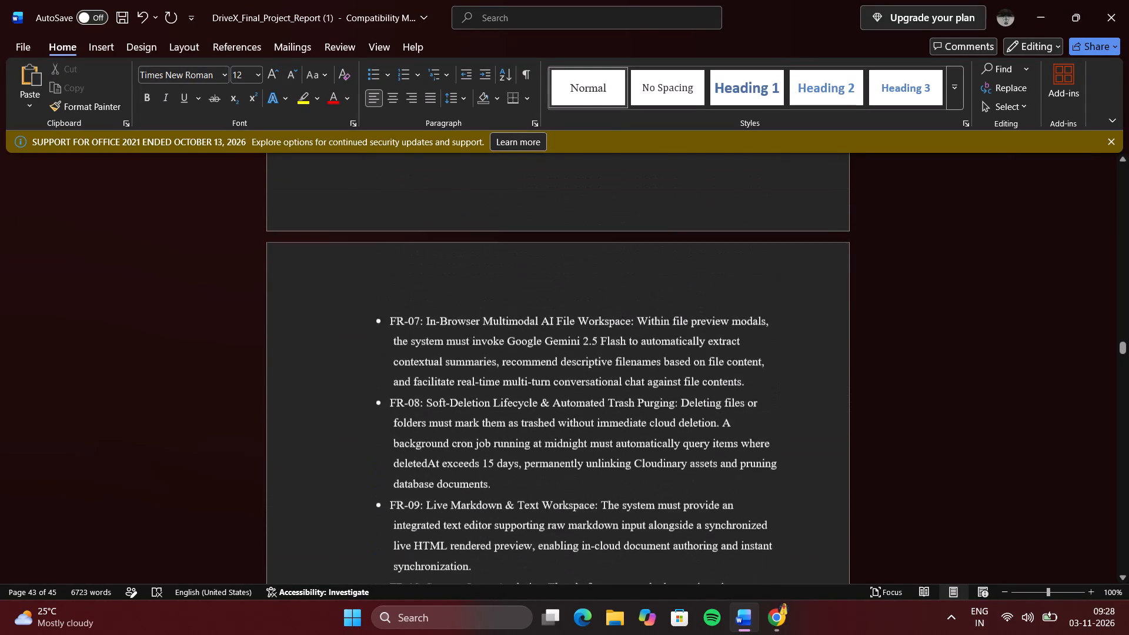
{"action": "scroll", "coordinate": [620, 431], "scroll_direction": "up", "scroll_amount": 15}
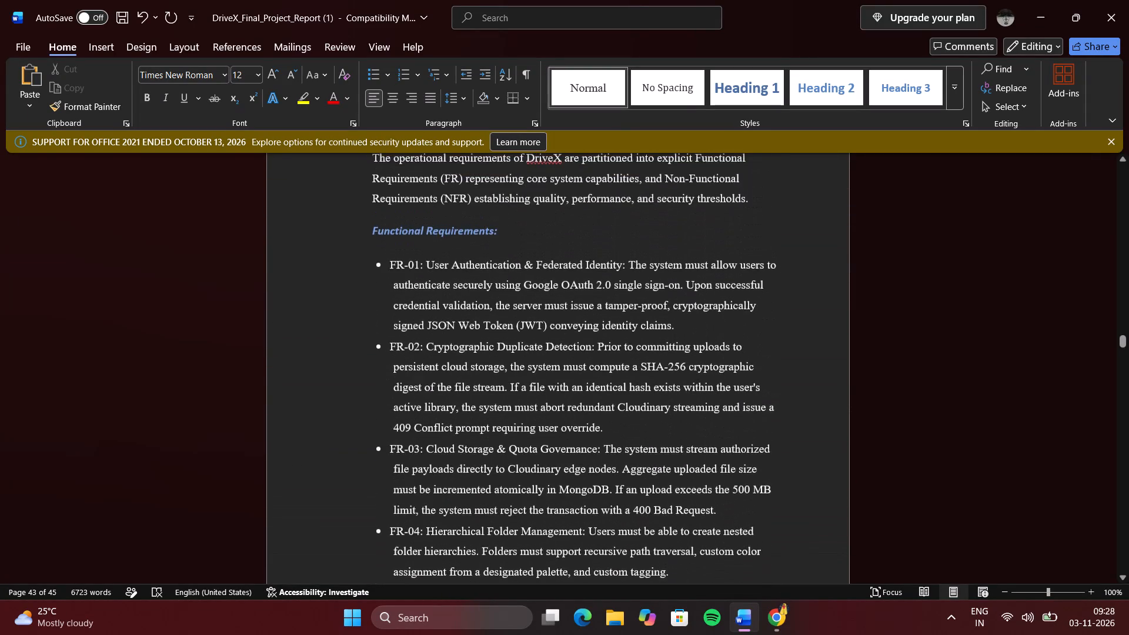
{"action": "scroll", "coordinate": [620, 431], "scroll_direction": "up", "scroll_amount": 15}
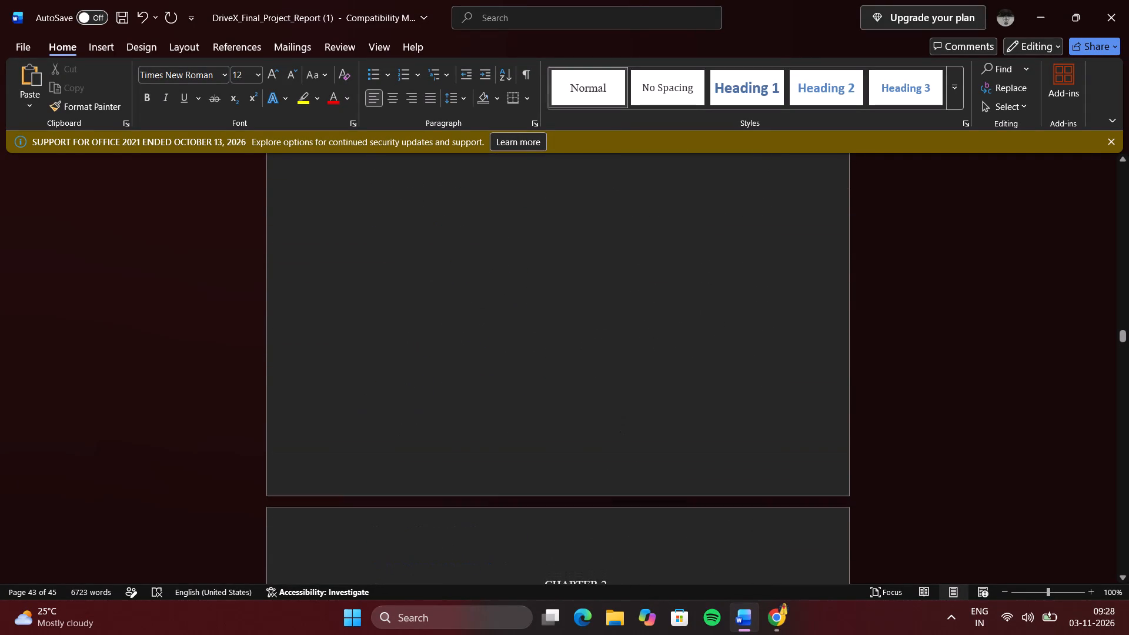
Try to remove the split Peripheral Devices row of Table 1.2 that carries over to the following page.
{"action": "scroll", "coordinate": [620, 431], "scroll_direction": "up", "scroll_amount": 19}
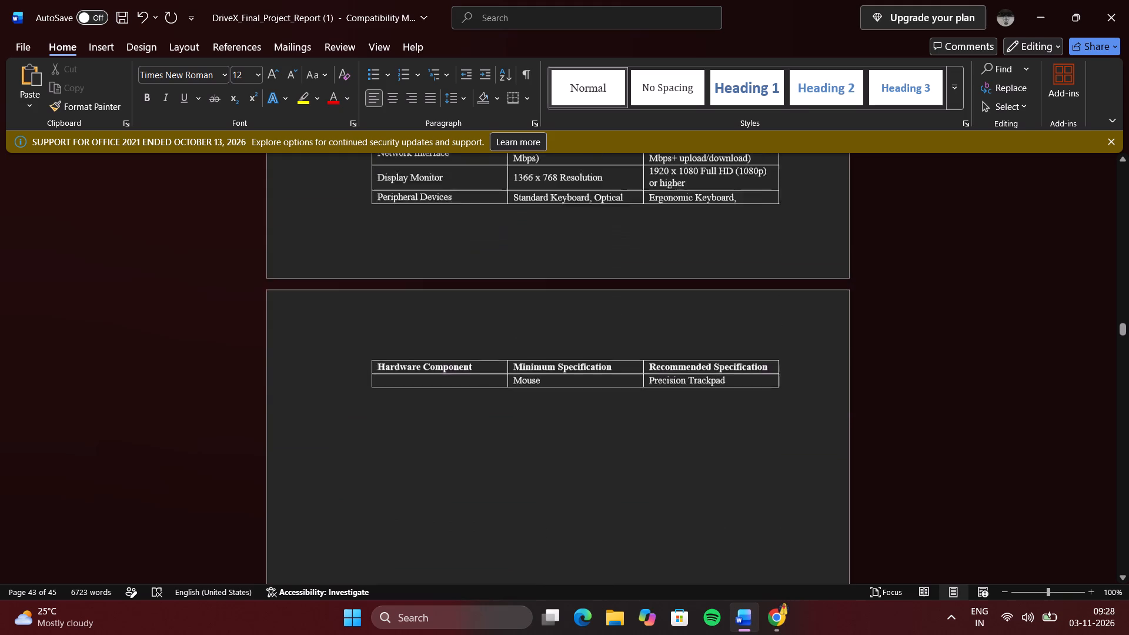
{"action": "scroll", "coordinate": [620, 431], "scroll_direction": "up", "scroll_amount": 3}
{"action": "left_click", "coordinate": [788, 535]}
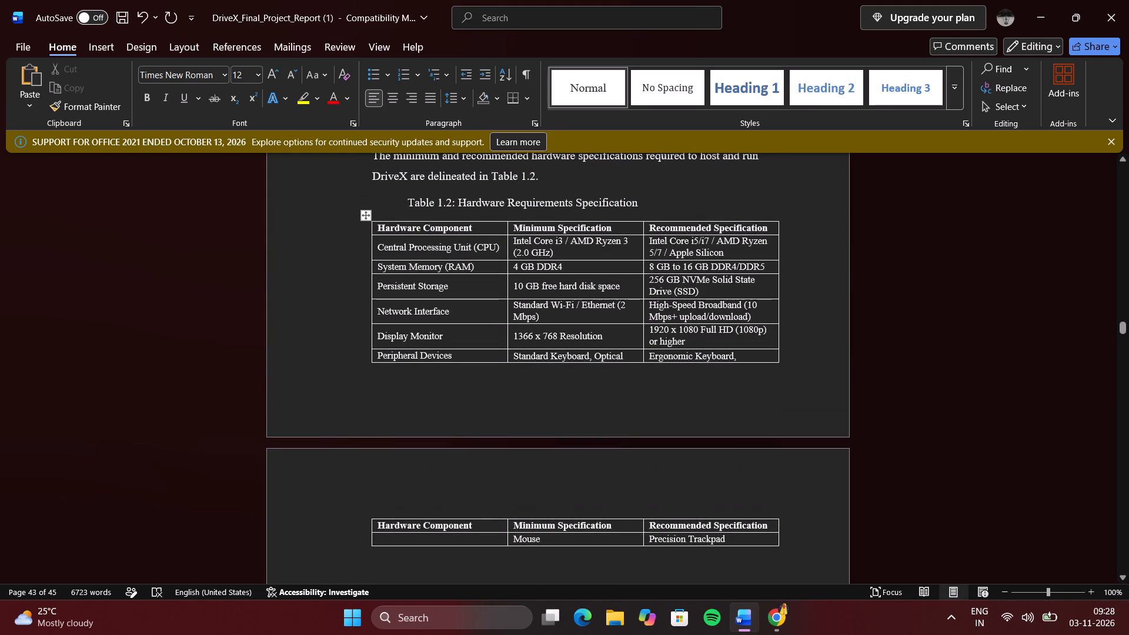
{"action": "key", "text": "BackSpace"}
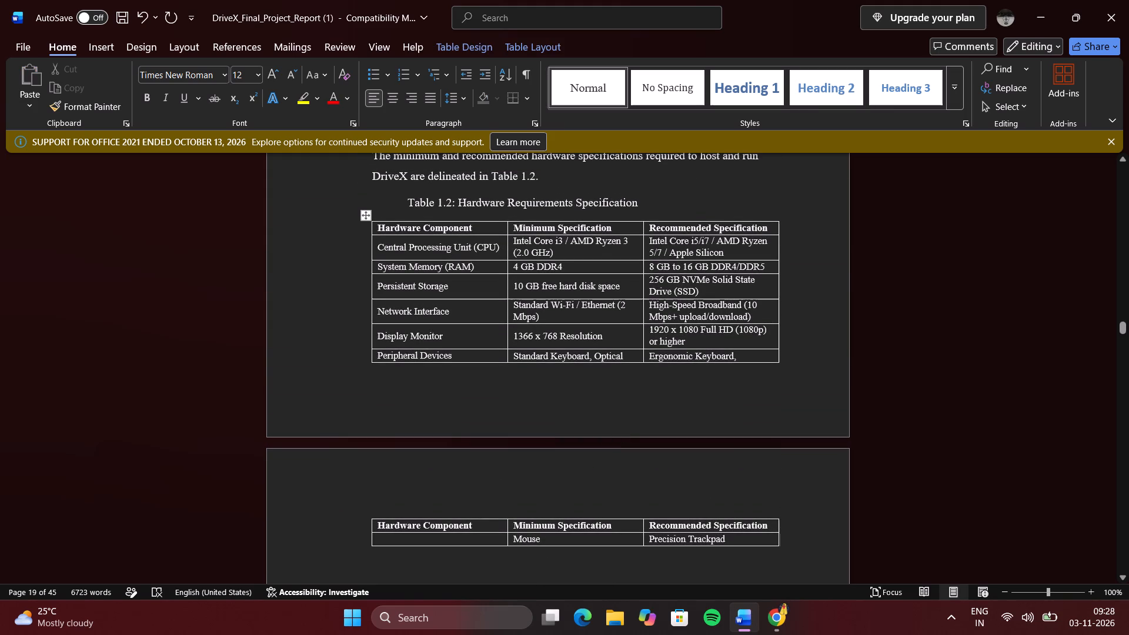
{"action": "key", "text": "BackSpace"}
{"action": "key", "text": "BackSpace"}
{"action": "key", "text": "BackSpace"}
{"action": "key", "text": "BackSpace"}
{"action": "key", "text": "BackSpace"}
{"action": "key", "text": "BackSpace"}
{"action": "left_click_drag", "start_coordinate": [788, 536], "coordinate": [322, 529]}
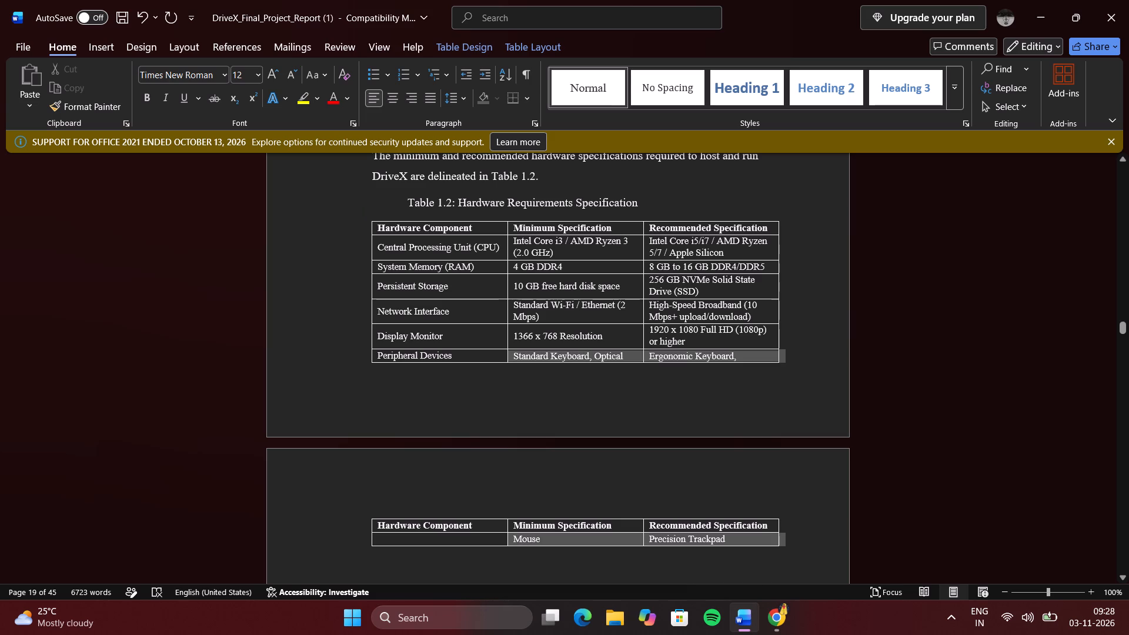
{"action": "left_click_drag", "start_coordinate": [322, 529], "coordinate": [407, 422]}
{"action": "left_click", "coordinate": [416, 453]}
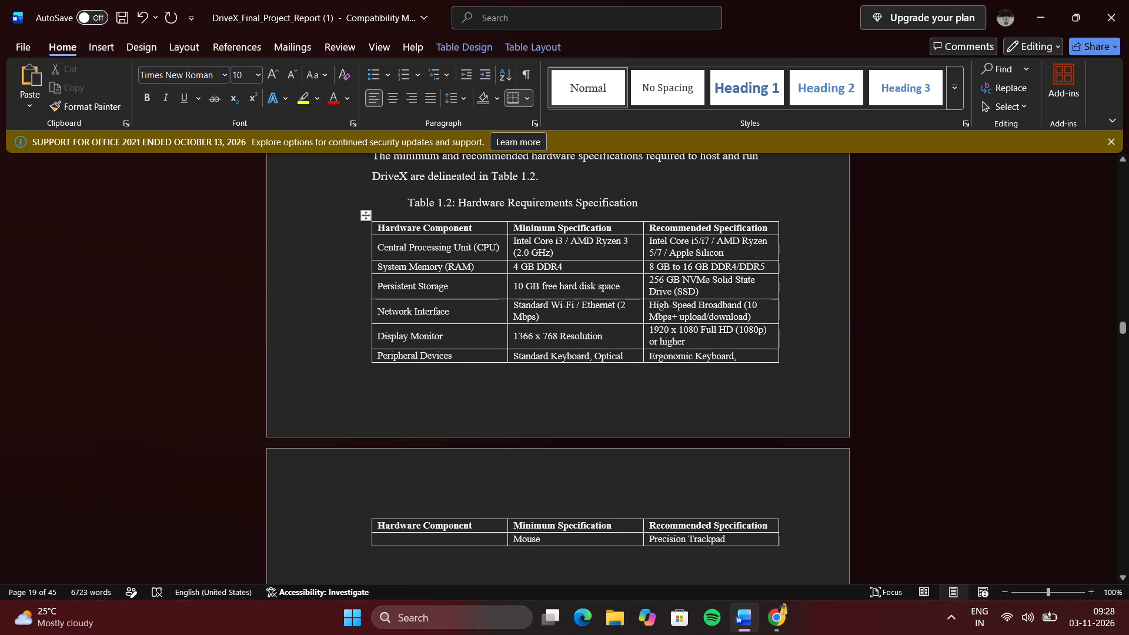
Insert a 0 before the final letter of "Optical" in the Peripheral Devices minimum specification of Table 1.2.
{"action": "left_click", "coordinate": [429, 534]}
{"action": "left_click", "coordinate": [499, 537]}
{"action": "key", "text": "Left"}
{"action": "key", "text": "Left"}
{"action": "key", "text": "0"}
Delete "Precision Trackpad" from the Peripheral Devices recommended specification in Table 1.2, keeping "Ergonomic Keyboard,".
{"action": "left_click", "coordinate": [741, 536]}
{"action": "key", "text": "BackSpace"}
{"action": "key", "text": "BackSpace"}
{"action": "key", "text": "BackSpace"}
{"action": "key", "text": "BackSpace"}
{"action": "key", "text": "BackSpace"}
{"action": "key", "text": "BackSpace"}
{"action": "key", "text": "BackSpace"}
{"action": "key", "text": "BackSpace"}
{"action": "key", "text": "BackSpace"}
{"action": "key", "text": "BackSpace"}
{"action": "key", "text": "BackSpace"}
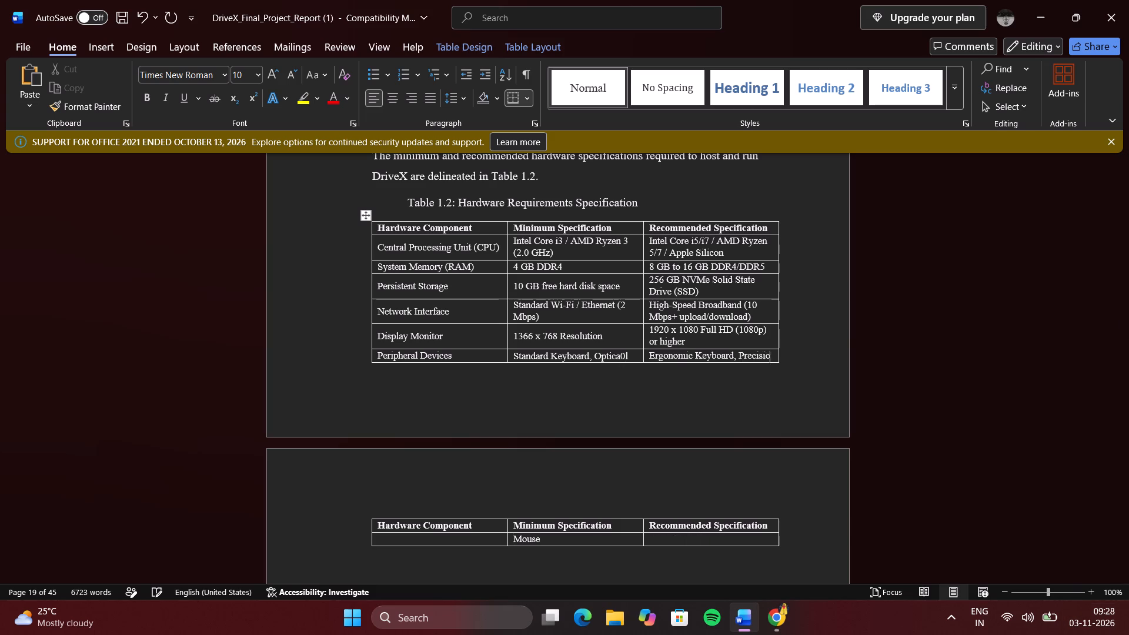
{"action": "key", "text": "BackSpace"}
{"action": "key", "text": "BackSpace"}
{"action": "key", "text": "BackSpace"}
{"action": "key", "text": "BackSpace"}
{"action": "key", "text": "BackSpace"}
{"action": "key", "text": "BackSpace"}
{"action": "key", "text": "BackSpace"}
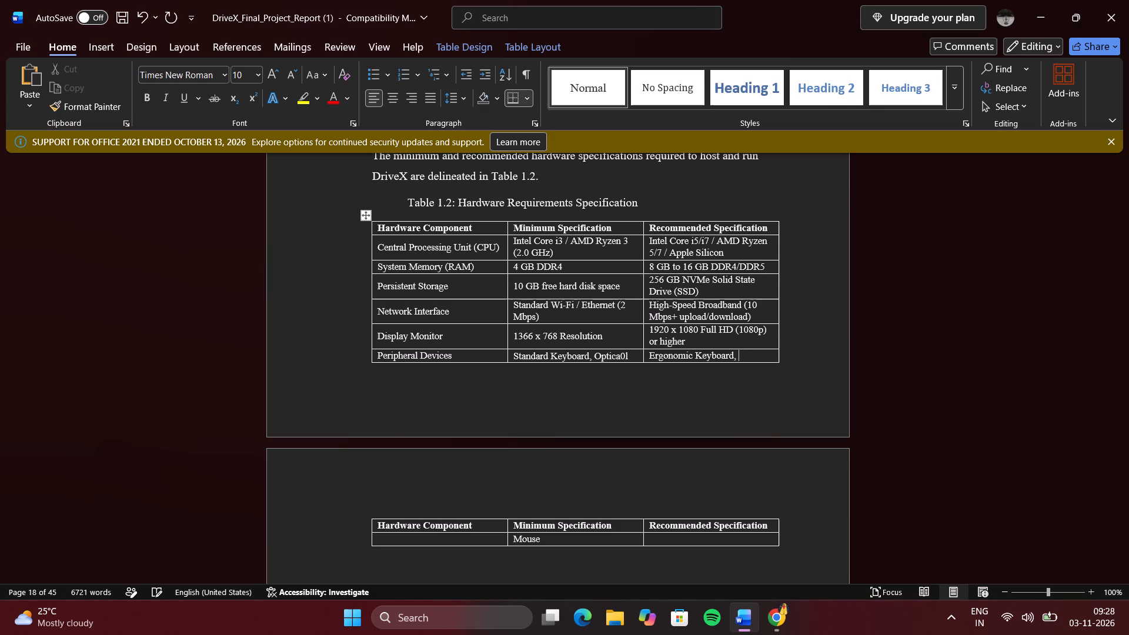
Undo the text deletion in the recommended specification cell back to the word "Precision".
{"action": "key", "text": "ctrl+z"}
{"action": "key", "text": "ctrl+z"}
{"action": "key", "text": "ctrl+z"}
{"action": "key", "text": "ctrl+z"}
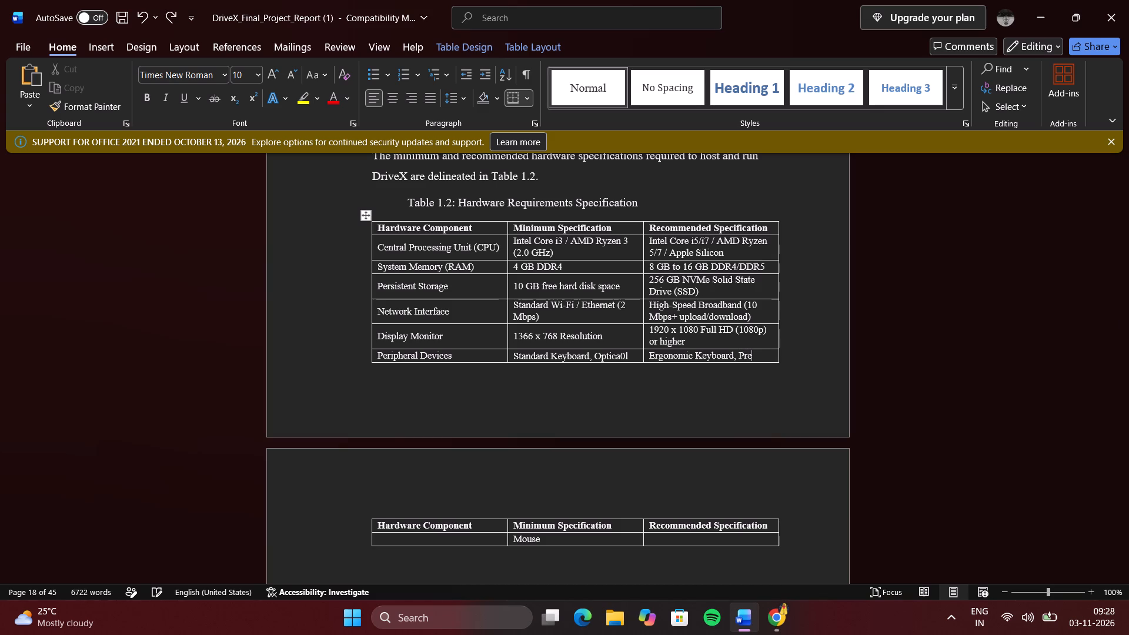
{"action": "key", "text": "ctrl+z"}
{"action": "key", "text": "ctrl+z"}
{"action": "key", "text": "ctrl+z"}
{"action": "key", "text": "ctrl+z"}
{"action": "key", "text": "ctrl+z"}
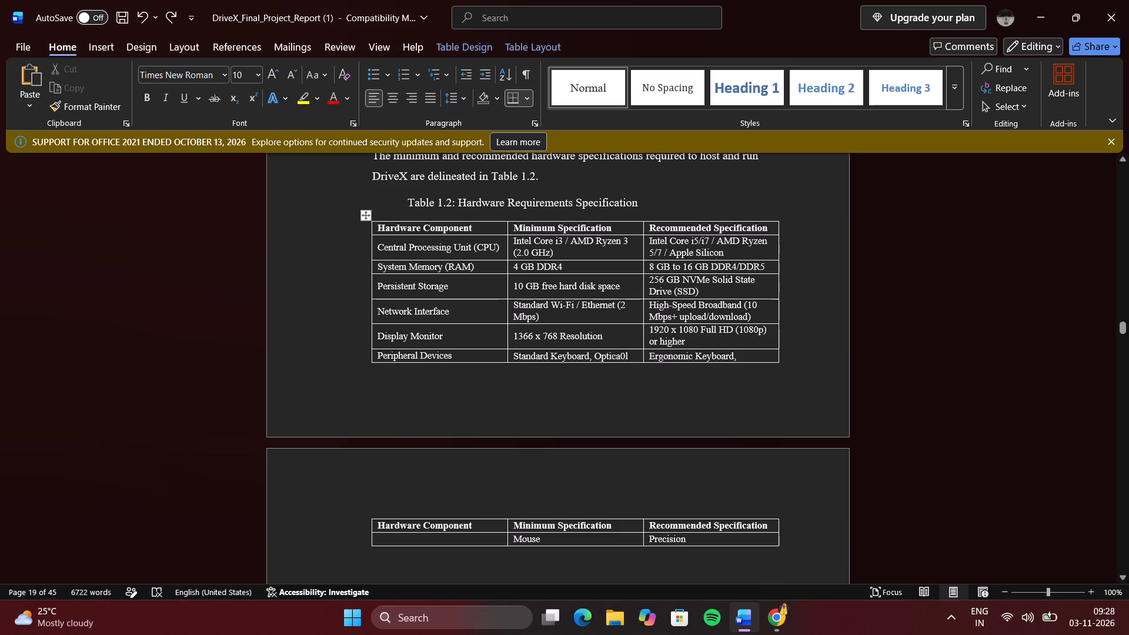
{"action": "key", "text": "ctrl+z"}
Review Chapter 1 backward from Table 1.1 to 1.1 Overview, checking the software table, feasibility bullets, numbered problems and body paragraphs.
{"action": "scroll", "coordinate": [650, 460], "scroll_direction": "up", "scroll_amount": 10}
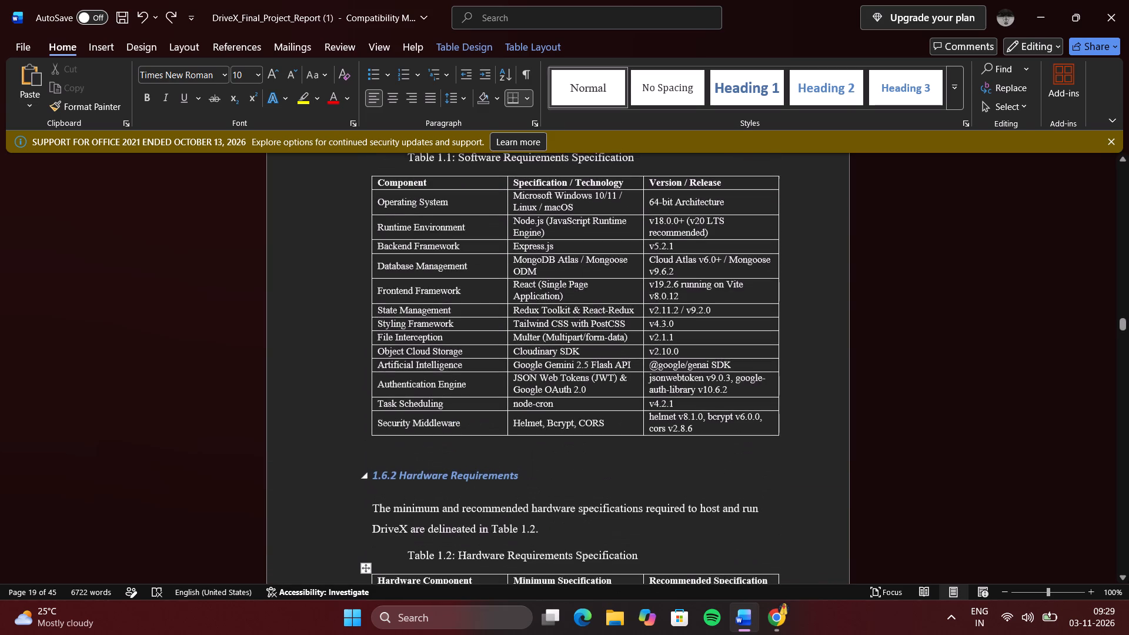
{"action": "scroll", "coordinate": [650, 460], "scroll_direction": "up", "scroll_amount": 15}
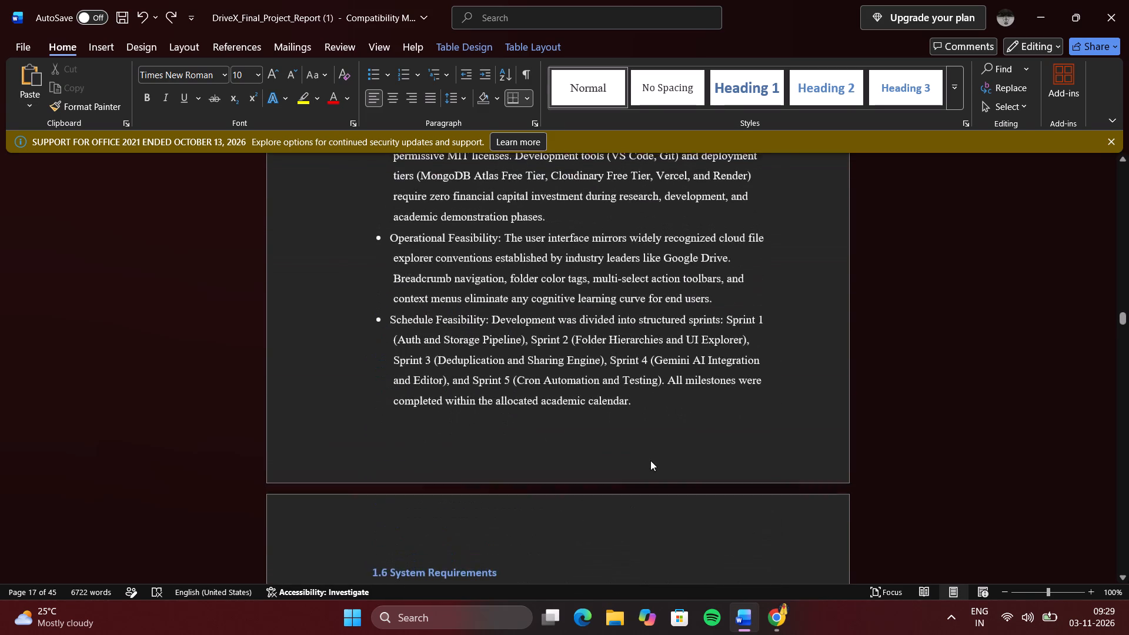
{"action": "scroll", "coordinate": [650, 460], "scroll_direction": "up", "scroll_amount": 18}
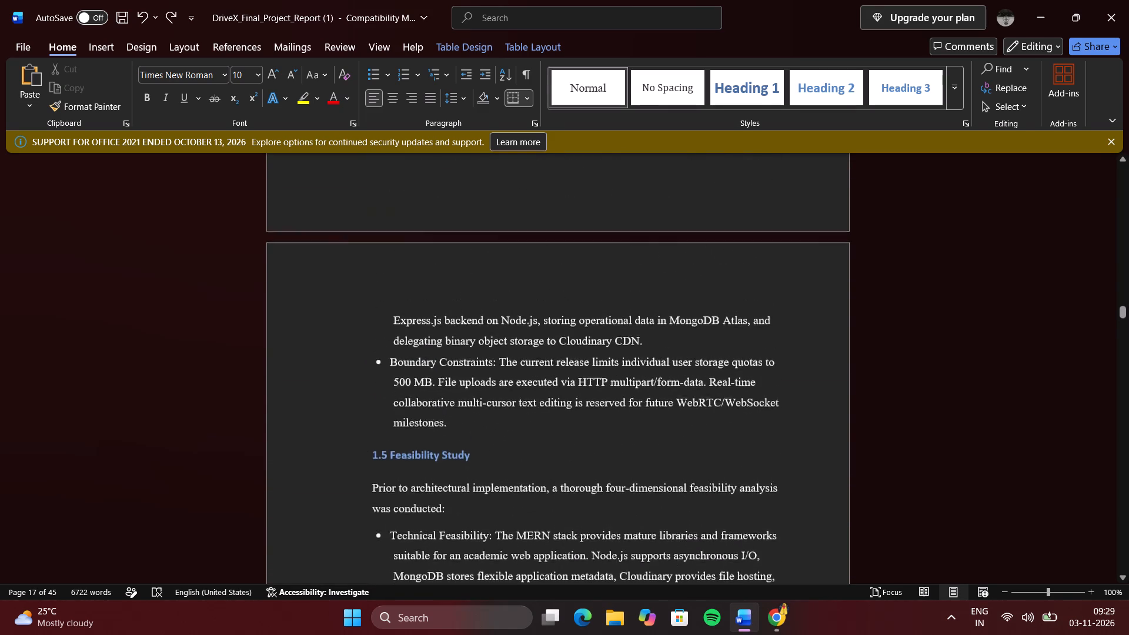
{"action": "scroll", "coordinate": [650, 460], "scroll_direction": "up", "scroll_amount": 20}
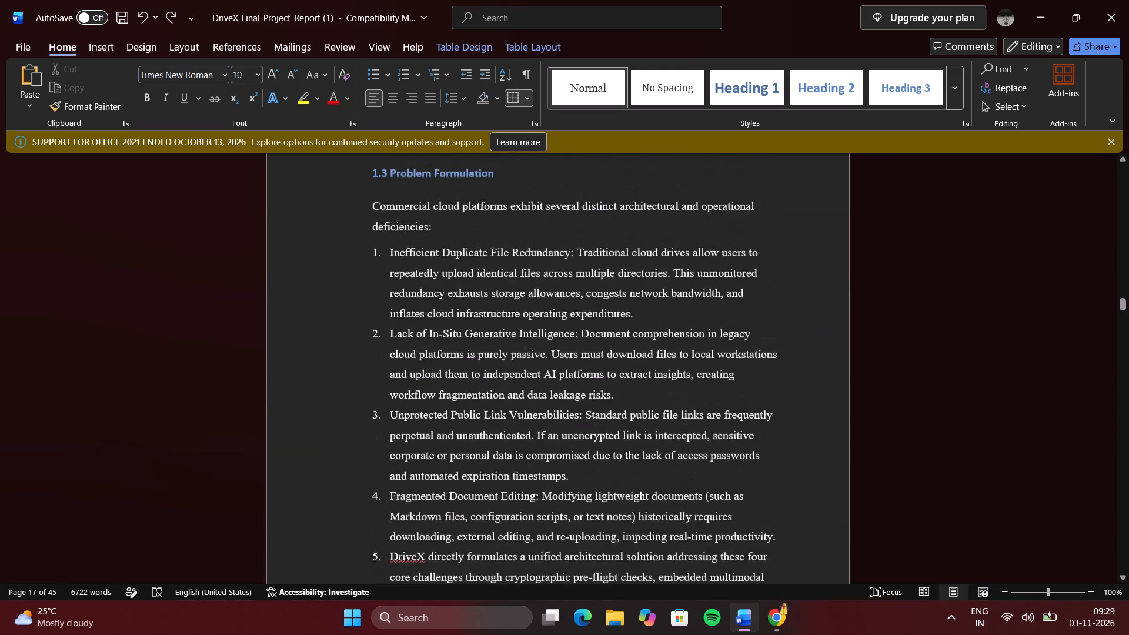
{"action": "scroll", "coordinate": [650, 460], "scroll_direction": "up", "scroll_amount": 17}
{"action": "scroll", "coordinate": [650, 460], "scroll_direction": "up", "scroll_amount": 9}
{"action": "scroll", "coordinate": [650, 460], "scroll_direction": "up", "scroll_amount": 19}
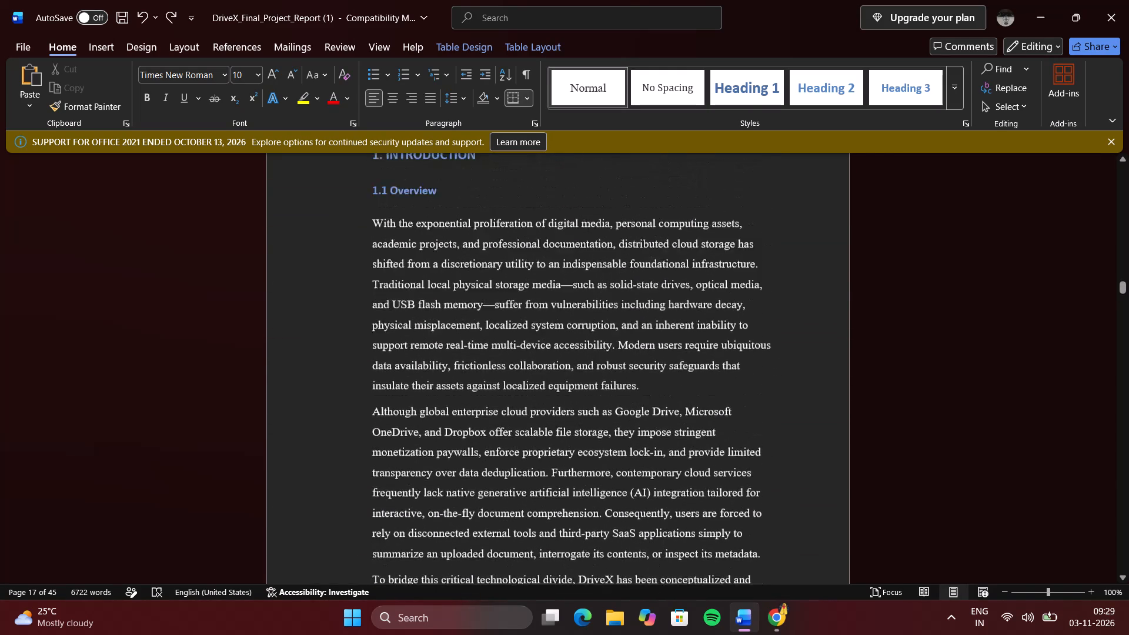
{"action": "scroll", "coordinate": [650, 460], "scroll_direction": "up", "scroll_amount": 6}
{"action": "scroll", "coordinate": [650, 460], "scroll_direction": "up", "scroll_amount": 20}
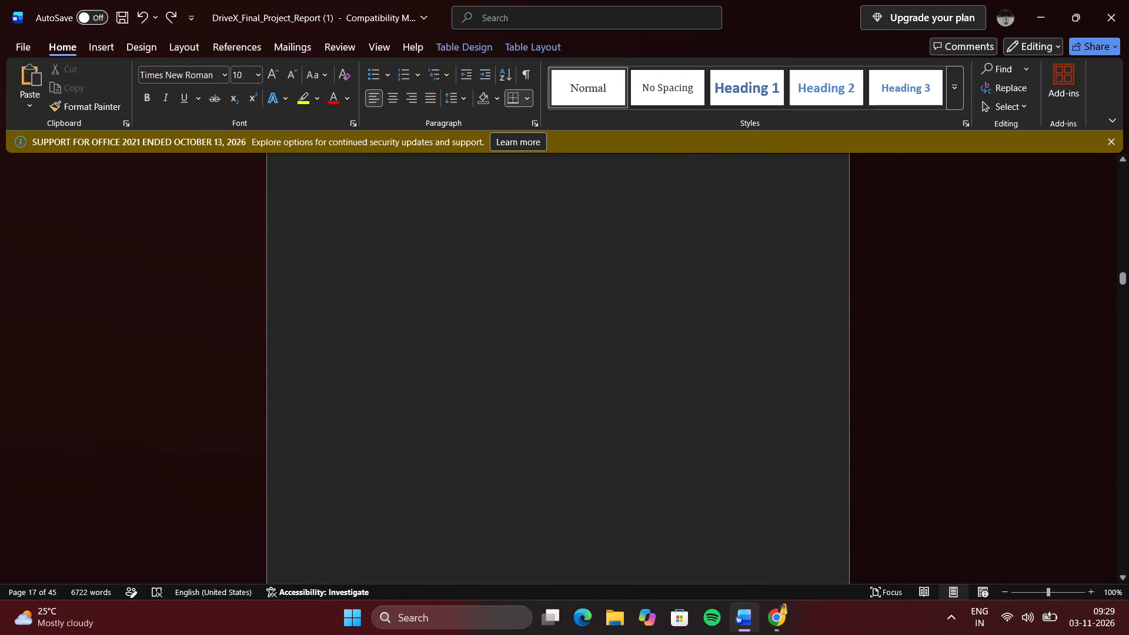
Examine the List of Tables, the list of figures and the table of contents, checking their entries and page numbers.
{"action": "scroll", "coordinate": [650, 460], "scroll_direction": "up", "scroll_amount": 6}
{"action": "scroll", "coordinate": [650, 460], "scroll_direction": "up", "scroll_amount": 19}
{"action": "scroll", "coordinate": [650, 460], "scroll_direction": "up", "scroll_amount": 19}
{"action": "scroll", "coordinate": [650, 460], "scroll_direction": "up", "scroll_amount": 12}
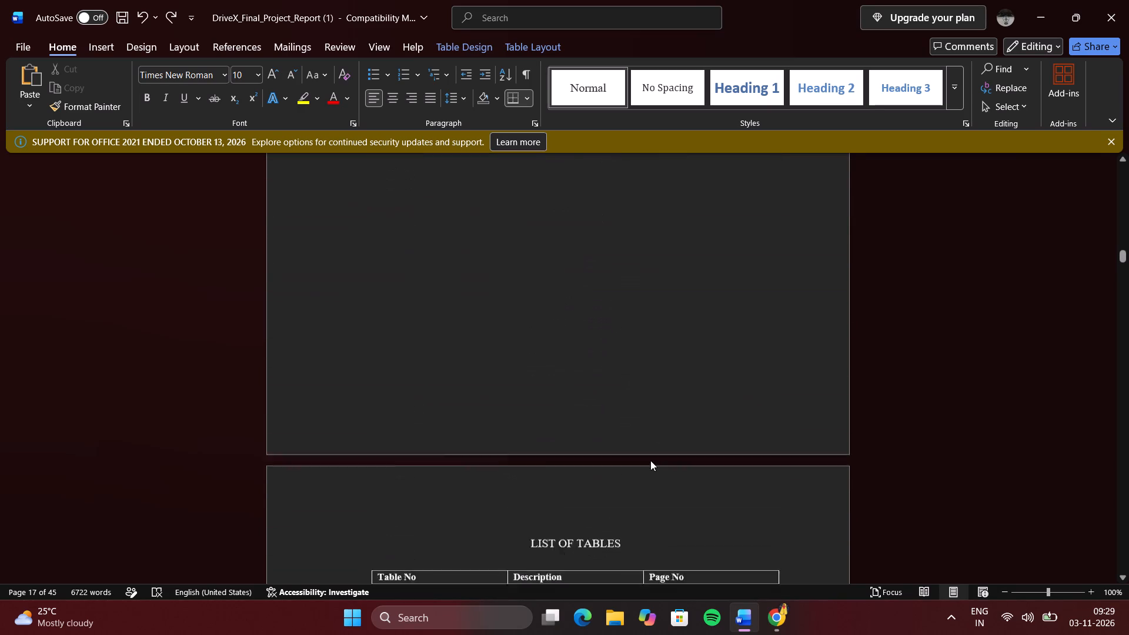
{"action": "scroll", "coordinate": [650, 460], "scroll_direction": "up", "scroll_amount": 13}
{"action": "scroll", "coordinate": [650, 460], "scroll_direction": "up", "scroll_amount": 15}
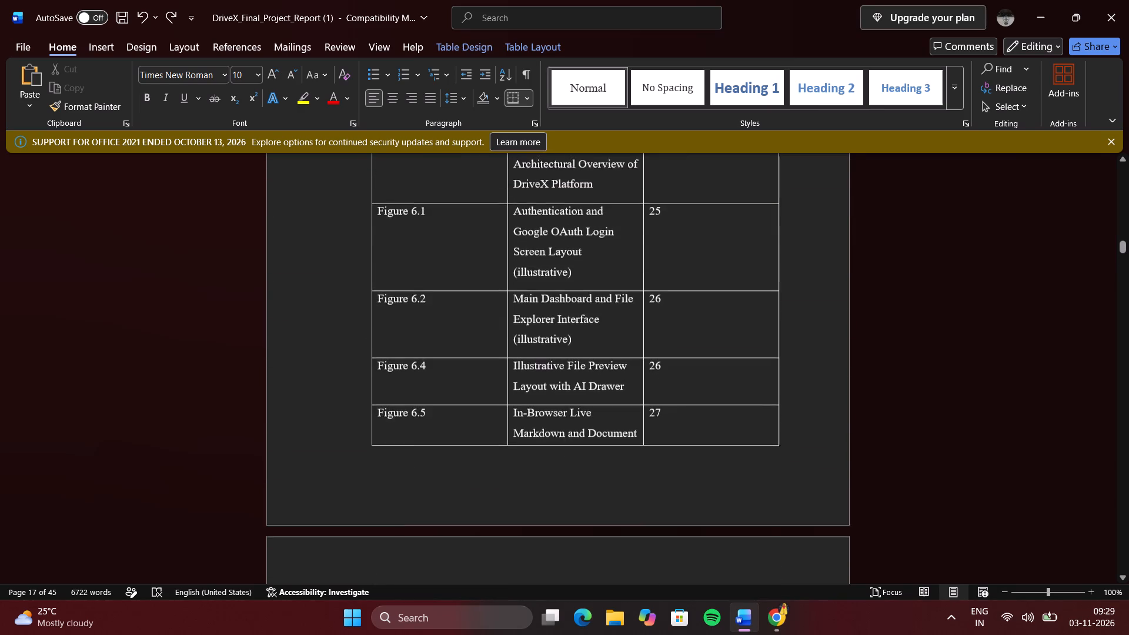
{"action": "scroll", "coordinate": [650, 460], "scroll_direction": "up", "scroll_amount": 16}
{"action": "scroll", "coordinate": [650, 460], "scroll_direction": "up", "scroll_amount": 11}
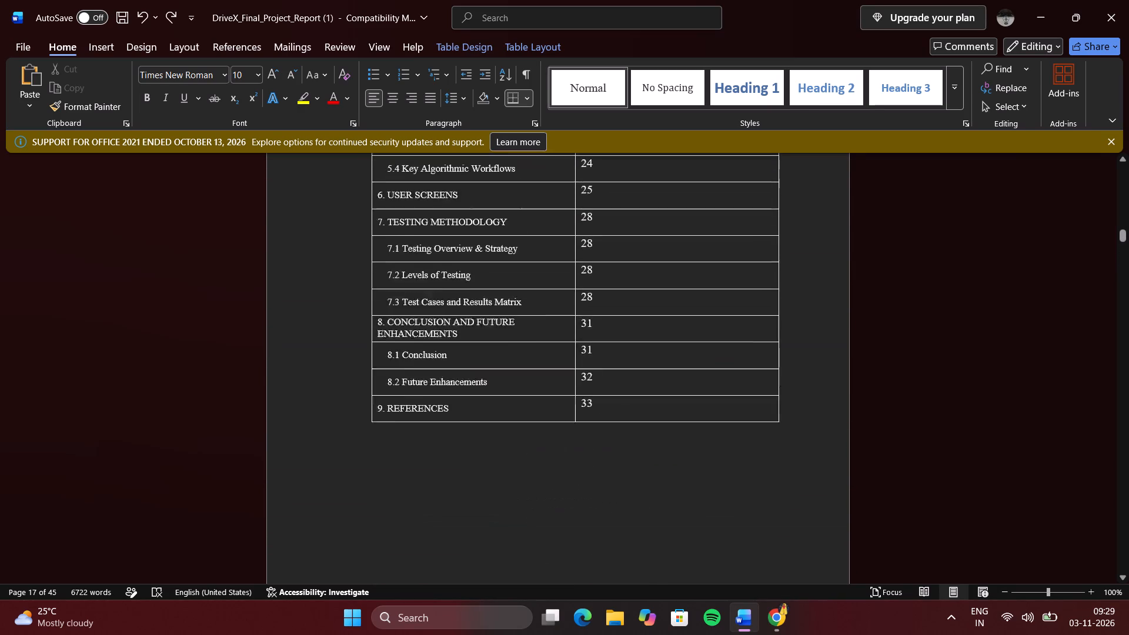
{"action": "scroll", "coordinate": [650, 460], "scroll_direction": "up", "scroll_amount": 14}
{"action": "scroll", "coordinate": [650, 460], "scroll_direction": "up", "scroll_amount": 10}
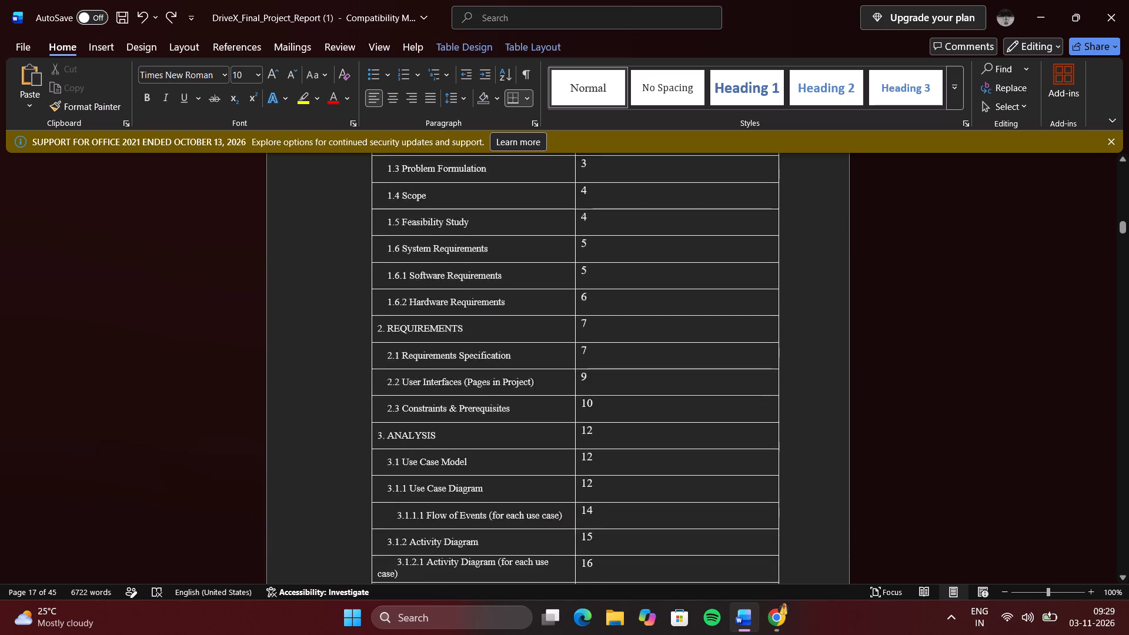
{"action": "scroll", "coordinate": [650, 460], "scroll_direction": "up", "scroll_amount": 11}
Review the front matter backward from the project abstract through the Acknowledgement to the Declaration, checking paragraphs and signature blocks.
{"action": "scroll", "coordinate": [650, 460], "scroll_direction": "up", "scroll_amount": 19}
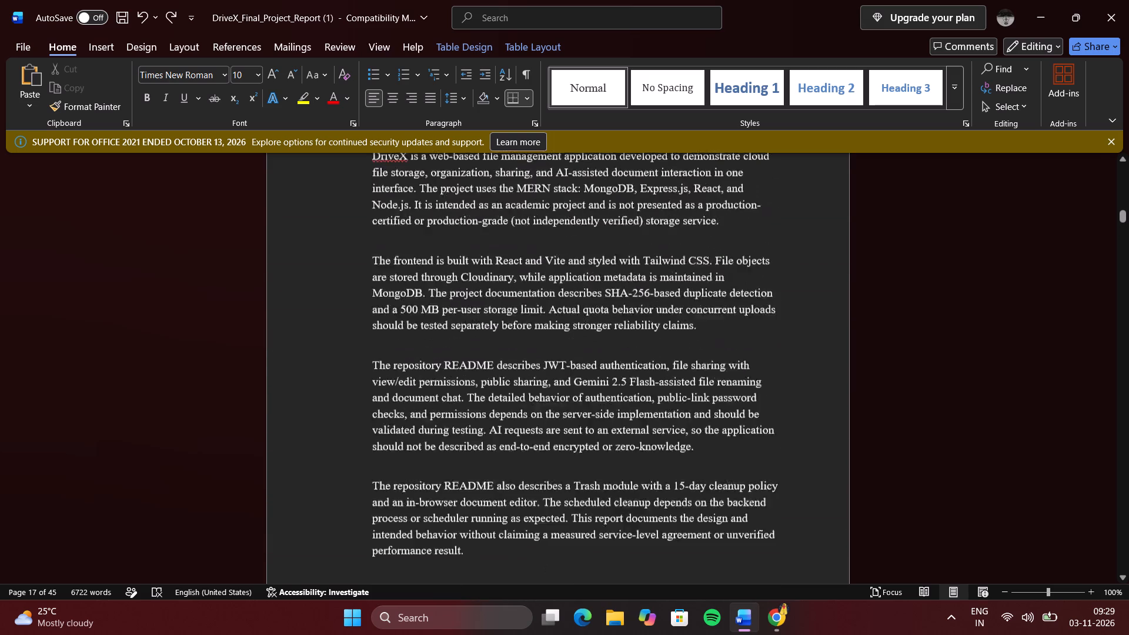
{"action": "scroll", "coordinate": [650, 460], "scroll_direction": "up", "scroll_amount": 20}
{"action": "scroll", "coordinate": [650, 460], "scroll_direction": "up", "scroll_amount": 1}
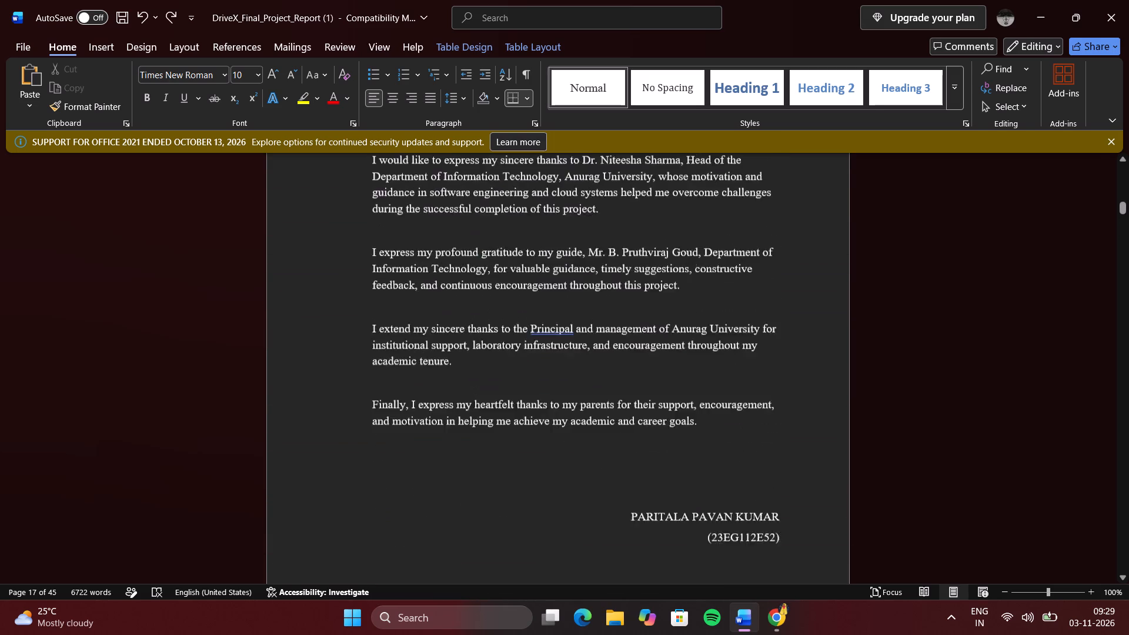
{"action": "scroll", "coordinate": [650, 460], "scroll_direction": "up", "scroll_amount": 3}
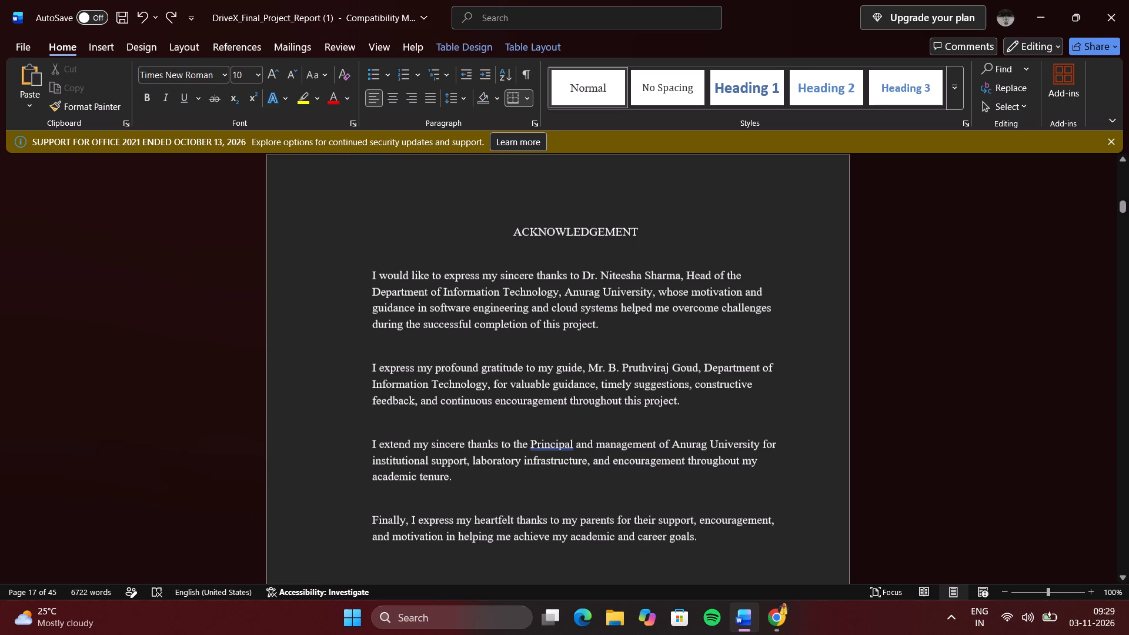
{"action": "scroll", "coordinate": [505, 298], "scroll_direction": "down", "scroll_amount": 4}
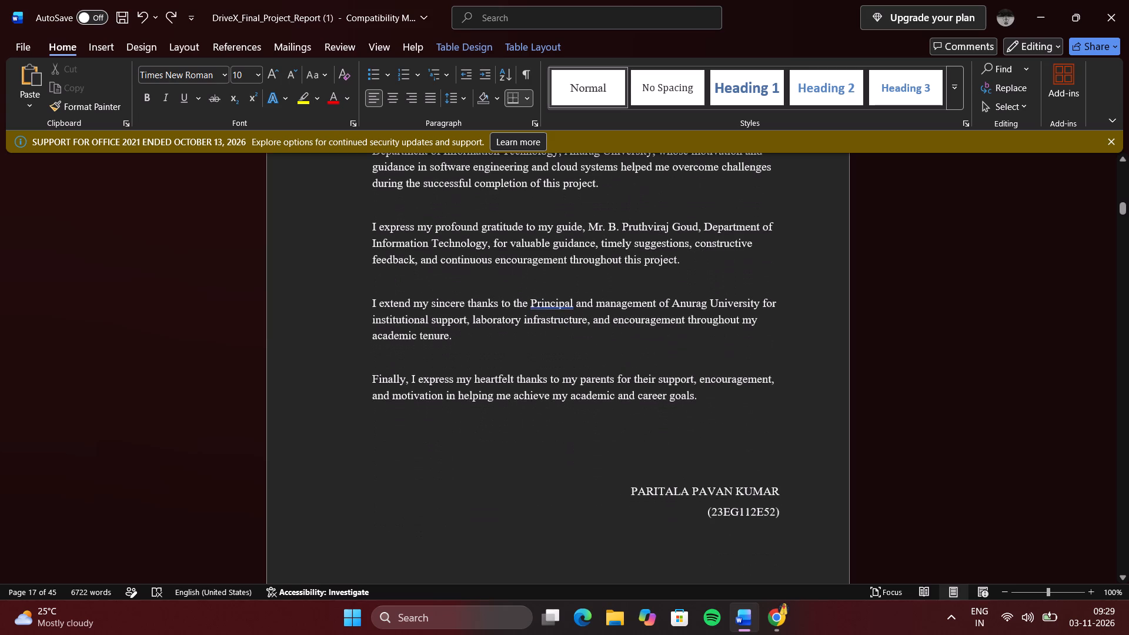
{"action": "scroll", "coordinate": [505, 298], "scroll_direction": "up", "scroll_amount": 19}
{"action": "scroll", "coordinate": [505, 298], "scroll_direction": "up", "scroll_amount": 4}
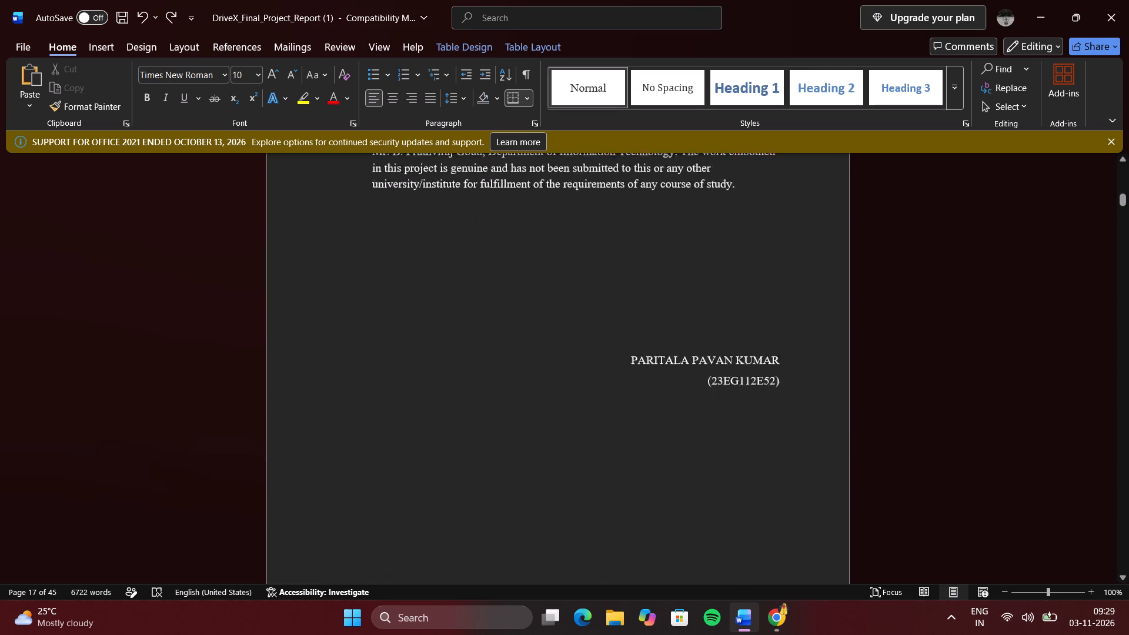
{"action": "scroll", "coordinate": [505, 298], "scroll_direction": "up", "scroll_amount": 6}
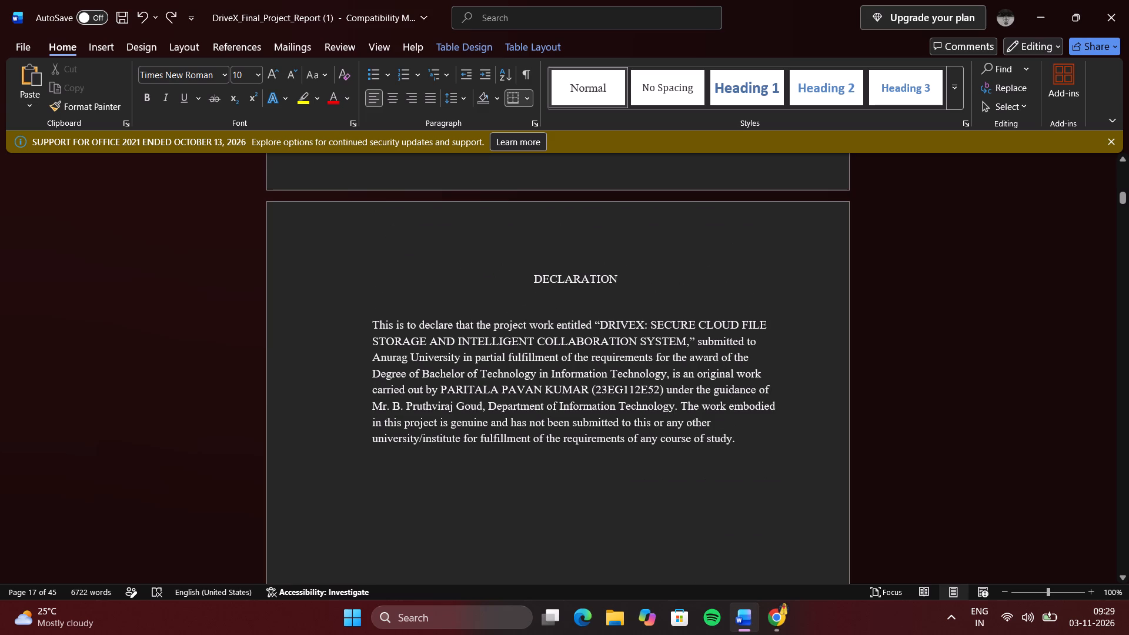
Replace the project subtitle in the Declaration with "AN INTELLIGENT CLOUD STORAGE AND FILE MANAGEMENT SYSTEM" copied from the certificate page.
{"action": "scroll", "coordinate": [535, 369], "scroll_direction": "up", "scroll_amount": 11}
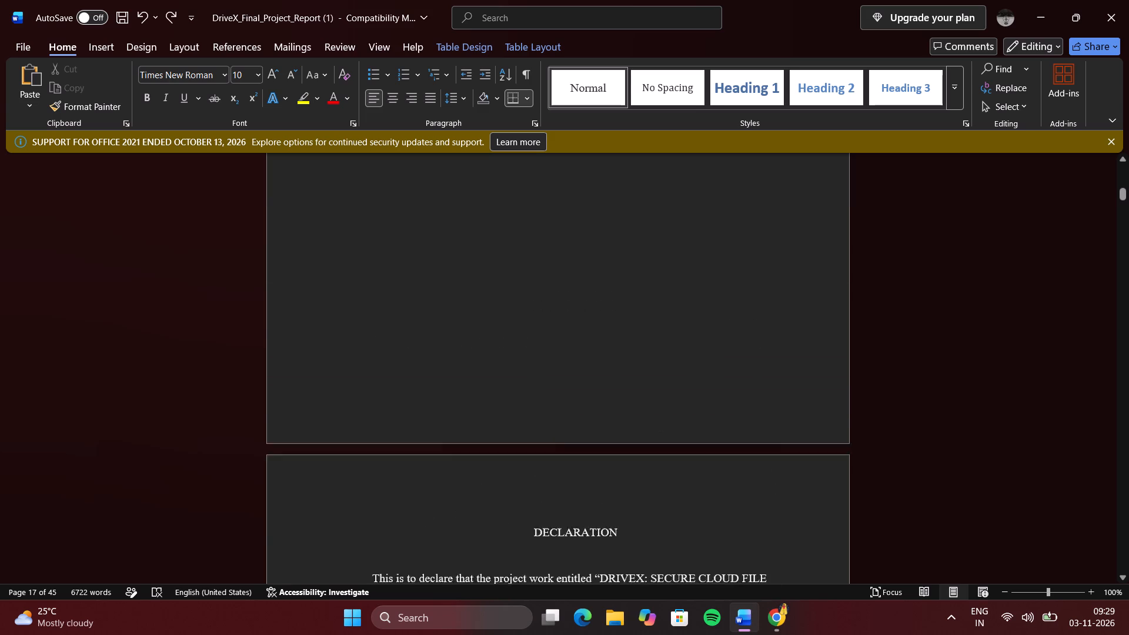
{"action": "scroll", "coordinate": [535, 369], "scroll_direction": "up", "scroll_amount": 2}
{"action": "scroll", "coordinate": [535, 369], "scroll_direction": "up", "scroll_amount": 20}
{"action": "scroll", "coordinate": [535, 369], "scroll_direction": "up", "scroll_amount": 8}
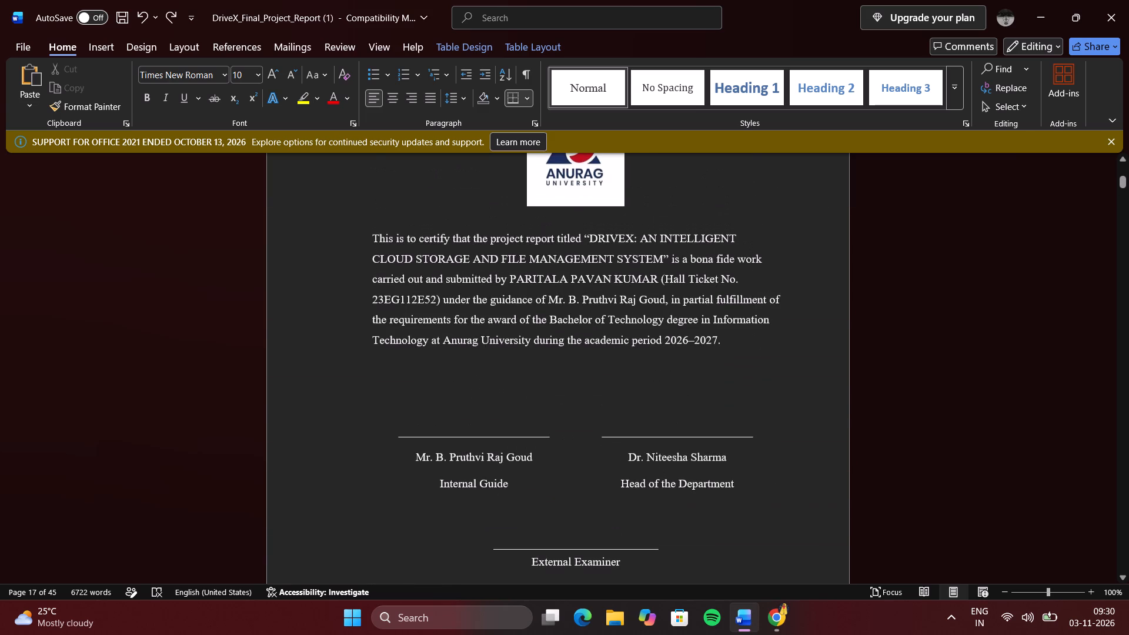
{"action": "scroll", "coordinate": [535, 369], "scroll_direction": "up", "scroll_amount": 1}
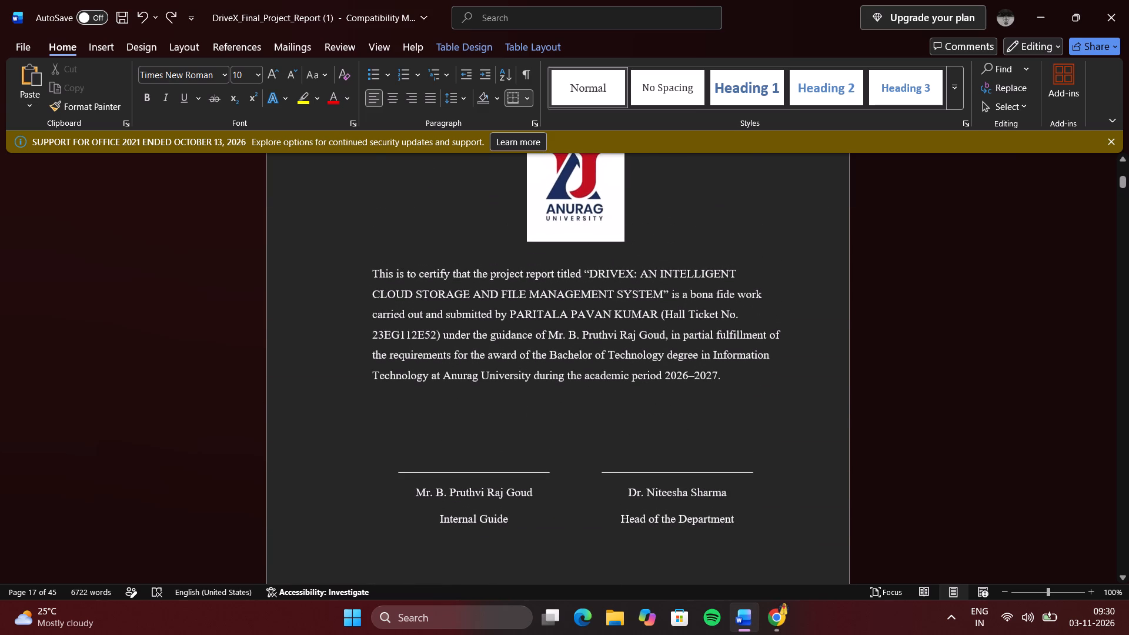
{"action": "left_click_drag", "start_coordinate": [640, 270], "coordinate": [659, 289]}
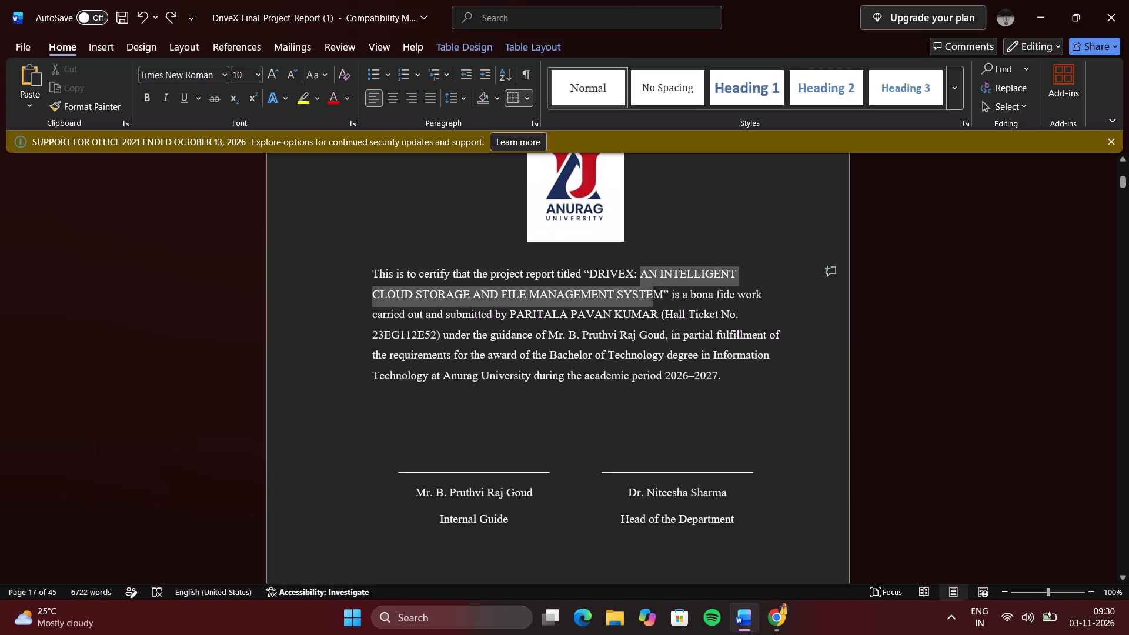
{"action": "left_click_drag", "start_coordinate": [659, 289], "coordinate": [660, 291]}
{"action": "key", "text": "ctrl+c"}
{"action": "scroll", "coordinate": [638, 339], "scroll_direction": "down", "scroll_amount": 3}
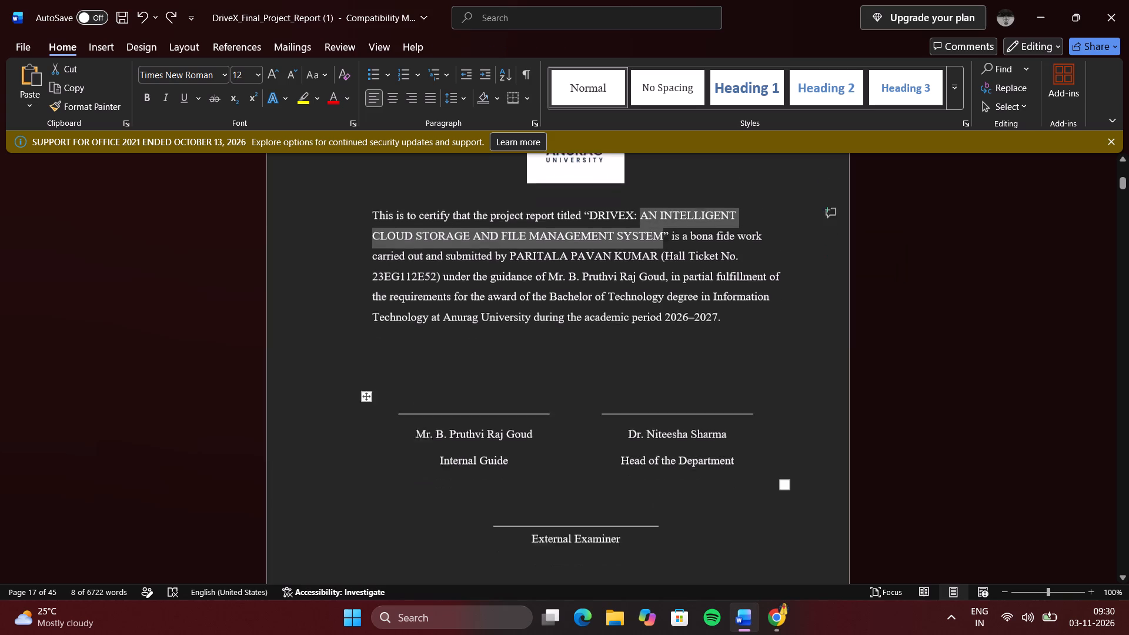
{"action": "scroll", "coordinate": [635, 345], "scroll_direction": "down", "scroll_amount": 20}
{"action": "scroll", "coordinate": [635, 345], "scroll_direction": "down", "scroll_amount": 14}
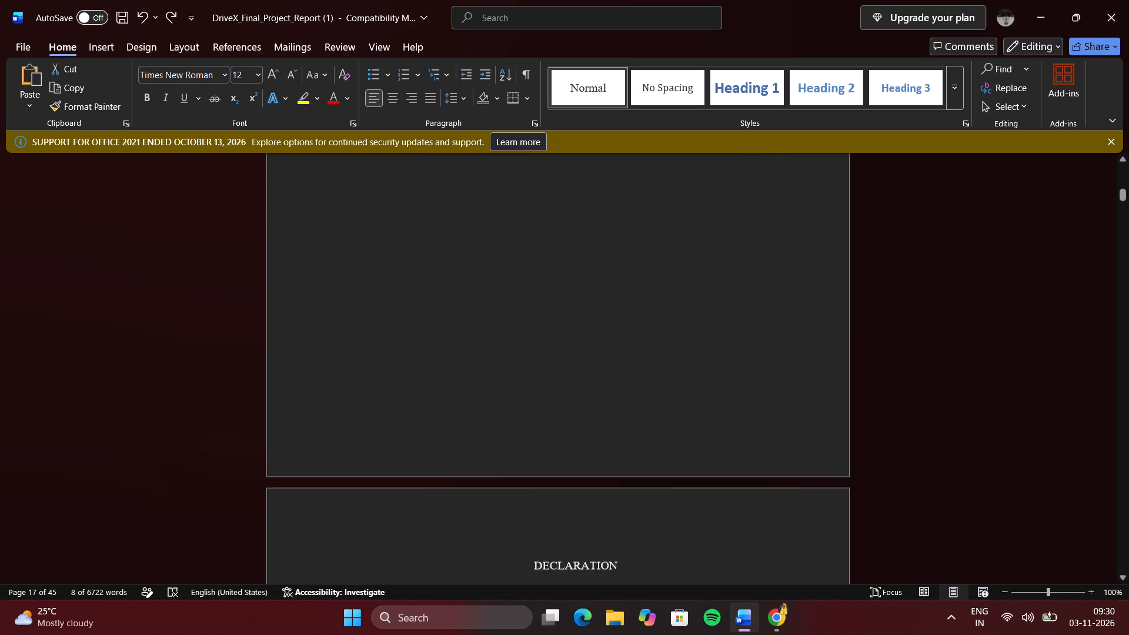
{"action": "scroll", "coordinate": [648, 343], "scroll_direction": "down", "scroll_amount": 5}
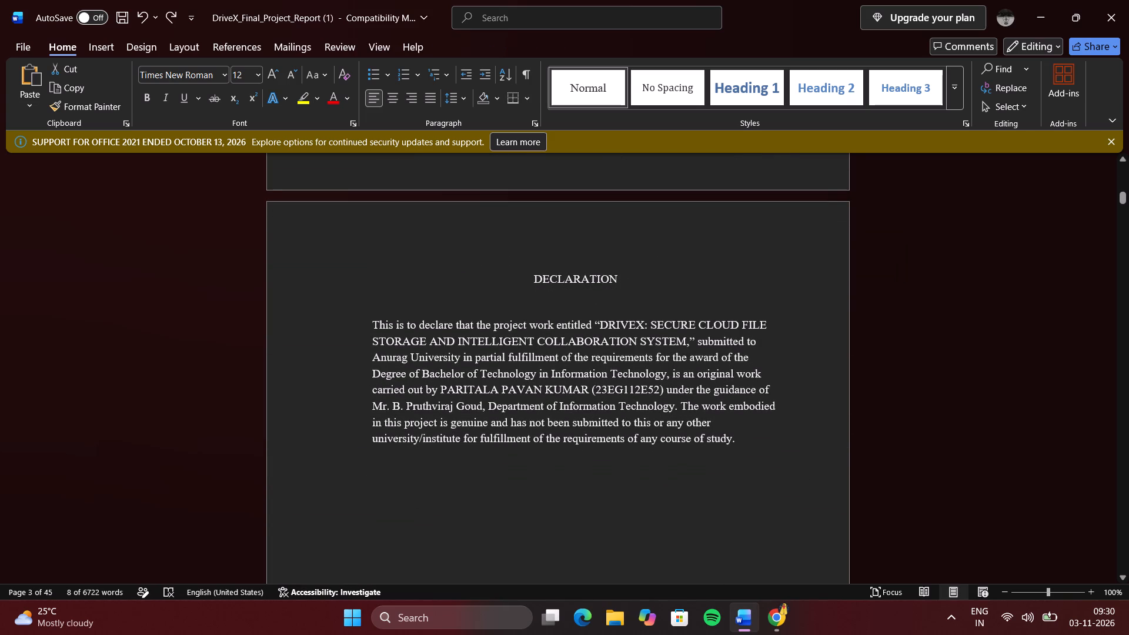
{"action": "left_click", "coordinate": [649, 320]}
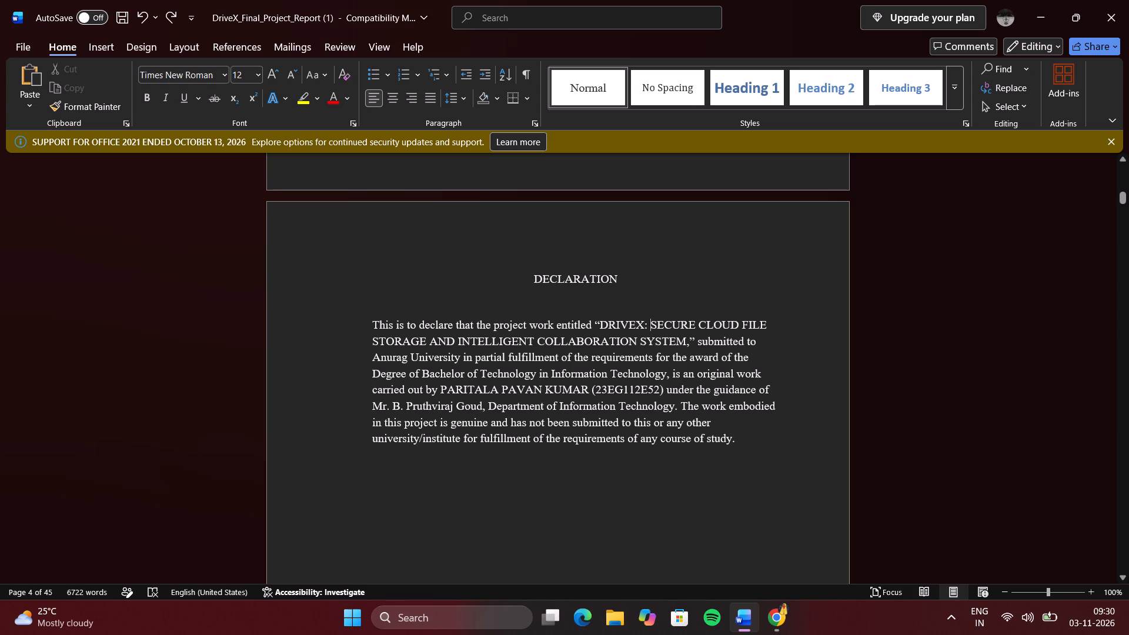
{"action": "left_click_drag", "start_coordinate": [650, 320], "coordinate": [689, 343]}
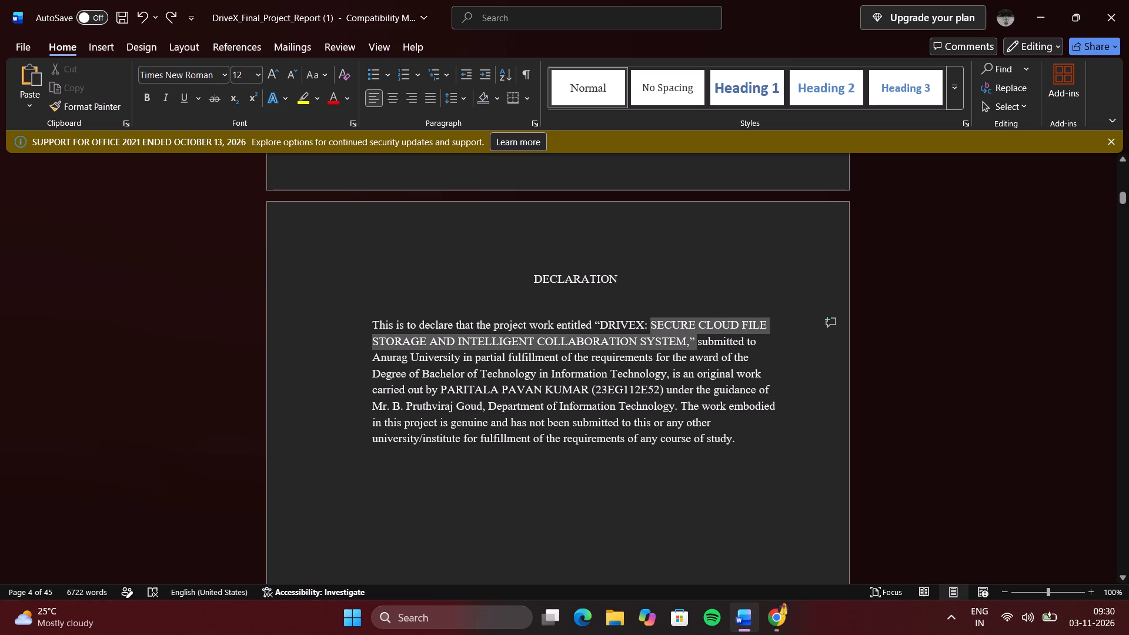
{"action": "left_click_drag", "start_coordinate": [689, 343], "coordinate": [681, 343]}
{"action": "key", "text": "ctrl+v"}
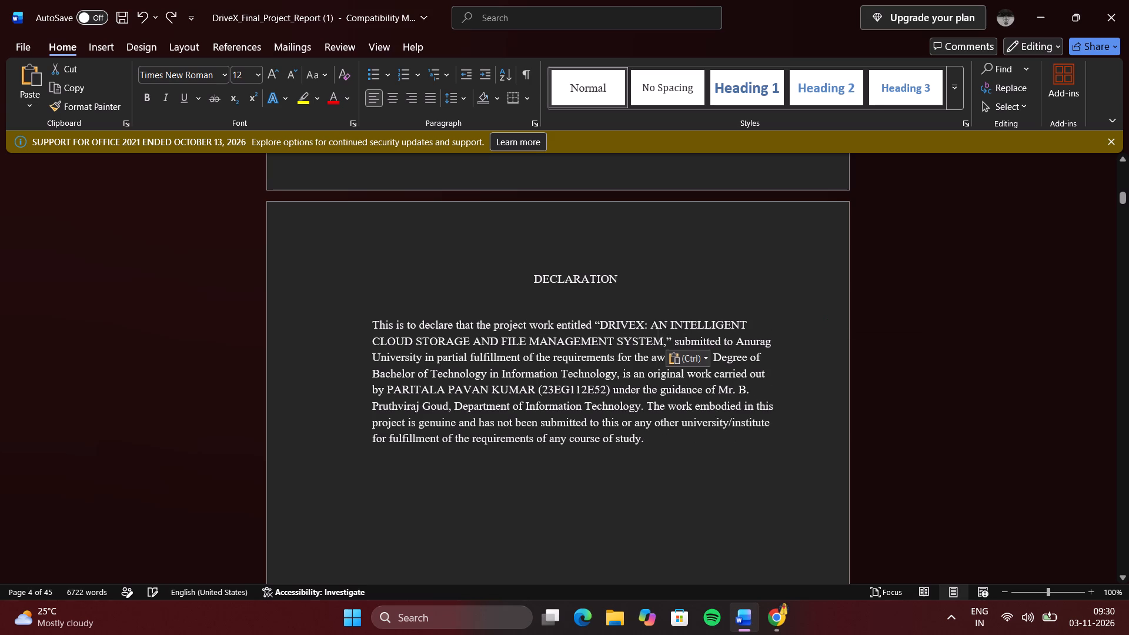
{"action": "left_click", "coordinate": [694, 276]}
Search the report for "AN INTELLIGENT CLOUD STORAGE AND FILE MANAGEMENT SYSTEM", then clear the search.
{"action": "scroll", "coordinate": [640, 489], "scroll_direction": "down", "scroll_amount": 5}
{"action": "scroll", "coordinate": [664, 483], "scroll_direction": "down", "scroll_amount": 17}
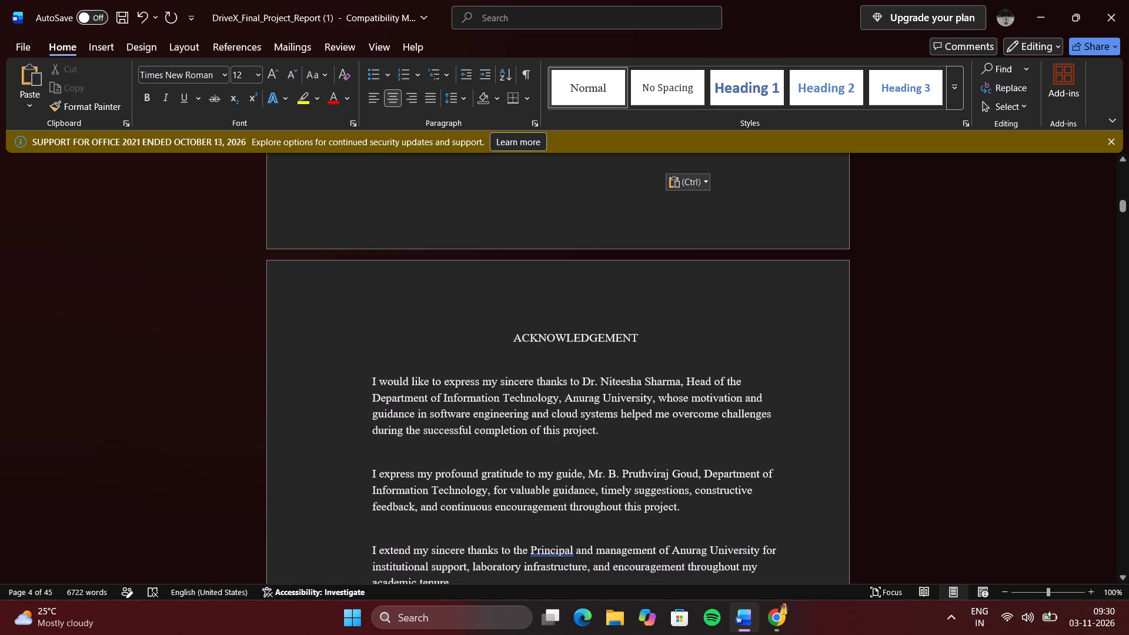
{"action": "scroll", "coordinate": [665, 483], "scroll_direction": "down", "scroll_amount": 4}
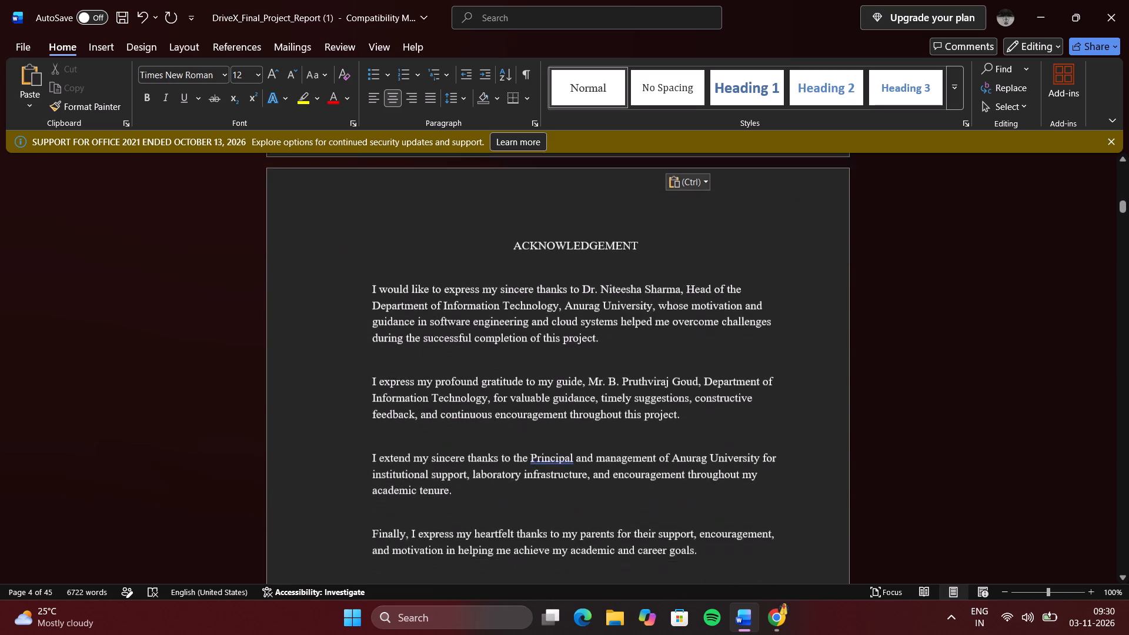
{"action": "scroll", "coordinate": [665, 483], "scroll_direction": "down", "scroll_amount": 1}
{"action": "scroll", "coordinate": [665, 483], "scroll_direction": "up", "scroll_amount": 7}
{"action": "scroll", "coordinate": [667, 466], "scroll_direction": "up", "scroll_amount": 20}
{"action": "scroll", "coordinate": [667, 466], "scroll_direction": "up", "scroll_amount": 1}
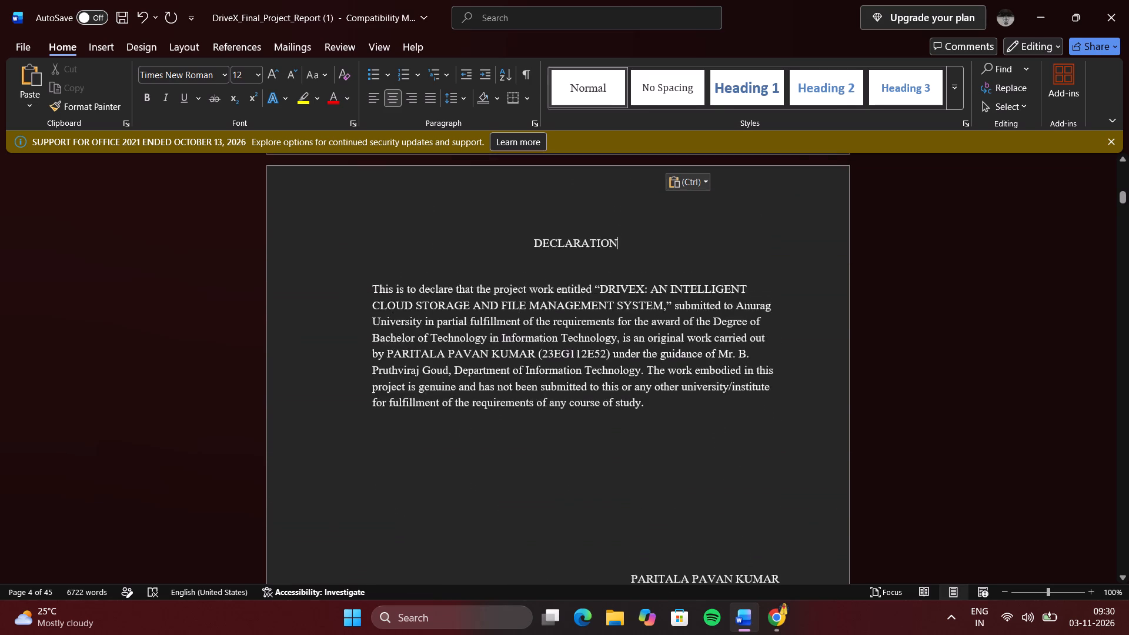
{"action": "key", "text": "ctrl+f"}
{"action": "key", "text": "ctrl+v"}
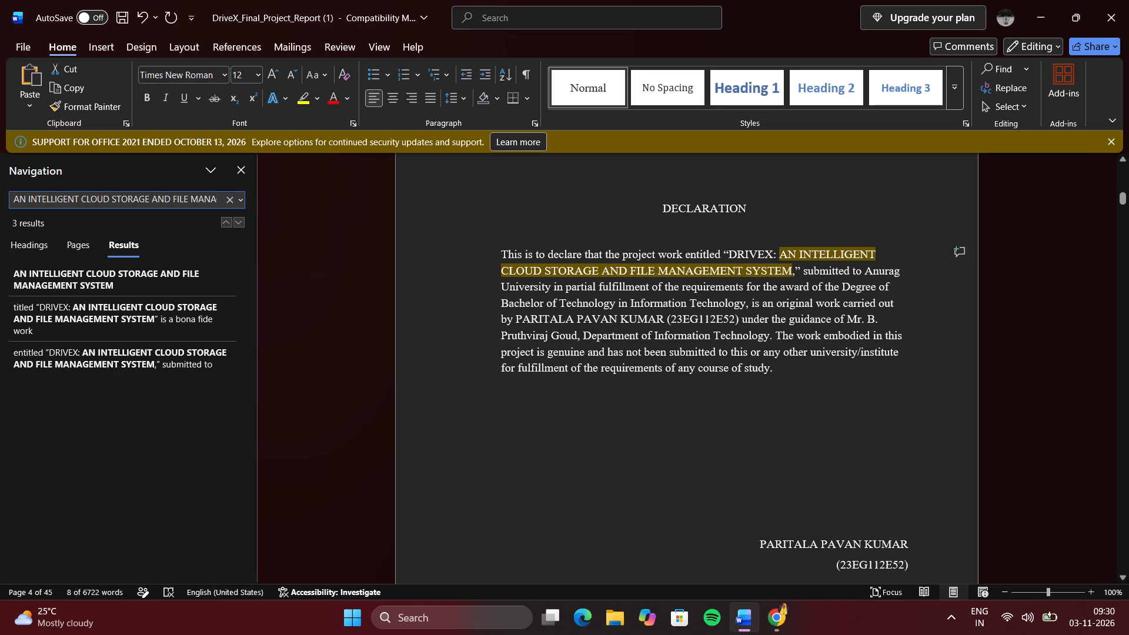
{"action": "left_click", "coordinate": [229, 206]}
Review the Declaration, certificate and cover page backward to the start of the report, checking the title wording and layout.
{"action": "scroll", "coordinate": [630, 447], "scroll_direction": "up", "scroll_amount": 2}
{"action": "scroll", "coordinate": [630, 447], "scroll_direction": "down", "scroll_amount": 2}
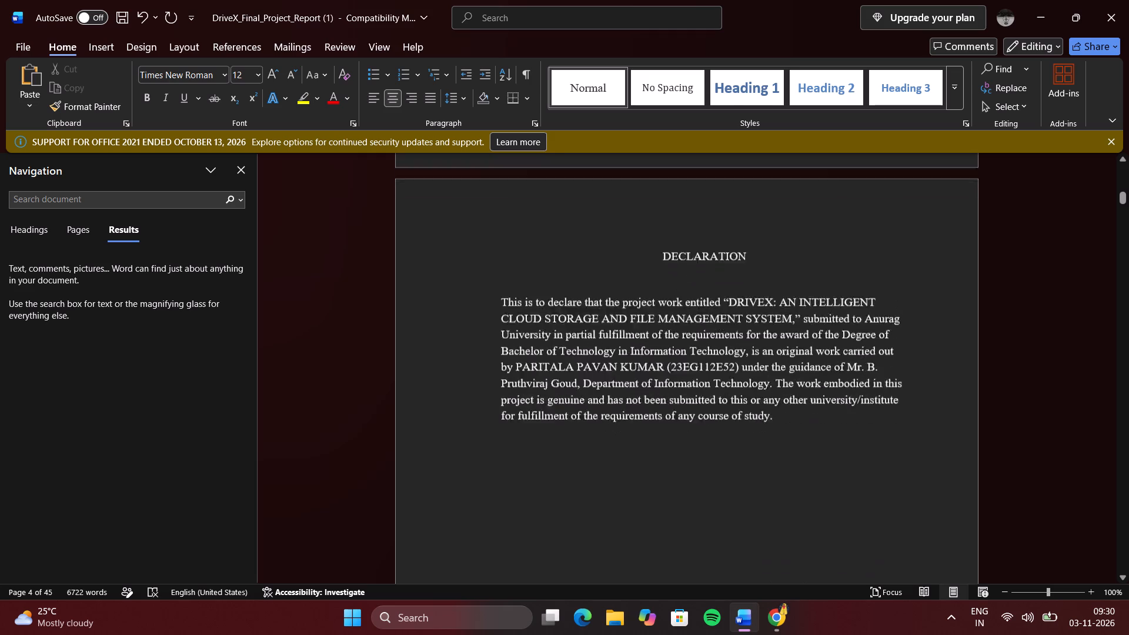
{"action": "scroll", "coordinate": [630, 447], "scroll_direction": "down", "scroll_amount": 2}
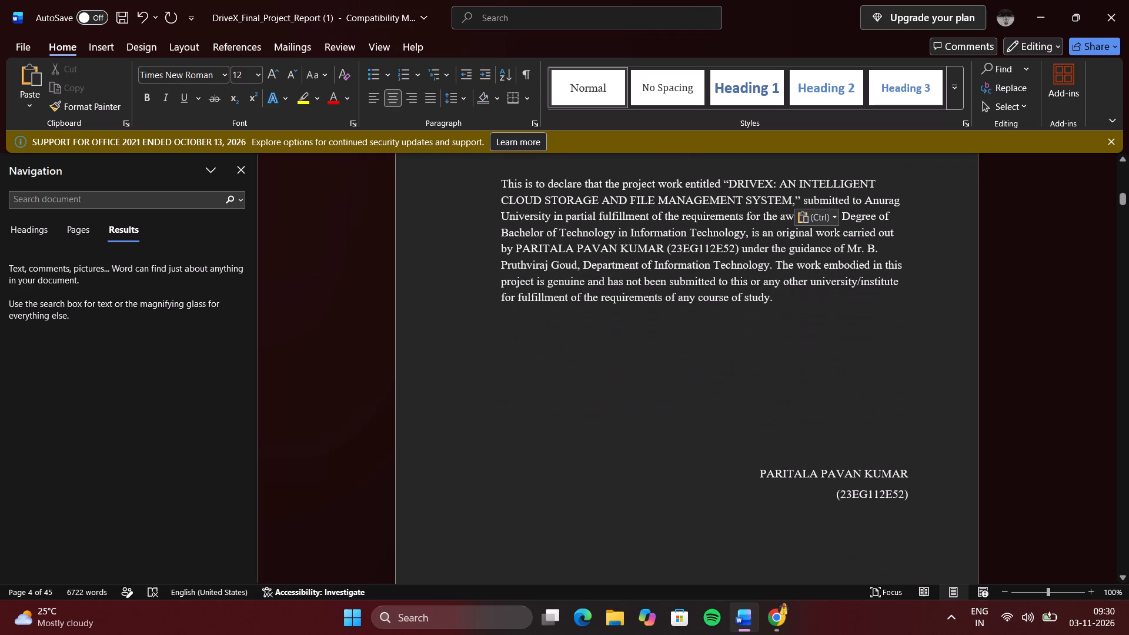
{"action": "scroll", "coordinate": [630, 447], "scroll_direction": "up", "scroll_amount": 9}
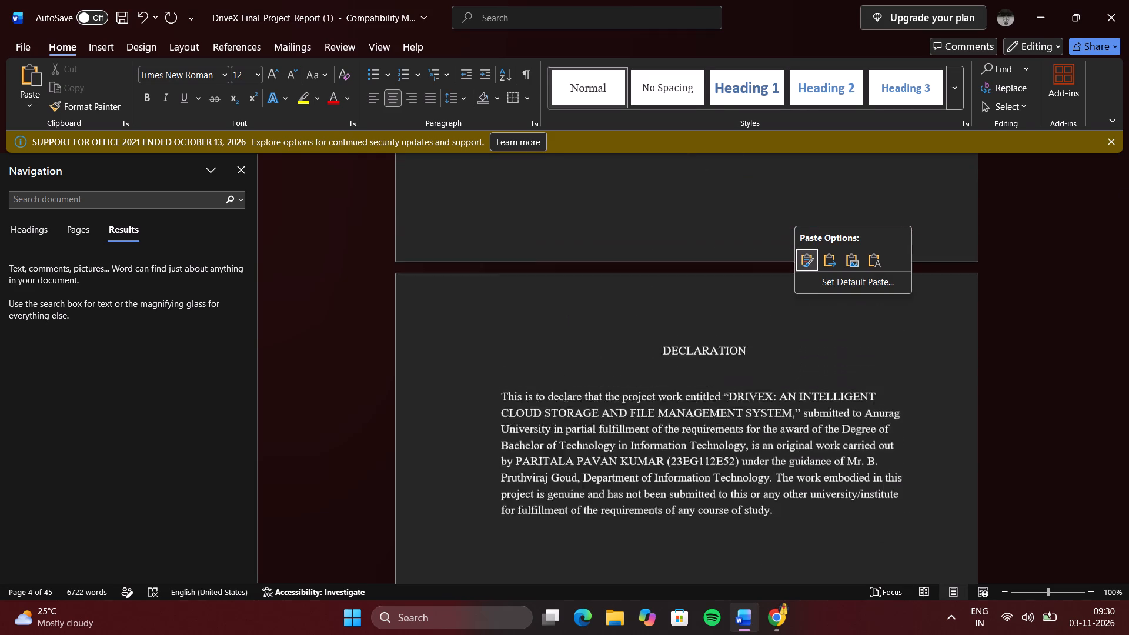
{"action": "scroll", "coordinate": [630, 447], "scroll_direction": "up", "scroll_amount": 20}
{"action": "scroll", "coordinate": [630, 447], "scroll_direction": "up", "scroll_amount": 4}
{"action": "left_click", "coordinate": [630, 447]}
{"action": "scroll", "coordinate": [630, 447], "scroll_direction": "up", "scroll_amount": 5}
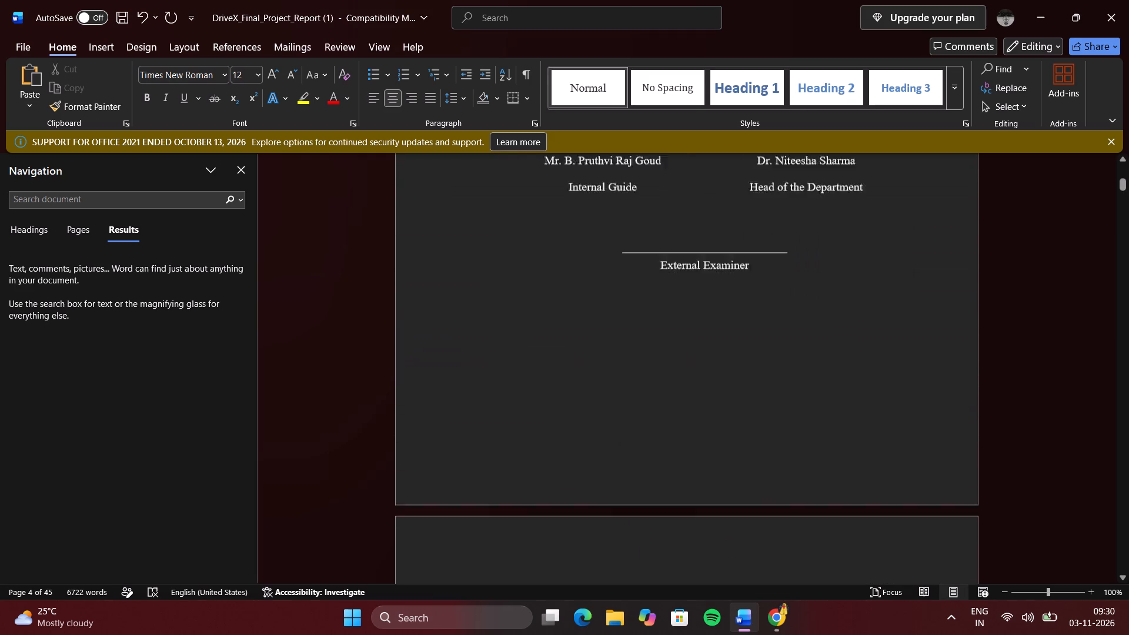
{"action": "scroll", "coordinate": [631, 448], "scroll_direction": "up", "scroll_amount": 8}
{"action": "scroll", "coordinate": [631, 448], "scroll_direction": "up", "scroll_amount": 15}
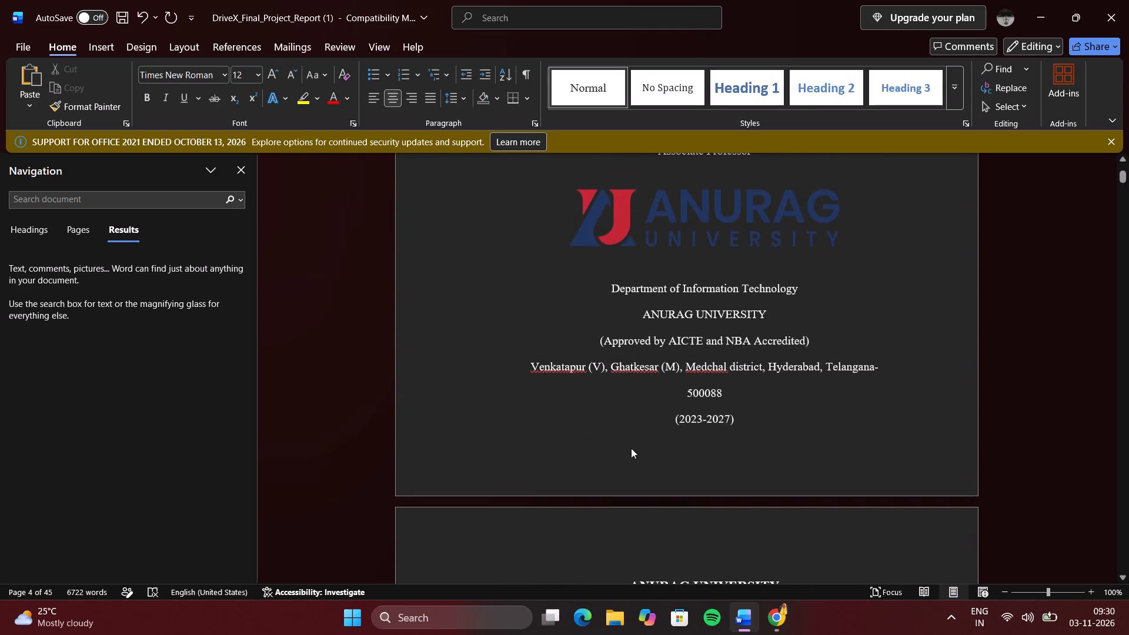
{"action": "scroll", "coordinate": [631, 448], "scroll_direction": "up", "scroll_amount": 7}
{"action": "scroll", "coordinate": [631, 448], "scroll_direction": "down", "scroll_amount": 3}
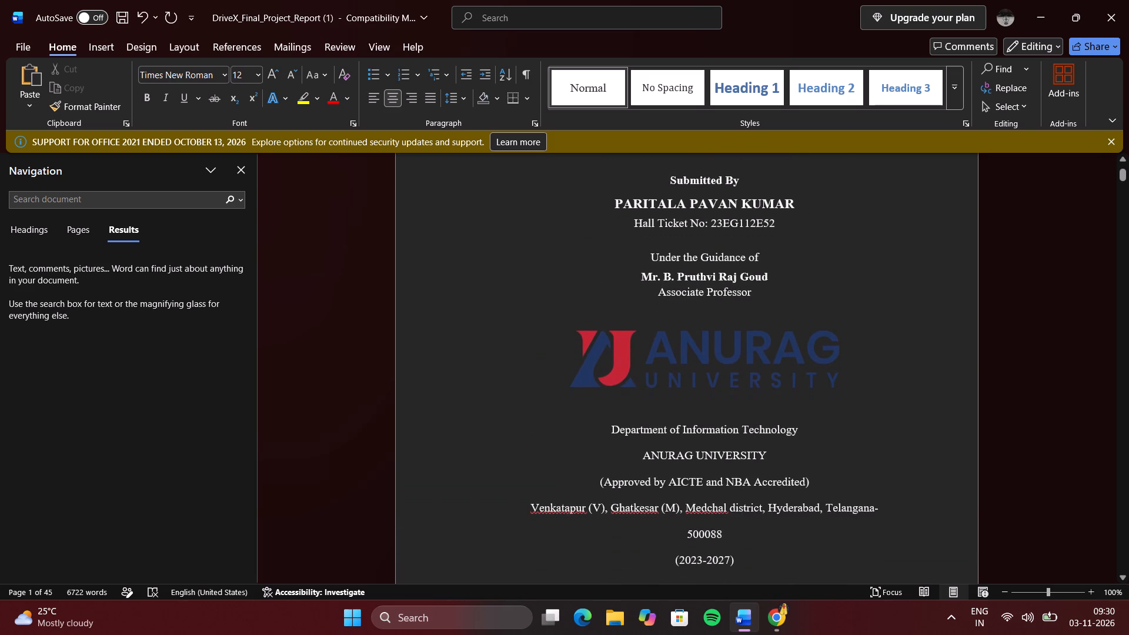
{"action": "scroll", "coordinate": [631, 448], "scroll_direction": "up", "scroll_amount": 11}
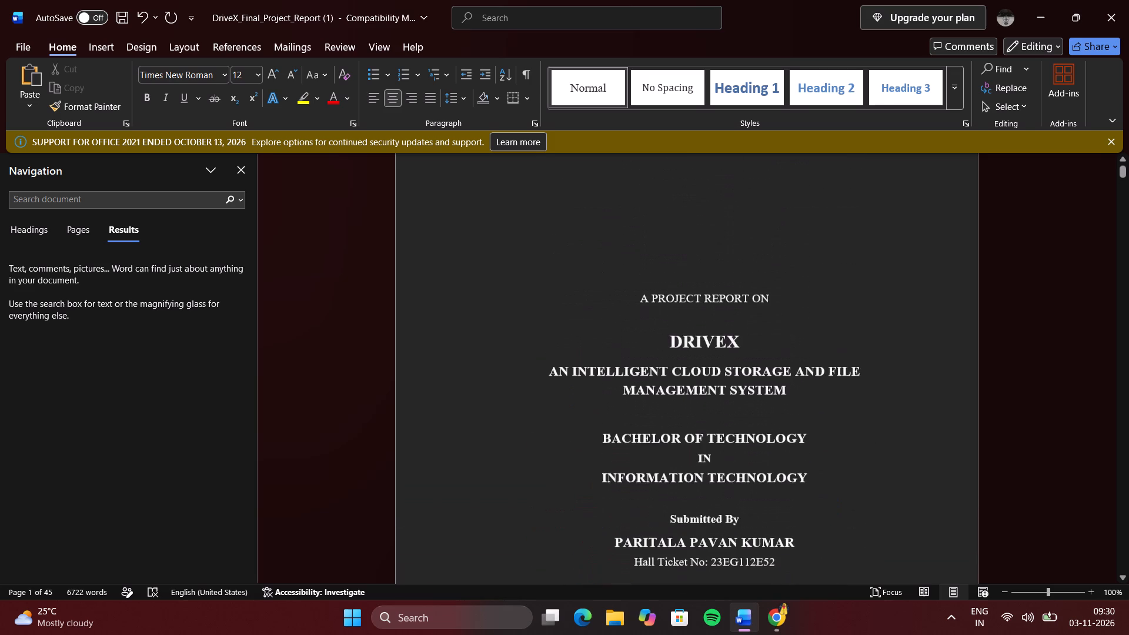
{"action": "scroll", "coordinate": [631, 448], "scroll_direction": "up", "scroll_amount": 1}
Save the report.
{"action": "key", "text": "ctrl+s"}
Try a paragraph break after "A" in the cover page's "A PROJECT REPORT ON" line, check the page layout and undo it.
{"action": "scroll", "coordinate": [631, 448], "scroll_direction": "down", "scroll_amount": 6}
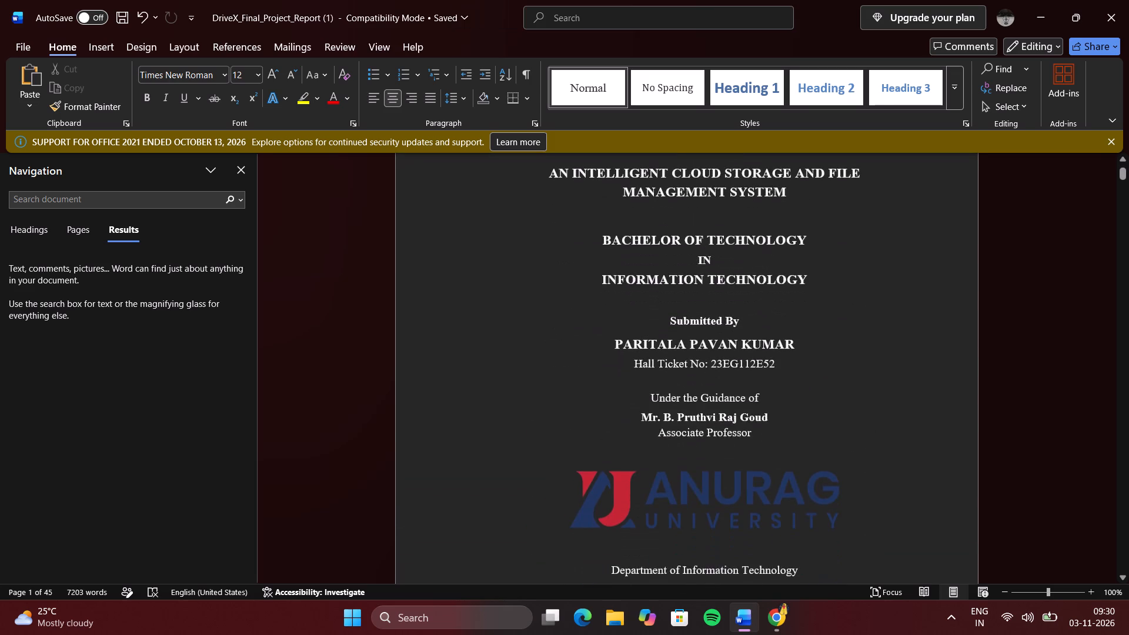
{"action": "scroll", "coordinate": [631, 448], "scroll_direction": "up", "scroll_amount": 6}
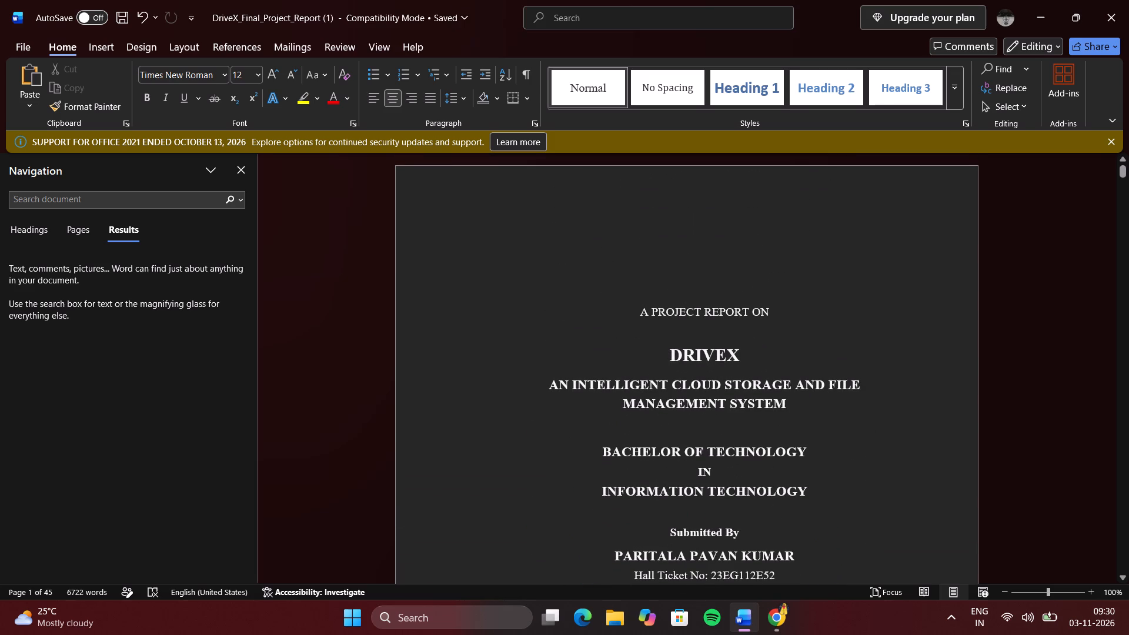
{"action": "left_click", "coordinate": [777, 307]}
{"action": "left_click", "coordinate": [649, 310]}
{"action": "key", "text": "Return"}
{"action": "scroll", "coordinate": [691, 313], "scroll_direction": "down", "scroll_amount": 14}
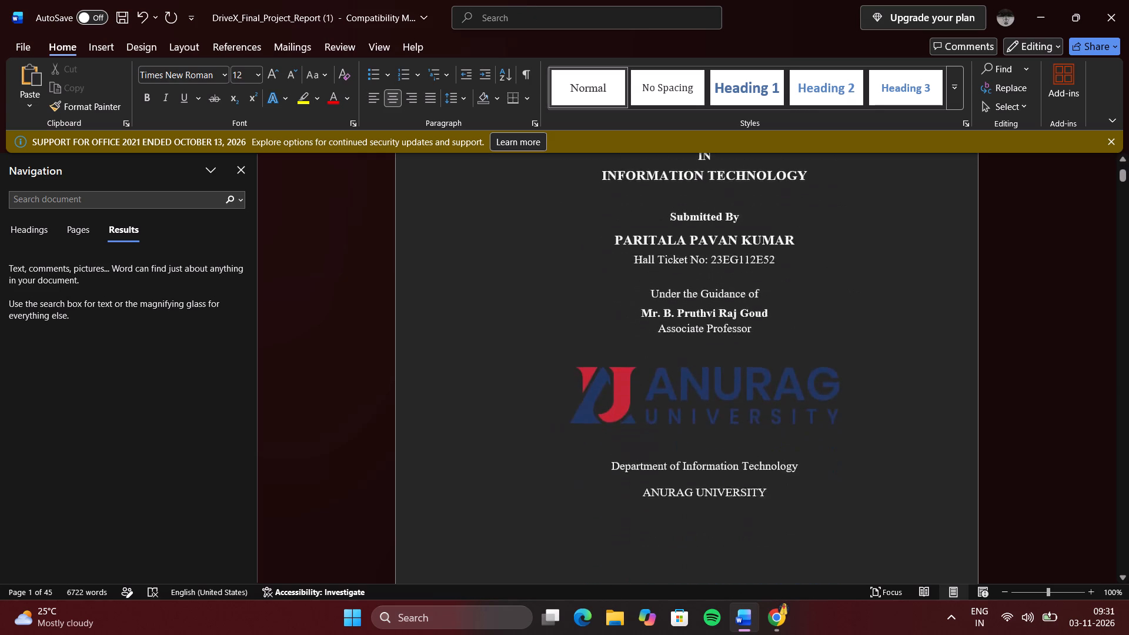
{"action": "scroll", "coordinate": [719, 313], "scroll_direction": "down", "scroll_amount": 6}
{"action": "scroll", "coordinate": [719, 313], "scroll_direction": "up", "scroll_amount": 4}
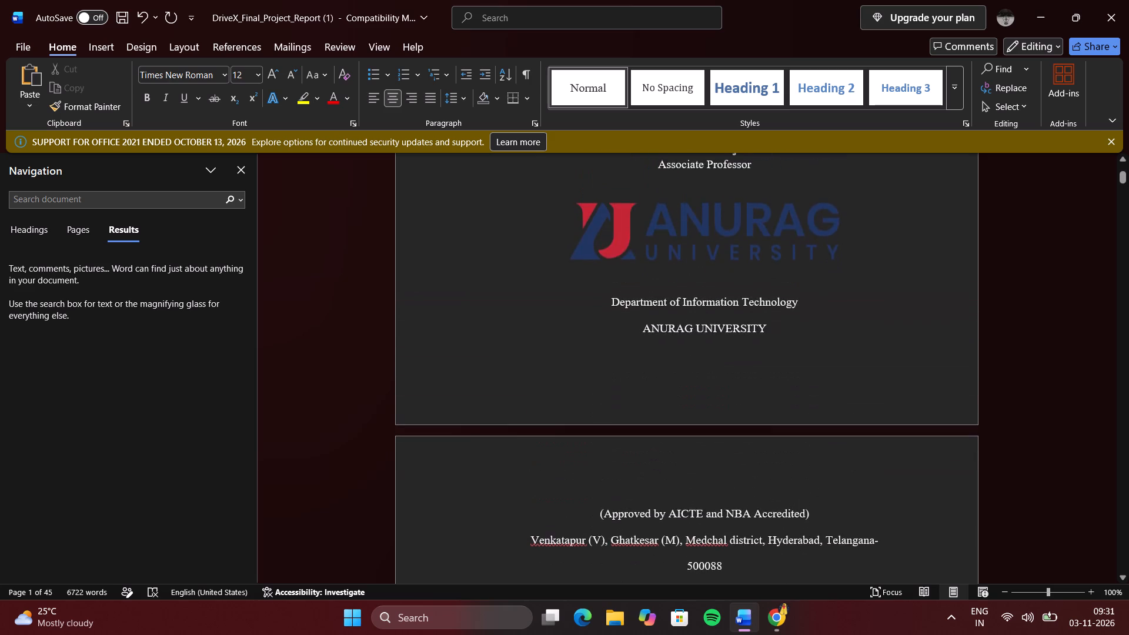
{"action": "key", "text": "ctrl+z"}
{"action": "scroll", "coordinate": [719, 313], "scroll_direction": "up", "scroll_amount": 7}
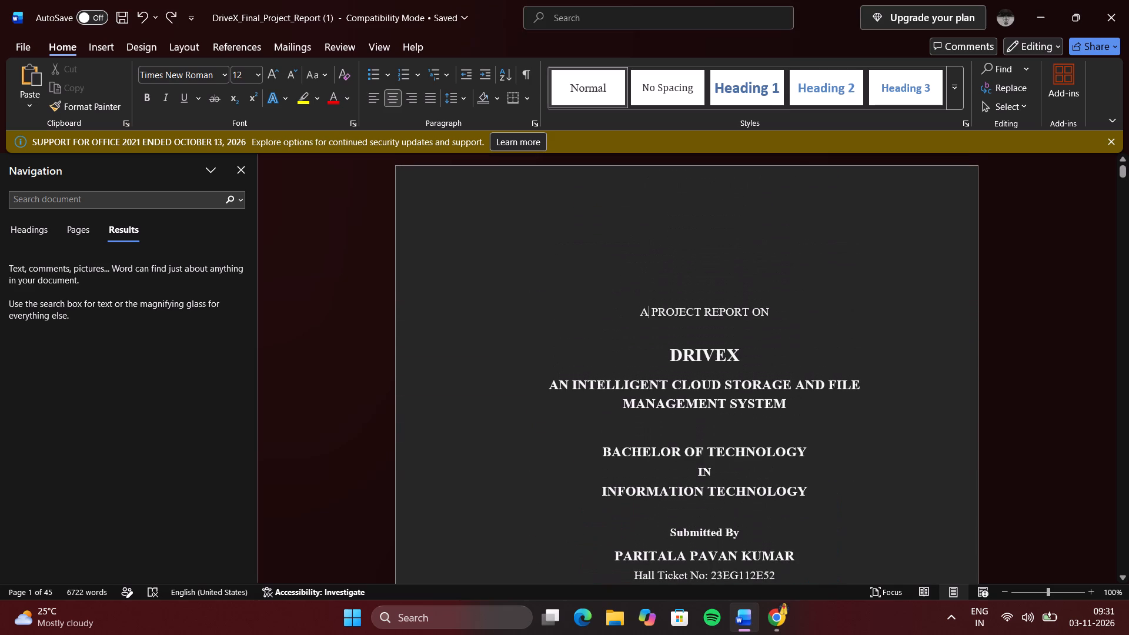
Make the "A PROJECT REPORT ON" line on the cover page bold.
{"action": "left_click", "coordinate": [642, 309]}
{"action": "left_click_drag", "start_coordinate": [642, 309], "coordinate": [694, 312]}
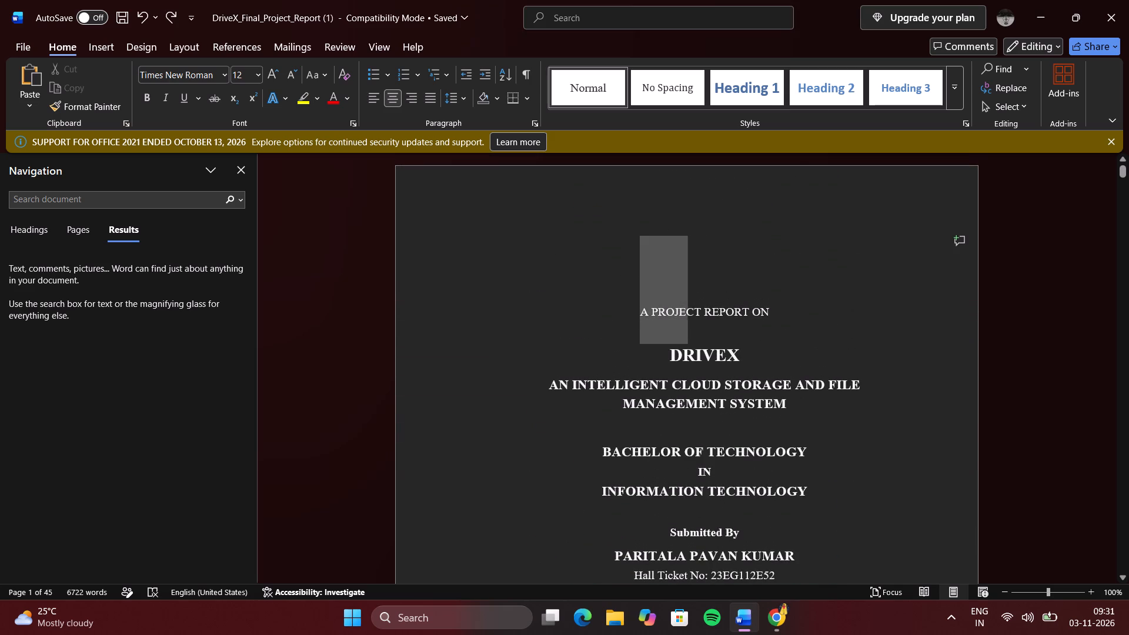
{"action": "left_click_drag", "start_coordinate": [694, 312], "coordinate": [764, 312]}
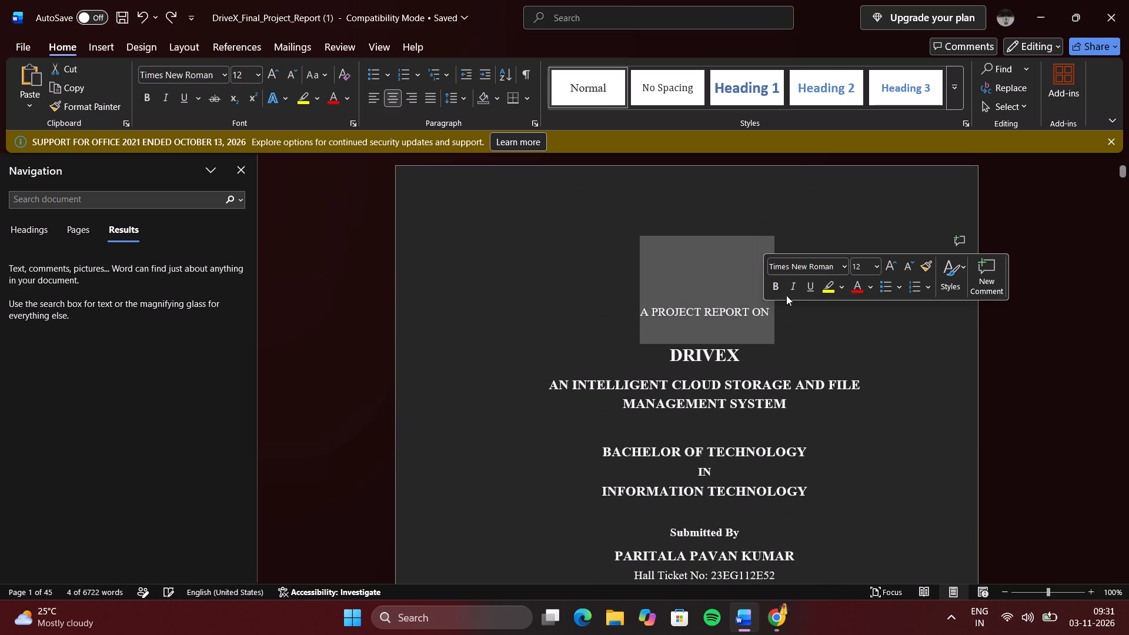
{"action": "left_click", "coordinate": [773, 292]}
{"action": "left_click", "coordinate": [816, 350]}
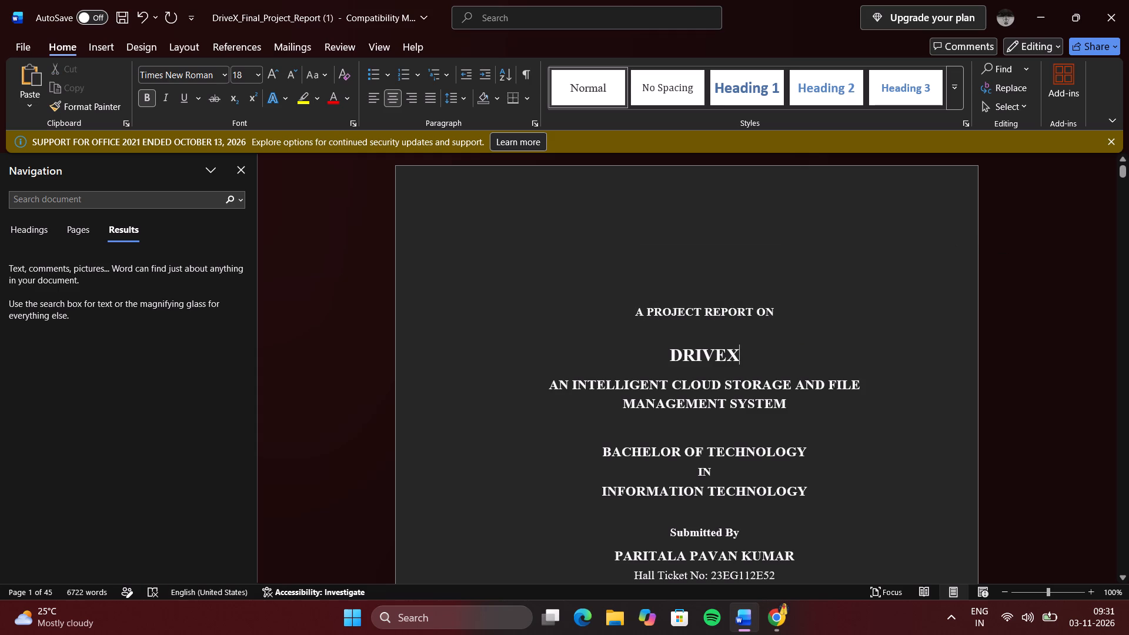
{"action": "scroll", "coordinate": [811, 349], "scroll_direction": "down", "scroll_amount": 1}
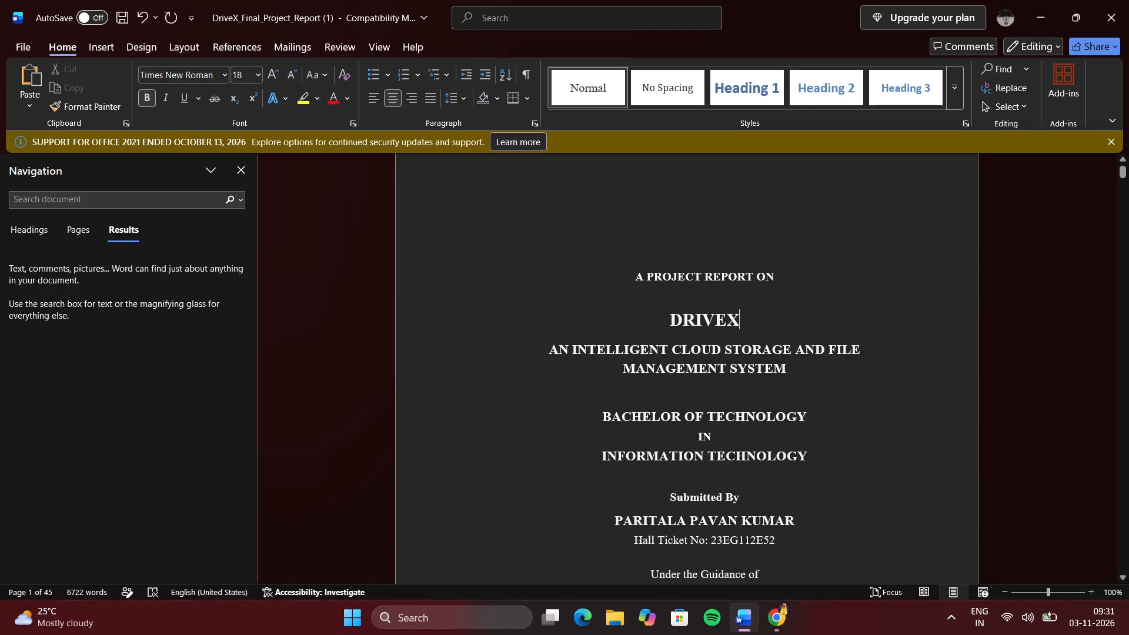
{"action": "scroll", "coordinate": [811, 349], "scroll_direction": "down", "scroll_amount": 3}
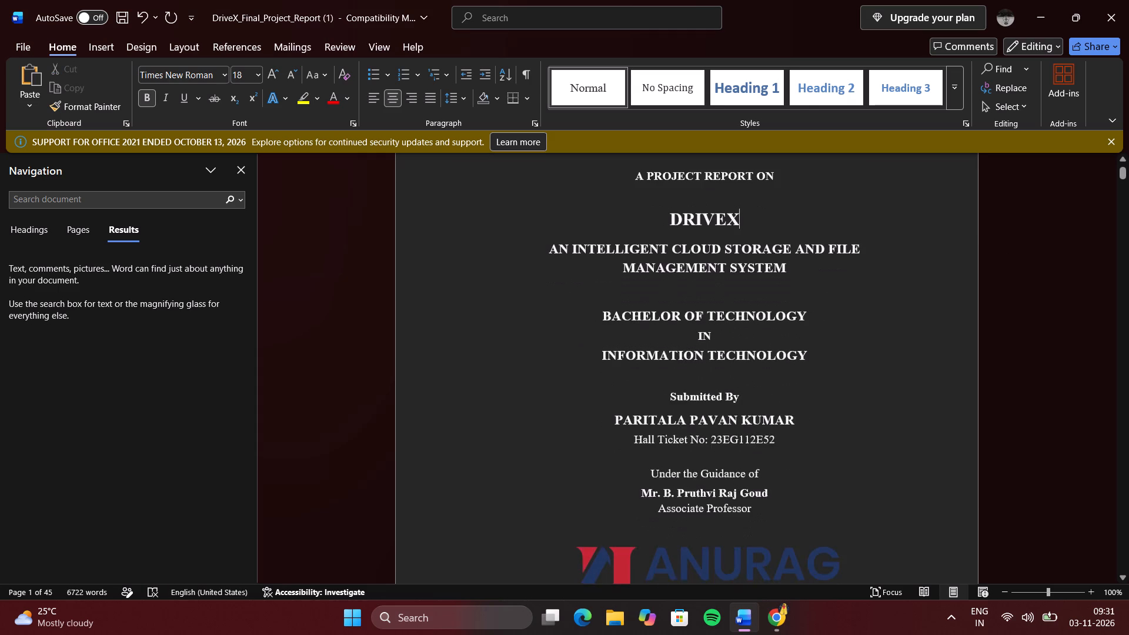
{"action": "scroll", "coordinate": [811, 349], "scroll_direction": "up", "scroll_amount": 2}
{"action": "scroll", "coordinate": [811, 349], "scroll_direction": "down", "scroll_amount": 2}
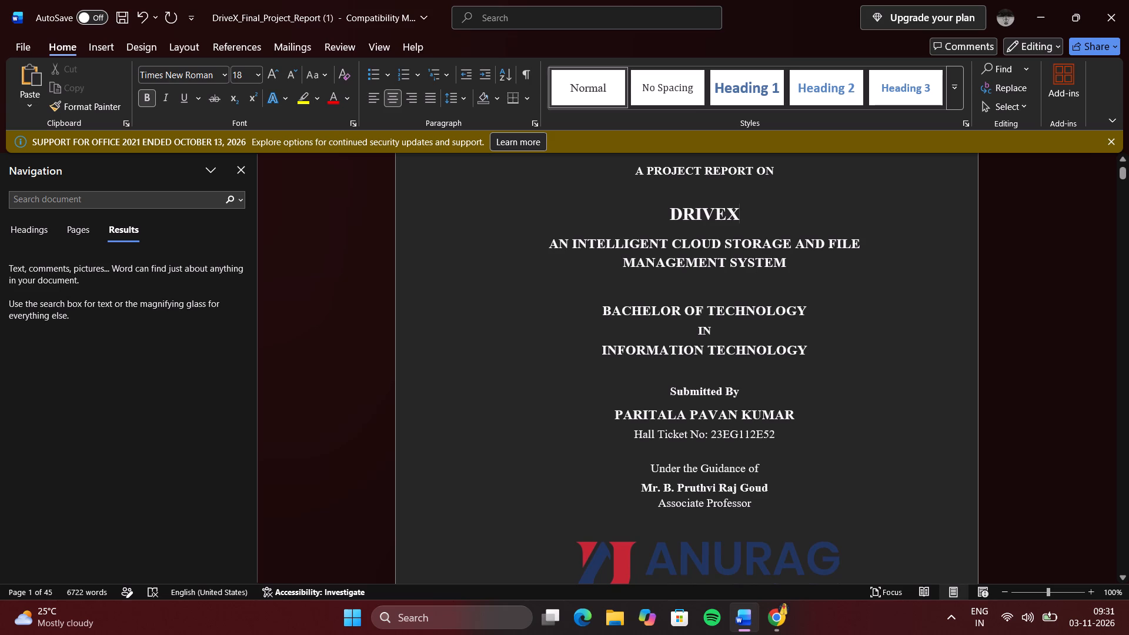
Set the line spacing of the cover page text from "A PROJECT REPORT ON" through "Associate Professor" to 1.0 and check the page layout.
{"action": "left_click_drag", "start_coordinate": [756, 503], "coordinate": [636, 182]}
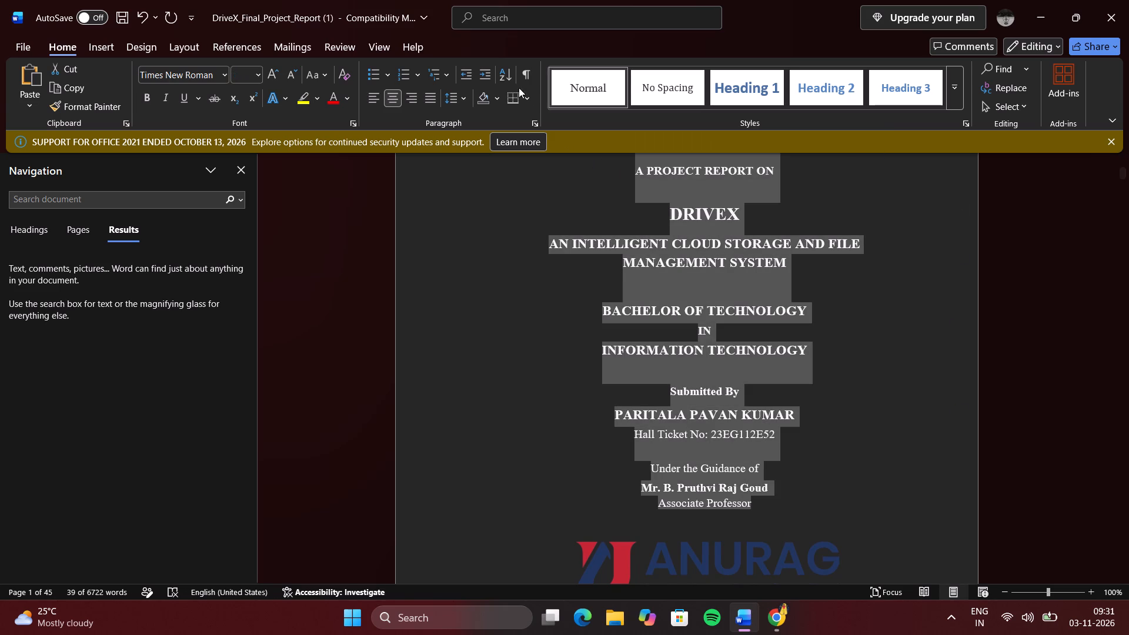
{"action": "left_click", "coordinate": [466, 101]}
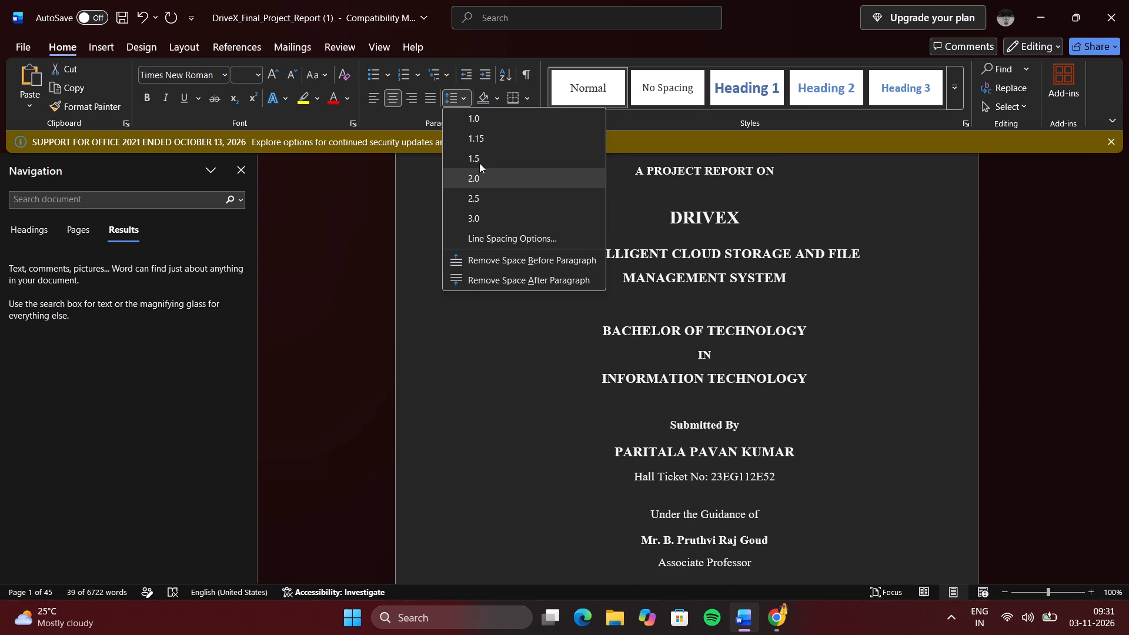
{"action": "left_click", "coordinate": [479, 116]}
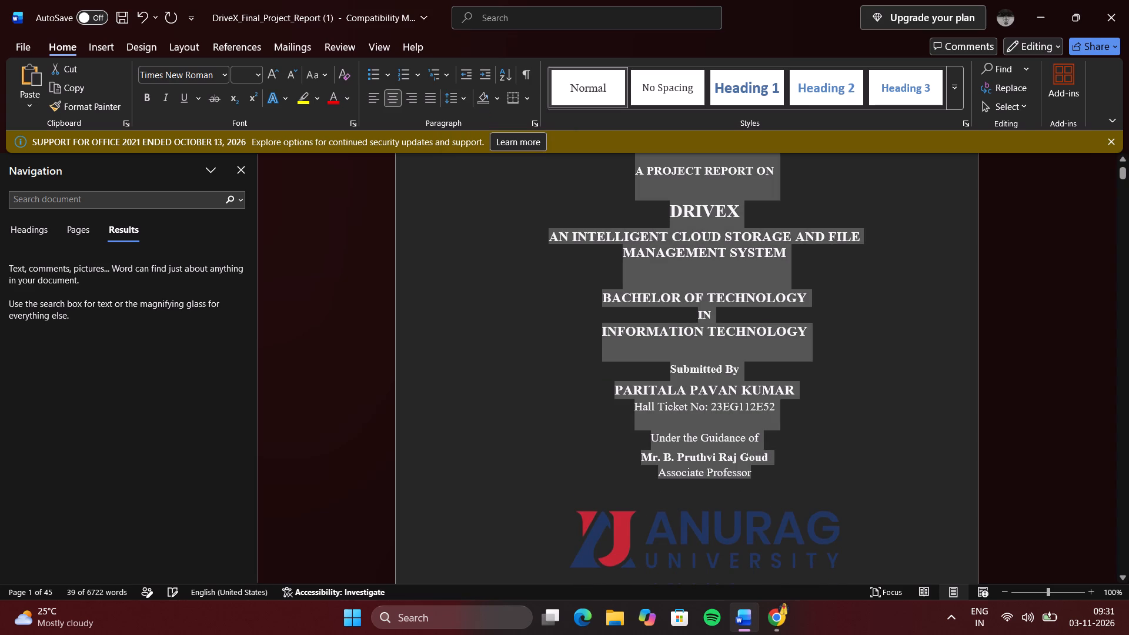
{"action": "left_click", "coordinate": [491, 351]}
{"action": "scroll", "coordinate": [491, 351], "scroll_direction": "down", "scroll_amount": 11}
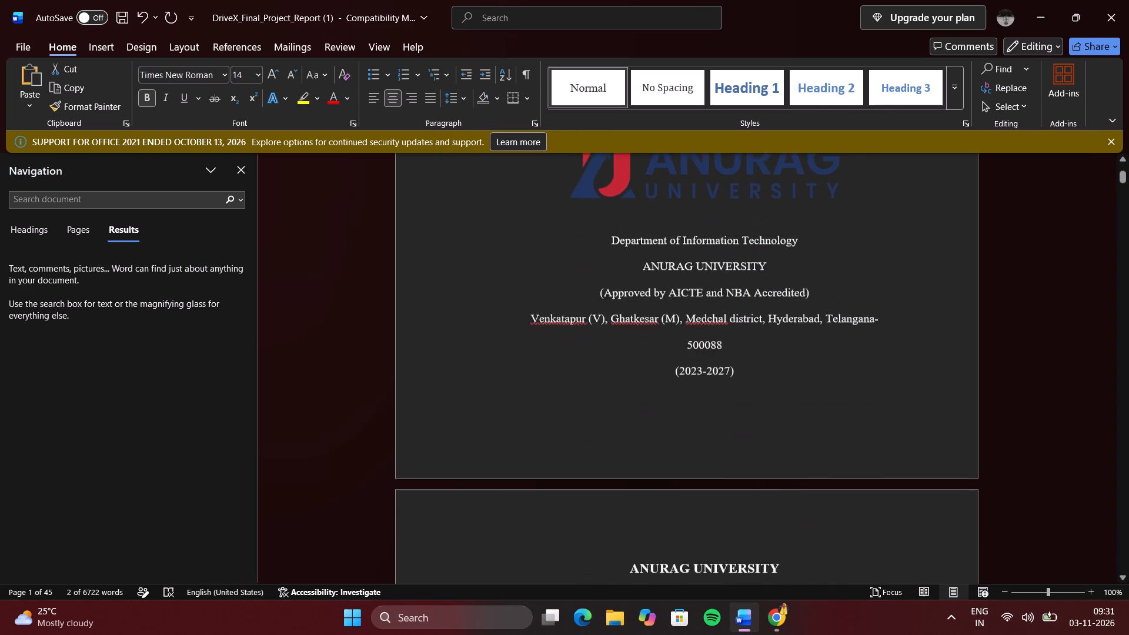
{"action": "scroll", "coordinate": [498, 352], "scroll_direction": "up", "scroll_amount": 16}
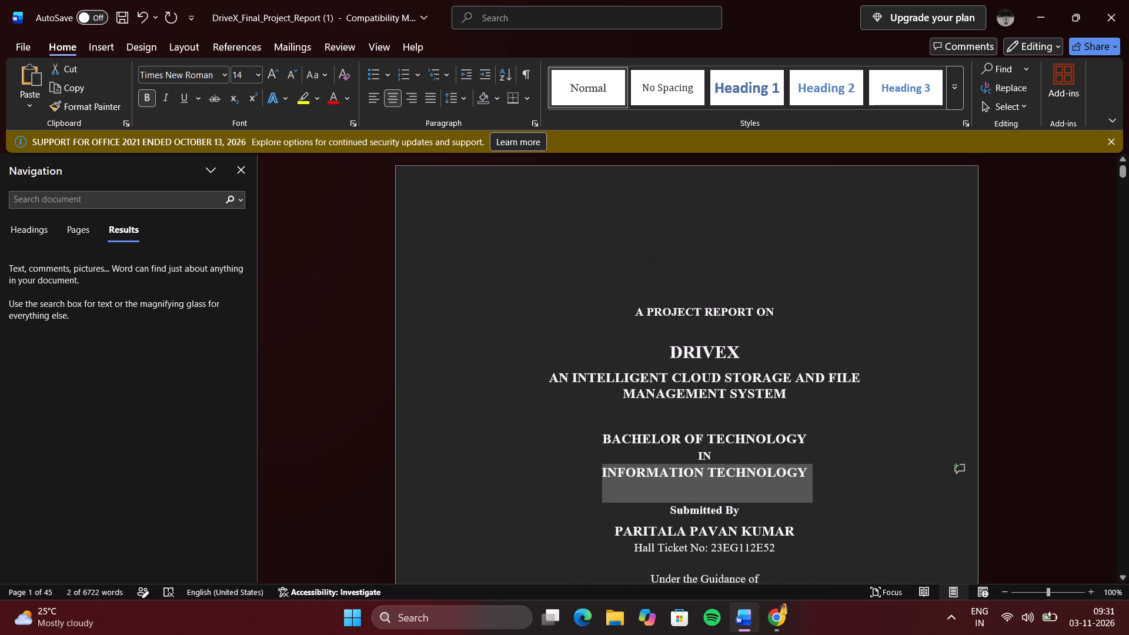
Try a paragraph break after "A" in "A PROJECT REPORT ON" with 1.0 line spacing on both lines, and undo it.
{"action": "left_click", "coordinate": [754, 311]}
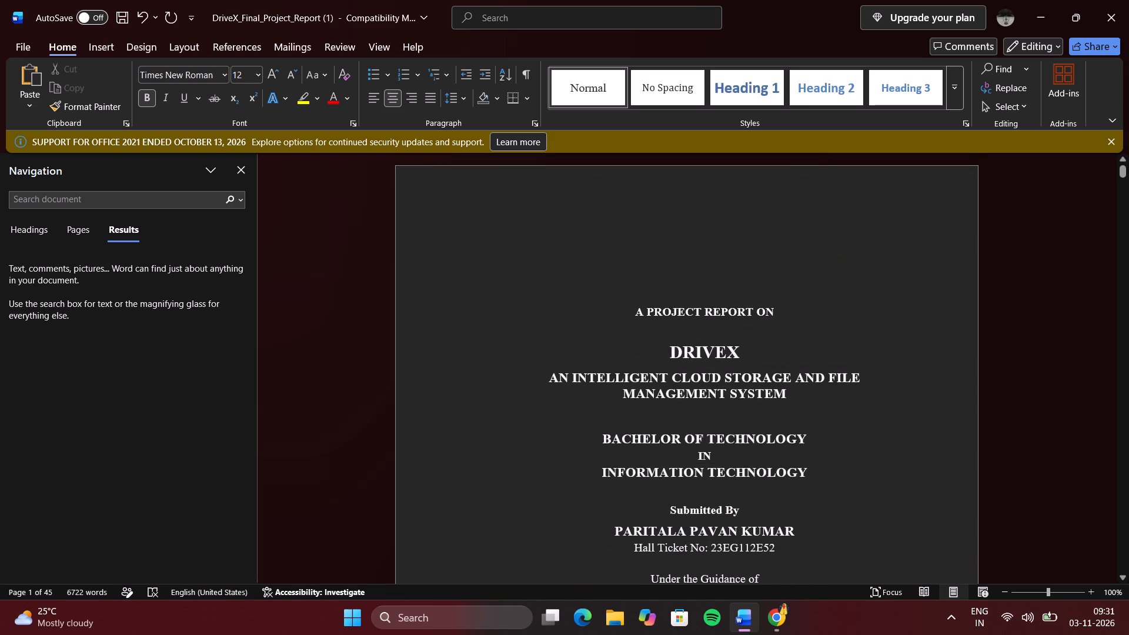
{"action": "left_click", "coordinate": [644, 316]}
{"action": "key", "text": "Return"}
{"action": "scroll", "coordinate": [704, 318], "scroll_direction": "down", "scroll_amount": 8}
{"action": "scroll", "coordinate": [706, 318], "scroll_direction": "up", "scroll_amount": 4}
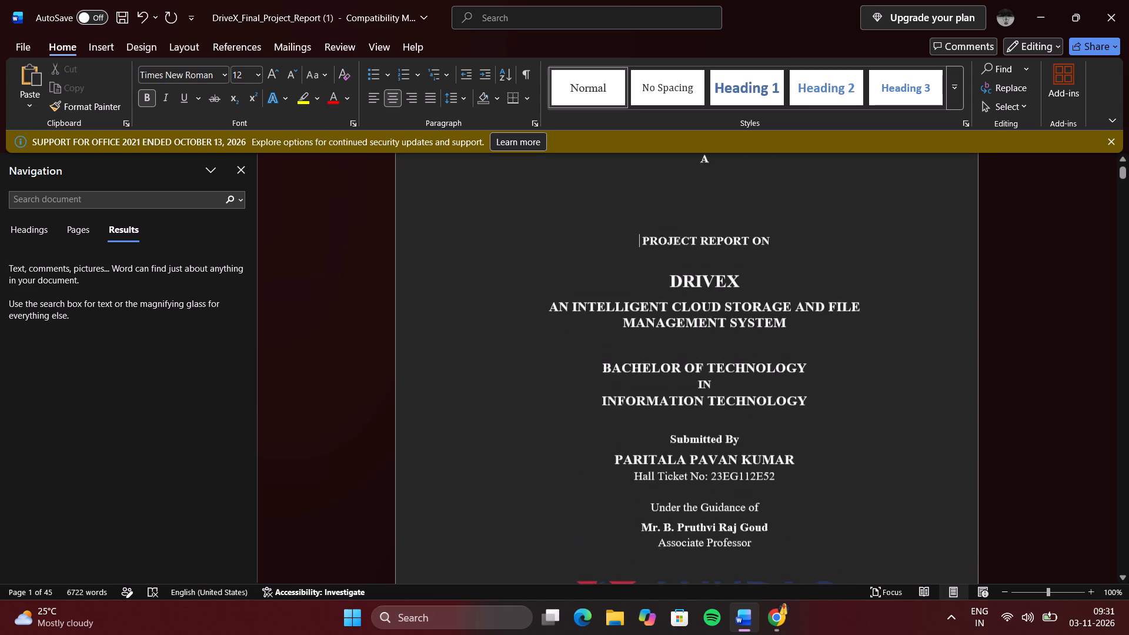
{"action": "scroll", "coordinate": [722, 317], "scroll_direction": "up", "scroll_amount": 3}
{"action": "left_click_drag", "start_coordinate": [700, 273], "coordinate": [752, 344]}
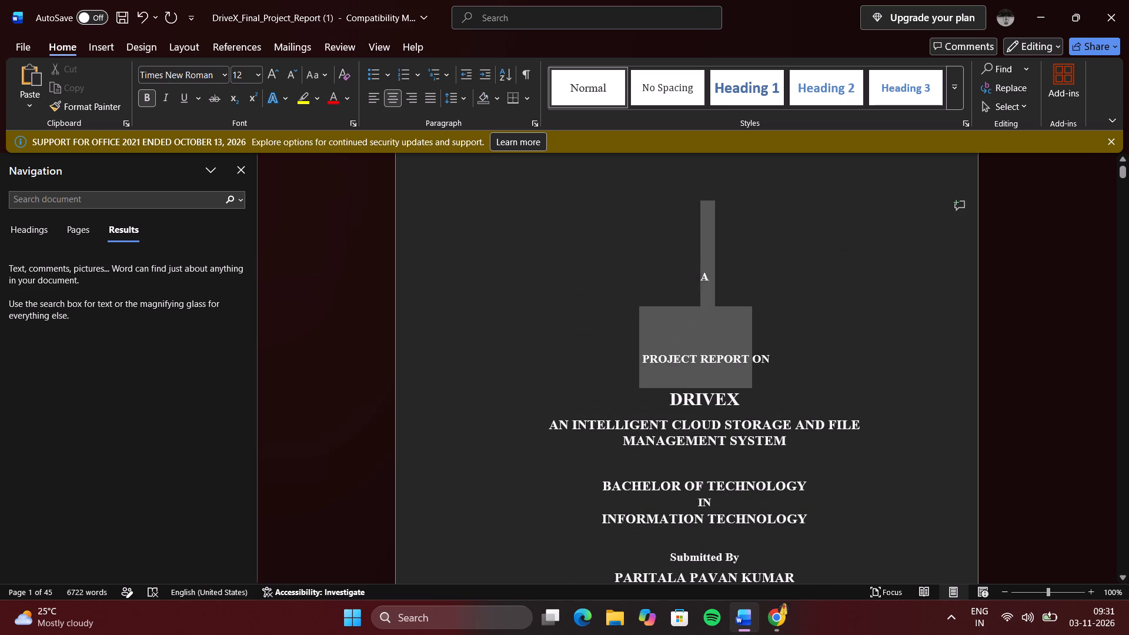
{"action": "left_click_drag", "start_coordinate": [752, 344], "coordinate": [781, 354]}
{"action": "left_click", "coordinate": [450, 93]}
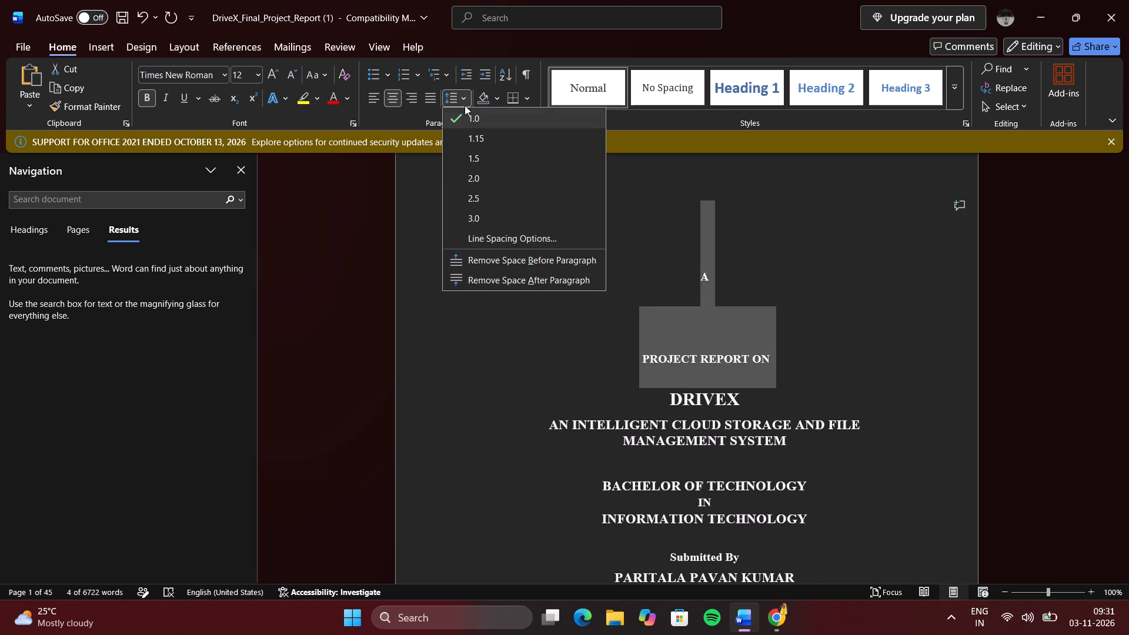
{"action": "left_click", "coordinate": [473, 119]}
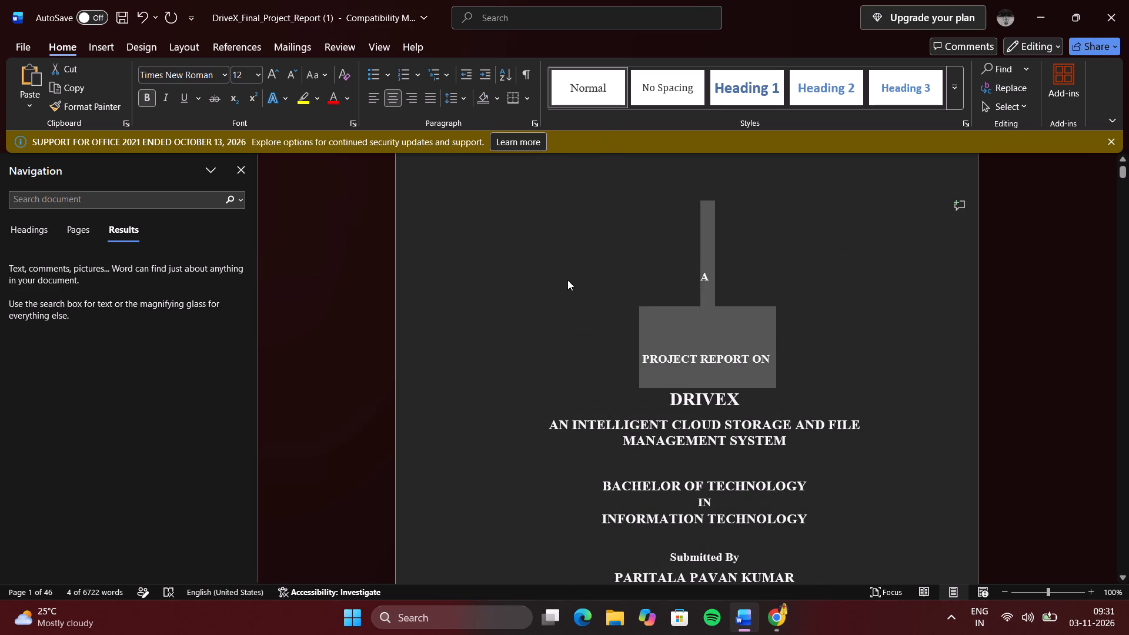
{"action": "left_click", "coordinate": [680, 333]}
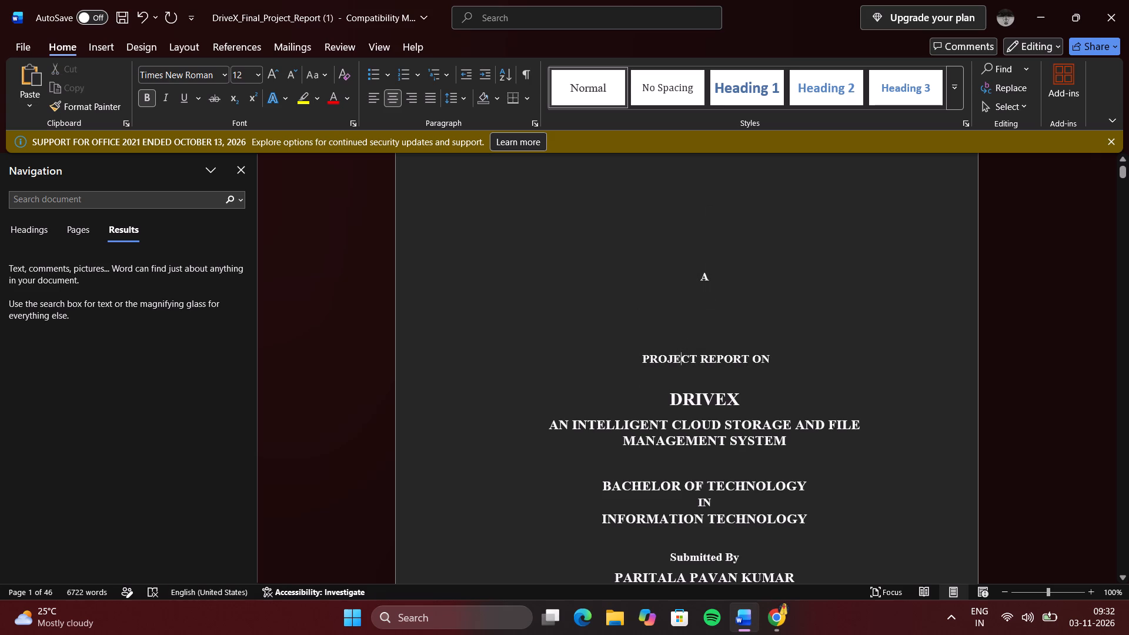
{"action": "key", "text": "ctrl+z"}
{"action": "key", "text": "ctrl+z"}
Examine the layout of the cover page and the certificate page, including the certificate's title wording and signature block.
{"action": "scroll", "coordinate": [680, 333], "scroll_direction": "down", "scroll_amount": 10}
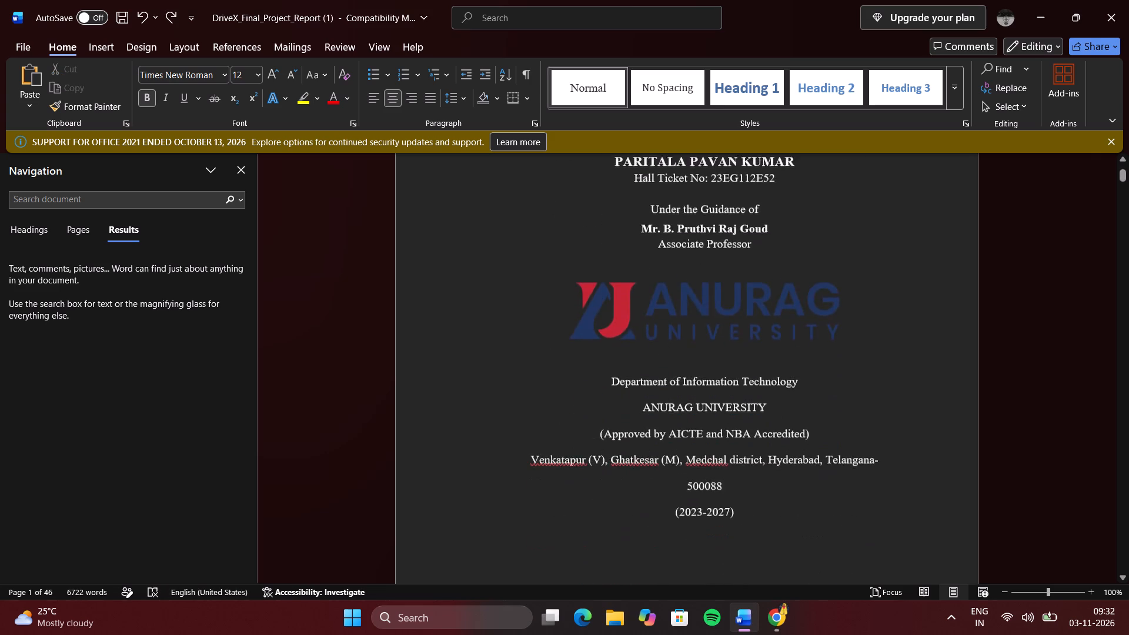
{"action": "scroll", "coordinate": [680, 333], "scroll_direction": "down", "scroll_amount": 6}
{"action": "scroll", "coordinate": [680, 333], "scroll_direction": "up", "scroll_amount": 17}
{"action": "scroll", "coordinate": [680, 333], "scroll_direction": "down", "scroll_amount": 7}
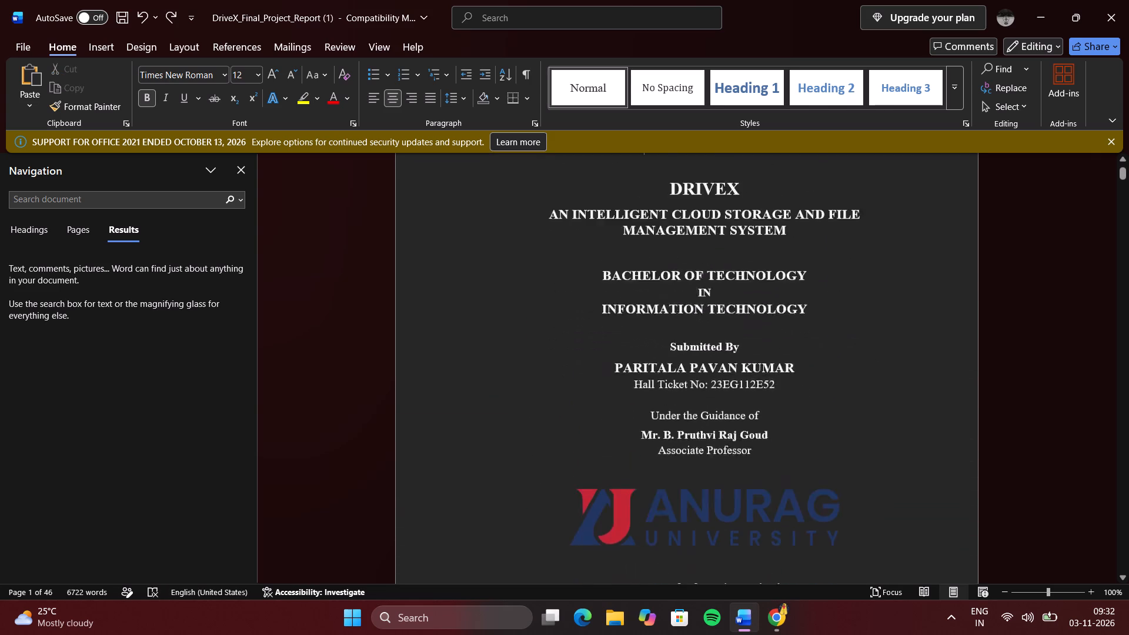
{"action": "scroll", "coordinate": [680, 333], "scroll_direction": "down", "scroll_amount": 19}
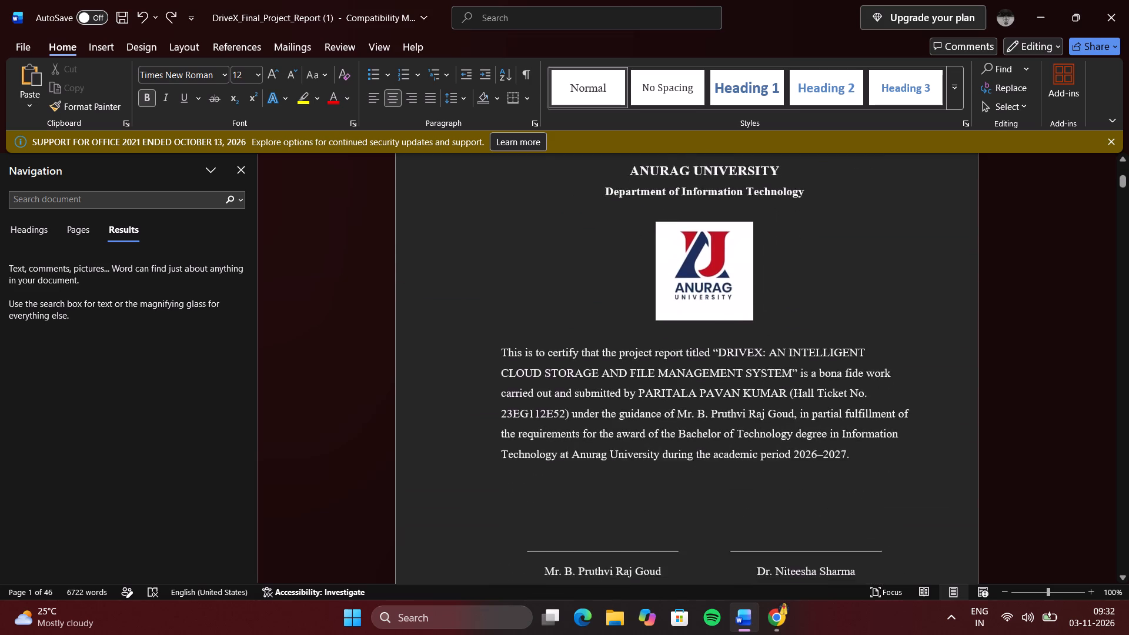
{"action": "scroll", "coordinate": [680, 333], "scroll_direction": "down", "scroll_amount": 2}
{"action": "scroll", "coordinate": [680, 333], "scroll_direction": "up", "scroll_amount": 6}
{"action": "scroll", "coordinate": [680, 333], "scroll_direction": "down", "scroll_amount": 3}
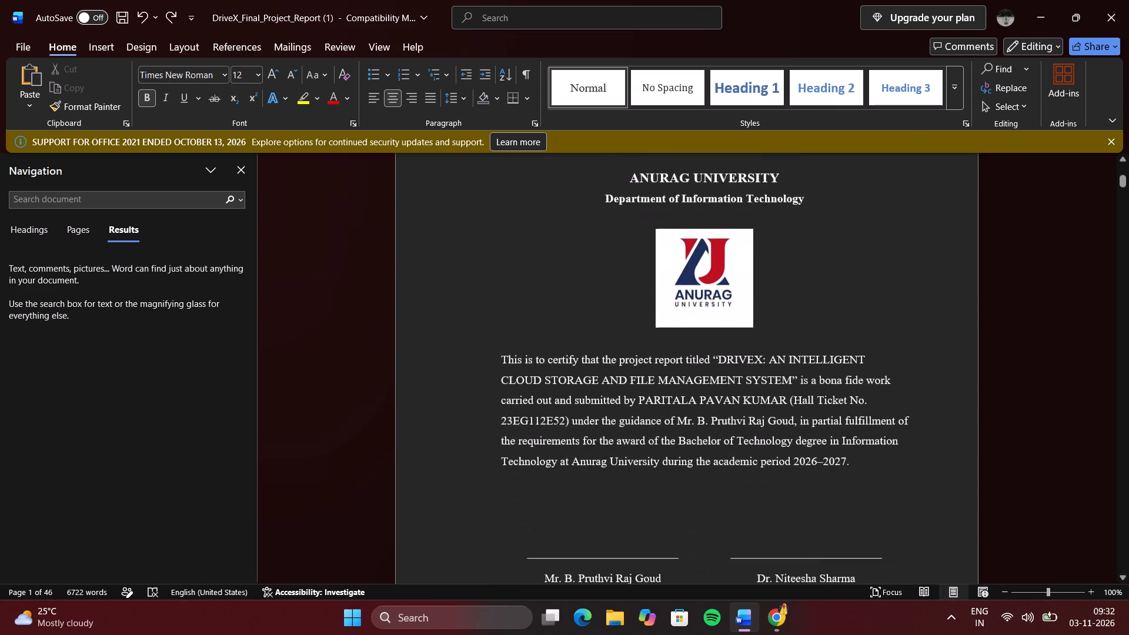
{"action": "scroll", "coordinate": [680, 333], "scroll_direction": "down", "scroll_amount": 2}
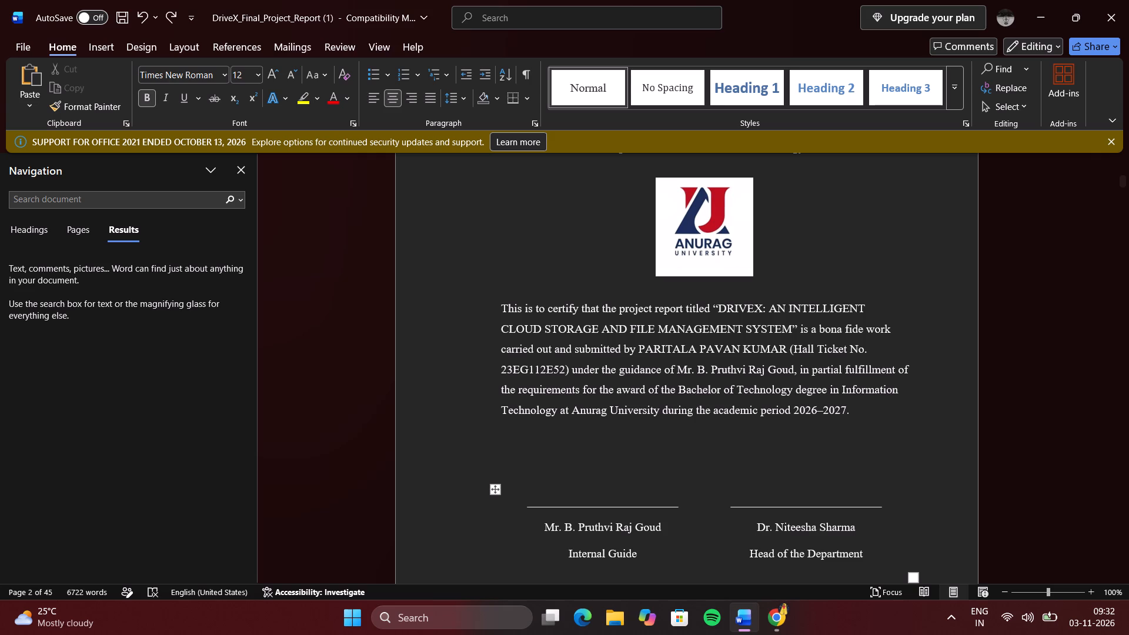
Search the report for the copied title "SECURE CLOUD FILE STORAGE AND INTELLIGENT COLLABORATION SYSTEM".
{"action": "left_click", "coordinate": [57, 193]}
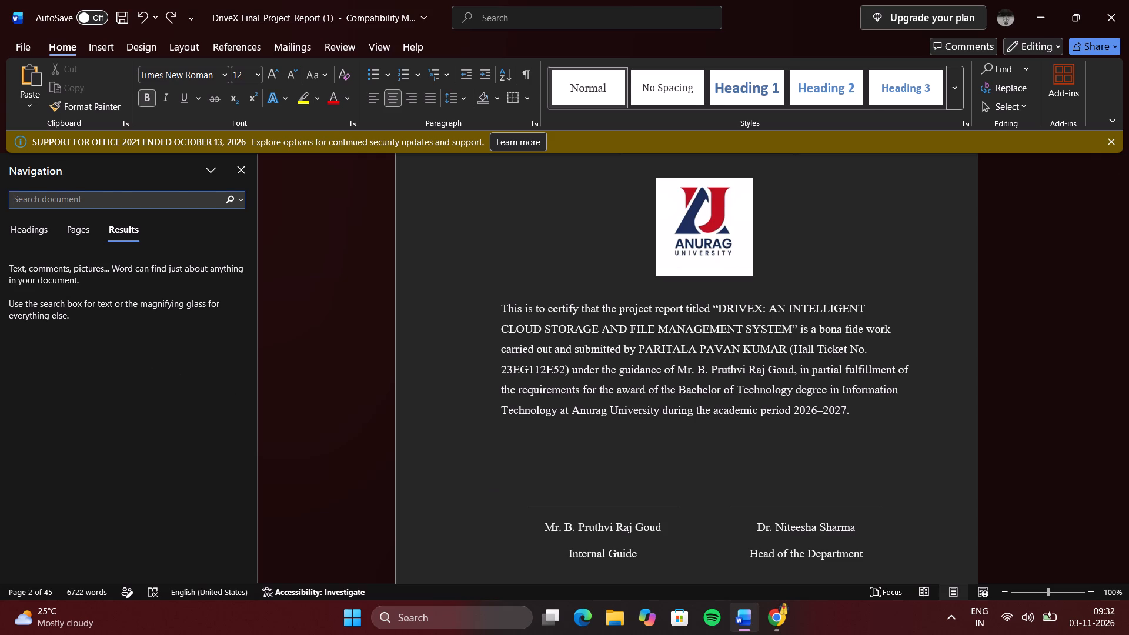
{"action": "key", "text": "ctrl+v"}
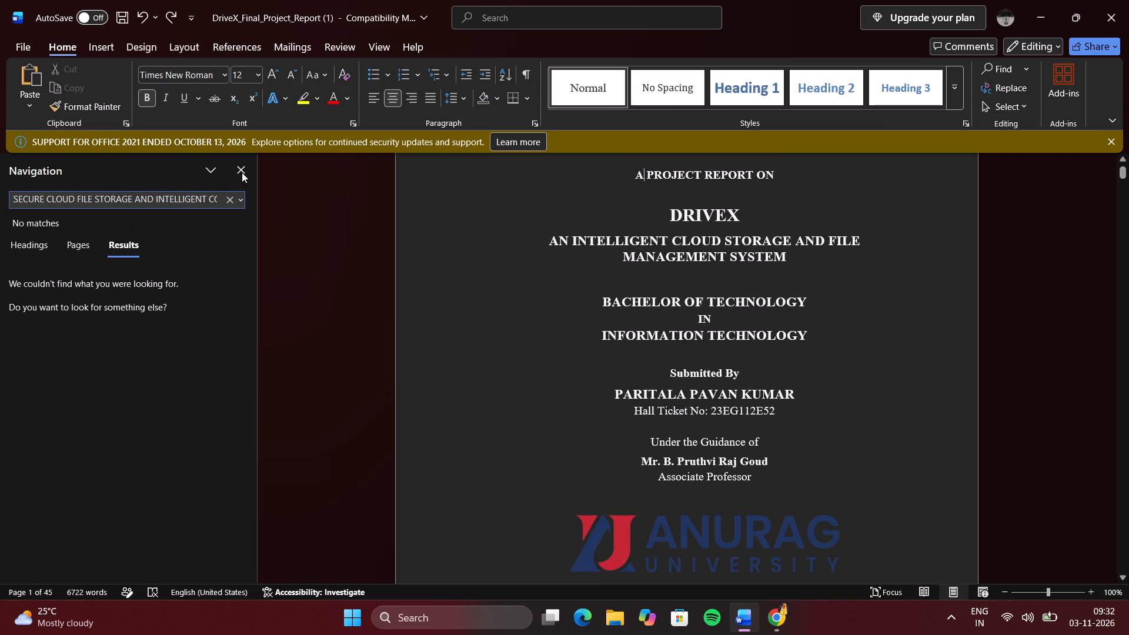
Shorten the search term to "SECURE" to look for remaining uses of the title wording, and close the search.
{"action": "left_click_drag", "start_coordinate": [214, 195], "coordinate": [111, 195]}
{"action": "key", "text": "BackSpace"}
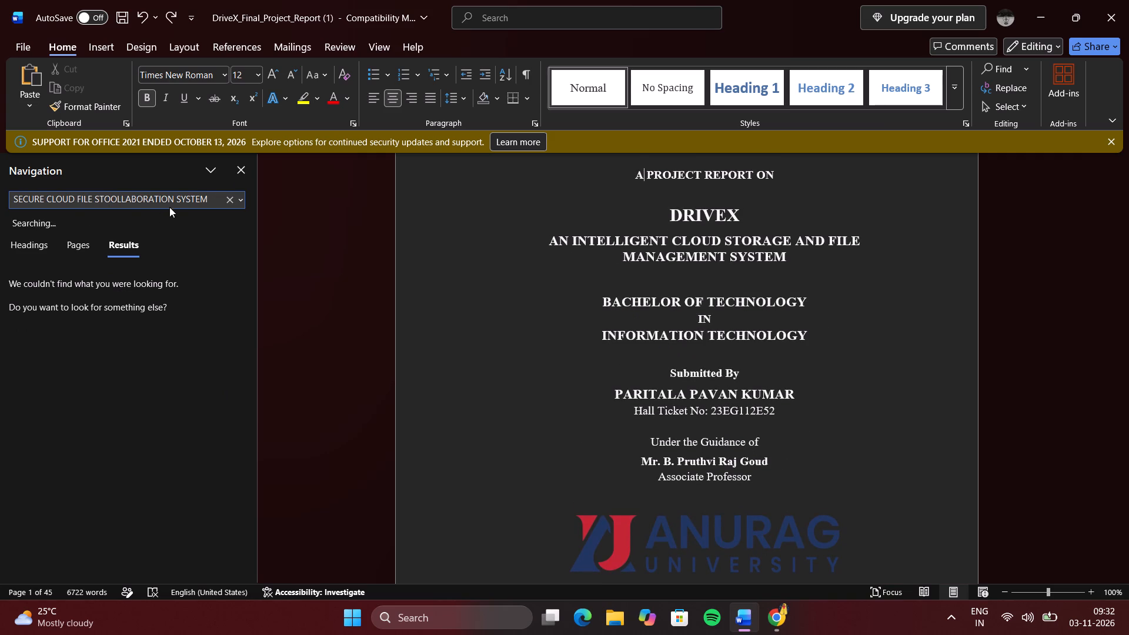
{"action": "left_click_drag", "start_coordinate": [209, 197], "coordinate": [133, 189]}
{"action": "key", "text": "BackSpace"}
{"action": "key", "text": "BackSpace"}
{"action": "key", "text": "BackSpace"}
{"action": "key", "text": "BackSpace"}
{"action": "key", "text": "BackSpace"}
{"action": "key", "text": "BackSpace"}
{"action": "key", "text": "BackSpace"}
{"action": "key", "text": "BackSpace"}
{"action": "key", "text": "BackSpace"}
{"action": "key", "text": "BackSpace"}
{"action": "key", "text": "BackSpace"}
{"action": "key", "text": "BackSpace"}
{"action": "key", "text": "BackSpace"}
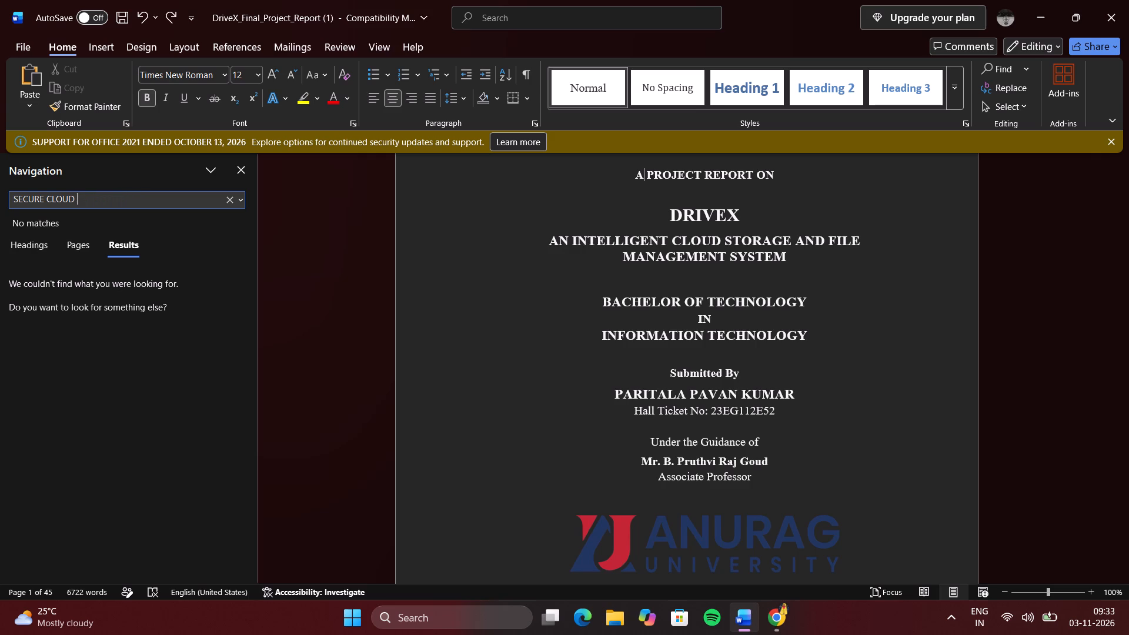
{"action": "key", "text": "BackSpace"}
{"action": "key", "text": "BackSpace"}
{"action": "key", "text": "BackSpace"}
{"action": "key", "text": "BackSpace"}
{"action": "key", "text": "BackSpace"}
{"action": "key", "text": "BackSpace"}
{"action": "key", "text": "BackSpace"}
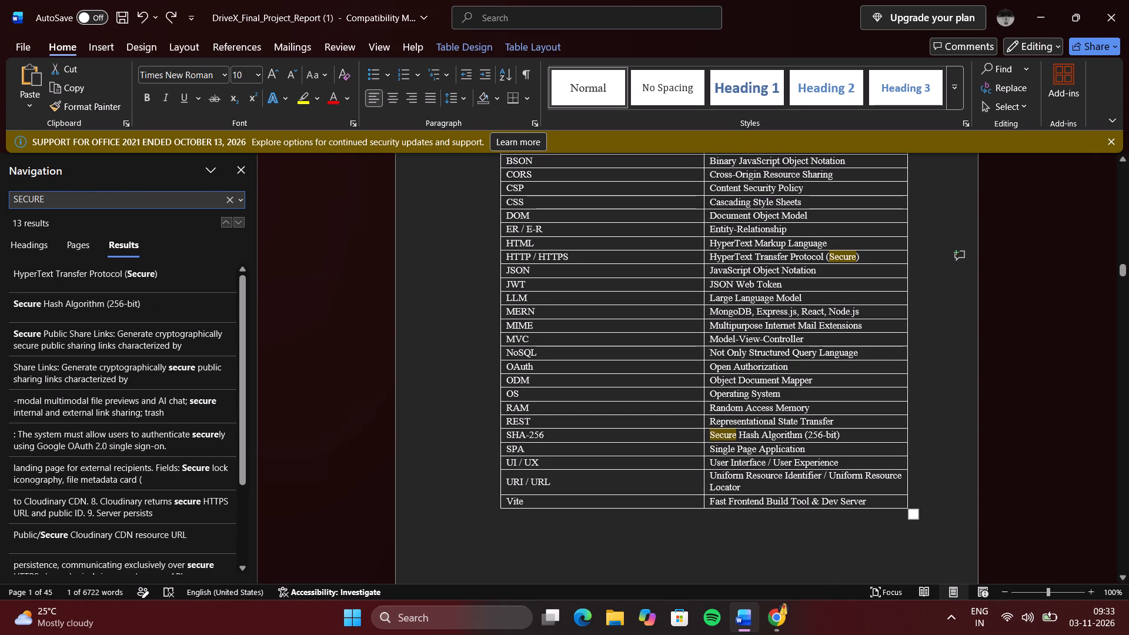
{"action": "left_click", "coordinate": [239, 165]}
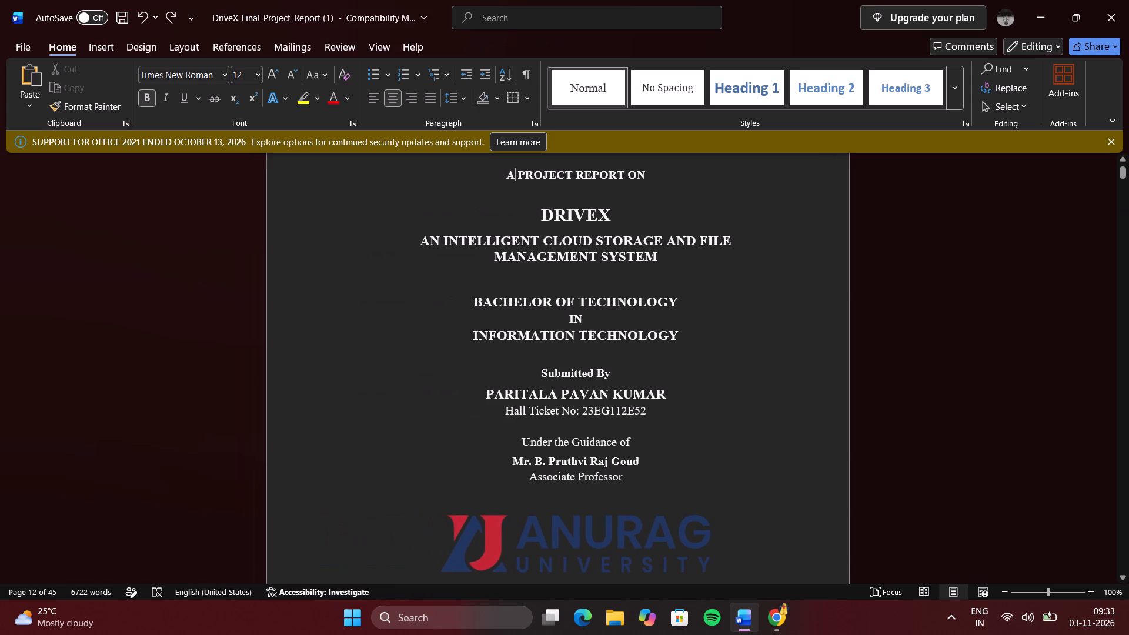
Review the cover page and certificate again, checking their text formatting, spacing and page breaks.
{"action": "scroll", "coordinate": [519, 273], "scroll_direction": "down", "scroll_amount": 1}
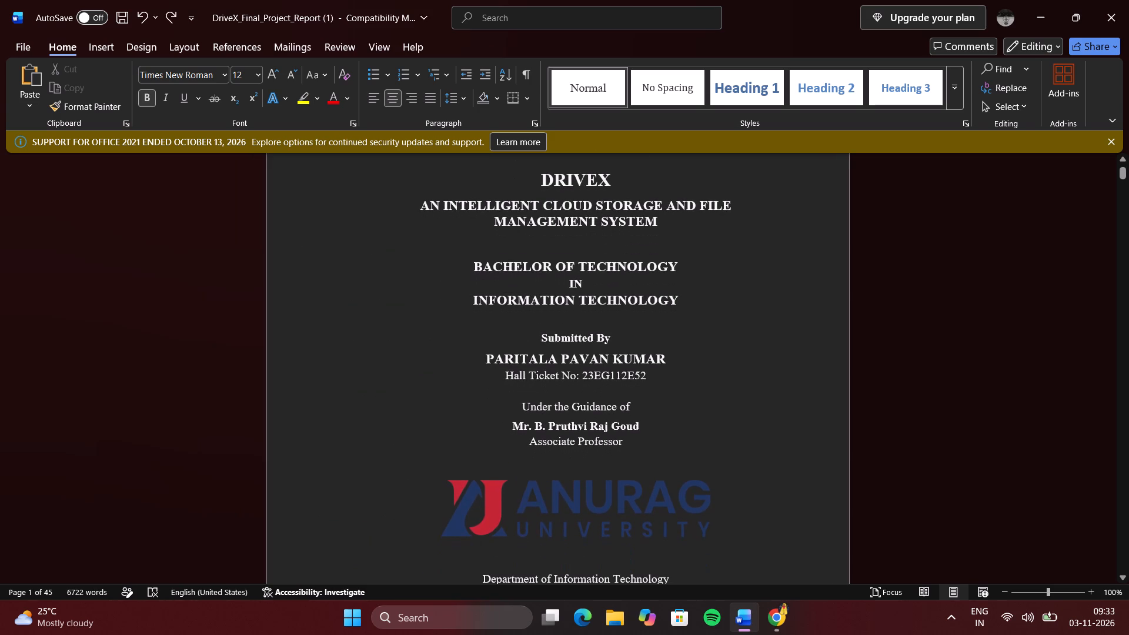
{"action": "scroll", "coordinate": [519, 273], "scroll_direction": "down", "scroll_amount": 1}
{"action": "scroll", "coordinate": [573, 350], "scroll_direction": "down", "scroll_amount": 3}
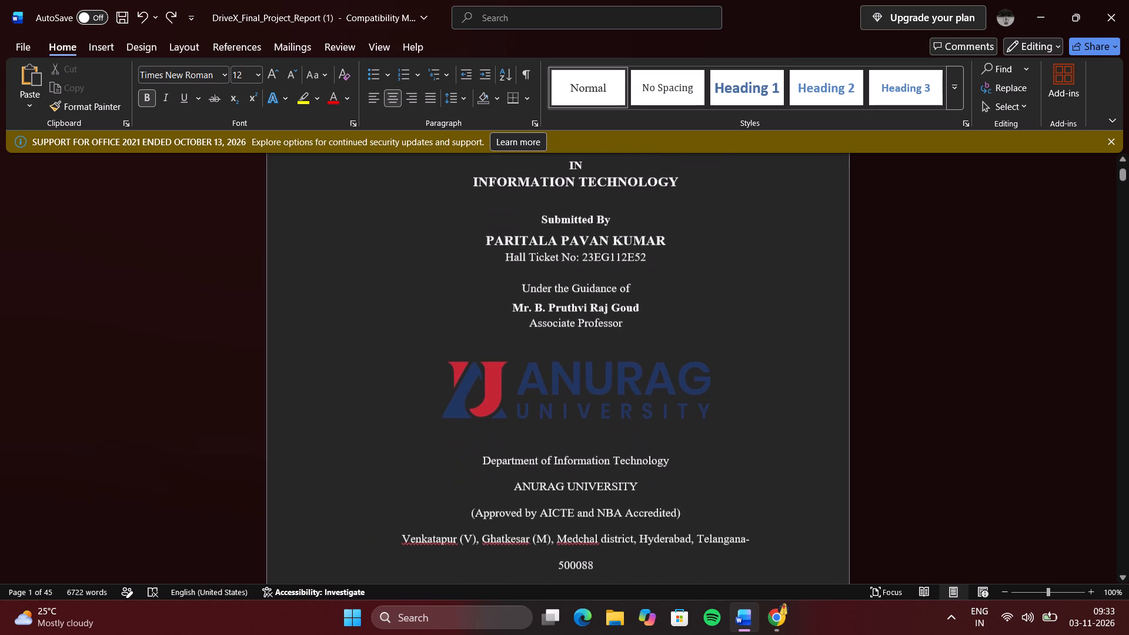
{"action": "scroll", "coordinate": [573, 350], "scroll_direction": "down", "scroll_amount": 5}
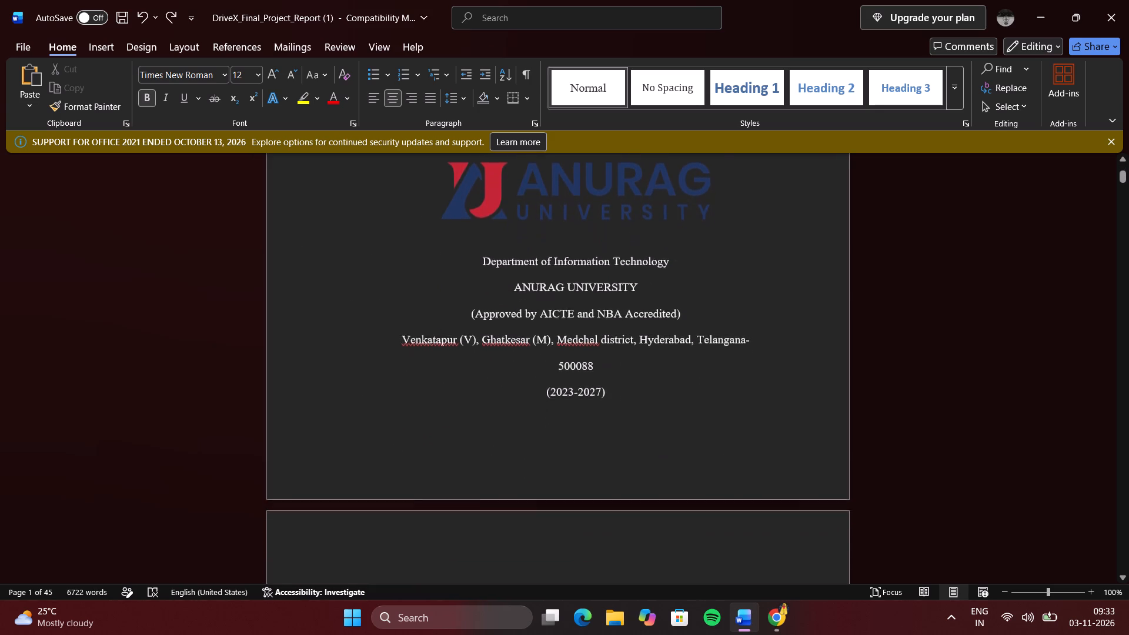
{"action": "scroll", "coordinate": [624, 361], "scroll_direction": "down", "scroll_amount": 9}
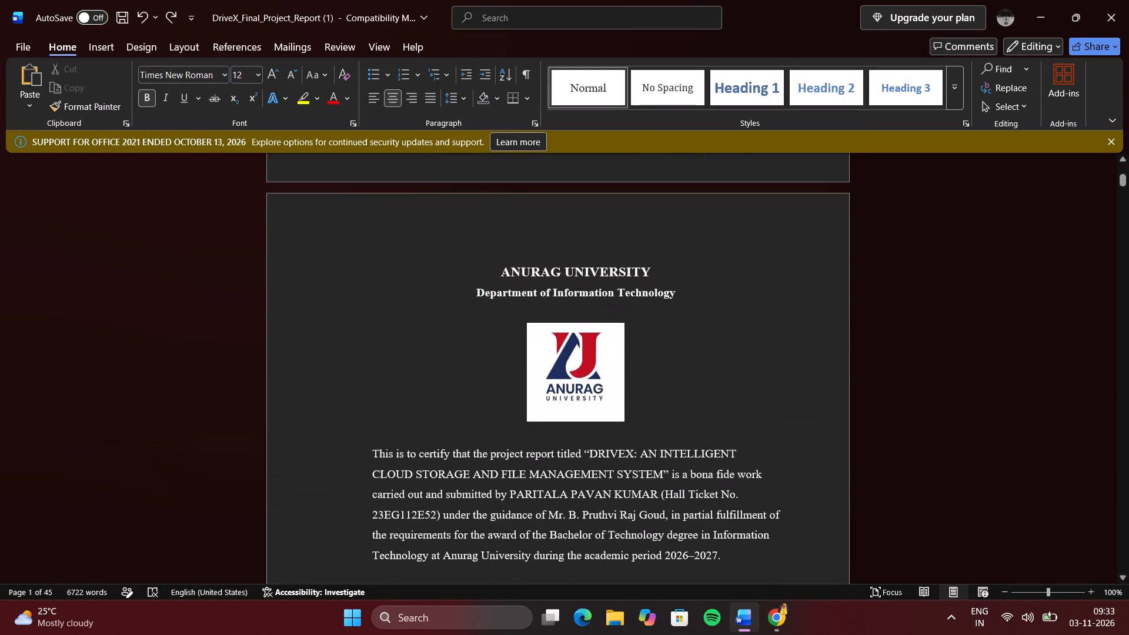
{"action": "scroll", "coordinate": [624, 361], "scroll_direction": "down", "scroll_amount": 13}
{"action": "scroll", "coordinate": [624, 361], "scroll_direction": "up", "scroll_amount": 6}
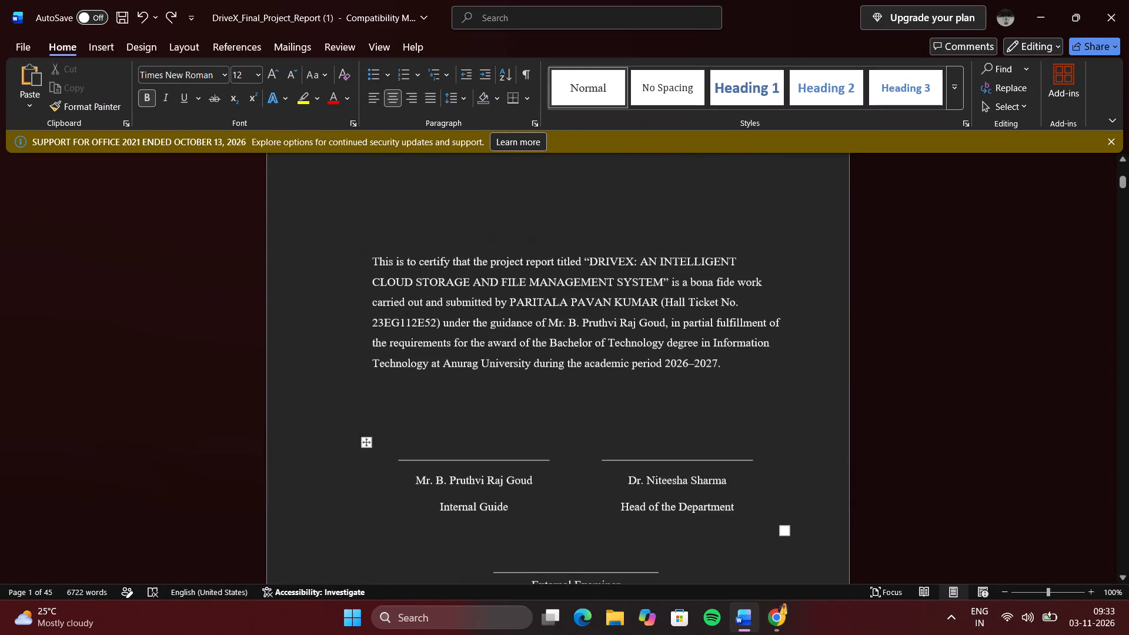
{"action": "scroll", "coordinate": [624, 361], "scroll_direction": "up", "scroll_amount": 19}
{"action": "scroll", "coordinate": [624, 361], "scroll_direction": "up", "scroll_amount": 2}
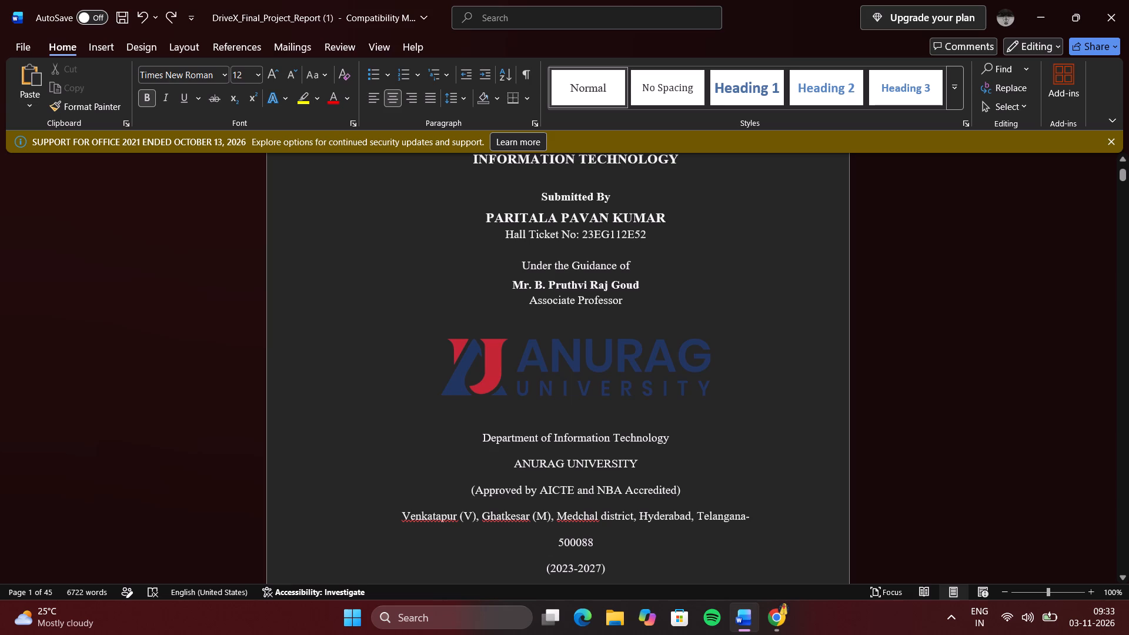
Make the cover page lines below the university logo bold, from "Department of Information Technology" through the postal code, and check the page.
{"action": "left_click_drag", "start_coordinate": [482, 431], "coordinate": [747, 537]}
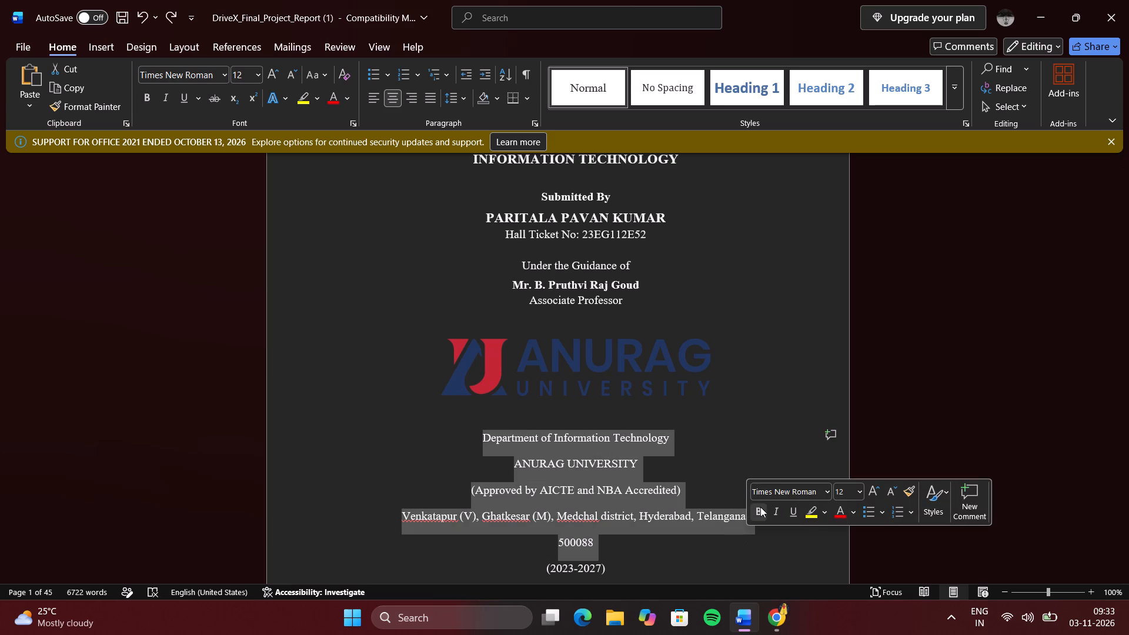
{"action": "left_click", "coordinate": [754, 509]}
{"action": "left_click", "coordinate": [943, 414]}
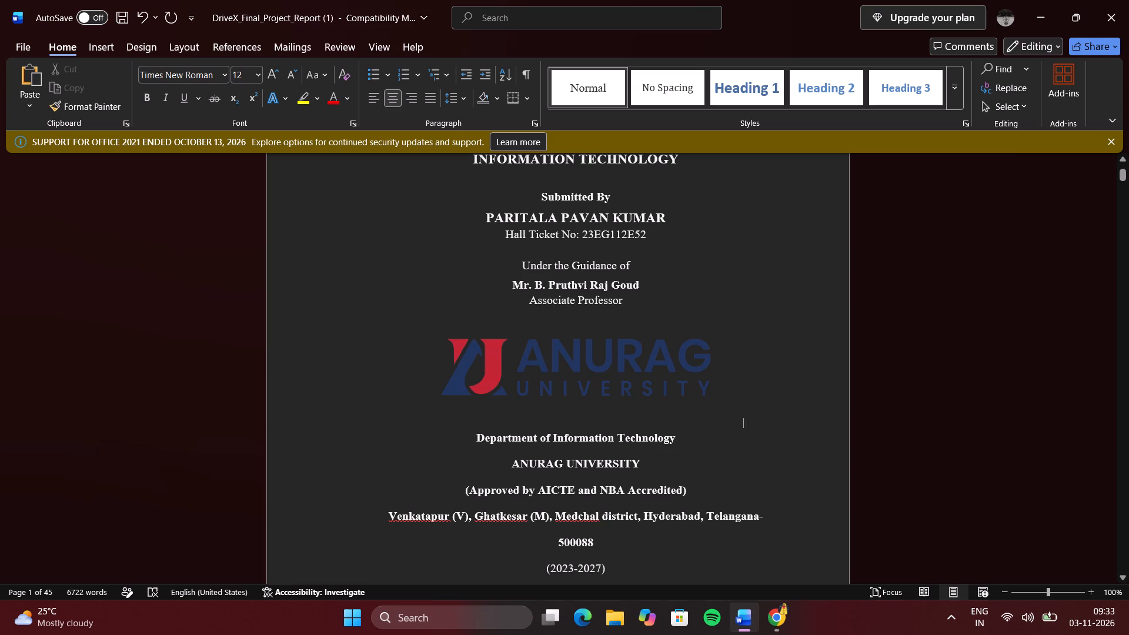
{"action": "scroll", "coordinate": [743, 454], "scroll_direction": "up", "scroll_amount": 2}
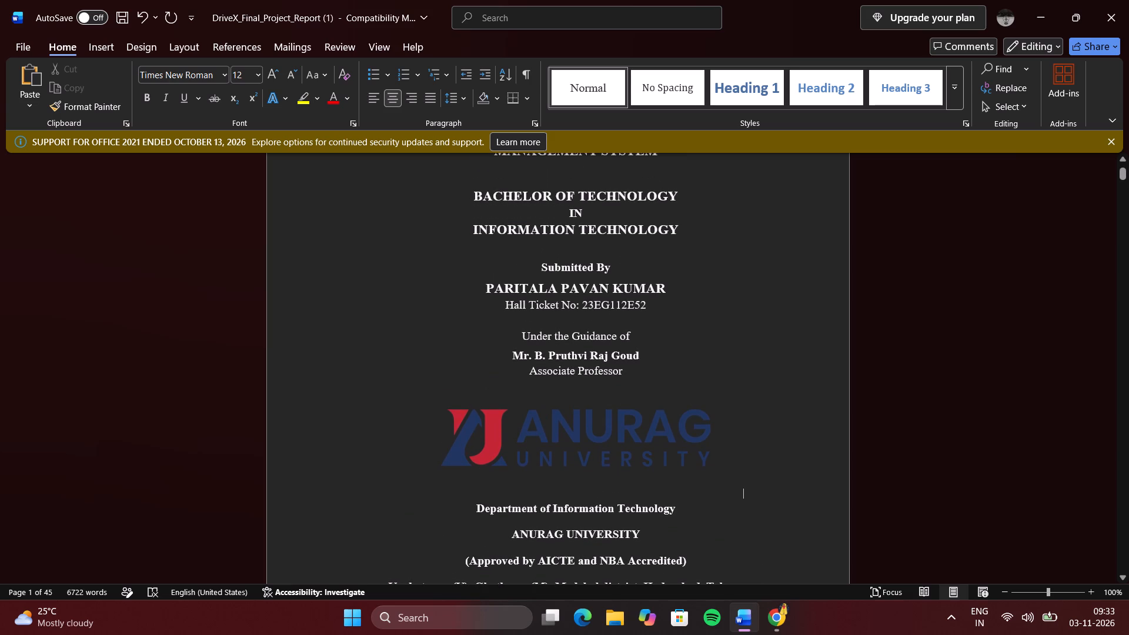
{"action": "scroll", "coordinate": [743, 454], "scroll_direction": "up", "scroll_amount": 1}
{"action": "scroll", "coordinate": [743, 454], "scroll_direction": "down", "scroll_amount": 2}
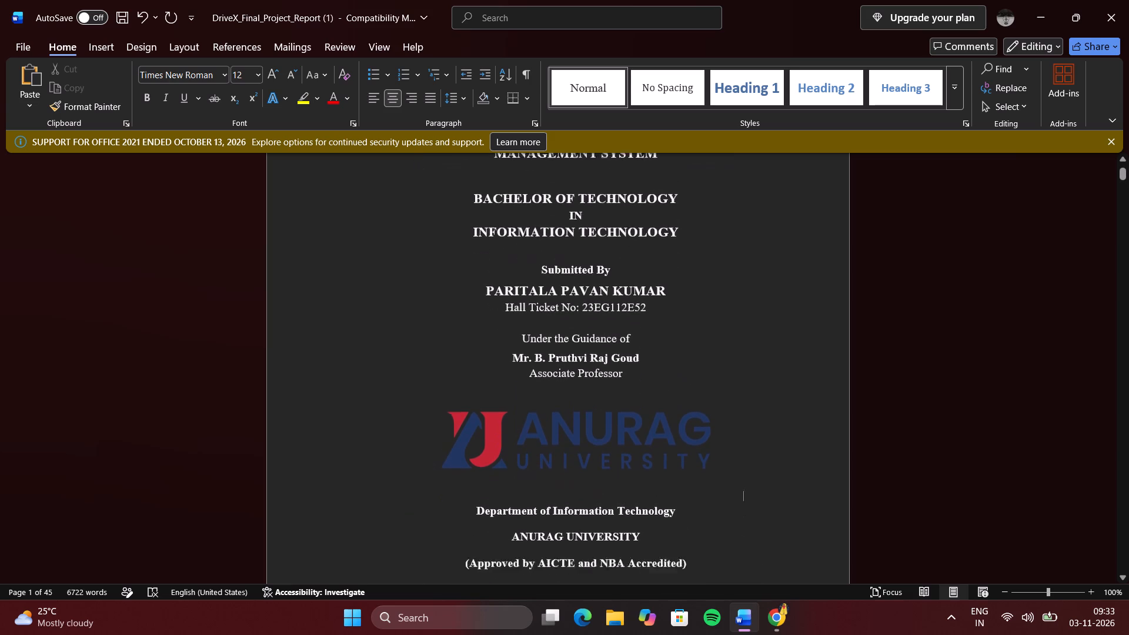
{"action": "scroll", "coordinate": [743, 454], "scroll_direction": "down", "scroll_amount": 2}
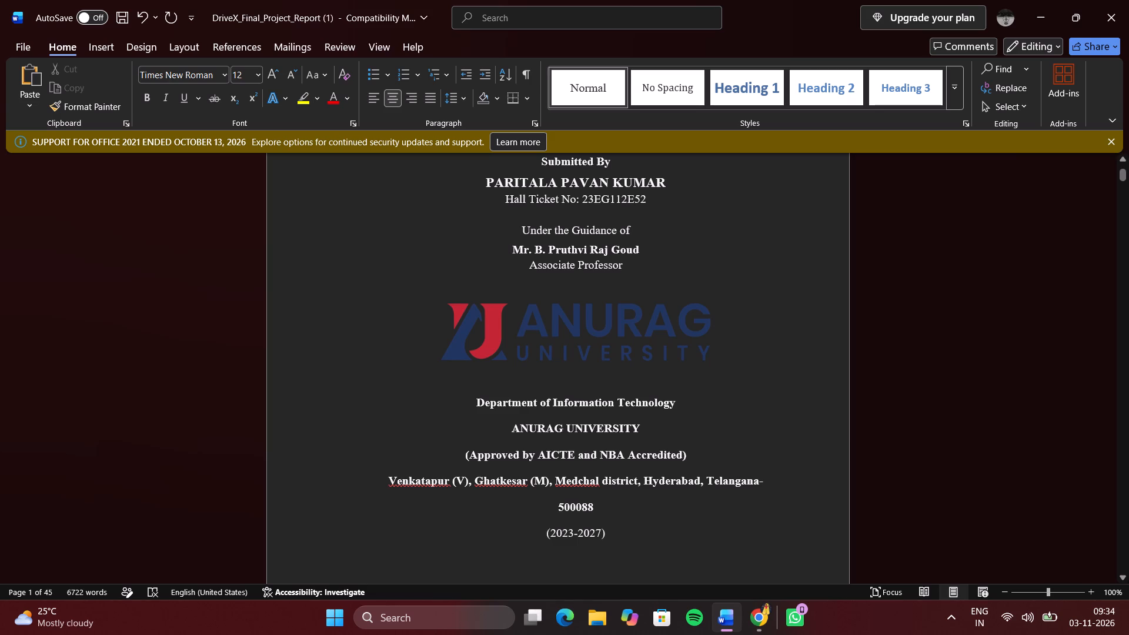
Join the cover page subtitle "AN INTELLIGENT CLOUD STORAGE AND FILE MANAGEMENT SYSTEM" onto the "DRIVEX" line as one title paragraph.
{"action": "scroll", "coordinate": [690, 372], "scroll_direction": "up", "scroll_amount": 8}
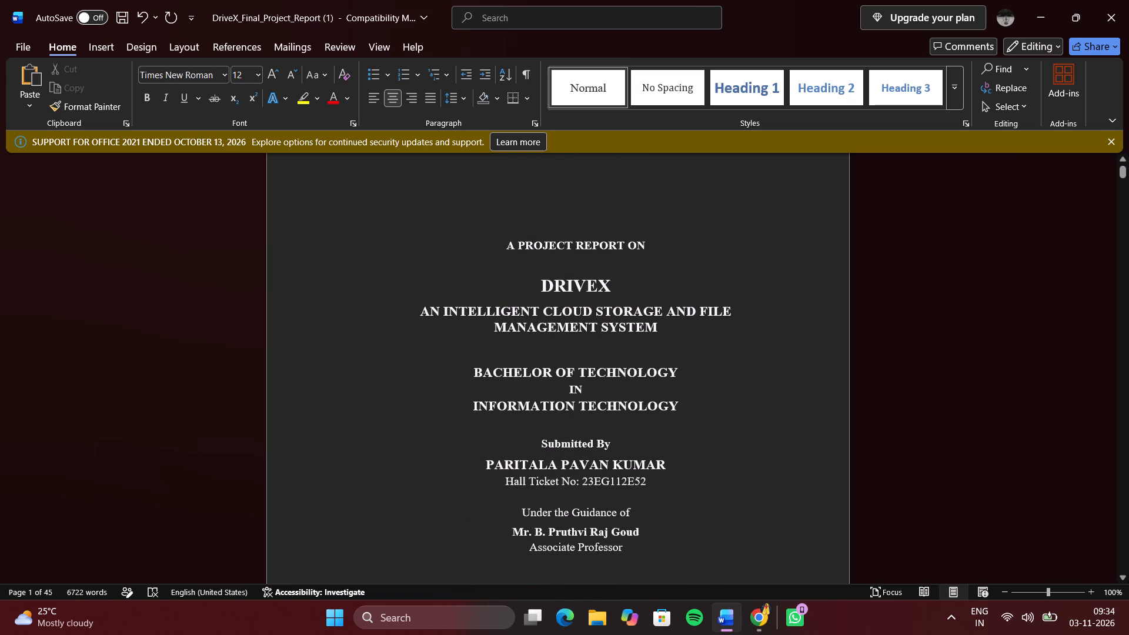
{"action": "scroll", "coordinate": [637, 306], "scroll_direction": "down", "scroll_amount": 1}
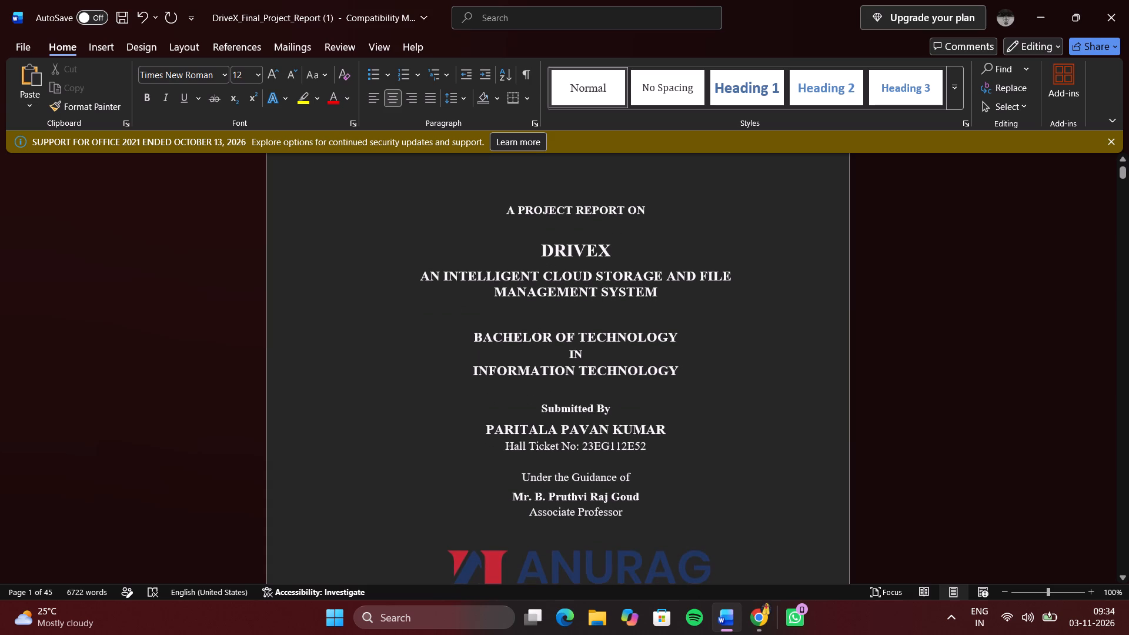
{"action": "left_click", "coordinate": [417, 273]}
{"action": "key", "text": "Return"}
{"action": "key", "text": "BackSpace"}
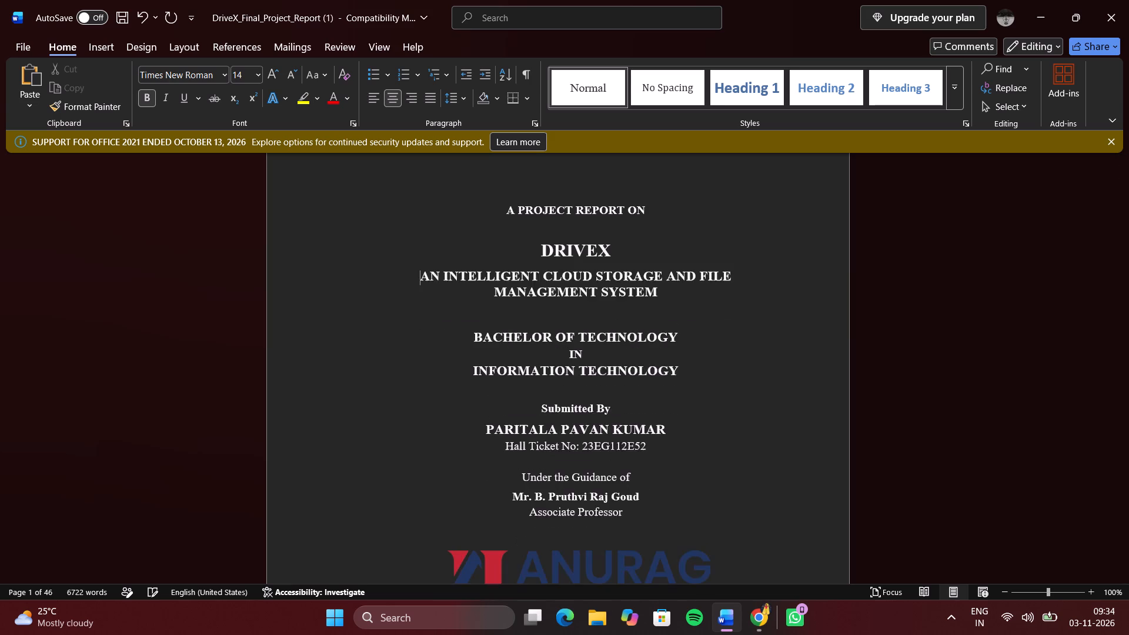
{"action": "key", "text": "BackSpace"}
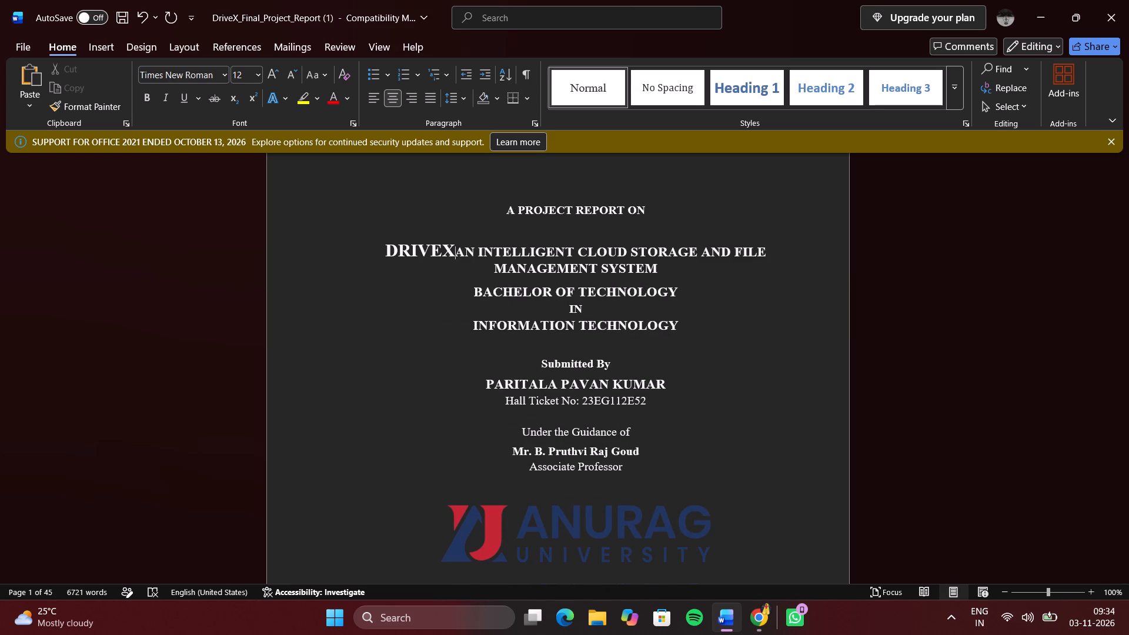
{"action": "key", "text": "shift+colon"}
{"action": "key", "text": "BackSpace"}
Set "DRIVEX" in the cover page title to font size 14 and insert a colon and space after it.
{"action": "left_click_drag", "start_coordinate": [386, 245], "coordinate": [452, 247]}
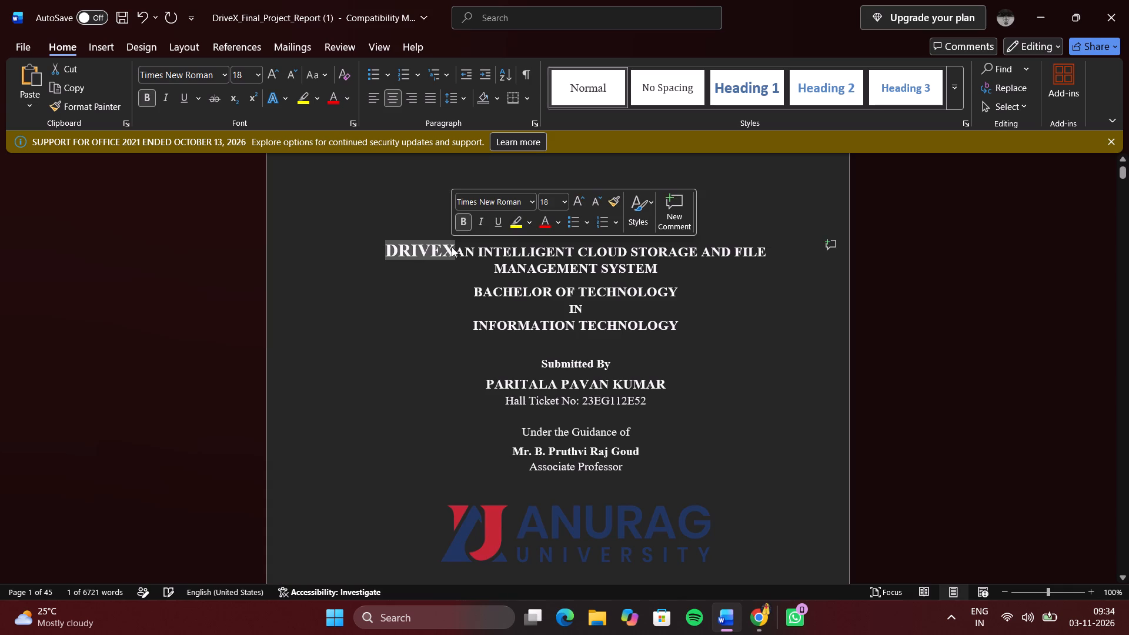
{"action": "left_click", "coordinate": [557, 199]}
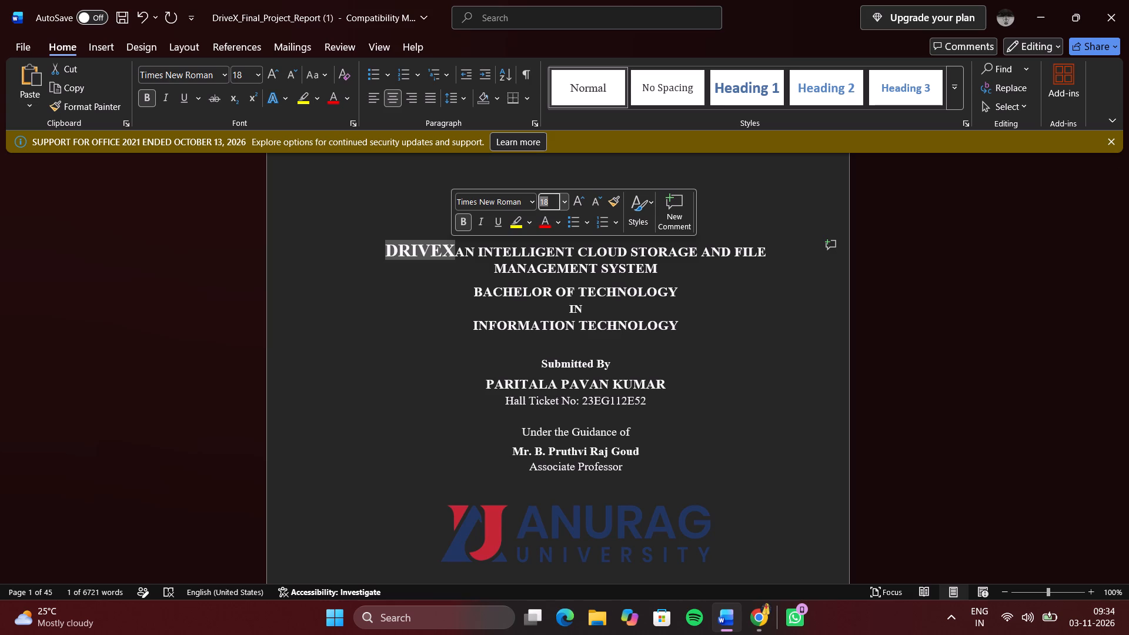
{"action": "left_click", "coordinate": [565, 200]}
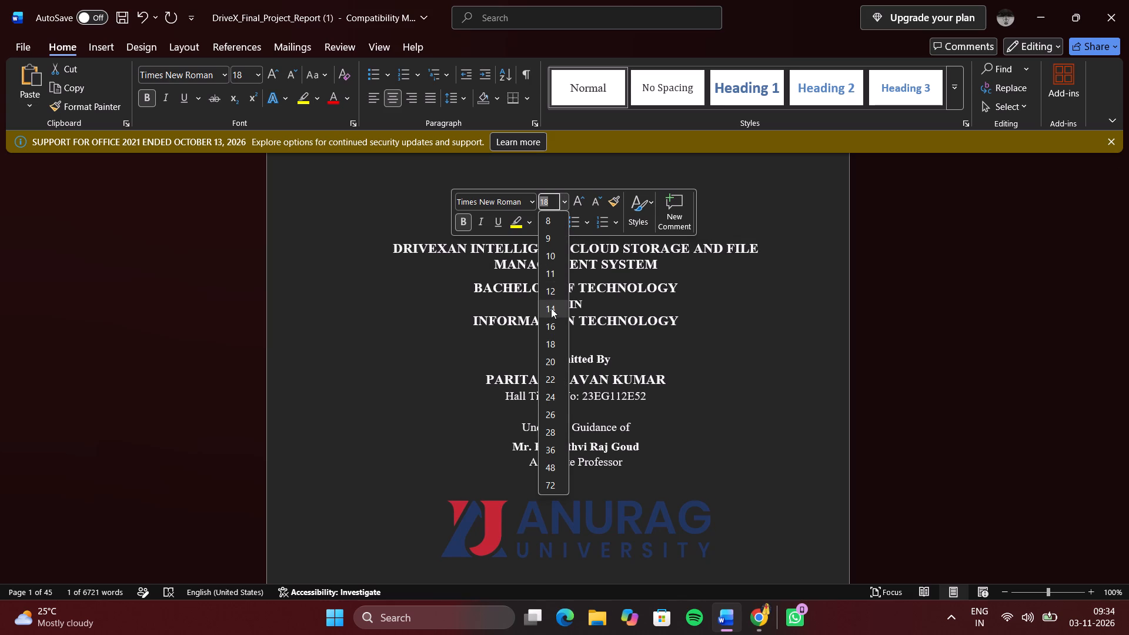
{"action": "left_click", "coordinate": [551, 308]}
{"action": "left_click", "coordinate": [448, 246]}
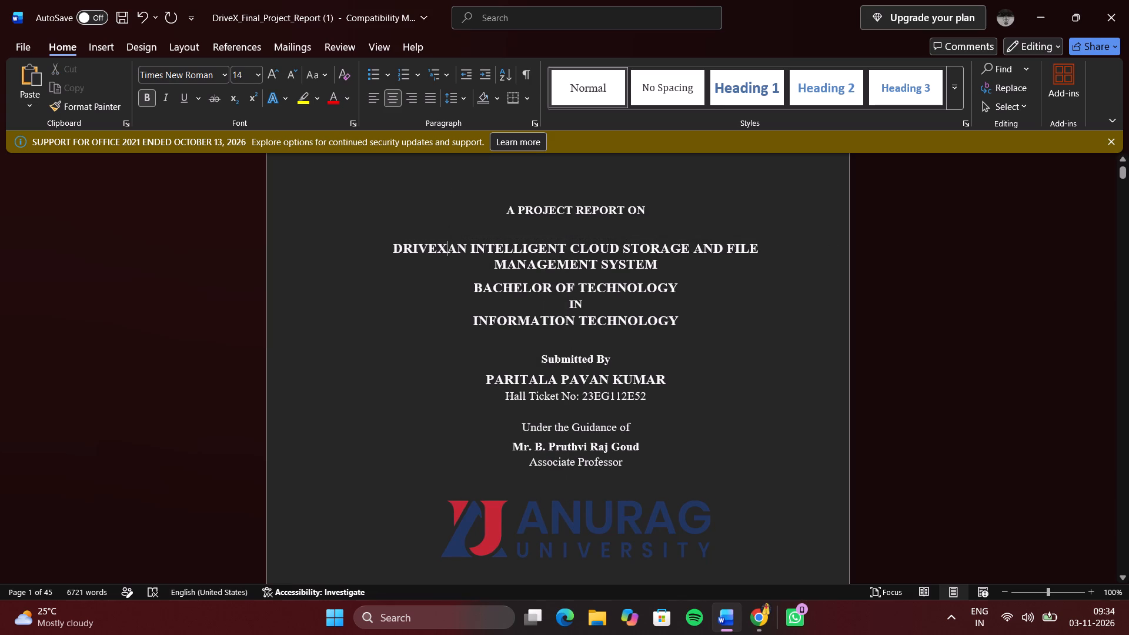
{"action": "type", "text": ":"}
{"action": "key", "text": "space"}
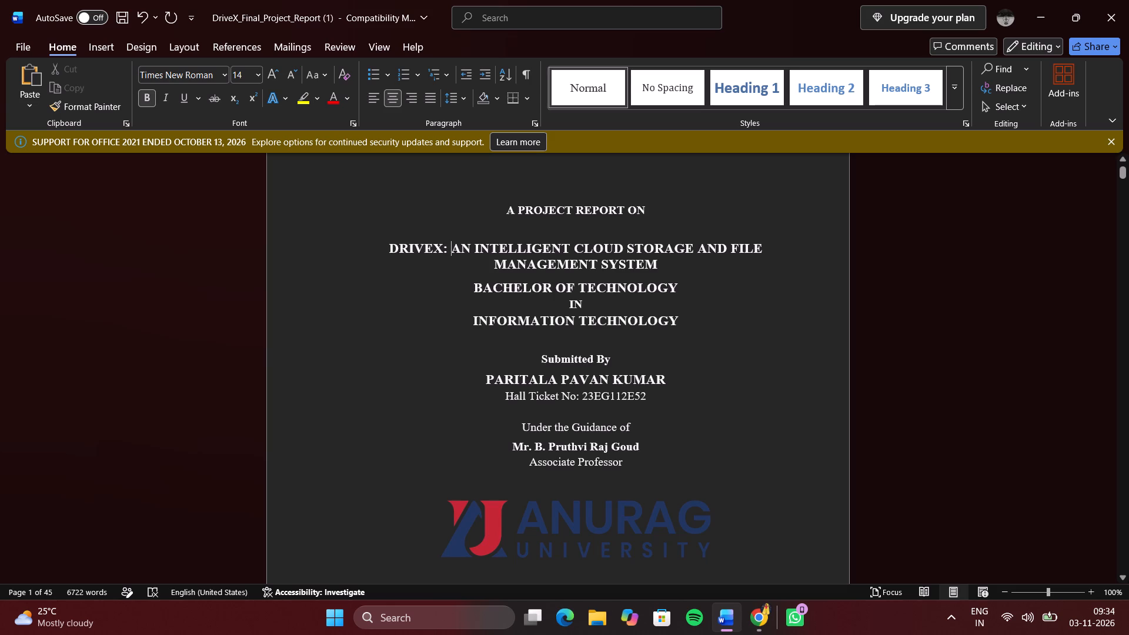
Paste the copied lines "Submitted in partial fulfillment of the Requirements for the award of the degree" in a new paragraph below the cover page title.
{"action": "scroll", "coordinate": [614, 327], "scroll_direction": "down", "scroll_amount": 6}
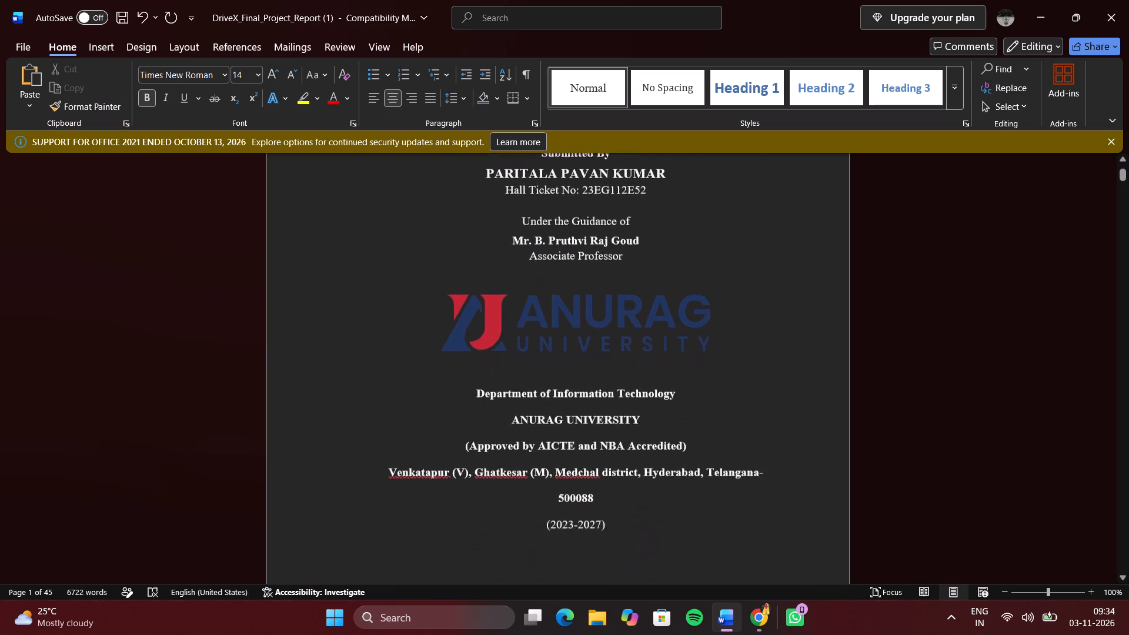
{"action": "scroll", "coordinate": [614, 327], "scroll_direction": "down", "scroll_amount": 6}
{"action": "scroll", "coordinate": [614, 327], "scroll_direction": "up", "scroll_amount": 13}
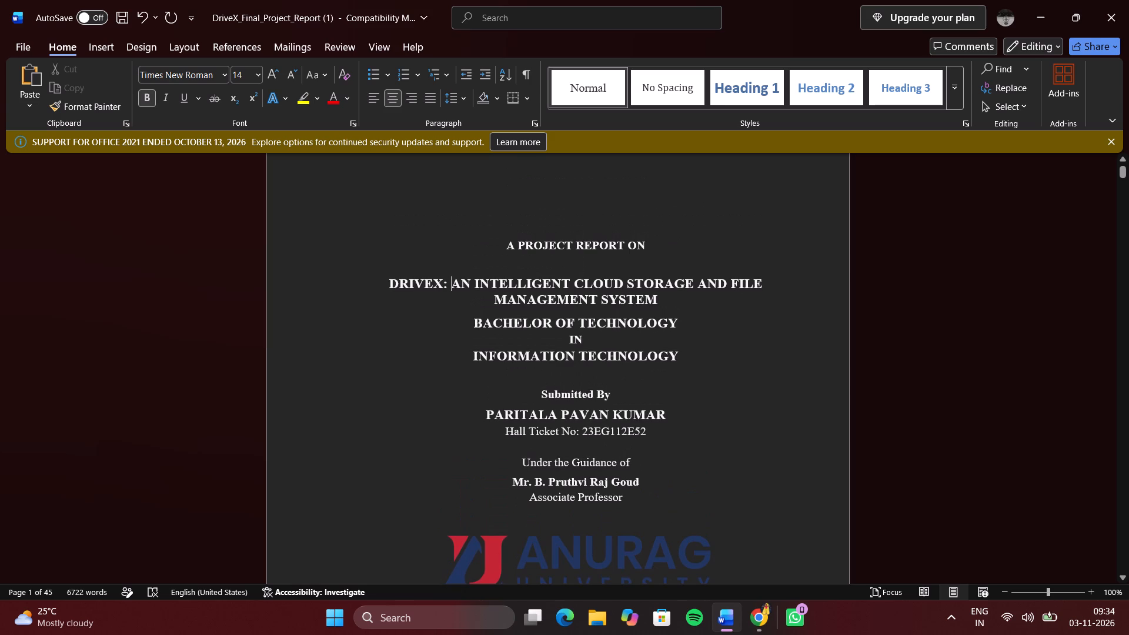
{"action": "left_click", "coordinate": [660, 304]}
{"action": "key", "text": "Return"}
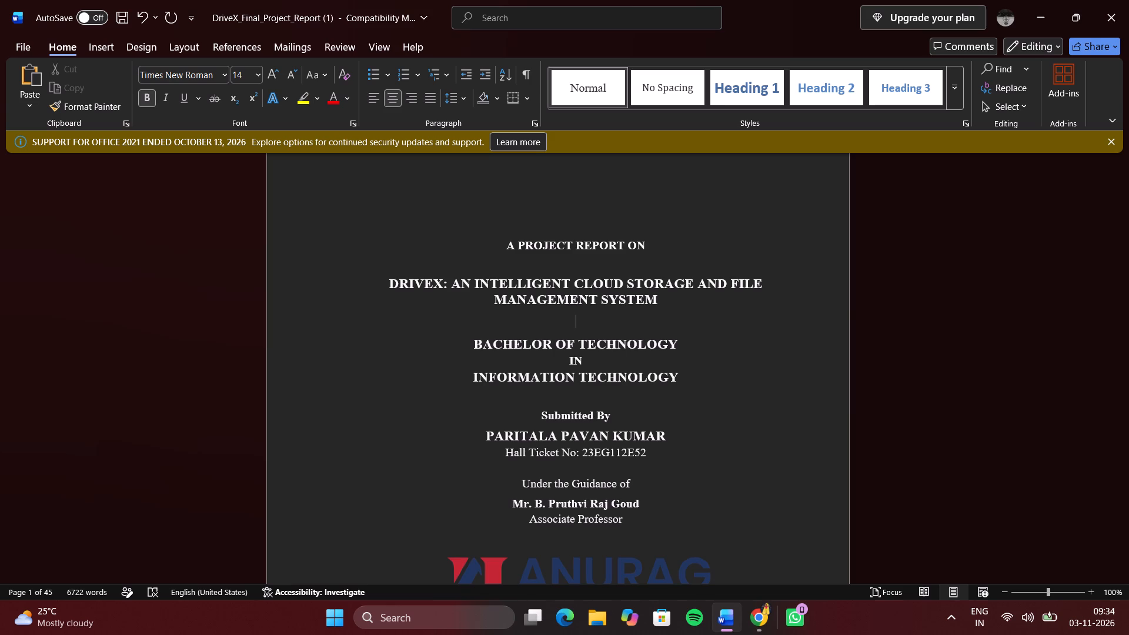
{"action": "key", "text": "ctrl+v"}
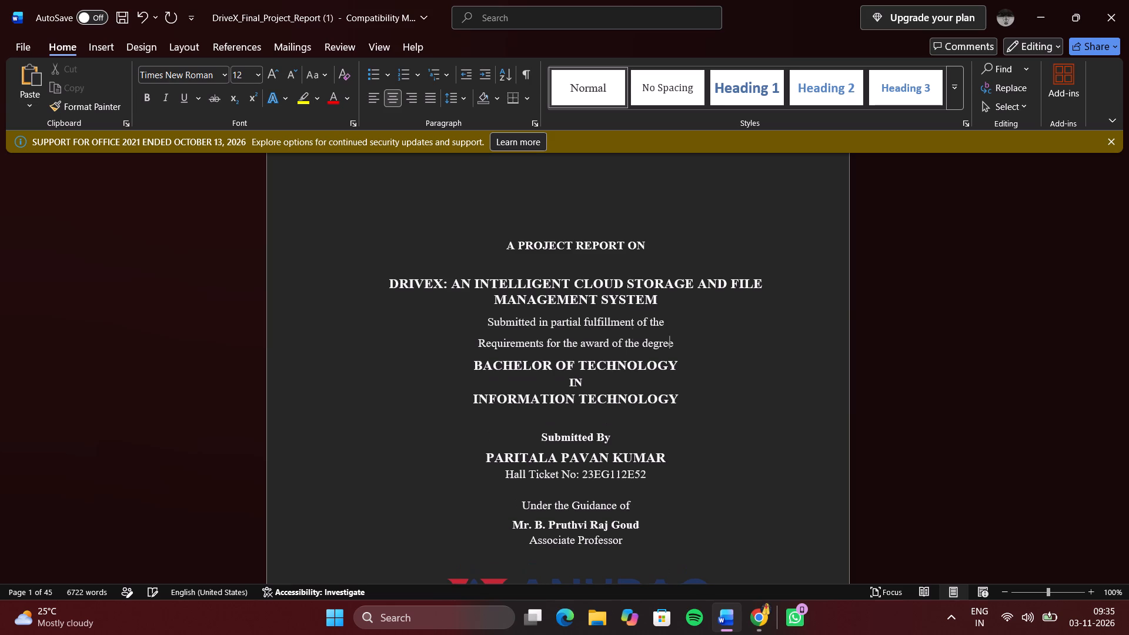
Add a blank line above and below the "Submitted in partial fulfillment" statement on the cover page.
{"action": "scroll", "coordinate": [602, 415], "scroll_direction": "down", "scroll_amount": 6}
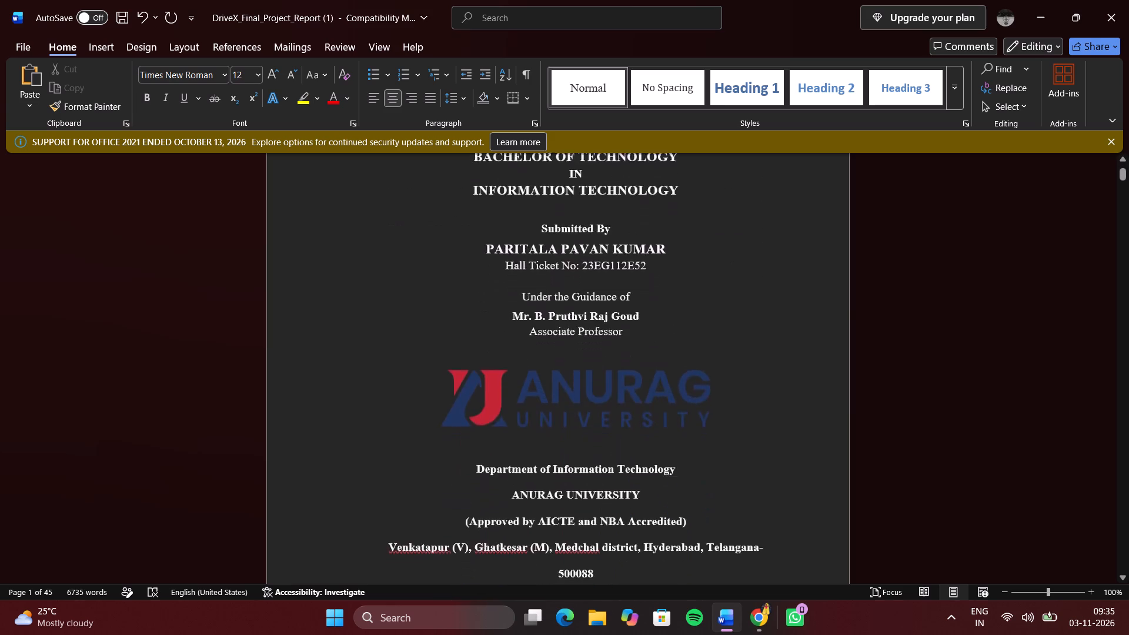
{"action": "scroll", "coordinate": [602, 416], "scroll_direction": "down", "scroll_amount": 4}
{"action": "scroll", "coordinate": [602, 416], "scroll_direction": "up", "scroll_amount": 9}
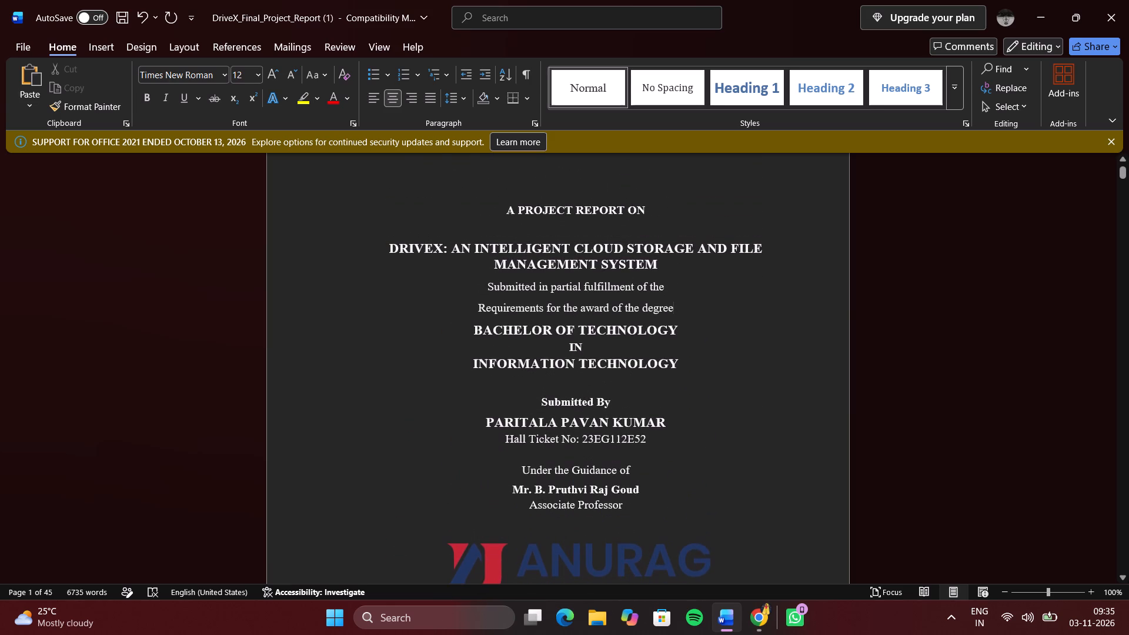
{"action": "left_click", "coordinate": [677, 270]}
{"action": "key", "text": "Return"}
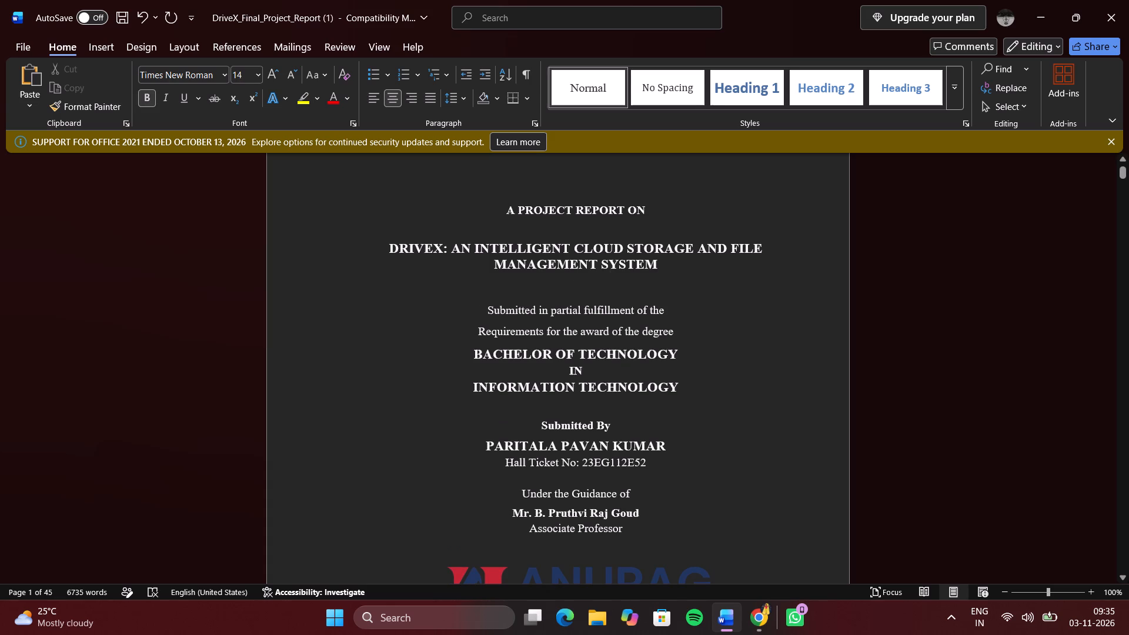
{"action": "left_click", "coordinate": [680, 333]}
{"action": "key", "text": "Return"}
Check the cover page from the title to the academic years, examining its spacing and whether it fits on one page.
{"action": "scroll", "coordinate": [682, 347], "scroll_direction": "down", "scroll_amount": 9}
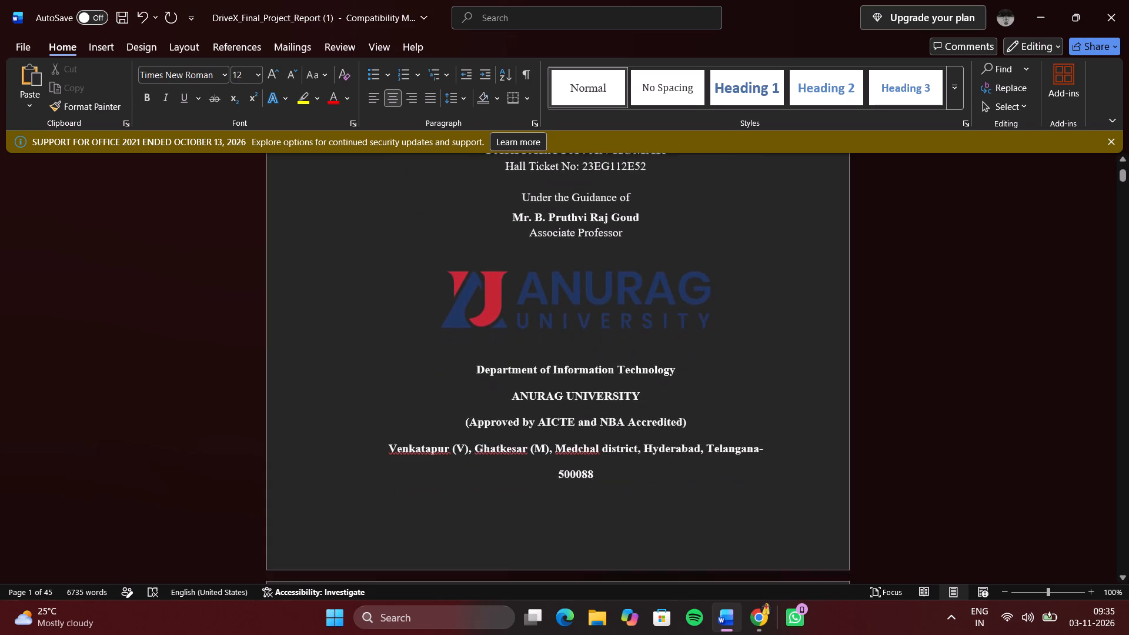
{"action": "scroll", "coordinate": [682, 368], "scroll_direction": "down", "scroll_amount": 4}
{"action": "scroll", "coordinate": [682, 368], "scroll_direction": "up", "scroll_amount": 11}
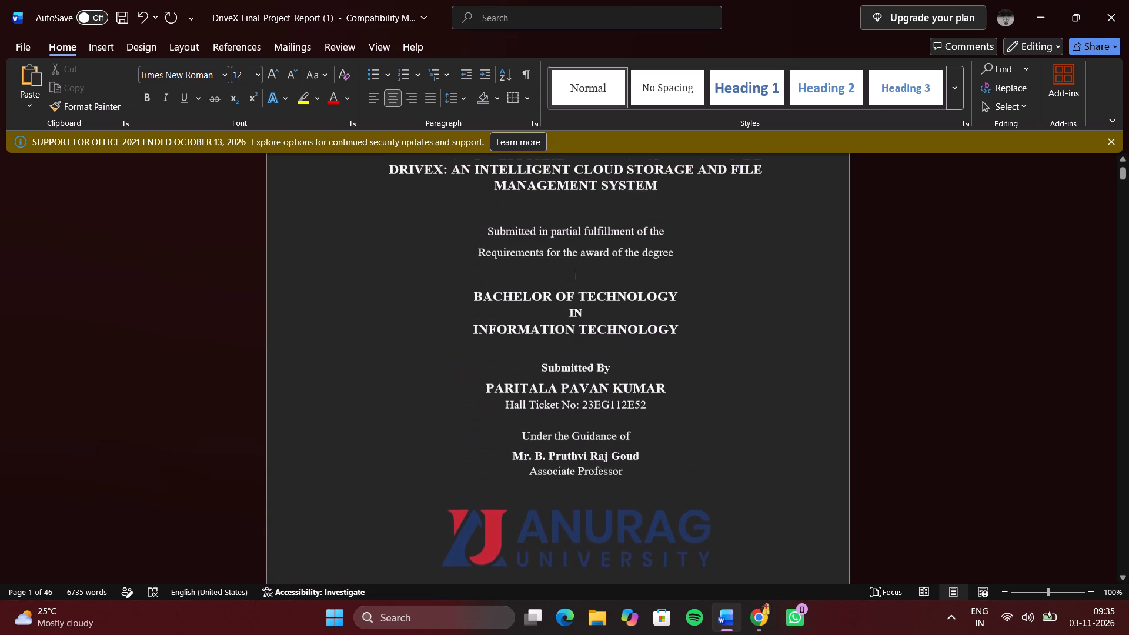
{"action": "scroll", "coordinate": [682, 368], "scroll_direction": "up", "scroll_amount": 1}
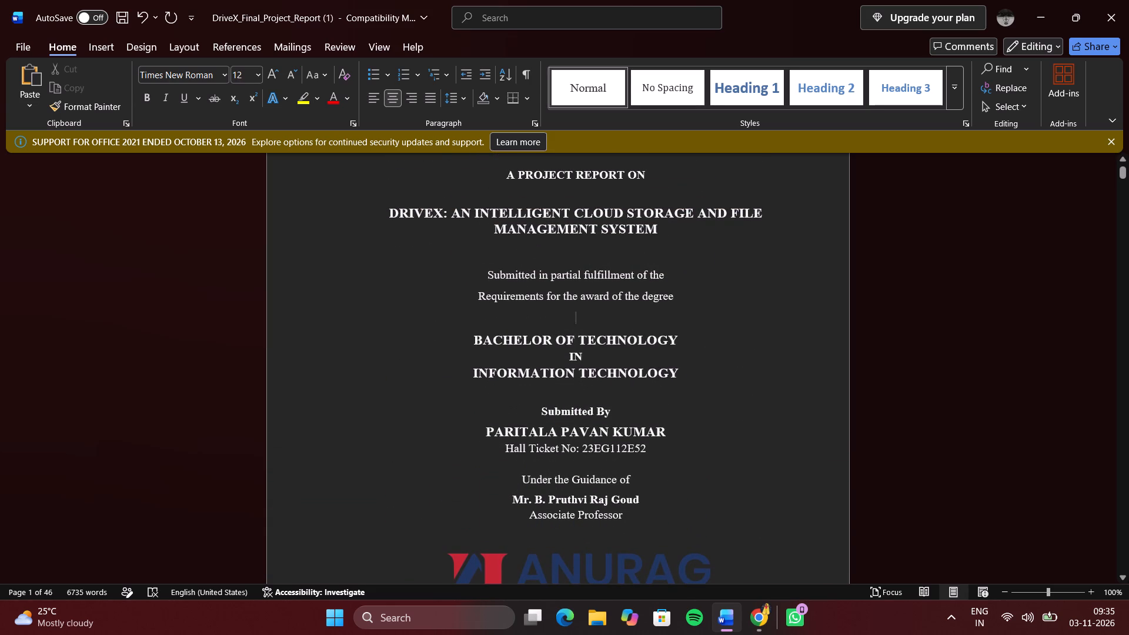
{"action": "scroll", "coordinate": [638, 356], "scroll_direction": "up", "scroll_amount": 2}
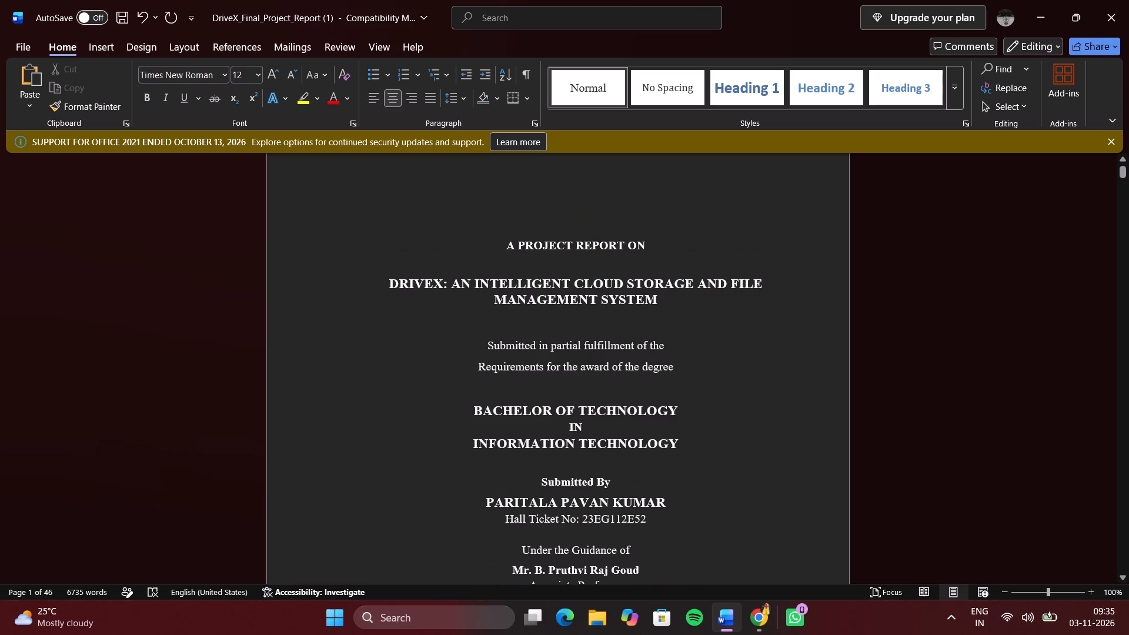
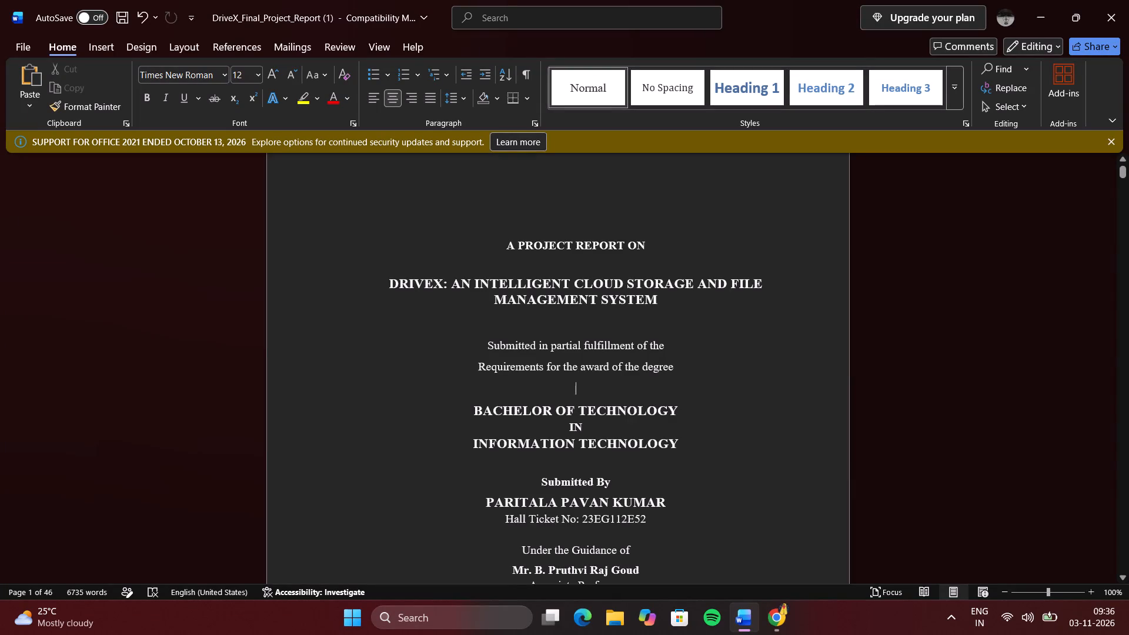
Split the cover page heading "A PROJECT REPORT ON" after "A" so that "PROJECT REPORT ON" starts a new paragraph.
{"action": "left_click", "coordinate": [514, 245]}
{"action": "key", "text": "Return"}
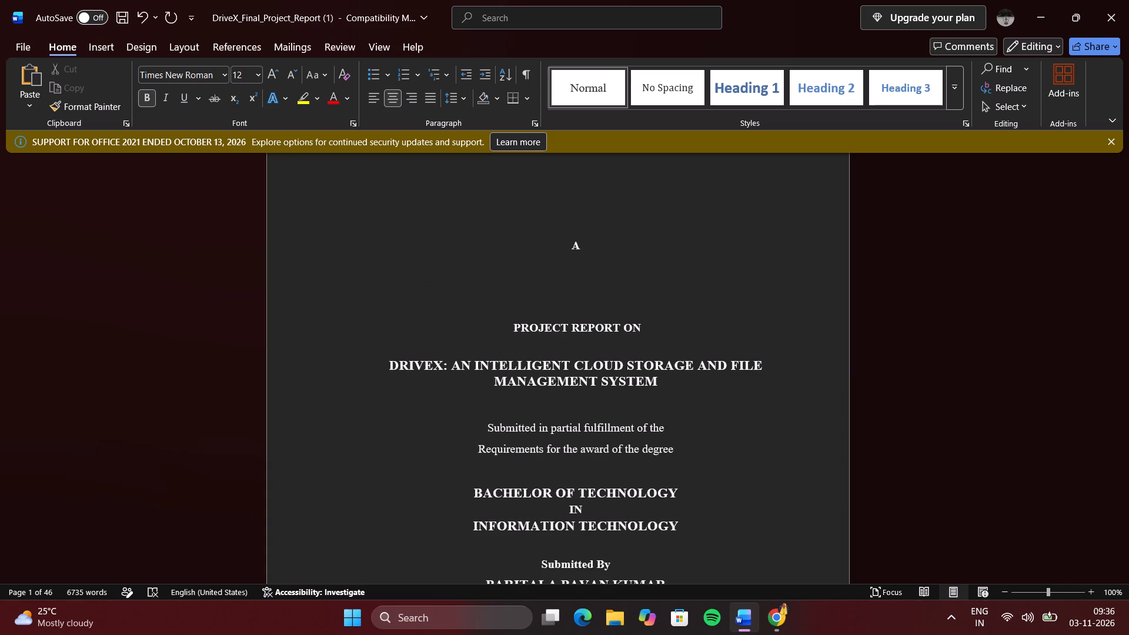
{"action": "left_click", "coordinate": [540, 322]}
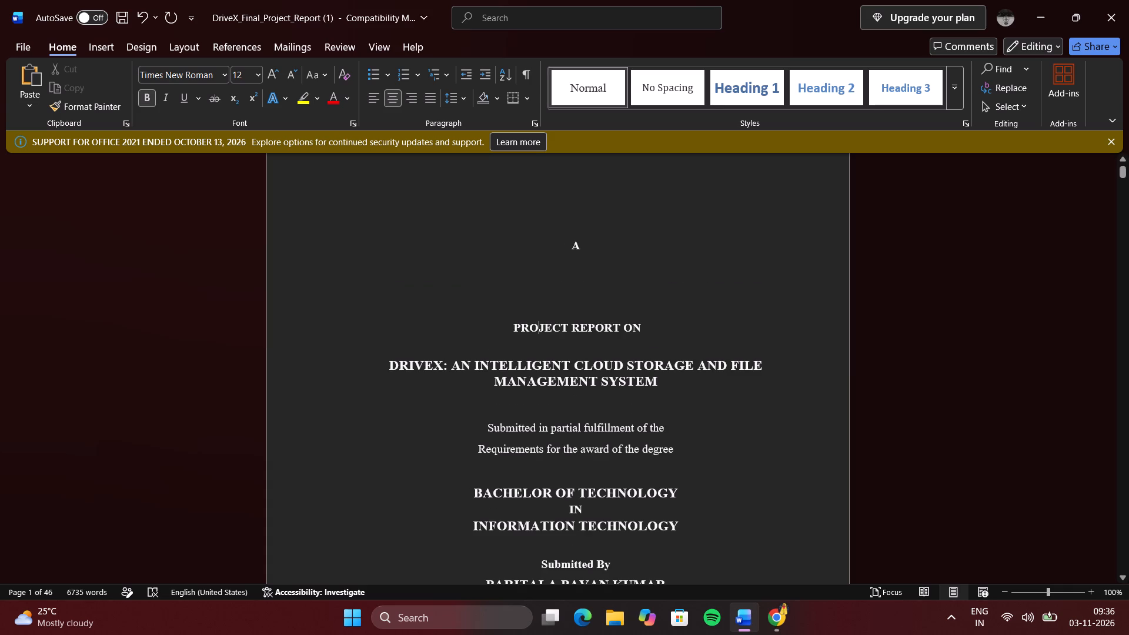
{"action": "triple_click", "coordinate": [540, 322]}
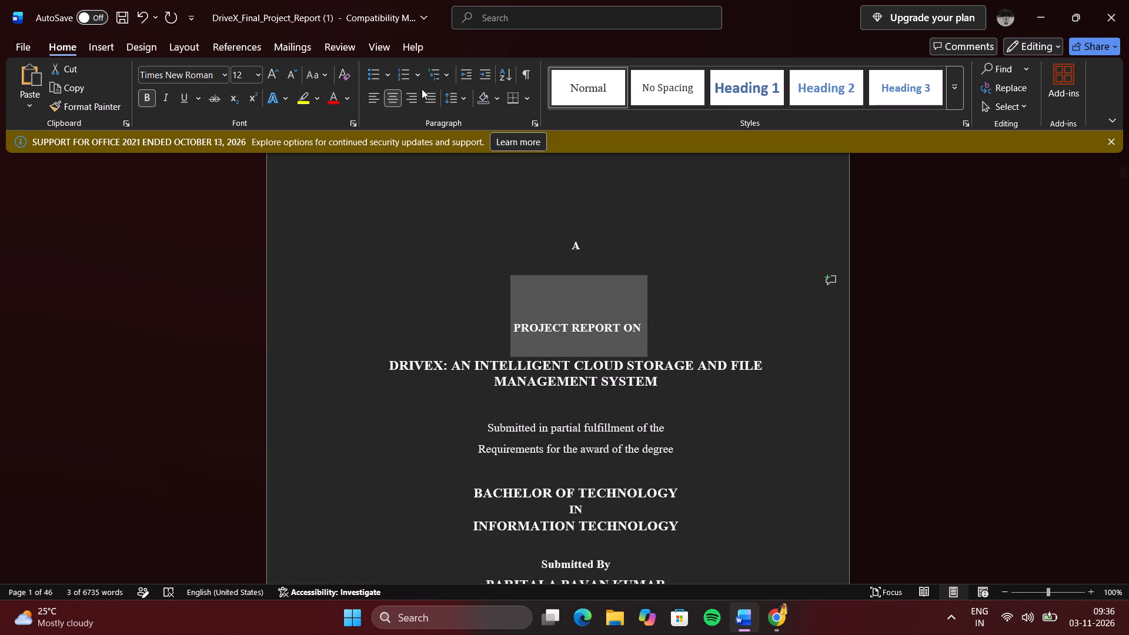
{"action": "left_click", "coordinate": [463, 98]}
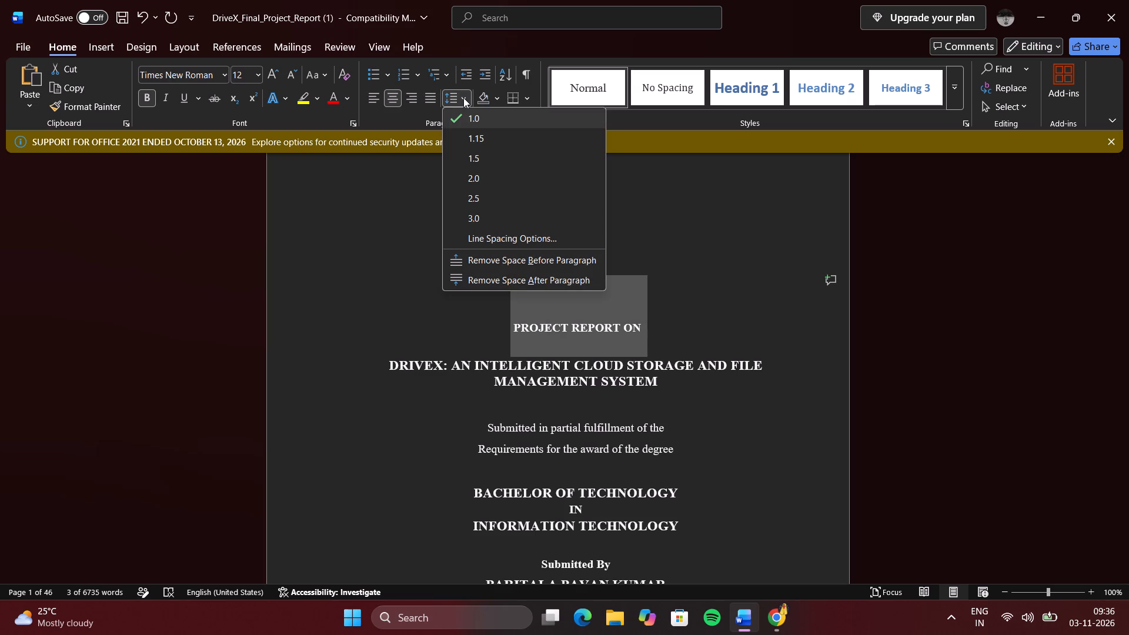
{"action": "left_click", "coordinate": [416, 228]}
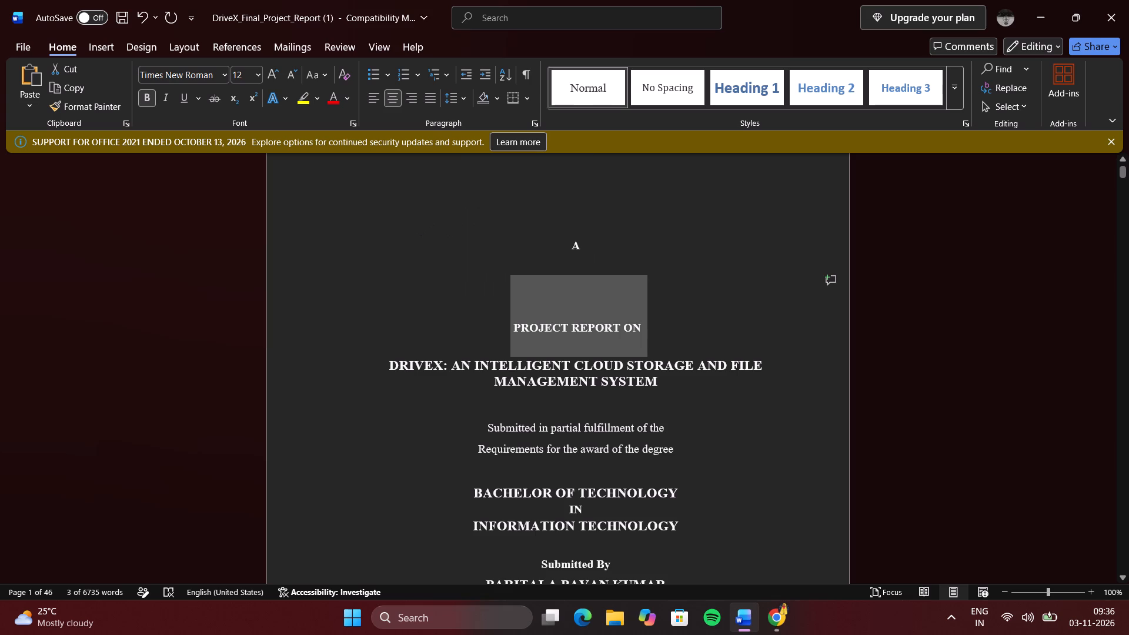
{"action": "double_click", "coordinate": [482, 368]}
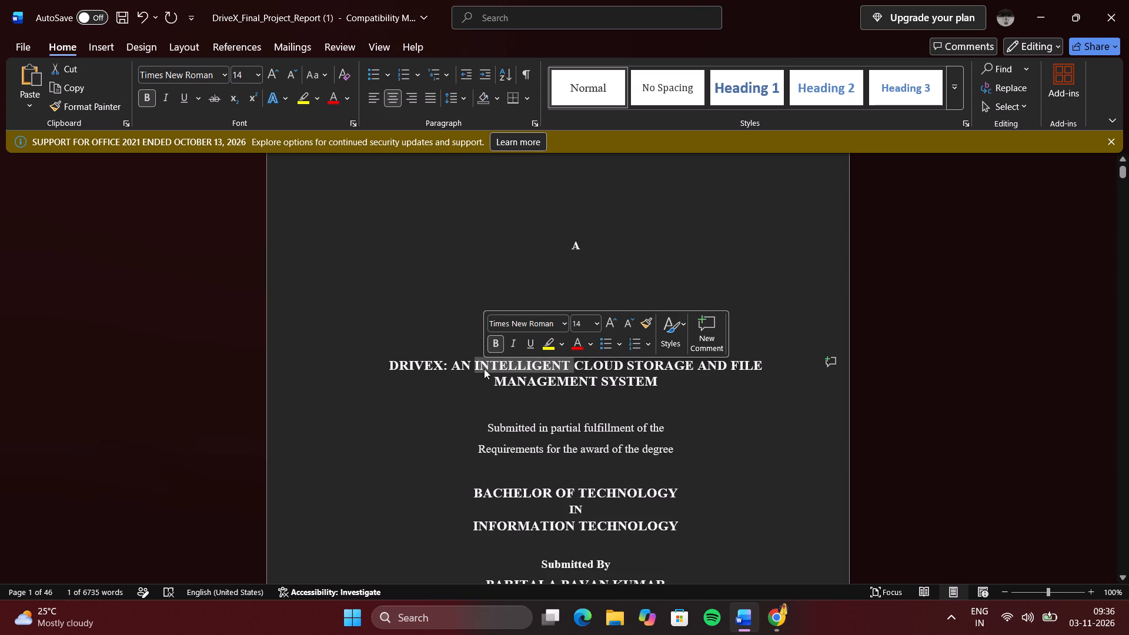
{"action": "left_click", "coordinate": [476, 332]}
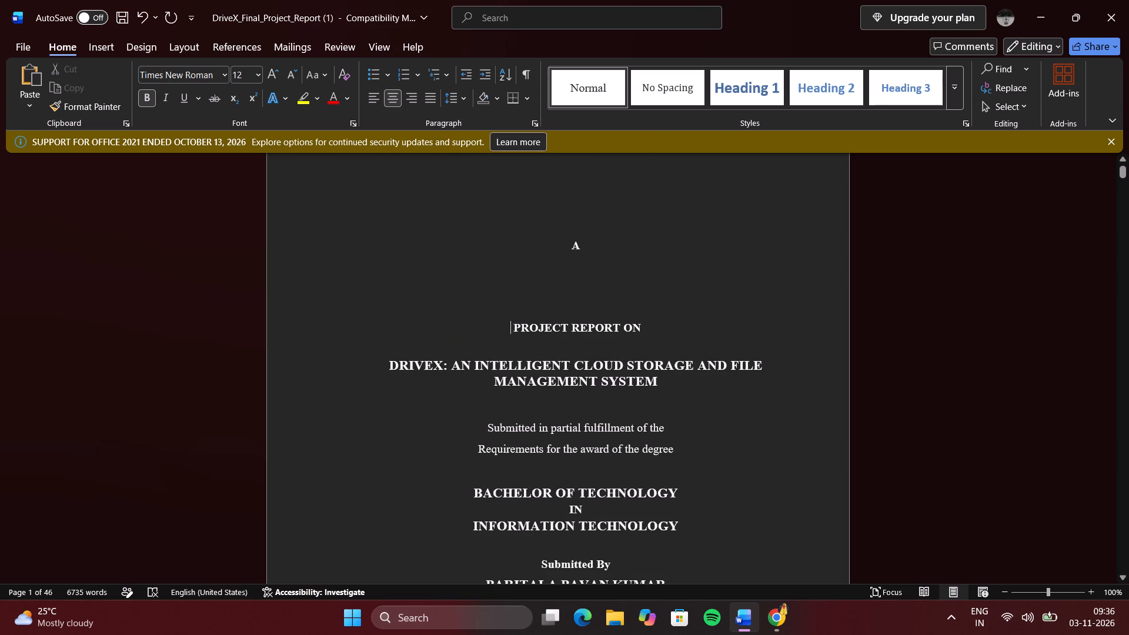
Select the whole "PROJECT REPORT ON" paragraph on the cover page.
{"action": "double_click", "coordinate": [525, 328]}
{"action": "triple_click", "coordinate": [525, 328]}
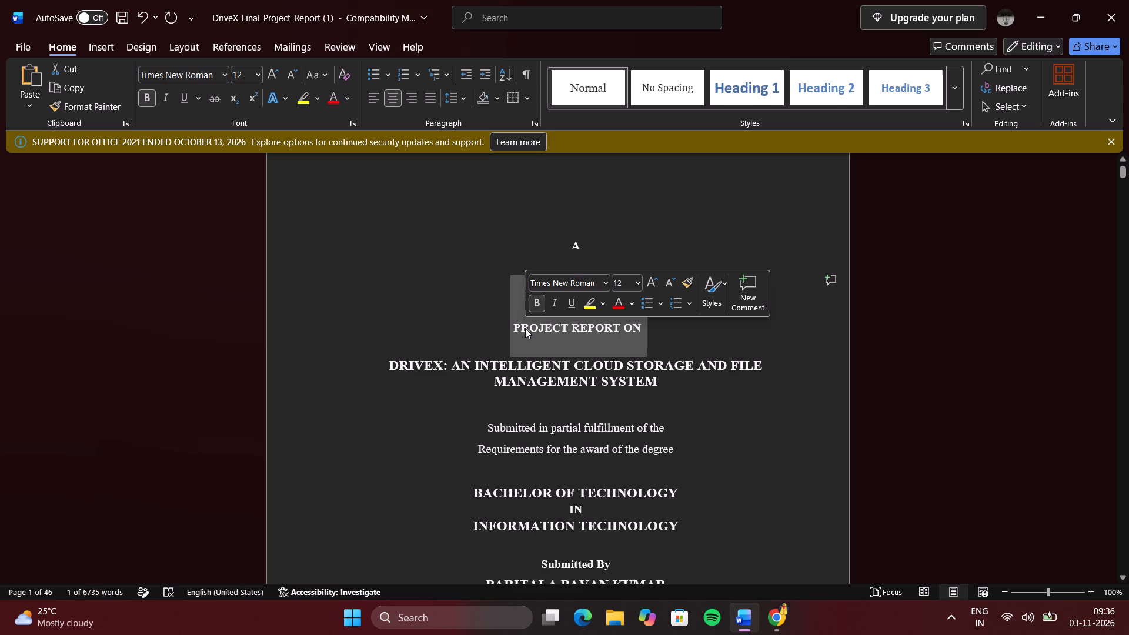
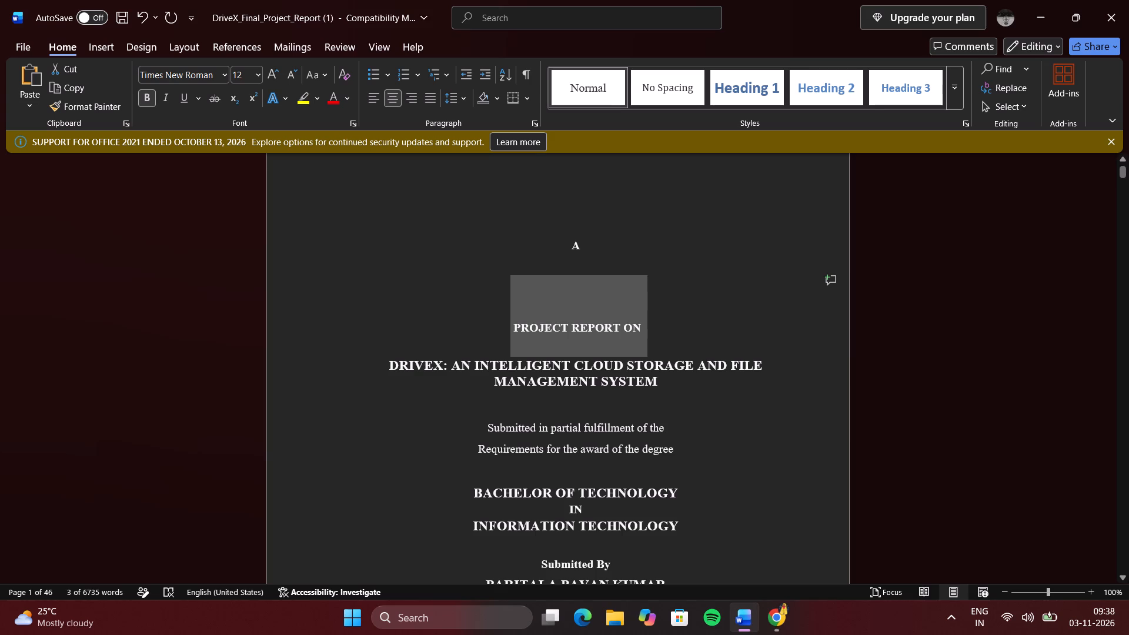
Apply the No Spacing style to the "PROJECT REPORT ON" paragraph on the cover page and centre it.
{"action": "left_click", "coordinate": [626, 323]}
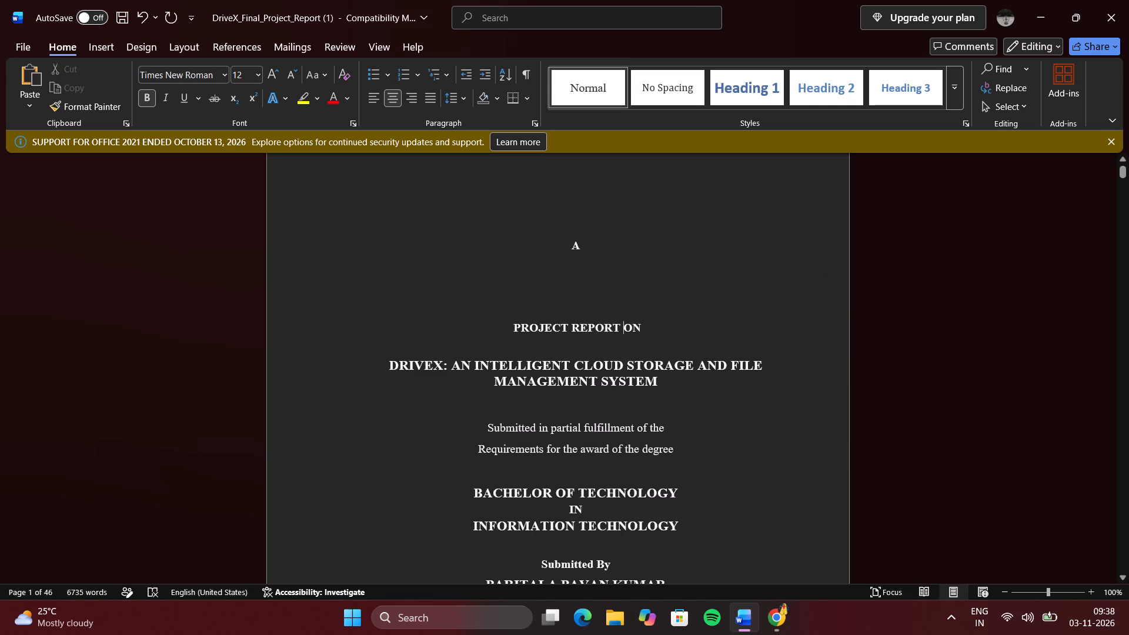
{"action": "triple_click", "coordinate": [625, 322]}
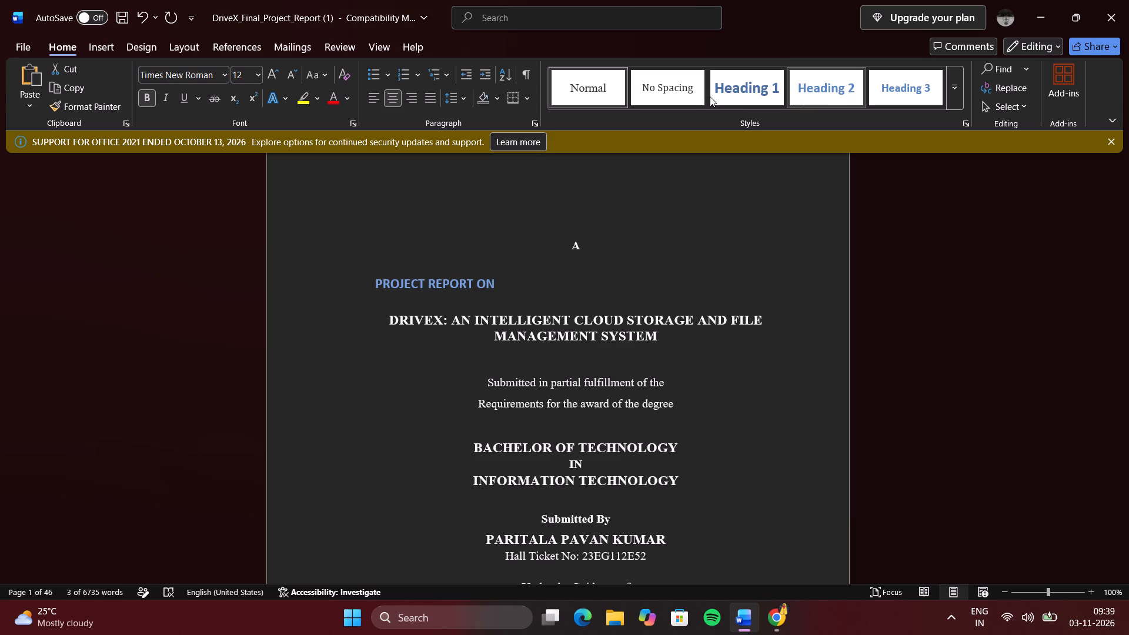
{"action": "left_click", "coordinate": [669, 95]}
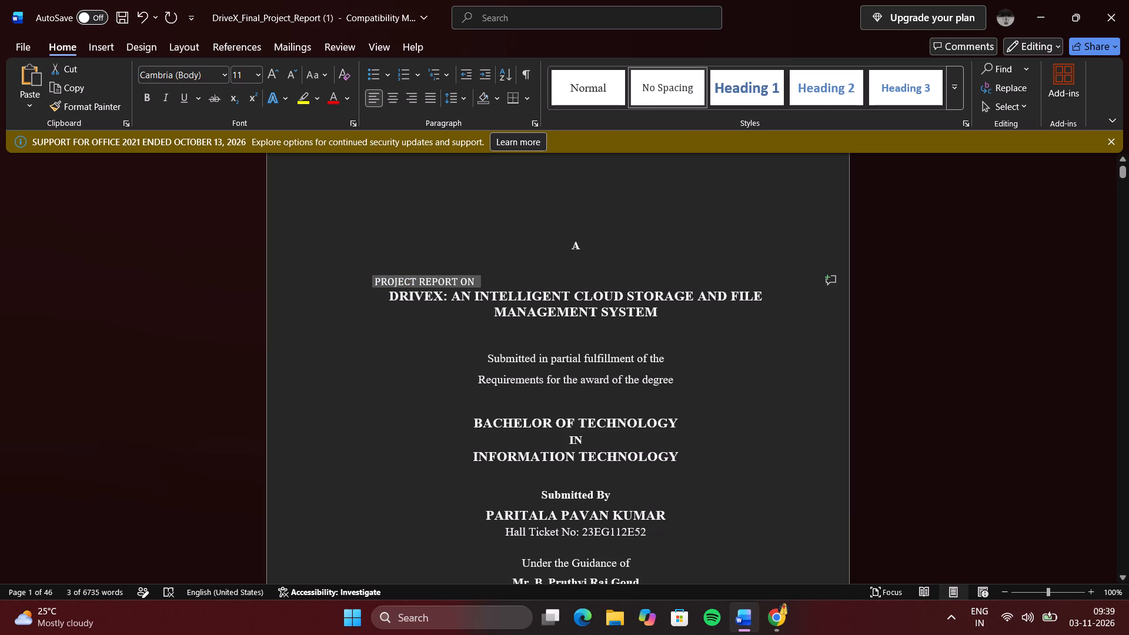
{"action": "left_click", "coordinate": [388, 99]}
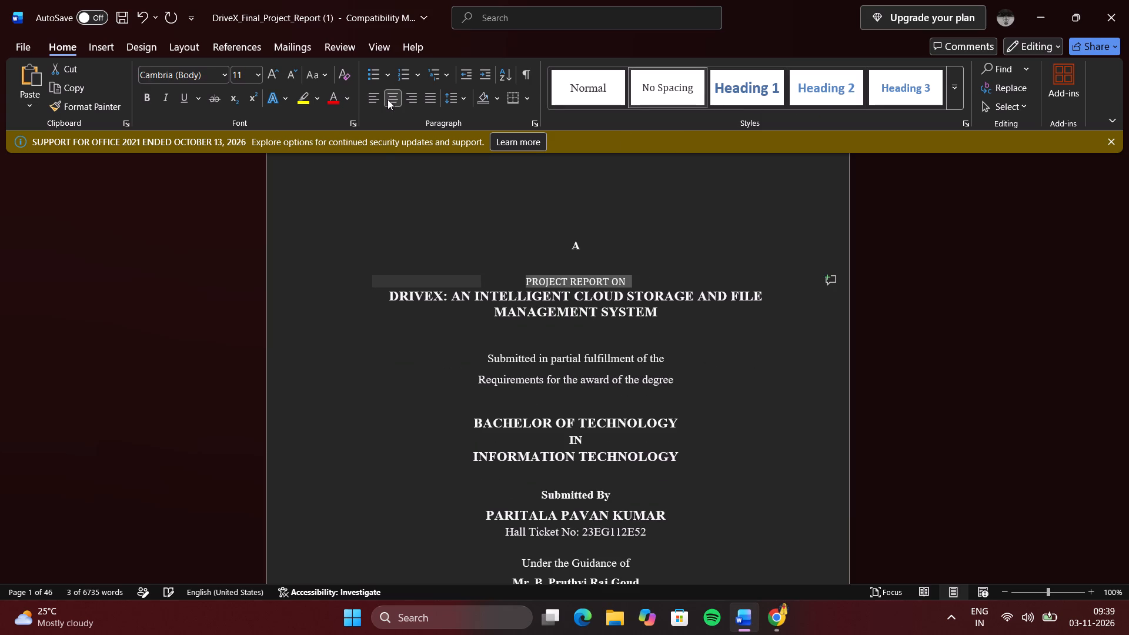
Set the font size of the cover page's "PROJECT REPORT ON" line to 14.
{"action": "triple_click", "coordinate": [591, 280]}
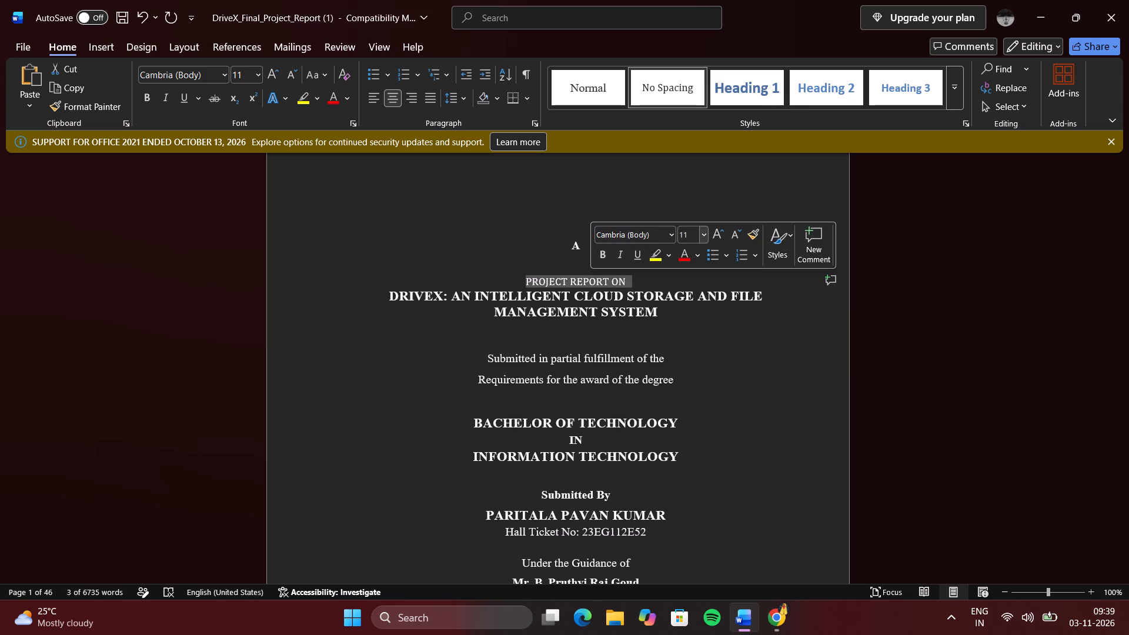
{"action": "left_click", "coordinate": [707, 233]}
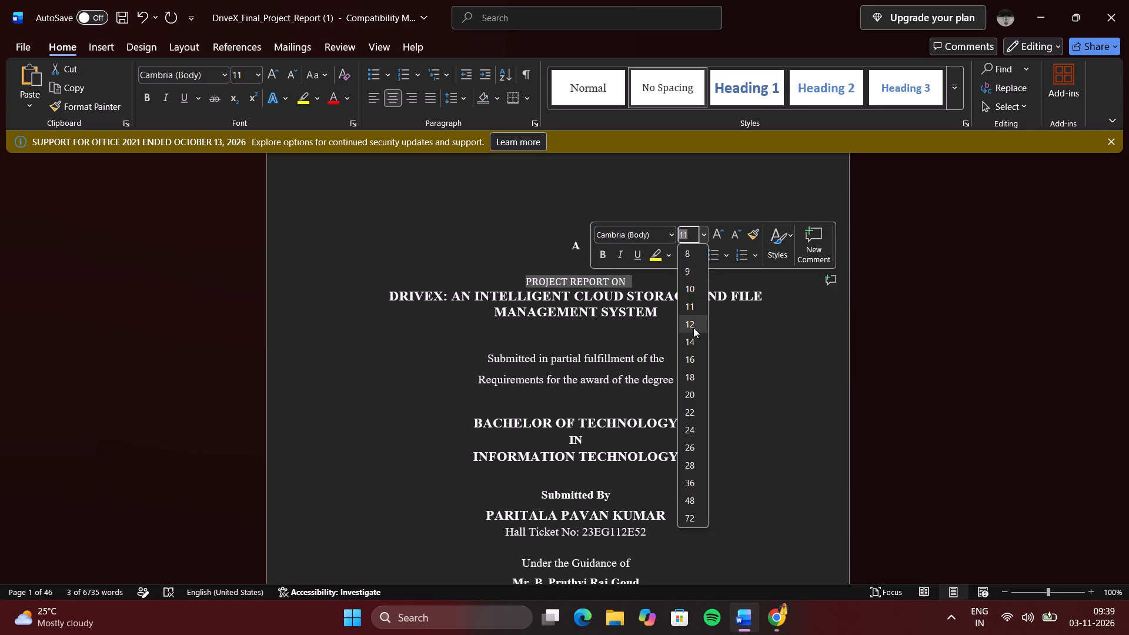
{"action": "left_click", "coordinate": [692, 338]}
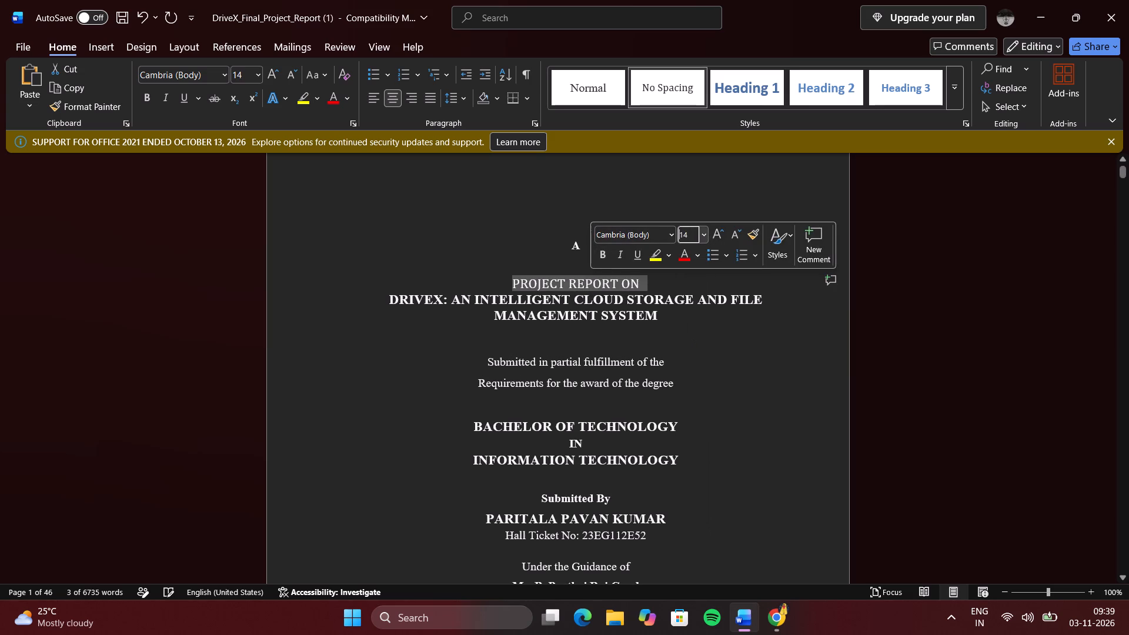
Add a blank line below "PROJECT REPORT ON" and break the heading so that "ON" starts its own line.
{"action": "left_click", "coordinate": [669, 279]}
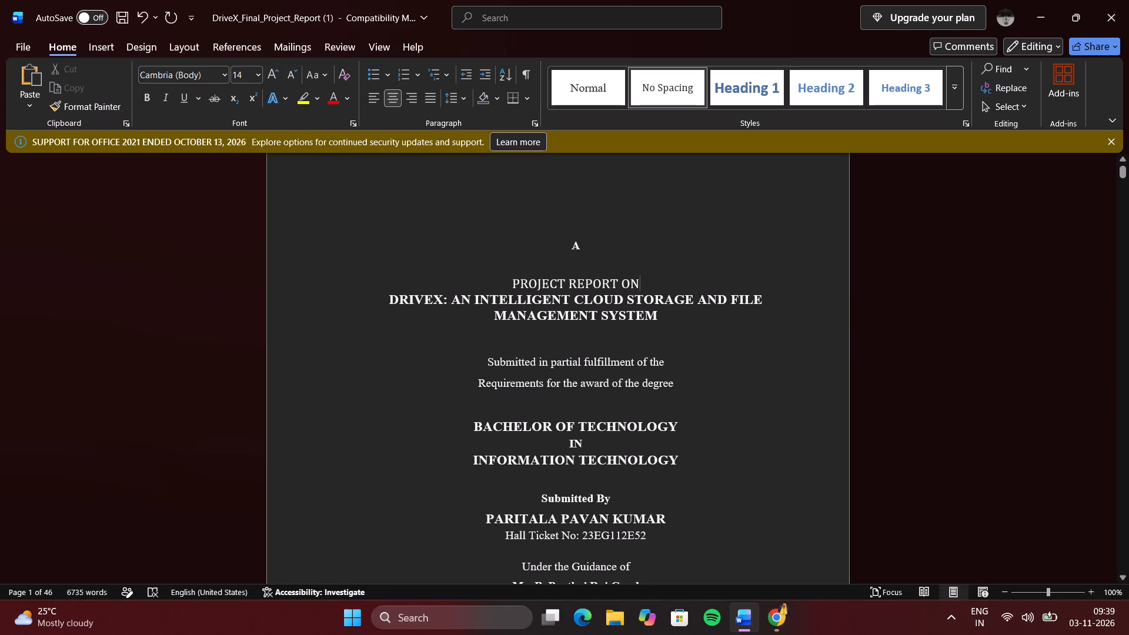
{"action": "key", "text": "Return"}
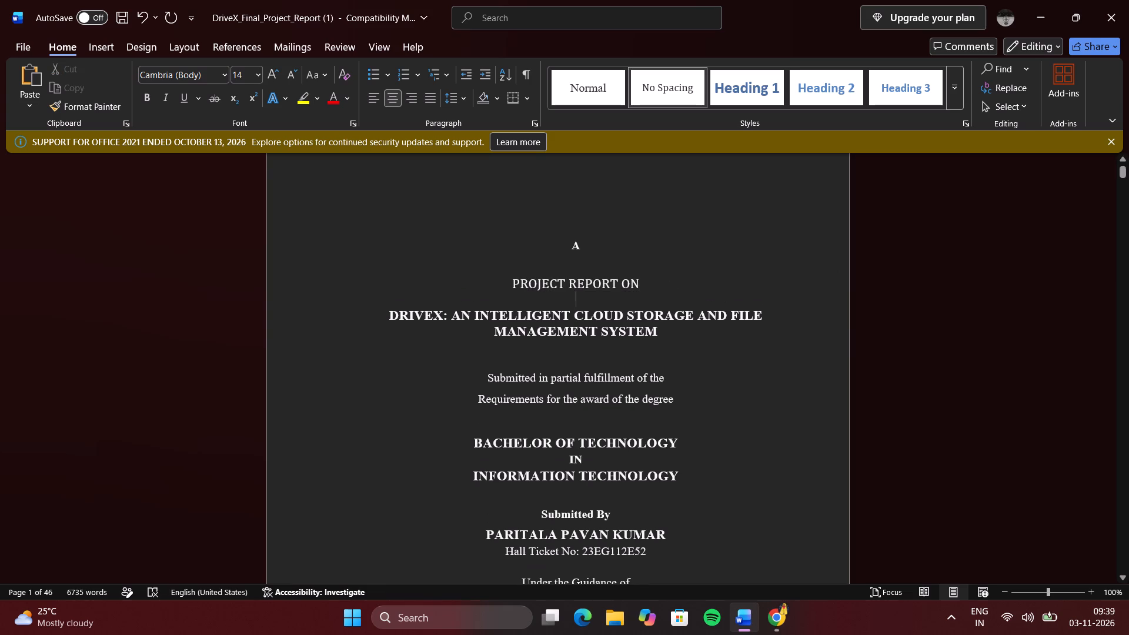
{"action": "left_click", "coordinate": [619, 282]}
{"action": "key", "text": "Return"}
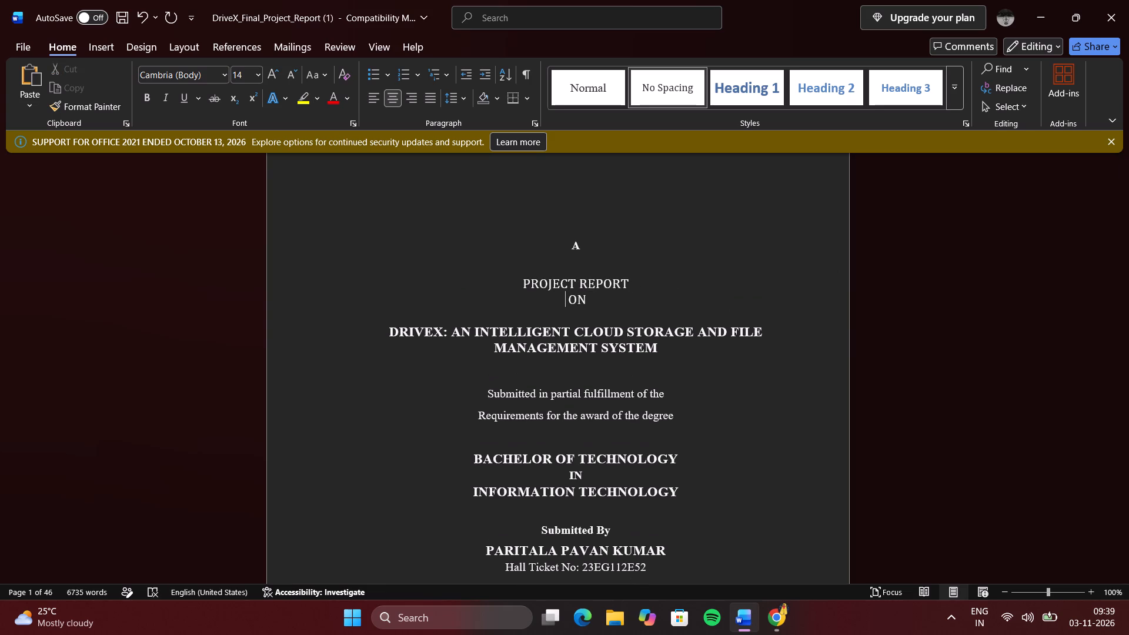
Apply the Normal style to the separate "ON" line on the cover page and centre it.
{"action": "left_click_drag", "start_coordinate": [591, 299], "coordinate": [572, 299]}
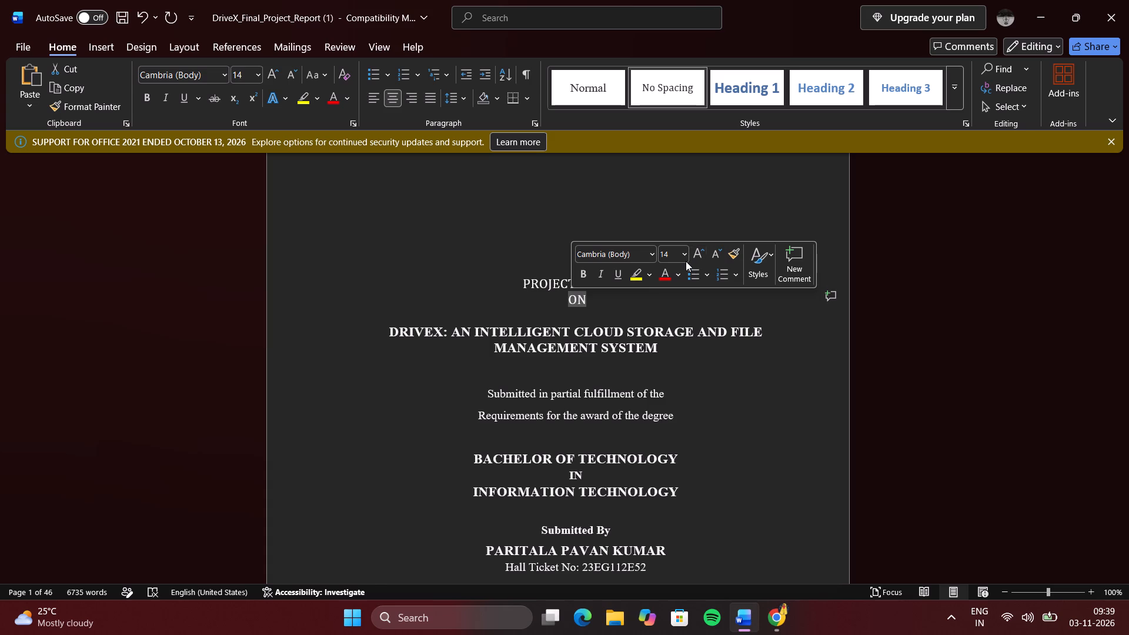
{"action": "left_click", "coordinate": [590, 89]}
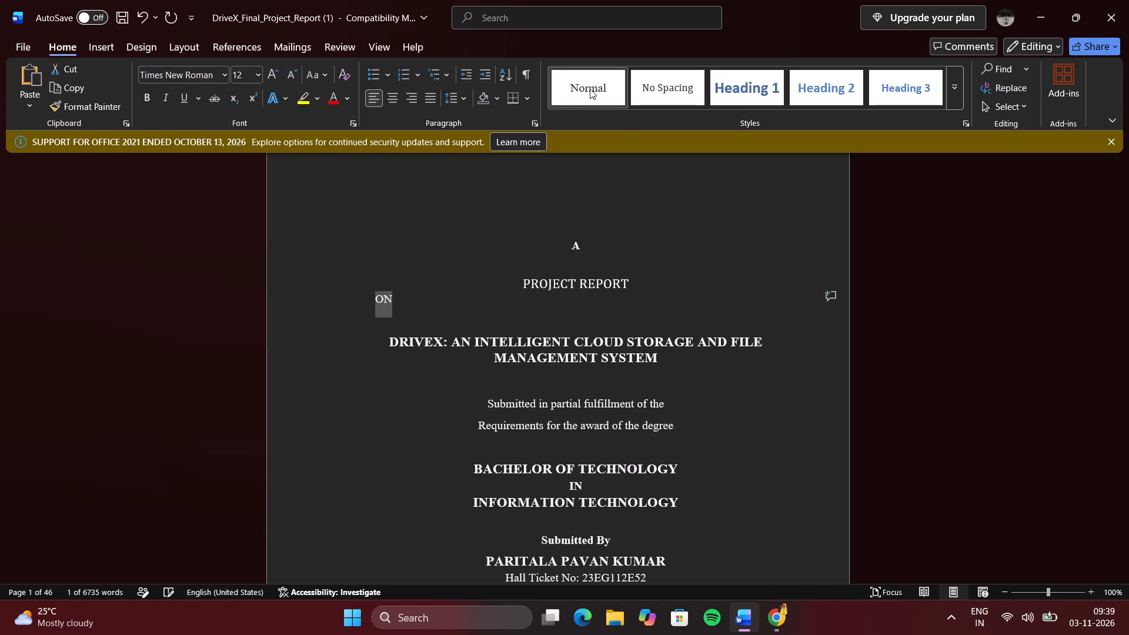
{"action": "left_click", "coordinate": [391, 102]}
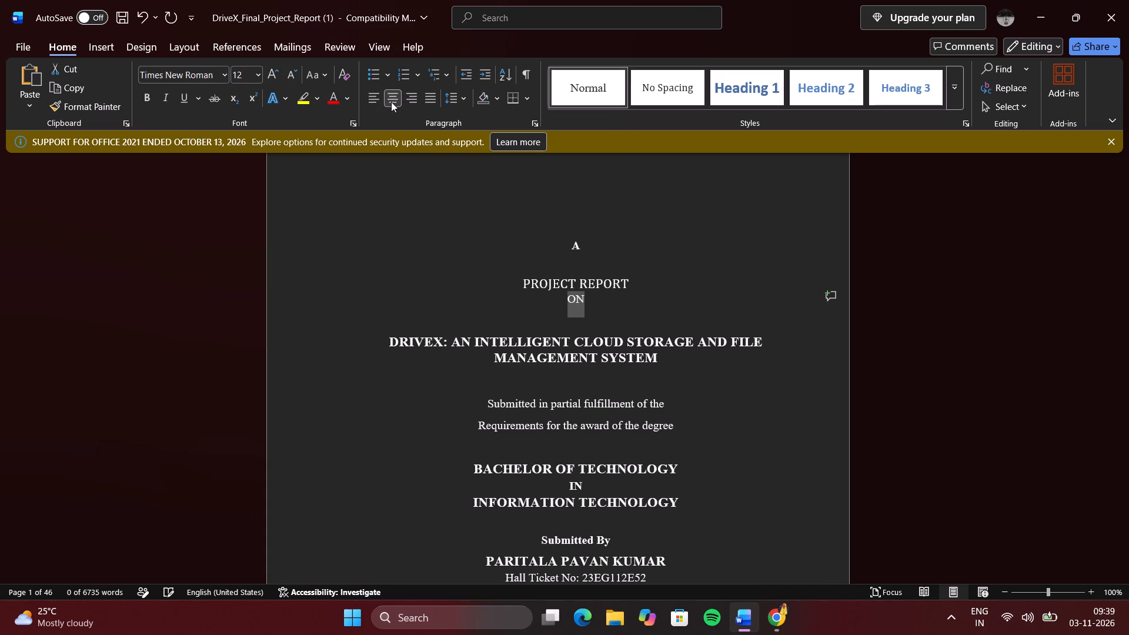
Insert a blank line between "PROJECT REPORT" and "ON" on the cover page.
{"action": "left_click", "coordinate": [642, 286]}
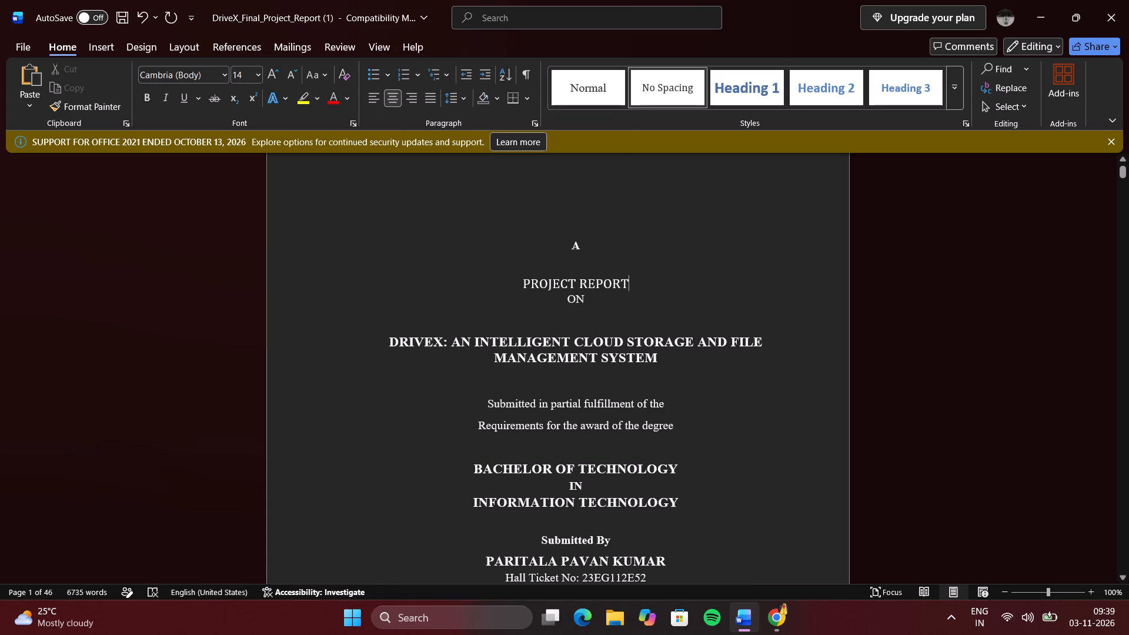
{"action": "key", "text": "Return"}
Look over the whole cover page from the heading to the university name to check its layout and spacing.
{"action": "scroll", "coordinate": [627, 374], "scroll_direction": "down", "scroll_amount": 5}
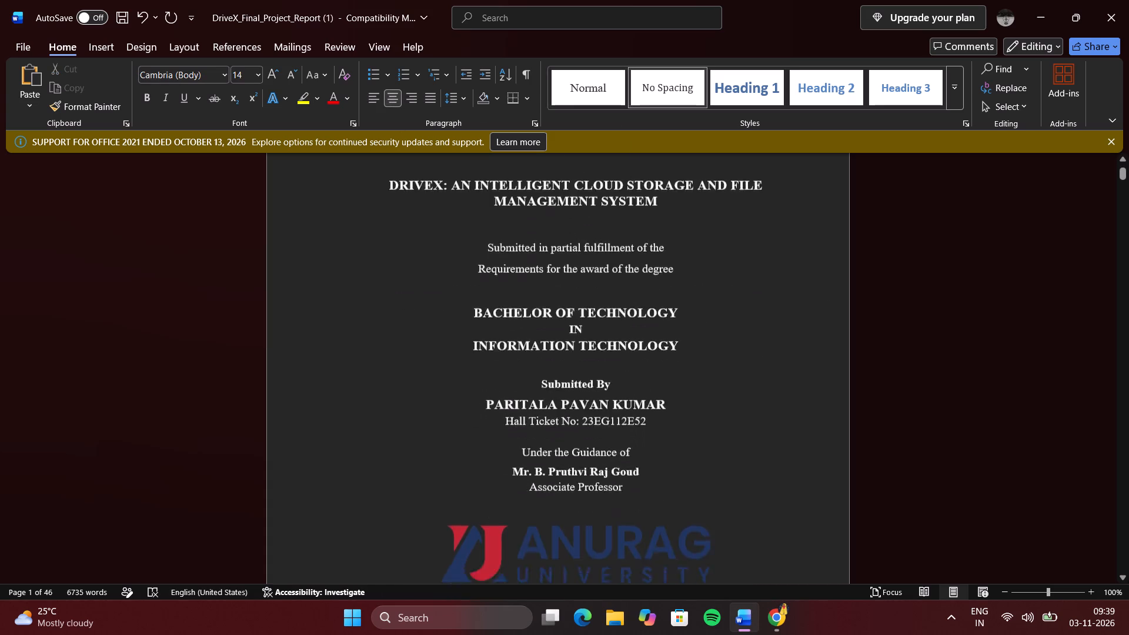
{"action": "scroll", "coordinate": [627, 374], "scroll_direction": "down", "scroll_amount": 12}
{"action": "scroll", "coordinate": [627, 374], "scroll_direction": "up", "scroll_amount": 7}
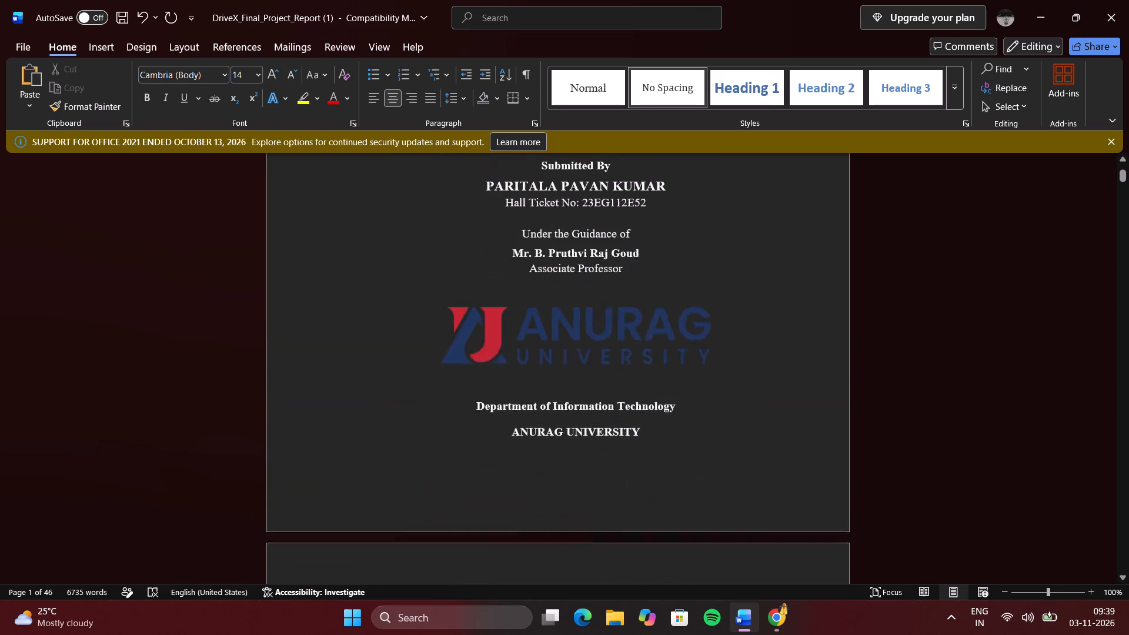
{"action": "scroll", "coordinate": [627, 374], "scroll_direction": "up", "scroll_amount": 13}
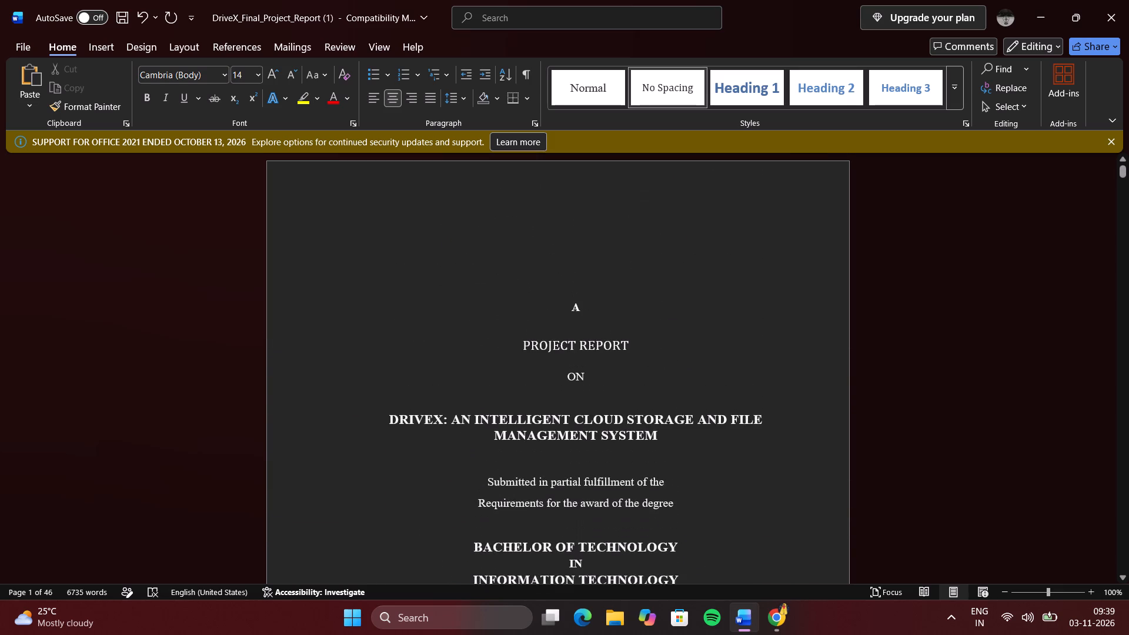
{"action": "scroll", "coordinate": [627, 374], "scroll_direction": "up", "scroll_amount": 1}
{"action": "scroll", "coordinate": [627, 374], "scroll_direction": "down", "scroll_amount": 5}
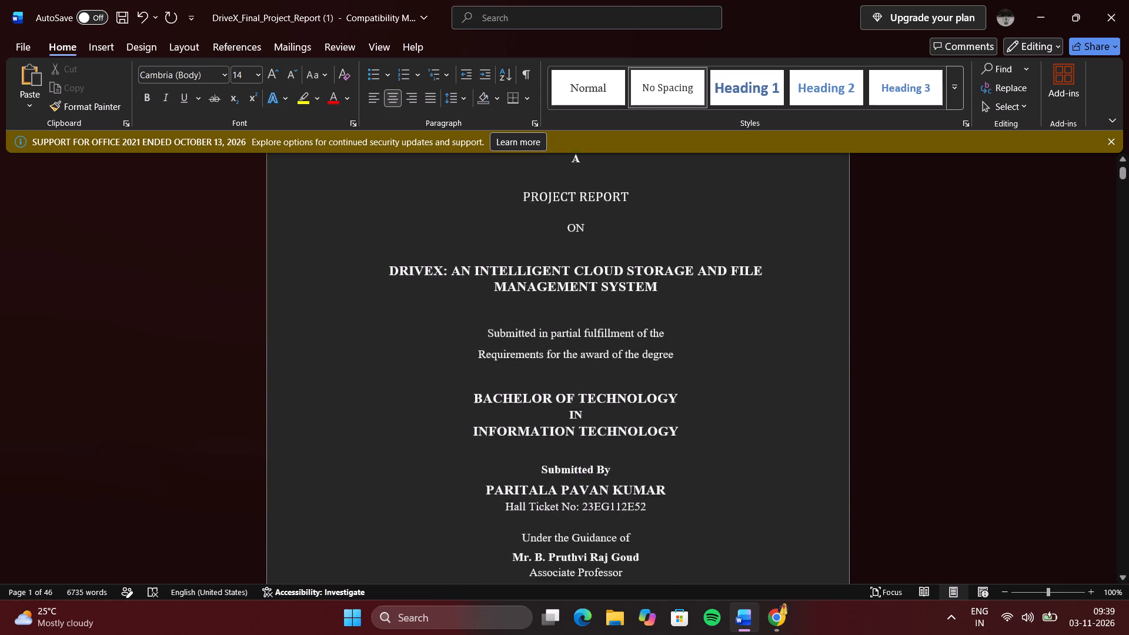
{"action": "scroll", "coordinate": [627, 374], "scroll_direction": "down", "scroll_amount": 2}
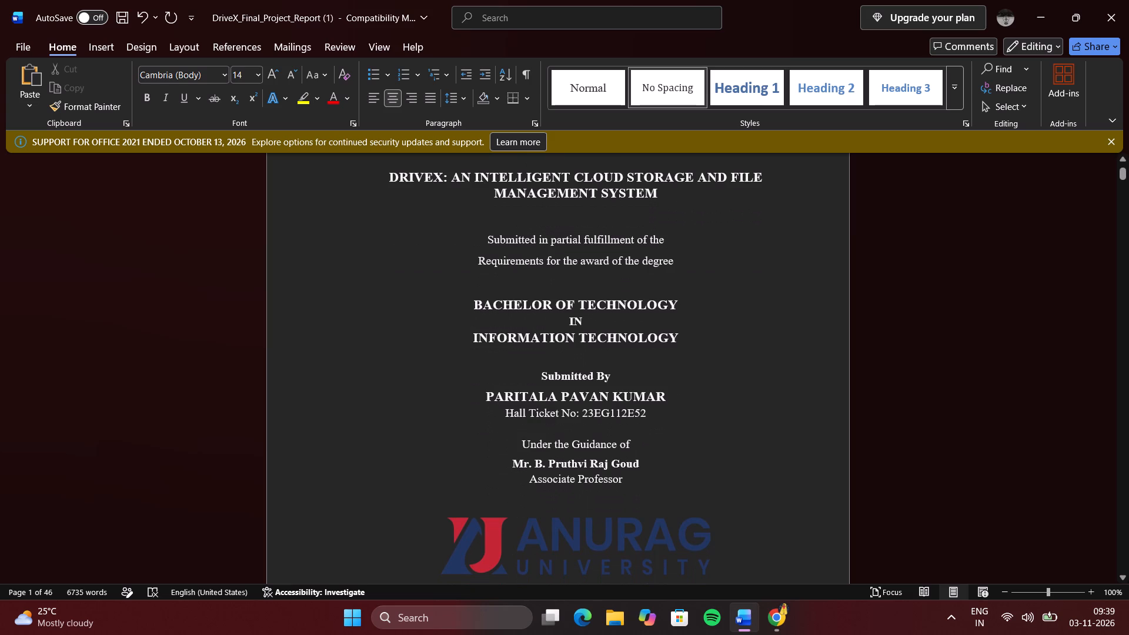
{"action": "scroll", "coordinate": [629, 375], "scroll_direction": "up", "scroll_amount": 10}
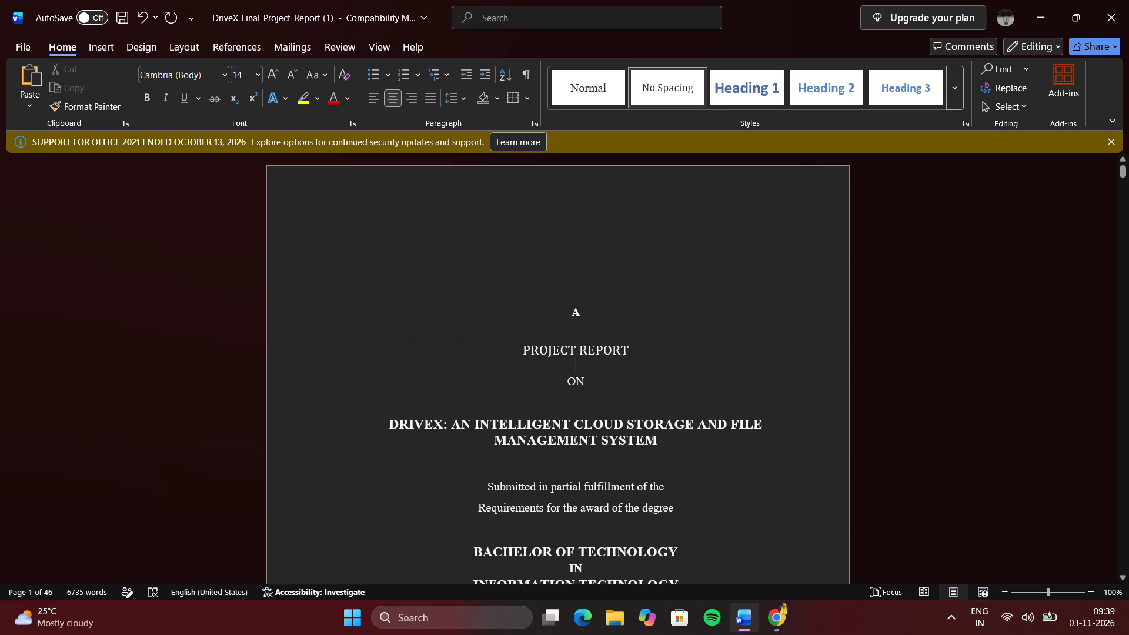
Place the text cursor after the "A" at the top of the cover page.
{"action": "left_click", "coordinate": [589, 259]}
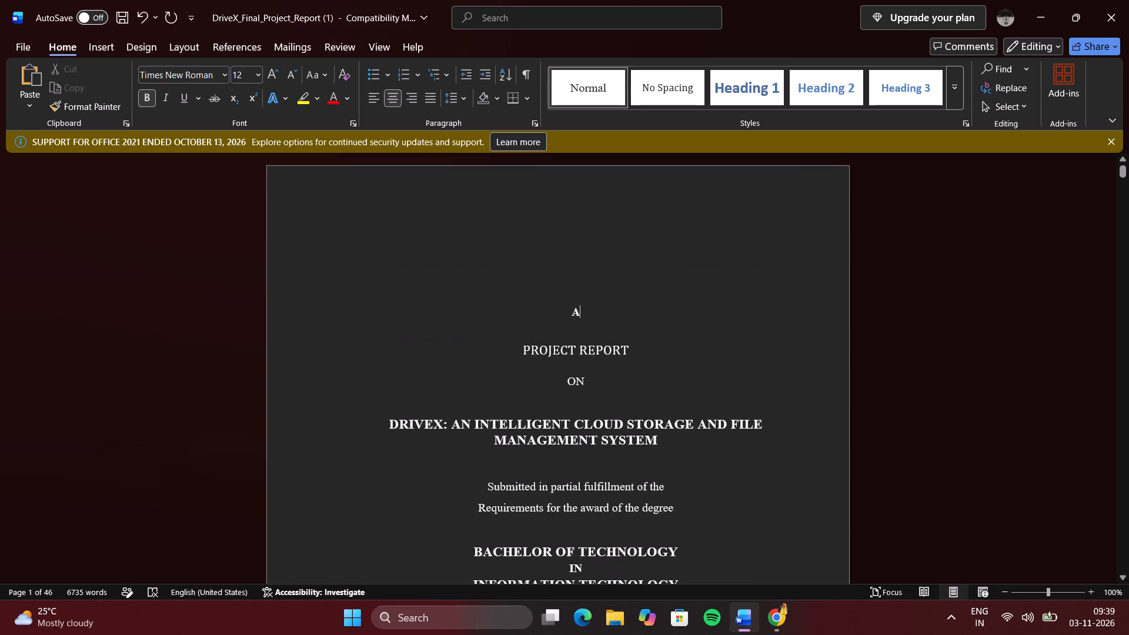
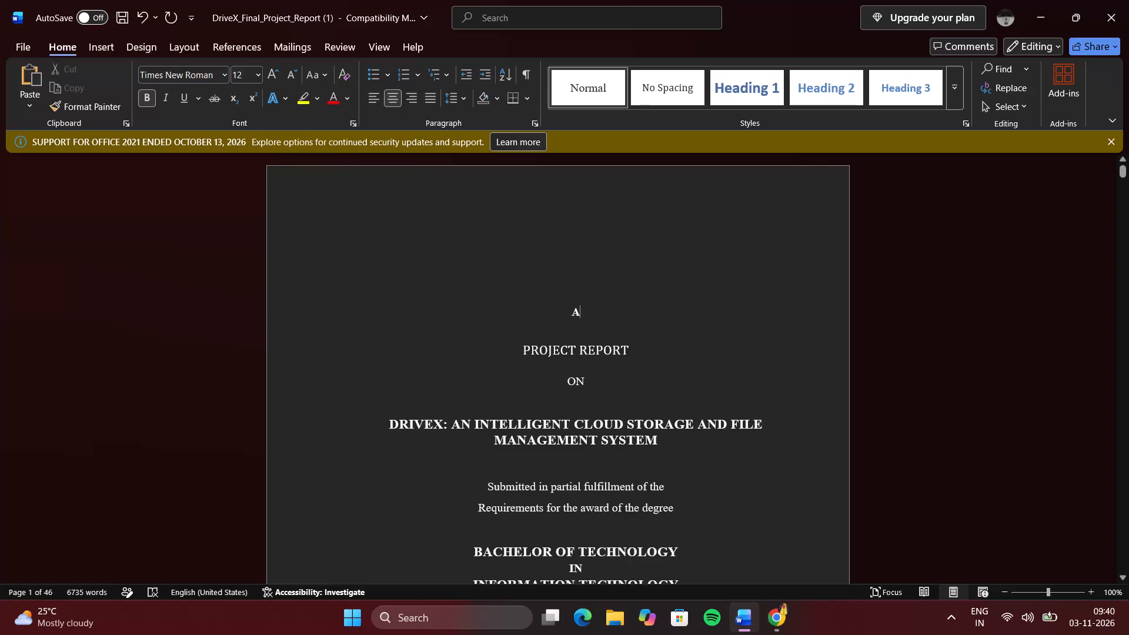
Make the "PROJECT REPORT" line on the cover page bold.
{"action": "double_click", "coordinate": [594, 350]}
{"action": "left_click", "coordinate": [594, 350]}
{"action": "double_click", "coordinate": [594, 350]}
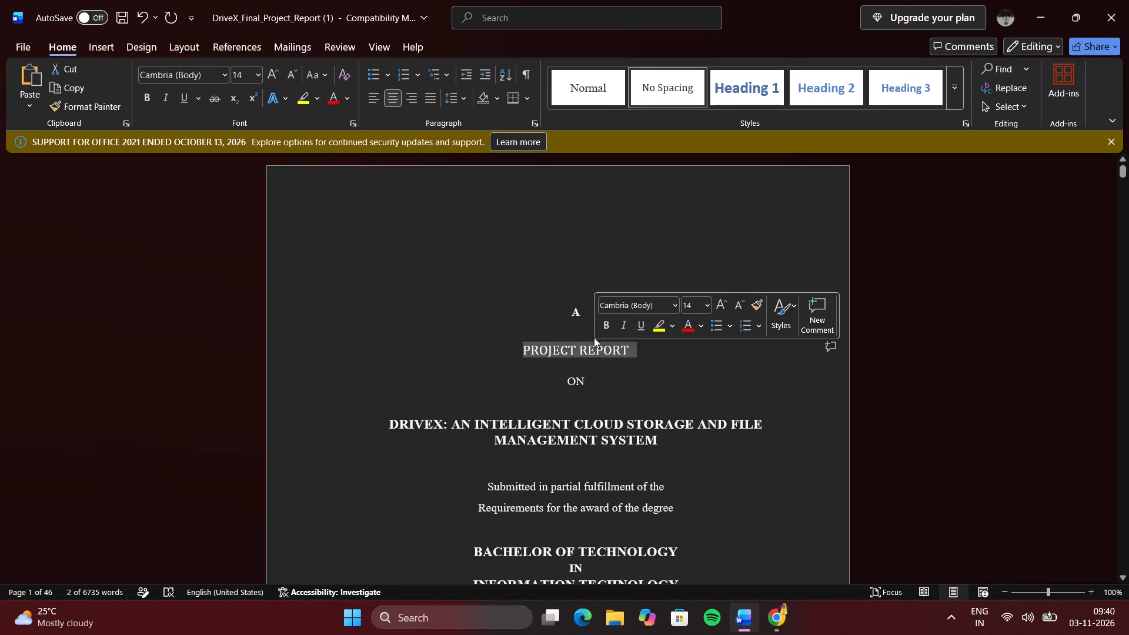
{"action": "left_click", "coordinate": [601, 327]}
{"action": "left_click", "coordinate": [679, 386]}
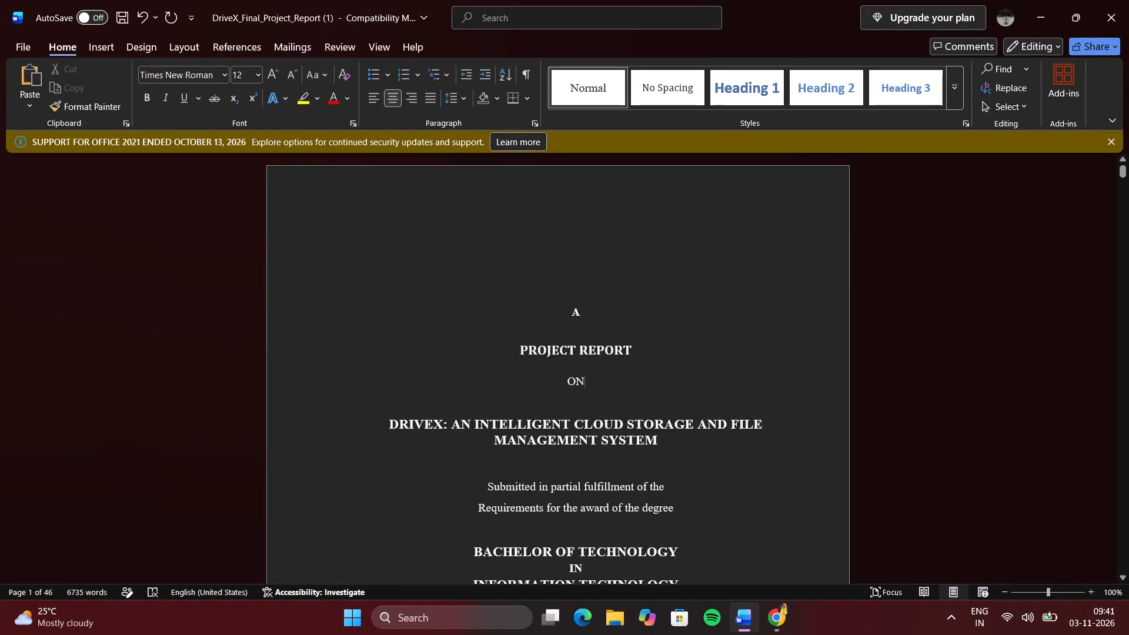
Apply the Normal style to the "A" at the top of the cover page, centred and bold.
{"action": "double_click", "coordinate": [577, 314]}
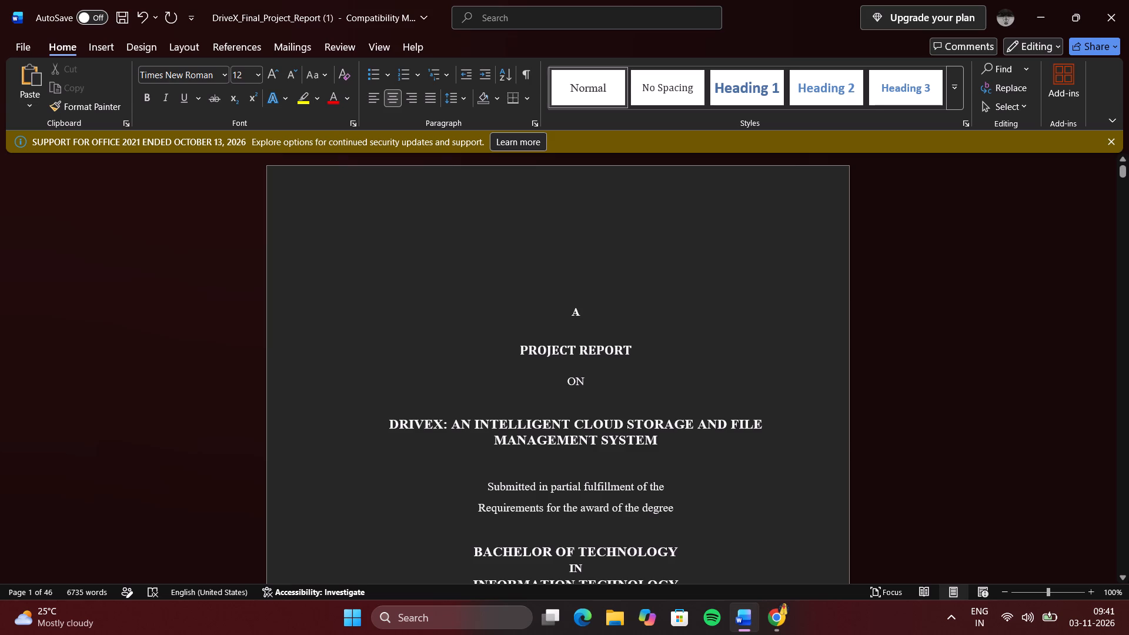
{"action": "left_click", "coordinate": [577, 308]}
{"action": "left_click_drag", "start_coordinate": [580, 309], "coordinate": [569, 309]}
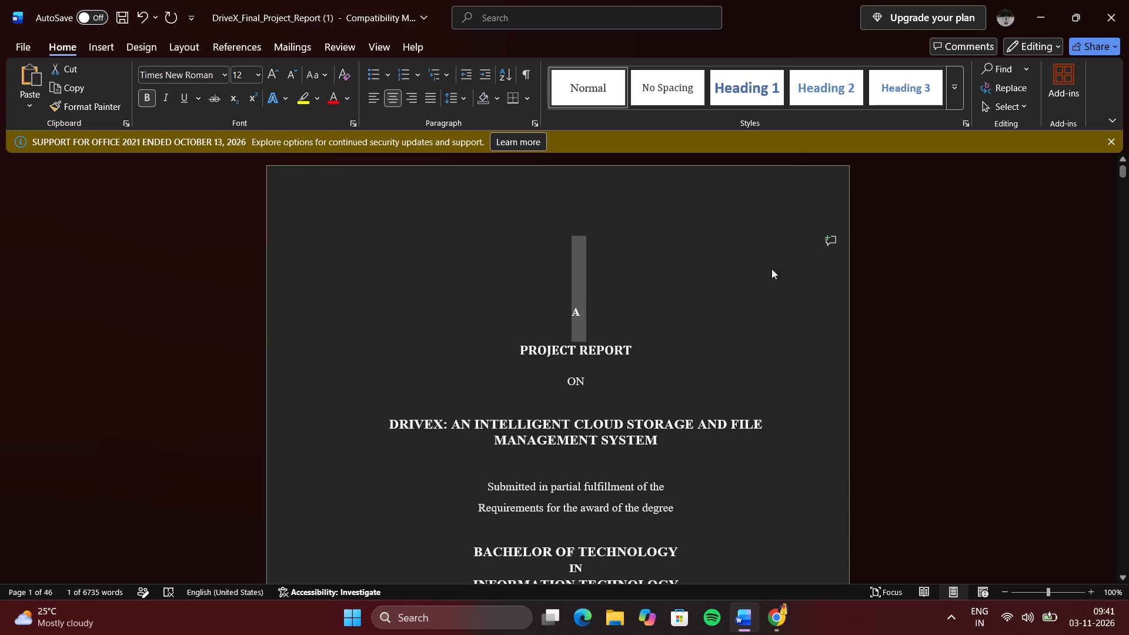
{"action": "left_click", "coordinate": [599, 84]}
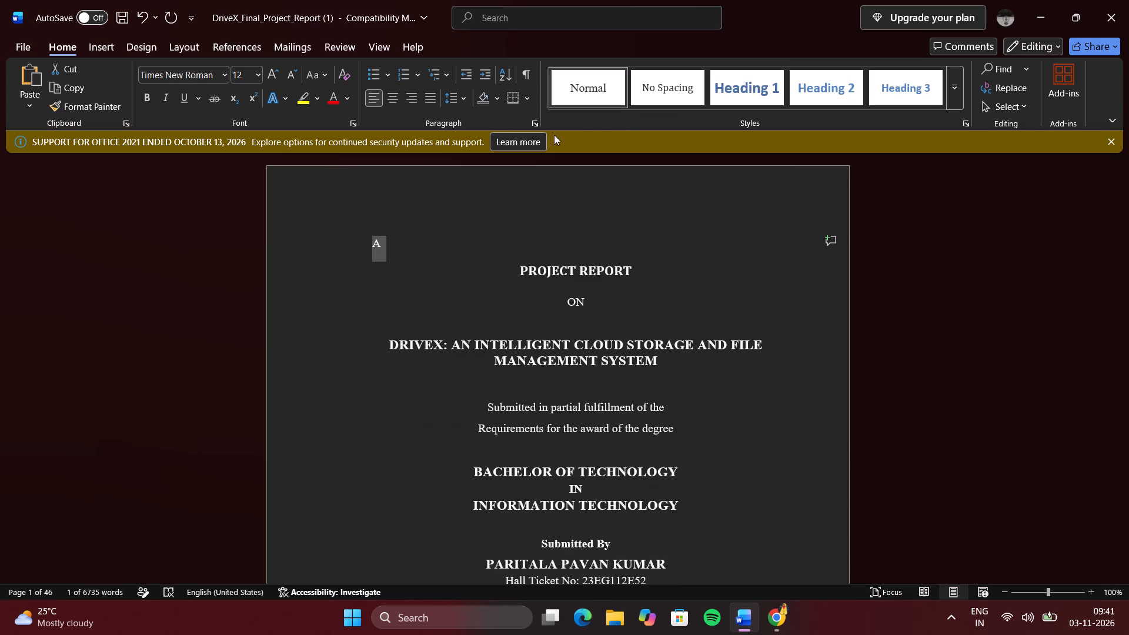
{"action": "left_click", "coordinate": [390, 104]}
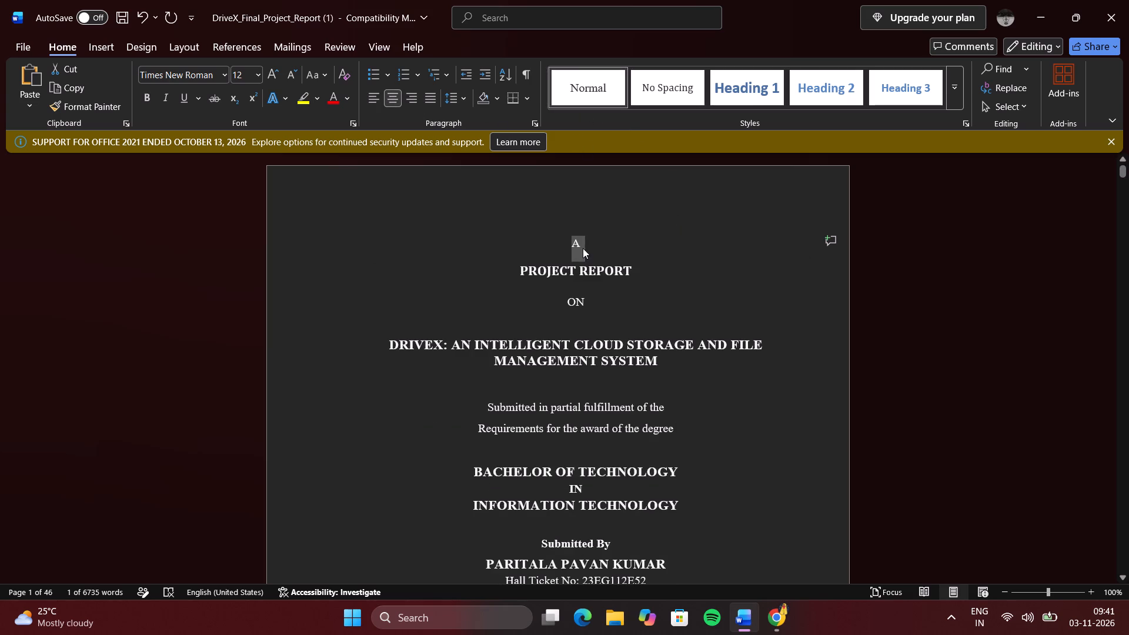
{"action": "left_click", "coordinate": [145, 89]}
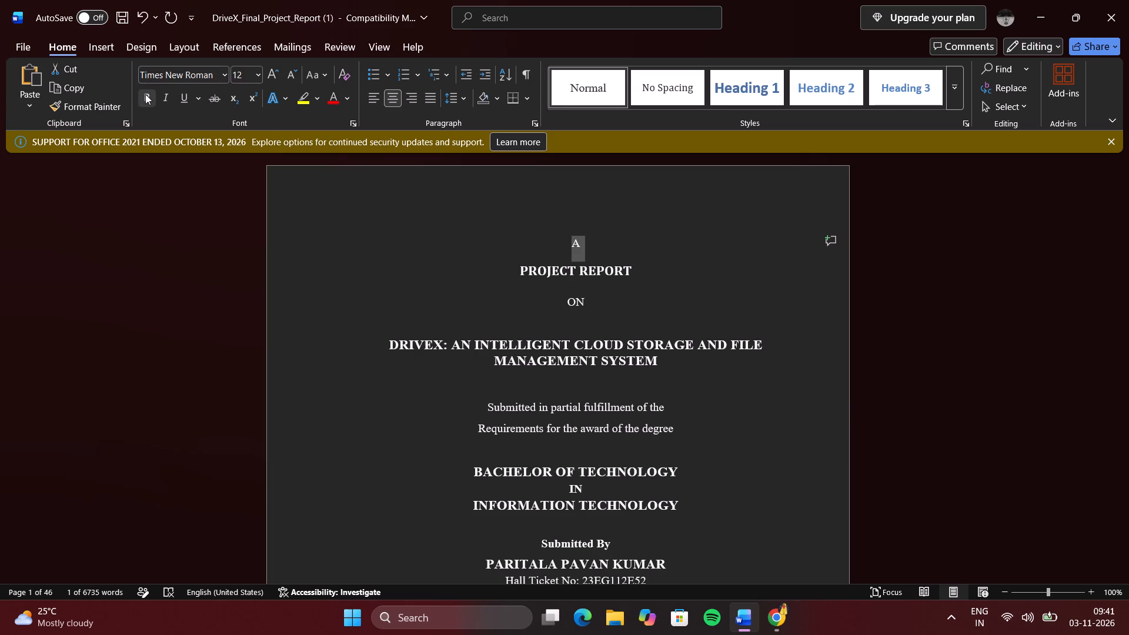
{"action": "left_click", "coordinate": [145, 96]}
{"action": "left_click", "coordinate": [492, 253]}
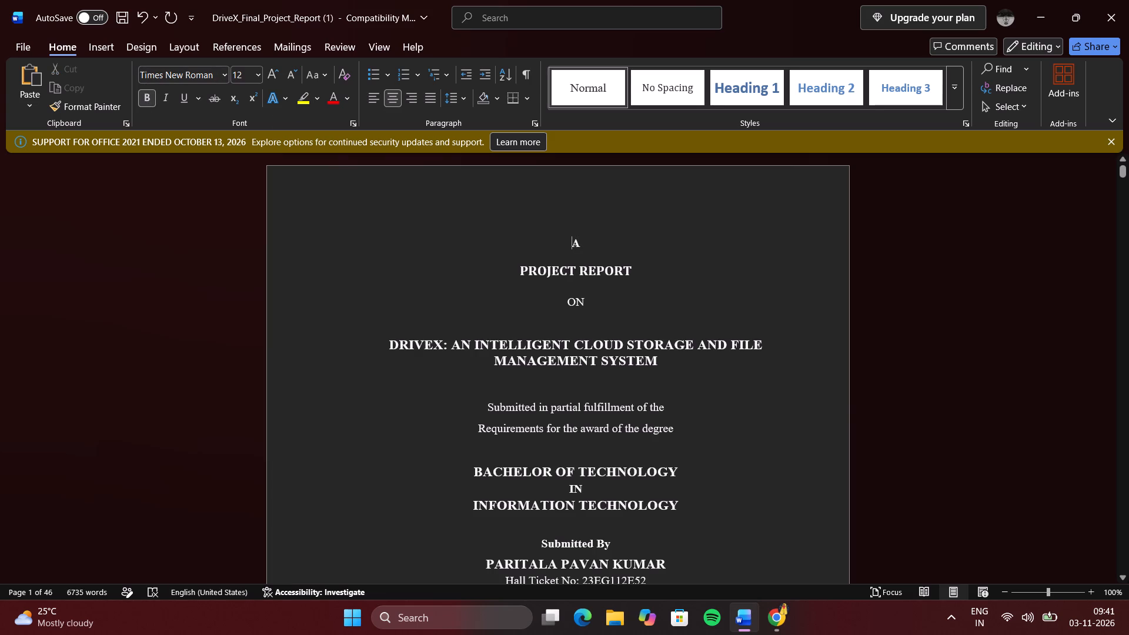
Look over the whole cover page from the "A" heading to the university address to check its formatting and spacing.
{"action": "scroll", "coordinate": [687, 333], "scroll_direction": "down", "scroll_amount": 15}
{"action": "scroll", "coordinate": [689, 334], "scroll_direction": "up", "scroll_amount": 6}
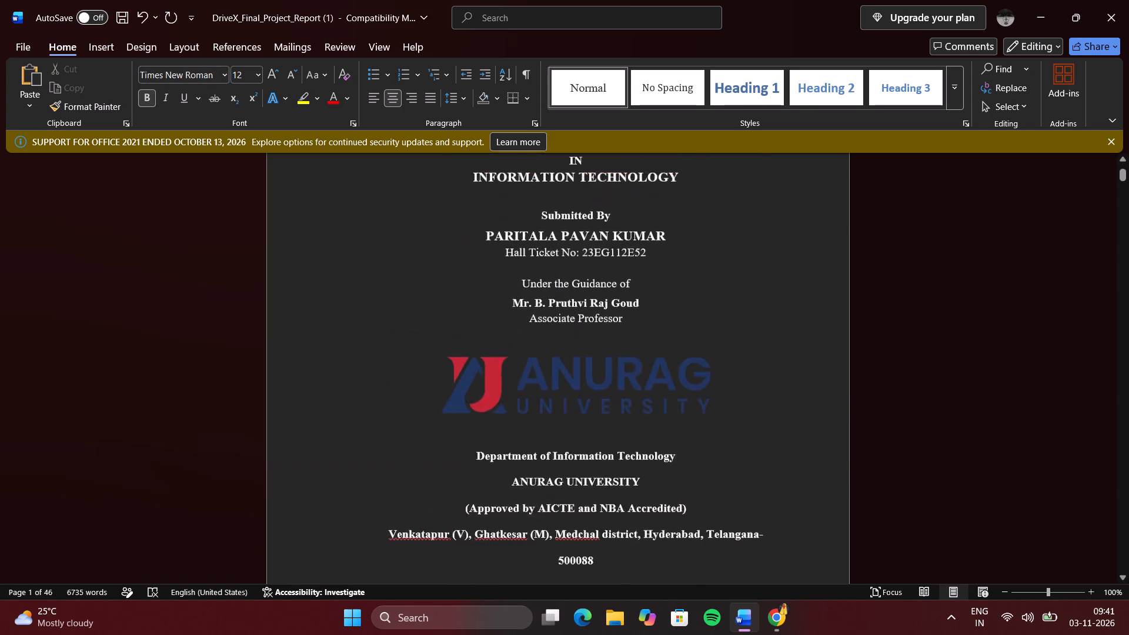
{"action": "scroll", "coordinate": [691, 328], "scroll_direction": "up", "scroll_amount": 11}
{"action": "left_click", "coordinate": [666, 250]}
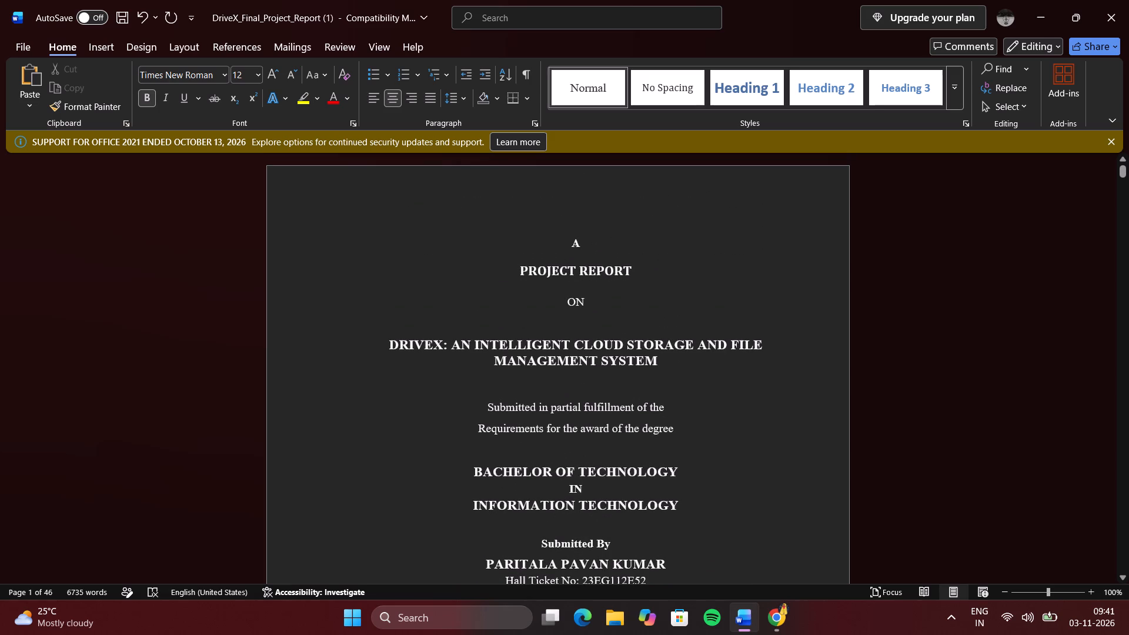
{"action": "scroll", "coordinate": [656, 378], "scroll_direction": "down", "scroll_amount": 3}
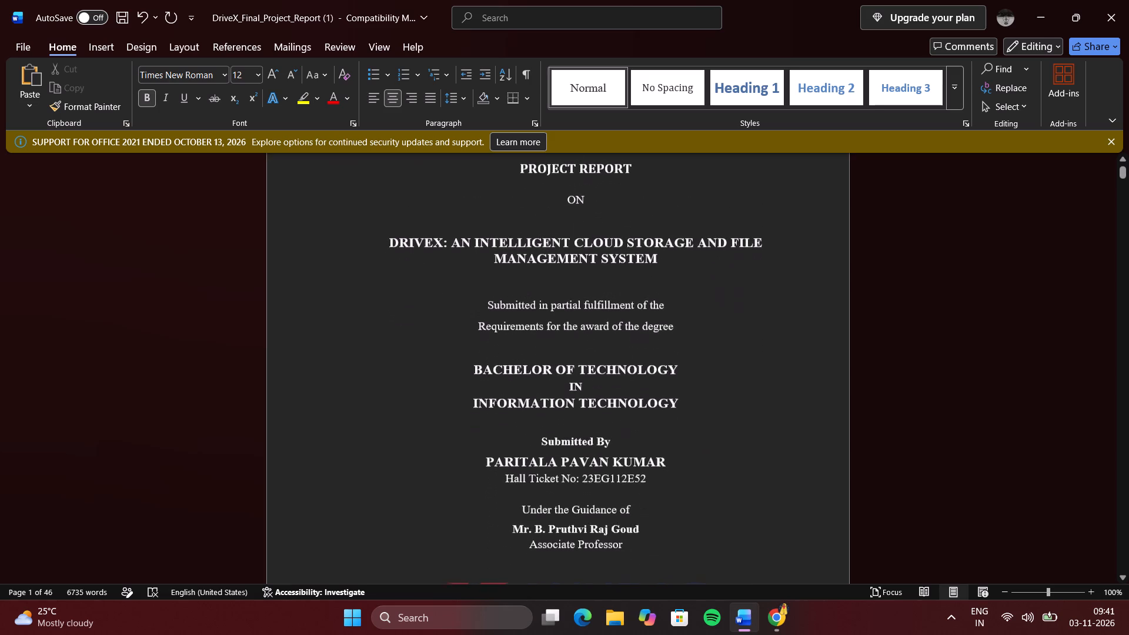
{"action": "scroll", "coordinate": [656, 378], "scroll_direction": "down", "scroll_amount": 7}
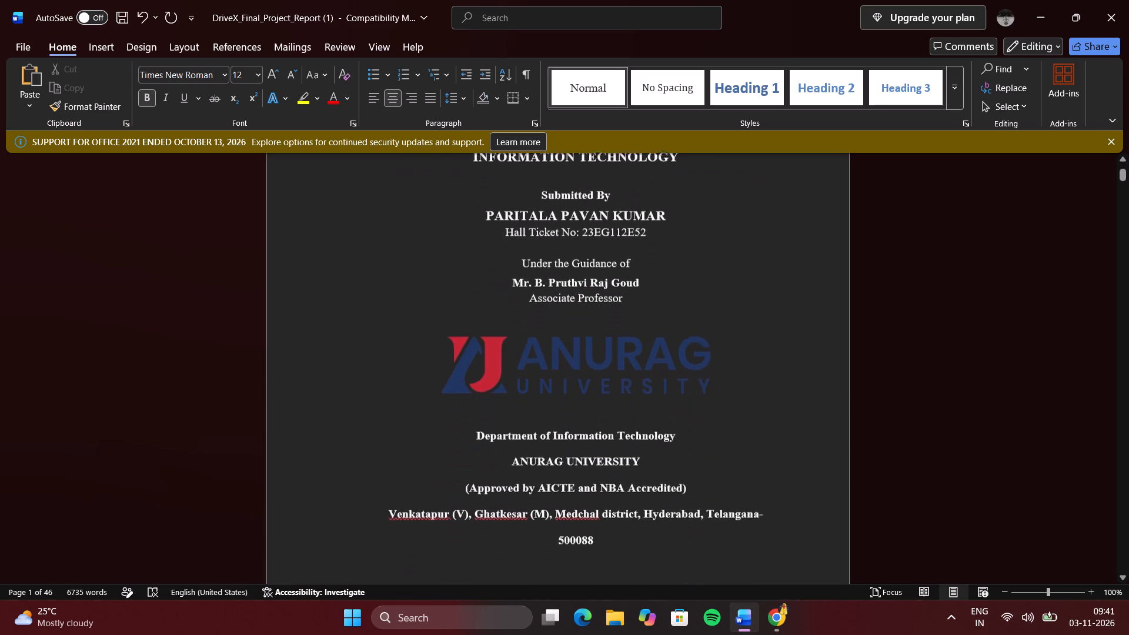
{"action": "scroll", "coordinate": [656, 378], "scroll_direction": "down", "scroll_amount": 6}
{"action": "scroll", "coordinate": [656, 378], "scroll_direction": "up", "scroll_amount": 7}
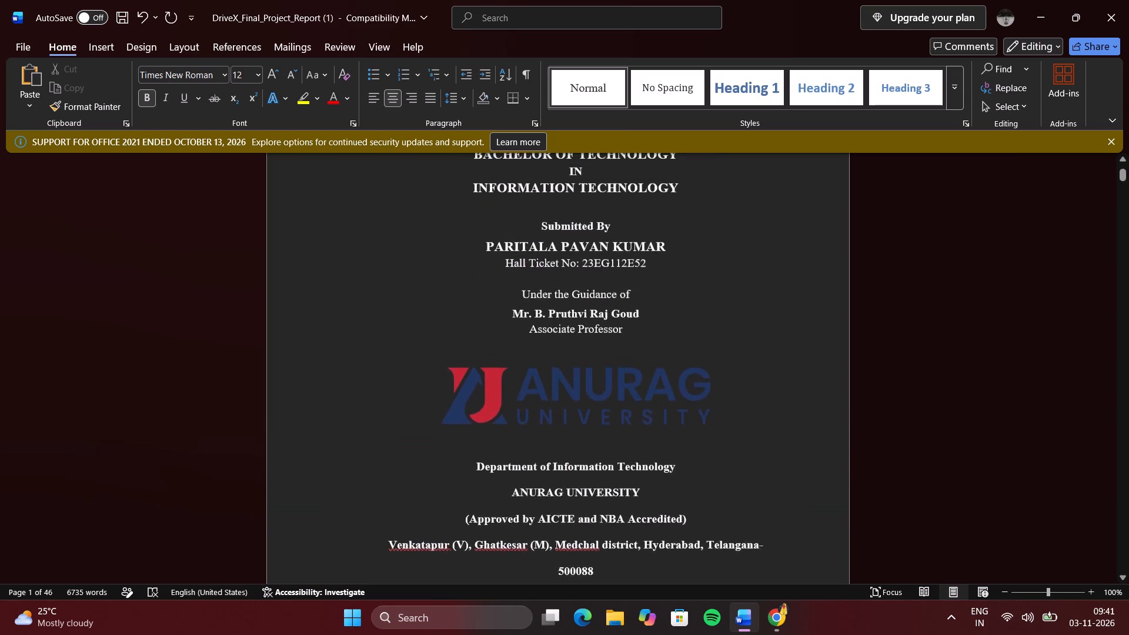
{"action": "scroll", "coordinate": [657, 375], "scroll_direction": "up", "scroll_amount": 4}
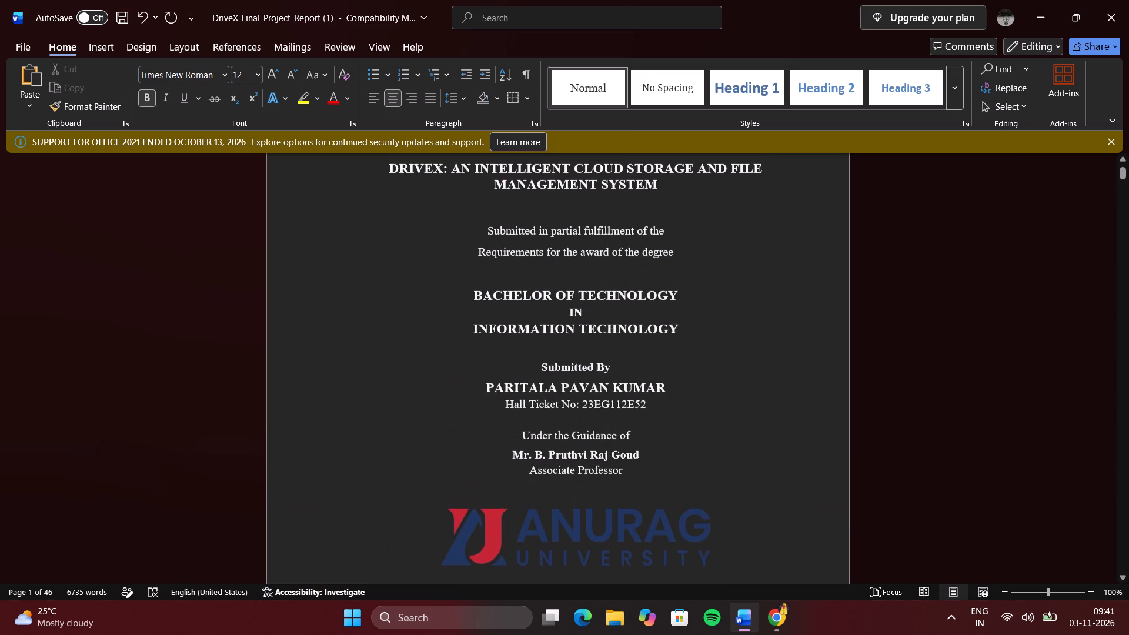
{"action": "scroll", "coordinate": [657, 375], "scroll_direction": "up", "scroll_amount": 4}
{"action": "scroll", "coordinate": [657, 375], "scroll_direction": "down", "scroll_amount": 1}
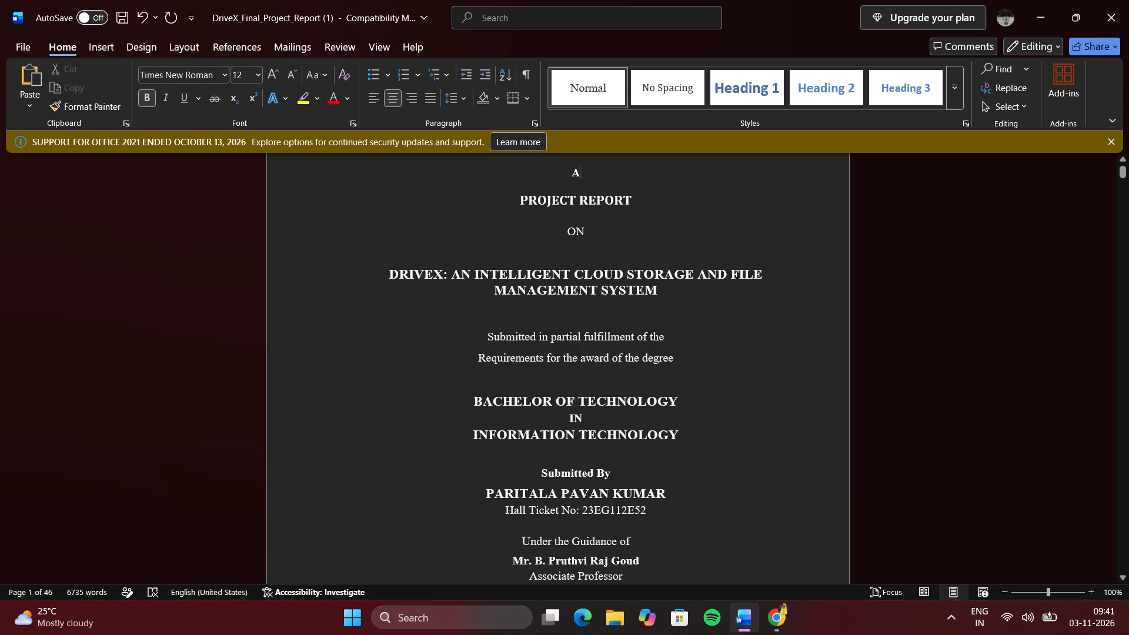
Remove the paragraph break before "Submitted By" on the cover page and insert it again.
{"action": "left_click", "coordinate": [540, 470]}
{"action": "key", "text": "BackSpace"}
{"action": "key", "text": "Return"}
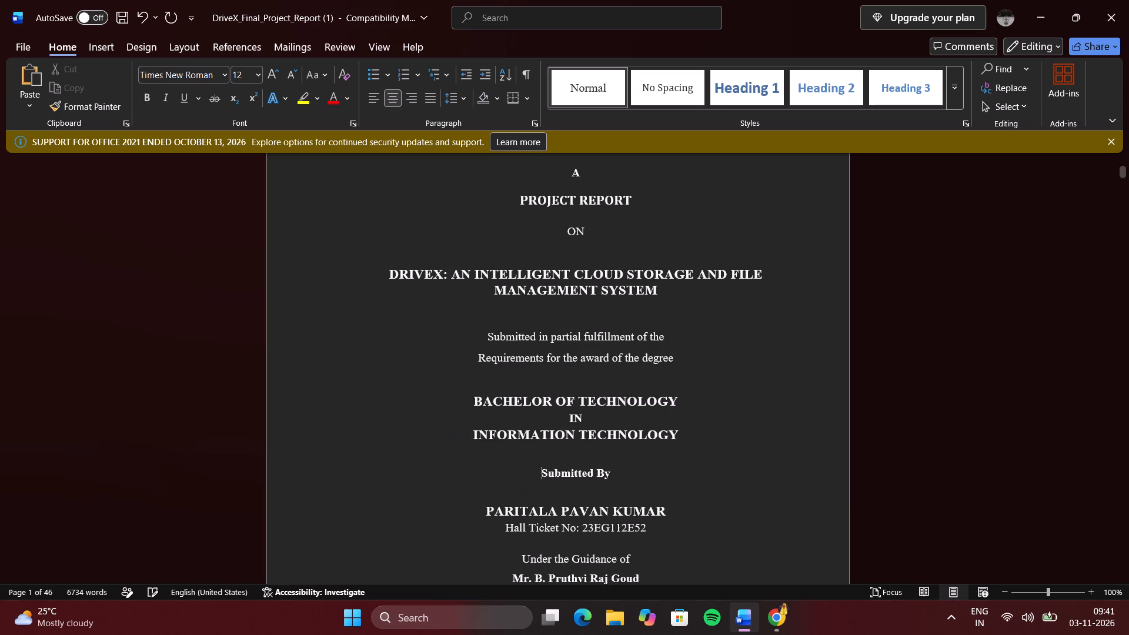
Give the "INFORMATION TECHNOLOGY" and "Submitted By" lines 1.0 line spacing, followed by the Normal style and centred alignment.
{"action": "left_click", "coordinate": [553, 444]}
{"action": "left_click_drag", "start_coordinate": [621, 479], "coordinate": [497, 445]}
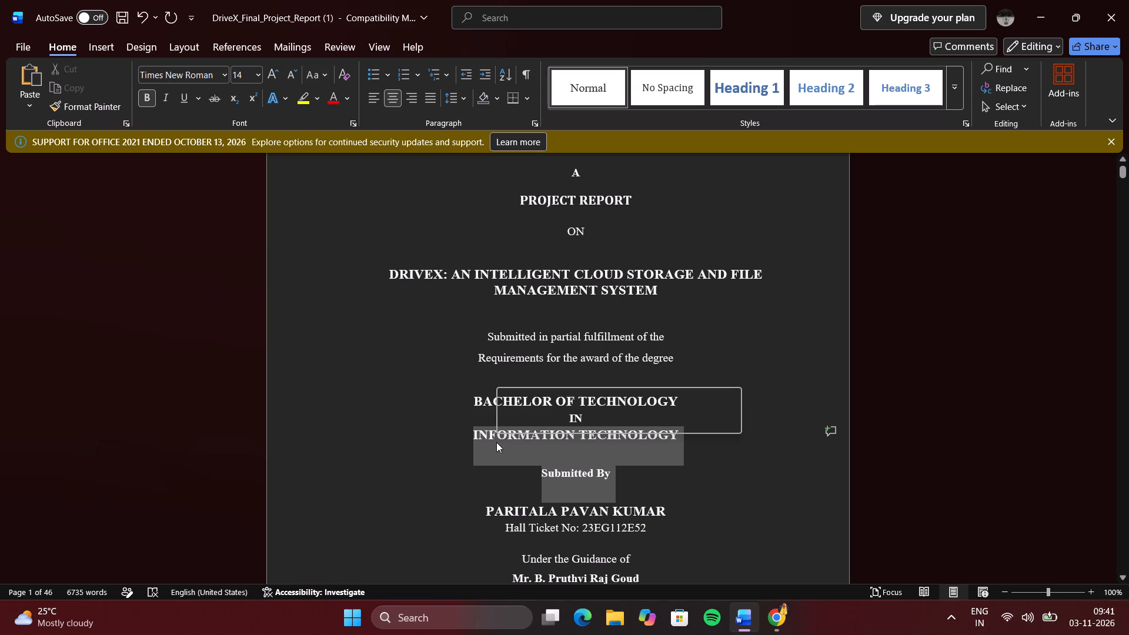
{"action": "left_click", "coordinate": [459, 98]}
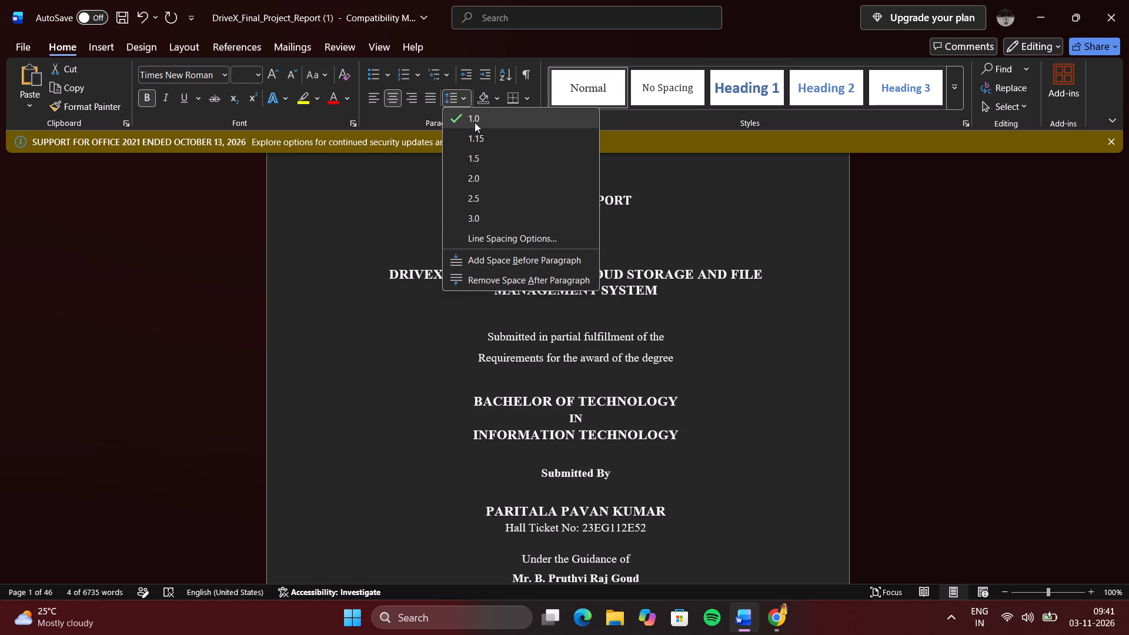
{"action": "left_click", "coordinate": [475, 122]}
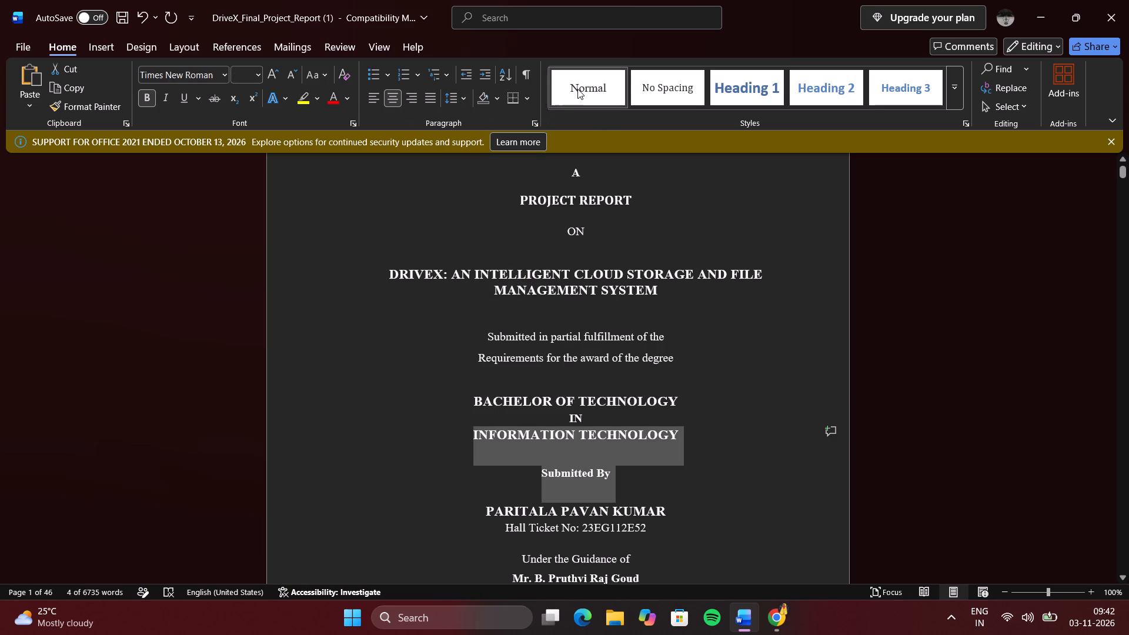
{"action": "left_click", "coordinate": [577, 89]}
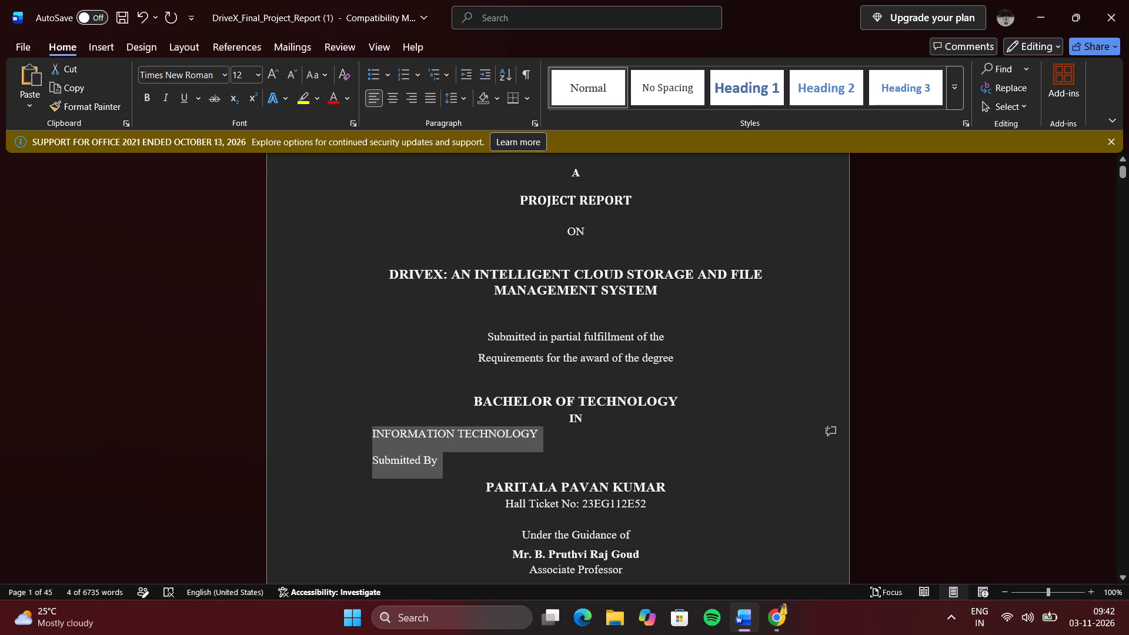
{"action": "left_click", "coordinate": [393, 103]}
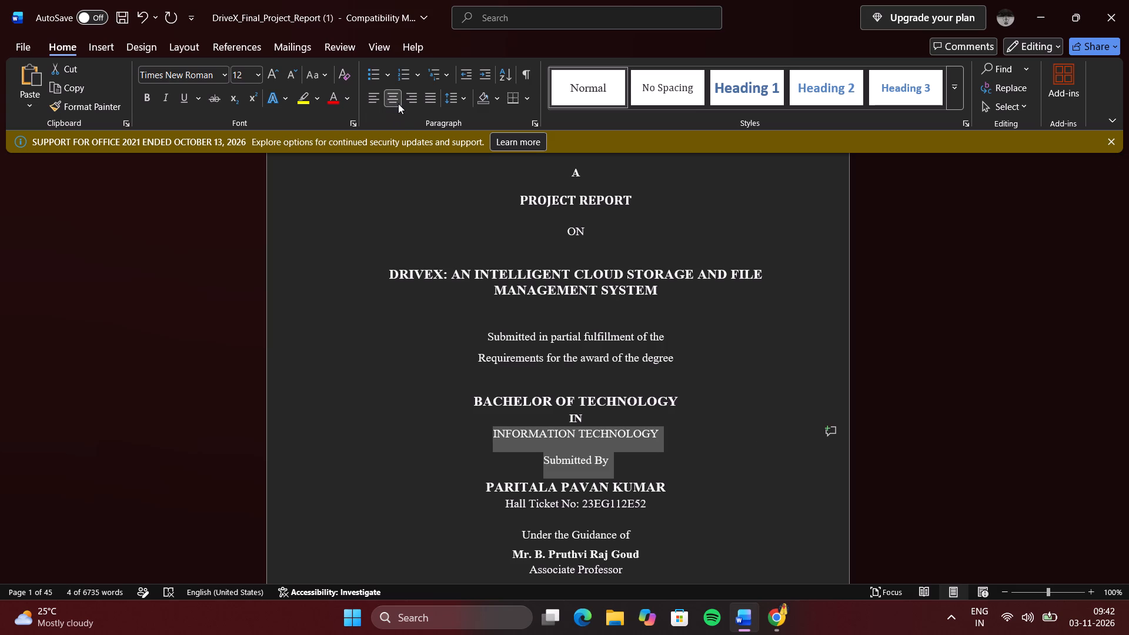
Make the "INFORMATION TECHNOLOGY" line on the cover page bold.
{"action": "left_click", "coordinate": [708, 419]}
{"action": "left_click_drag", "start_coordinate": [662, 431], "coordinate": [543, 425]}
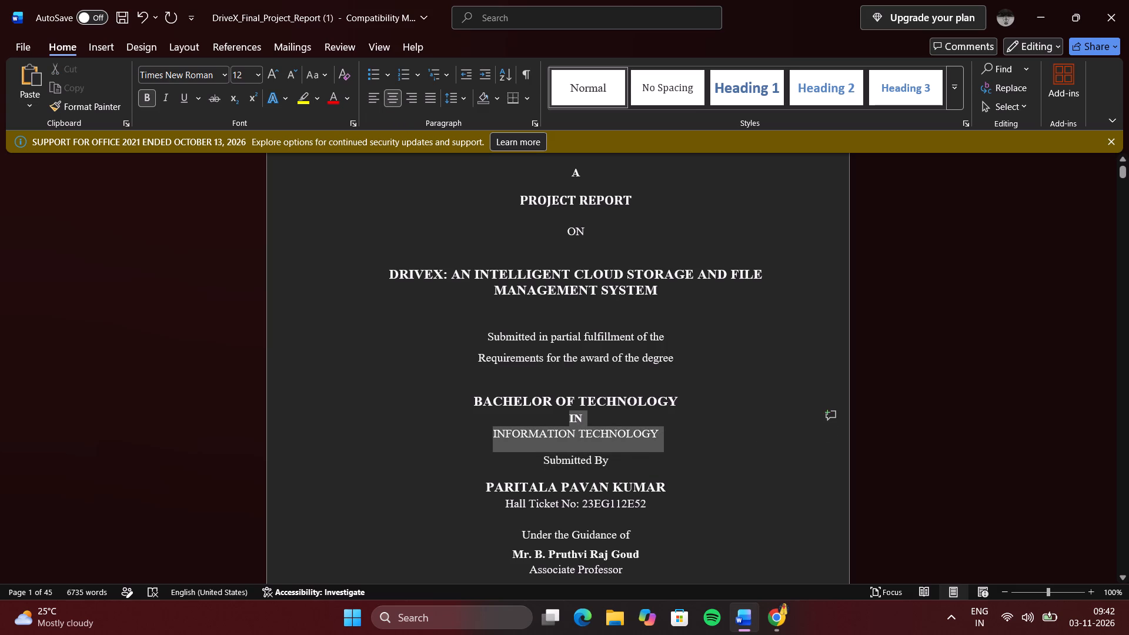
{"action": "left_click_drag", "start_coordinate": [543, 425], "coordinate": [504, 436]}
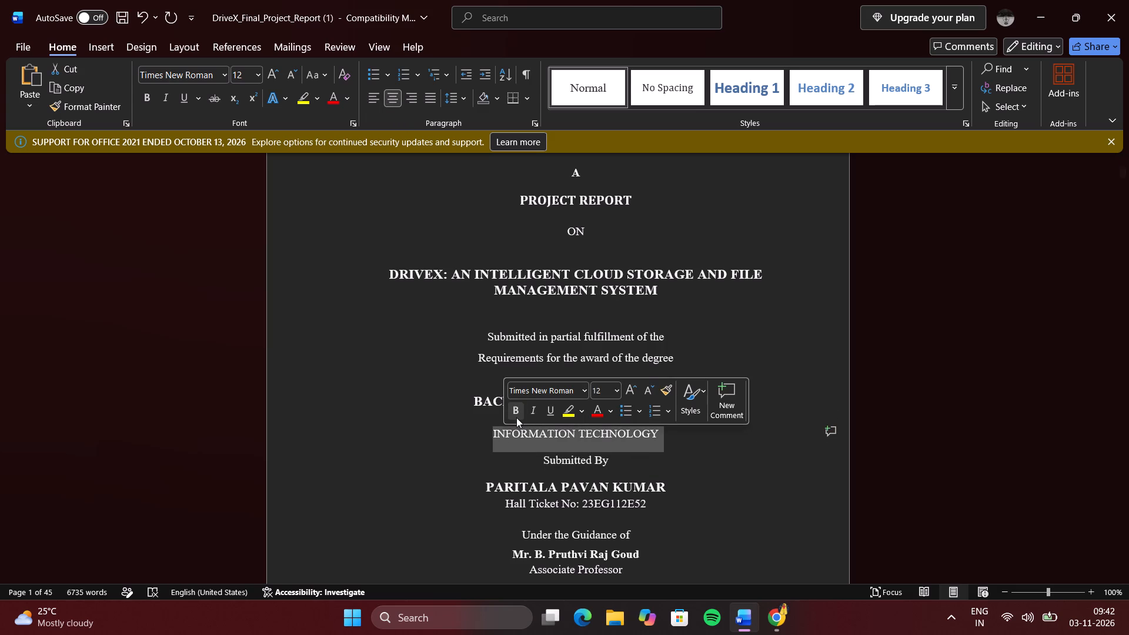
{"action": "left_click", "coordinate": [516, 417]}
{"action": "left_click", "coordinate": [828, 464]}
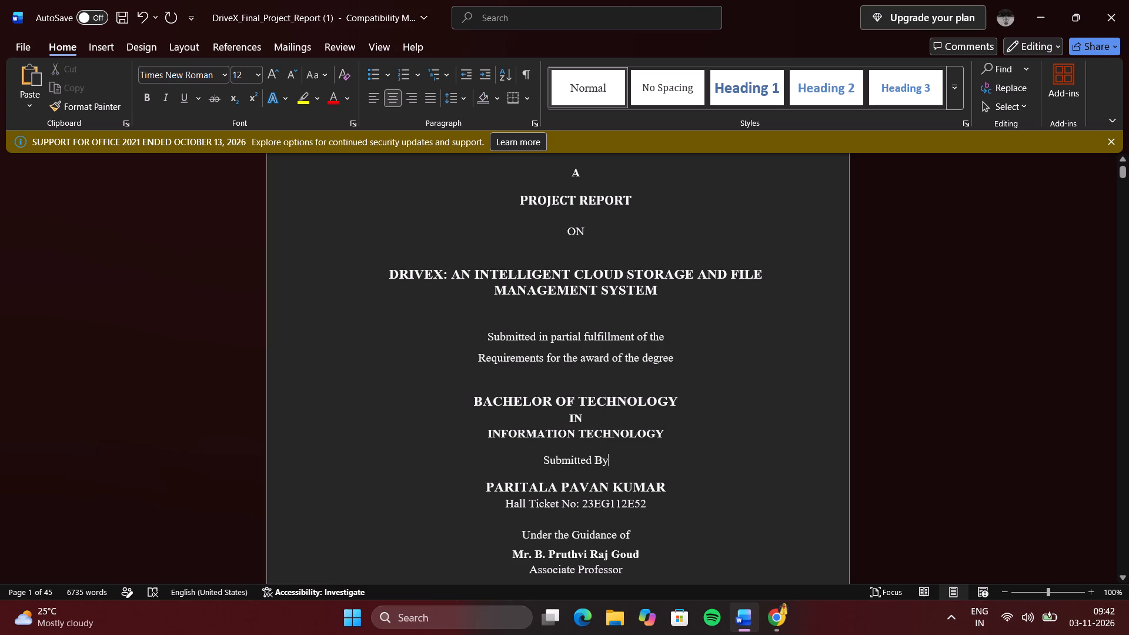
Set the line spacing of the "BACHELOR OF TECHNOLOGY", "IN" and "INFORMATION TECHNOLOGY" lines to 1.15.
{"action": "left_click_drag", "start_coordinate": [669, 430], "coordinate": [505, 397]}
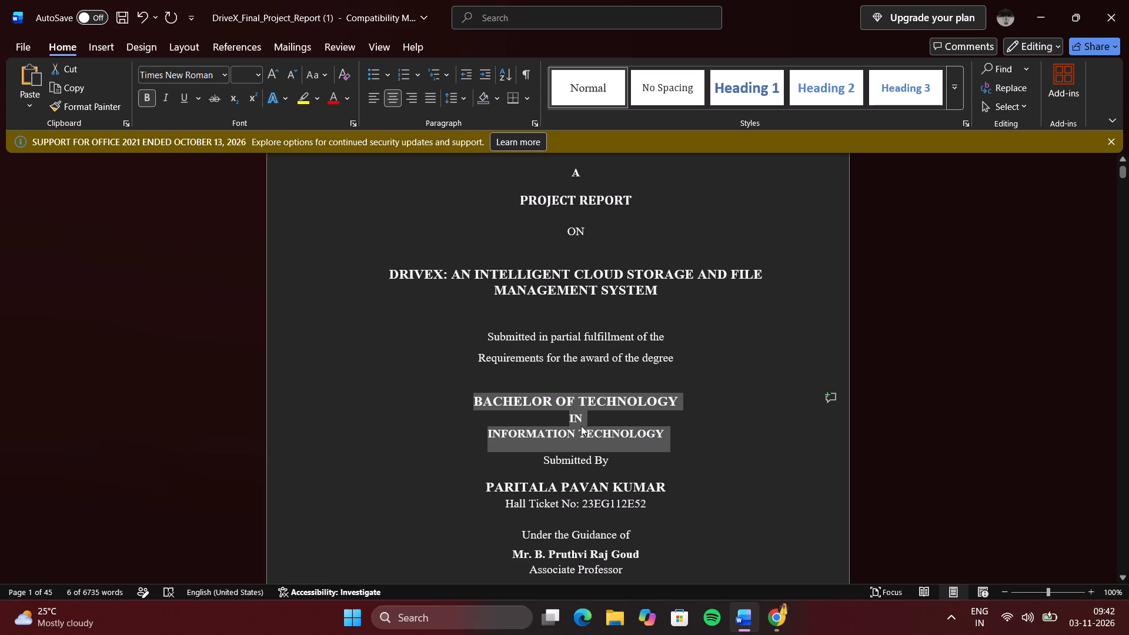
{"action": "left_click", "coordinate": [461, 96]}
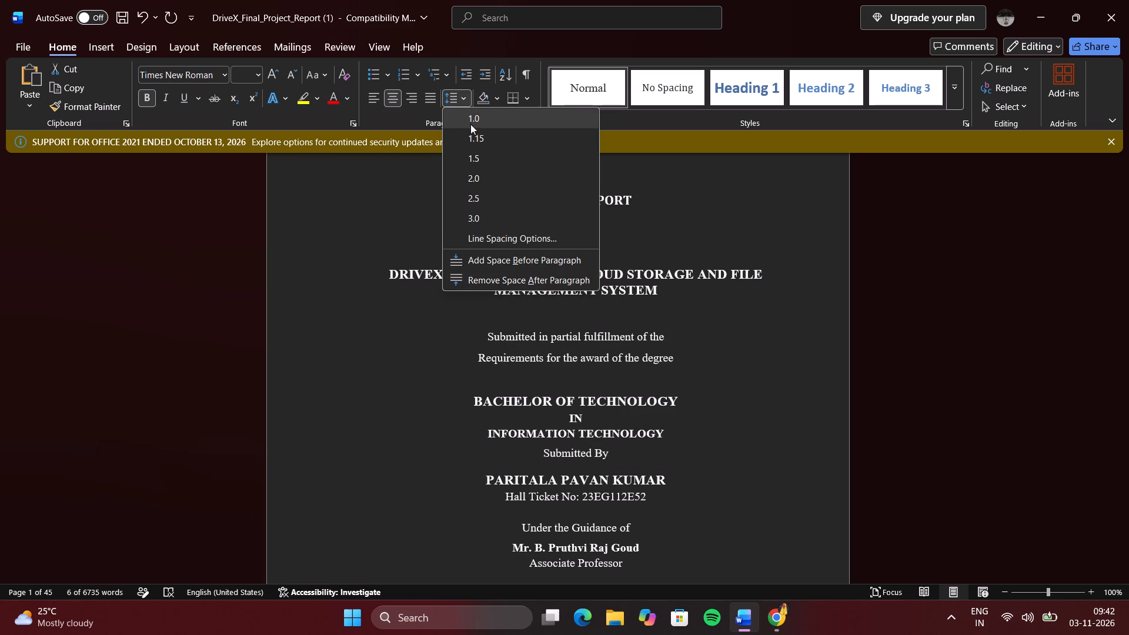
{"action": "left_click", "coordinate": [473, 138]}
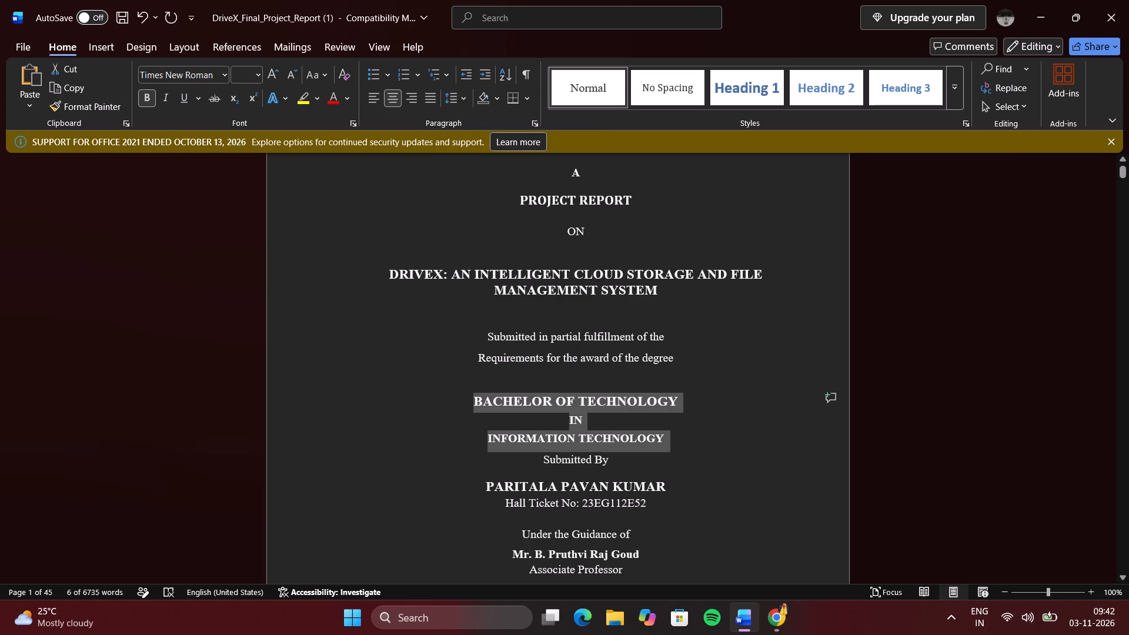
{"action": "left_click", "coordinate": [766, 339]}
Look over the cover page and the start of the certificate page to check their layout and spacing.
{"action": "scroll", "coordinate": [750, 421], "scroll_direction": "down", "scroll_amount": 10}
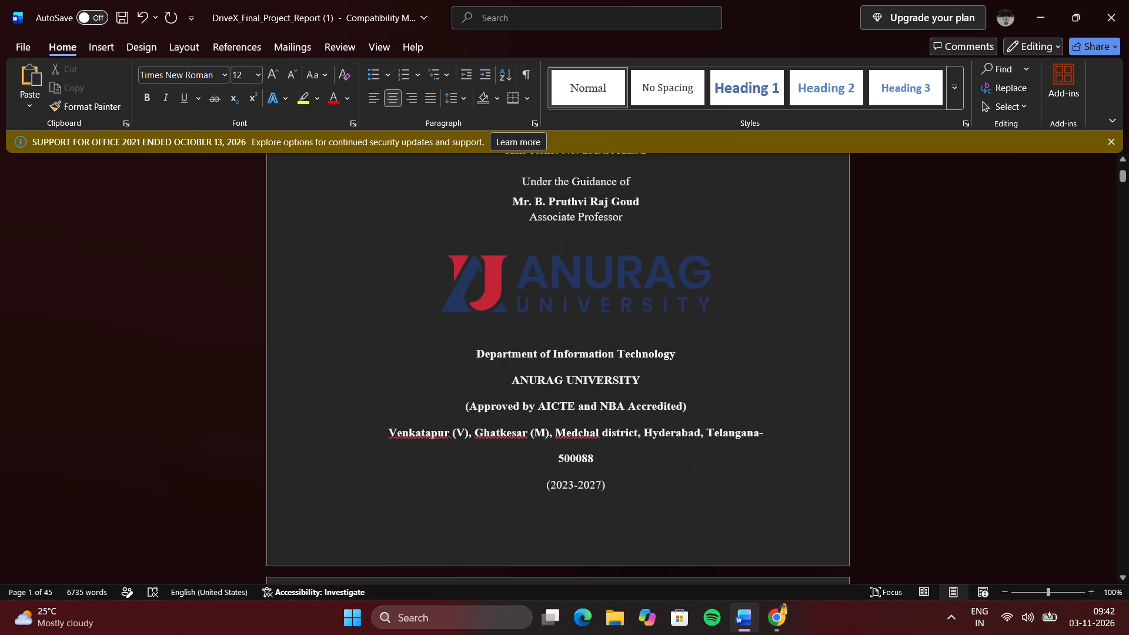
{"action": "scroll", "coordinate": [750, 421], "scroll_direction": "up", "scroll_amount": 9}
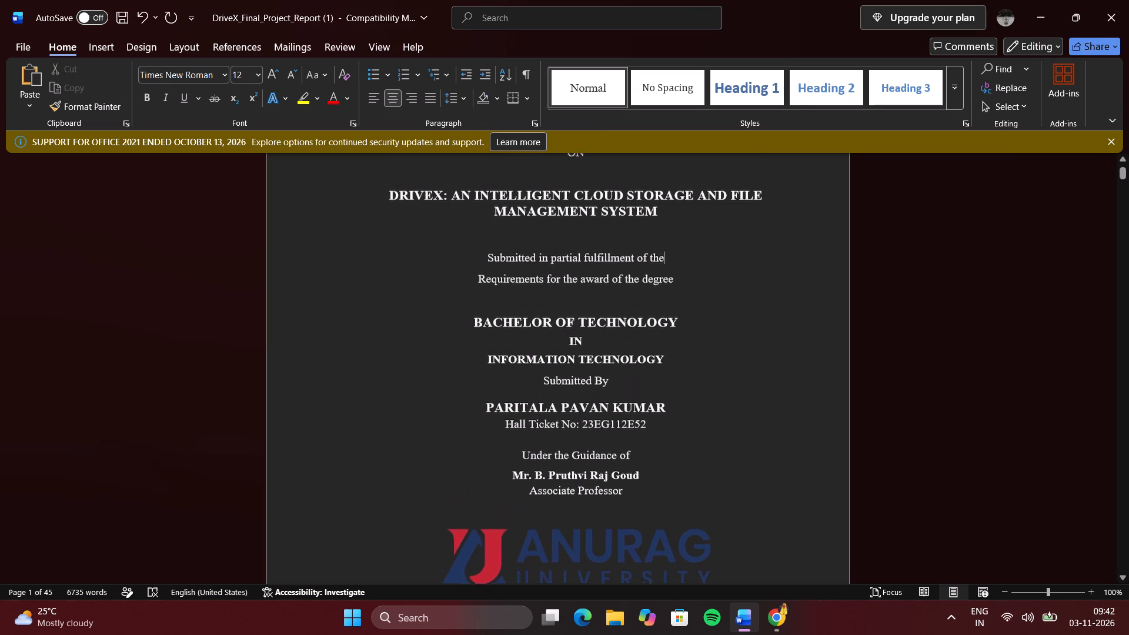
{"action": "scroll", "coordinate": [748, 416], "scroll_direction": "up", "scroll_amount": 4}
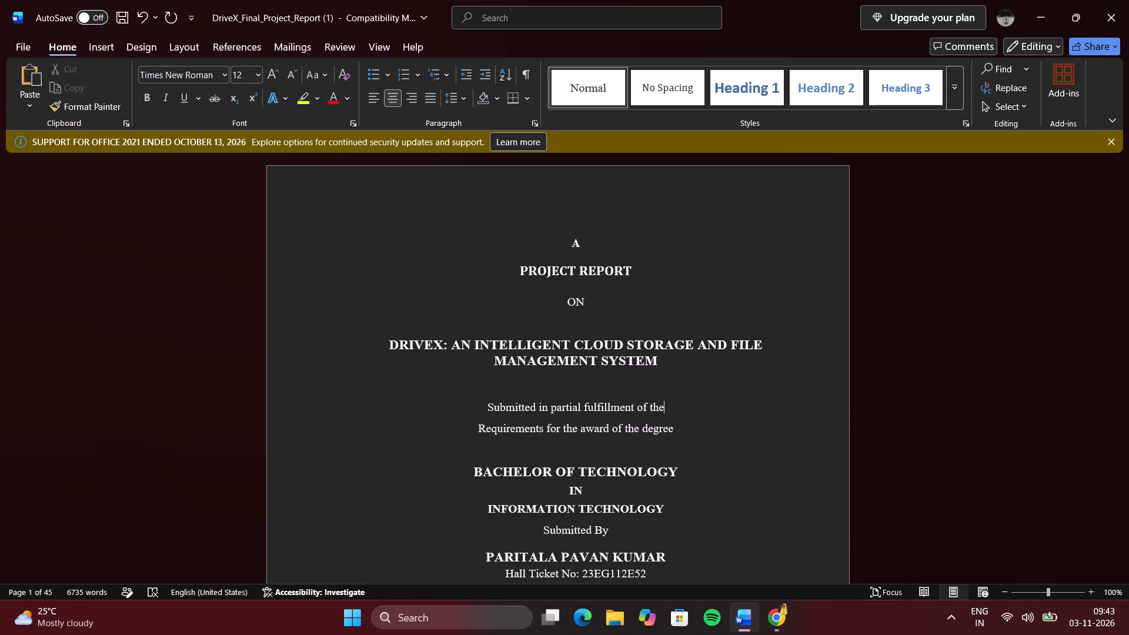
{"action": "scroll", "coordinate": [355, 634], "scroll_direction": "up", "scroll_amount": 1}
{"action": "scroll", "coordinate": [623, 279], "scroll_direction": "down", "scroll_amount": 2}
{"action": "scroll", "coordinate": [533, 319], "scroll_direction": "down", "scroll_amount": 3}
{"action": "scroll", "coordinate": [650, 339], "scroll_direction": "down", "scroll_amount": 5}
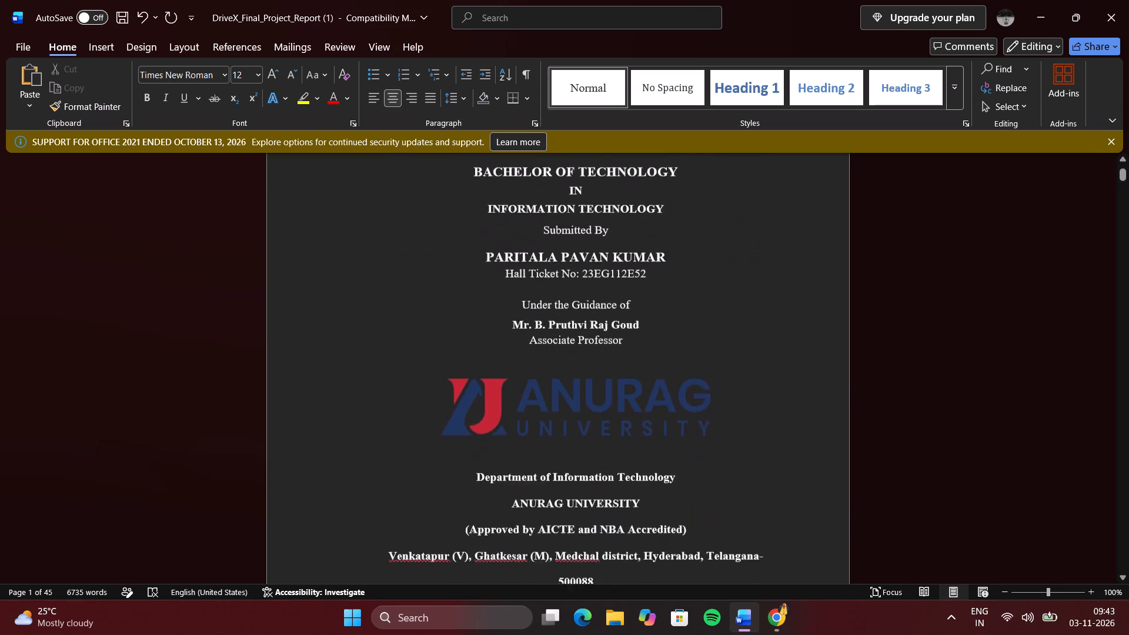
{"action": "scroll", "coordinate": [652, 345], "scroll_direction": "down", "scroll_amount": 14}
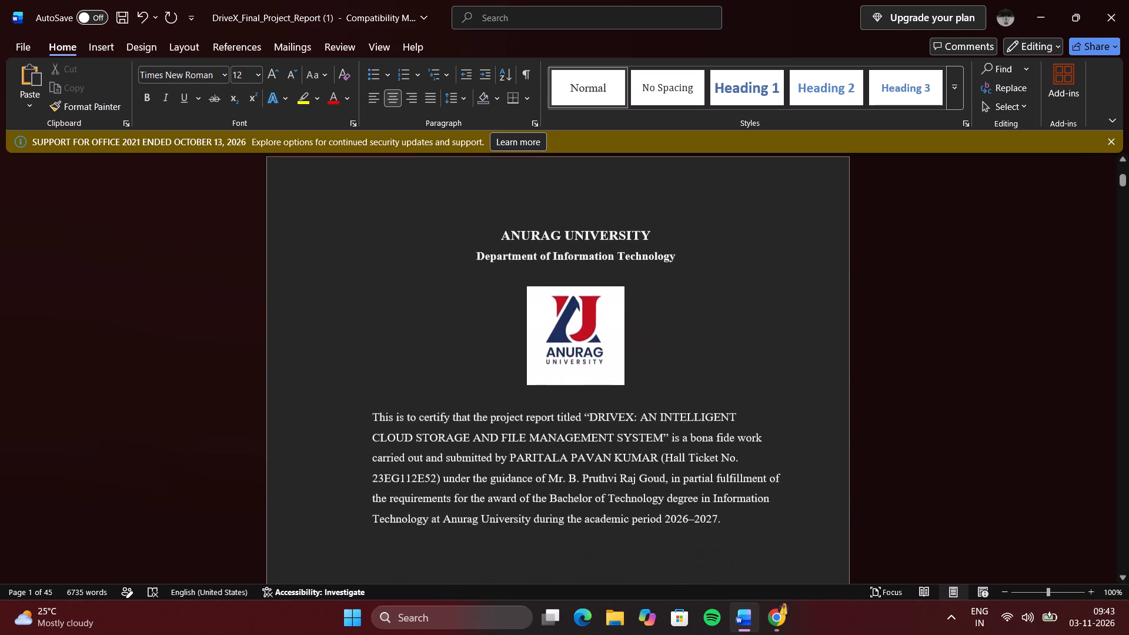
{"action": "scroll", "coordinate": [652, 345], "scroll_direction": "up", "scroll_amount": 12}
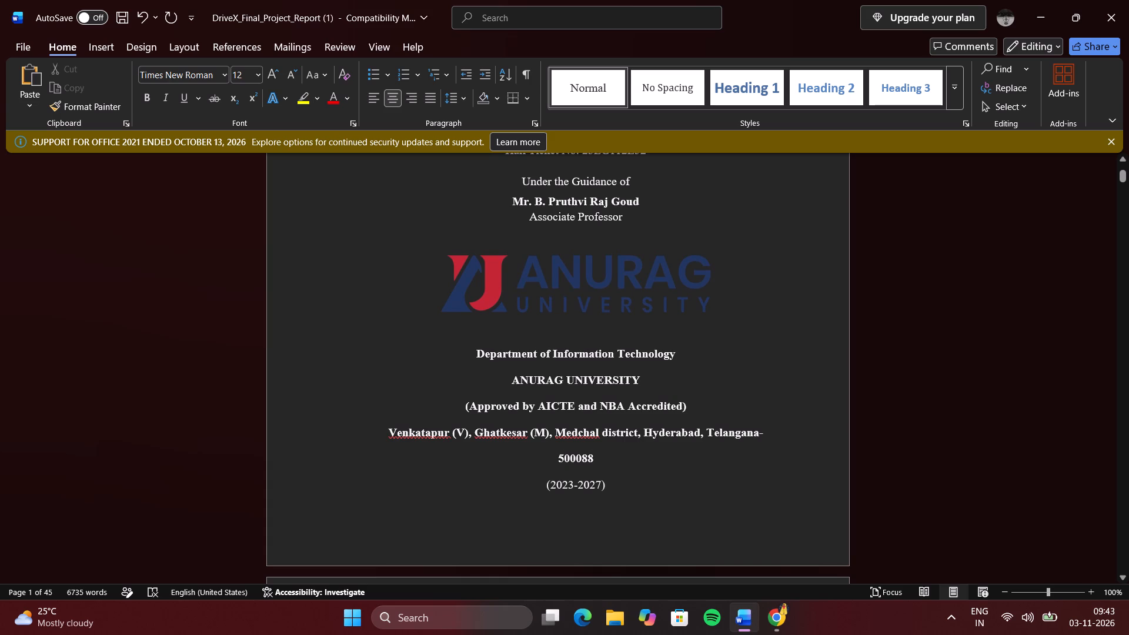
{"action": "scroll", "coordinate": [733, 362], "scroll_direction": "up", "scroll_amount": 11}
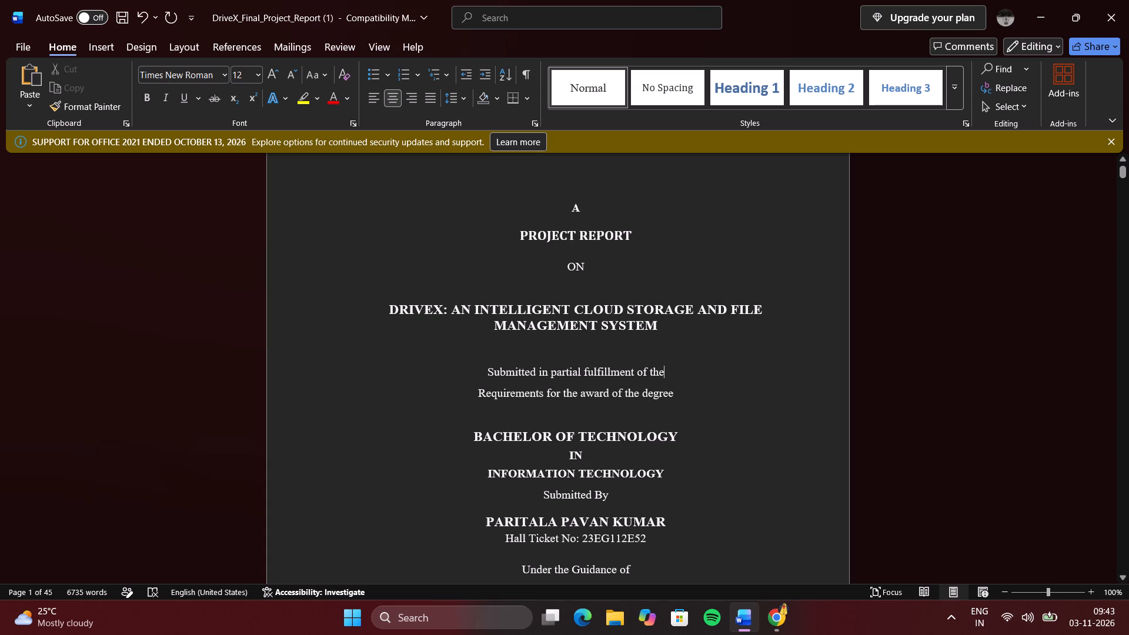
Set the line spacing from the "ON" line through the DriveX title on the cover page to 1.0.
{"action": "left_click_drag", "start_coordinate": [656, 326], "coordinate": [536, 262]}
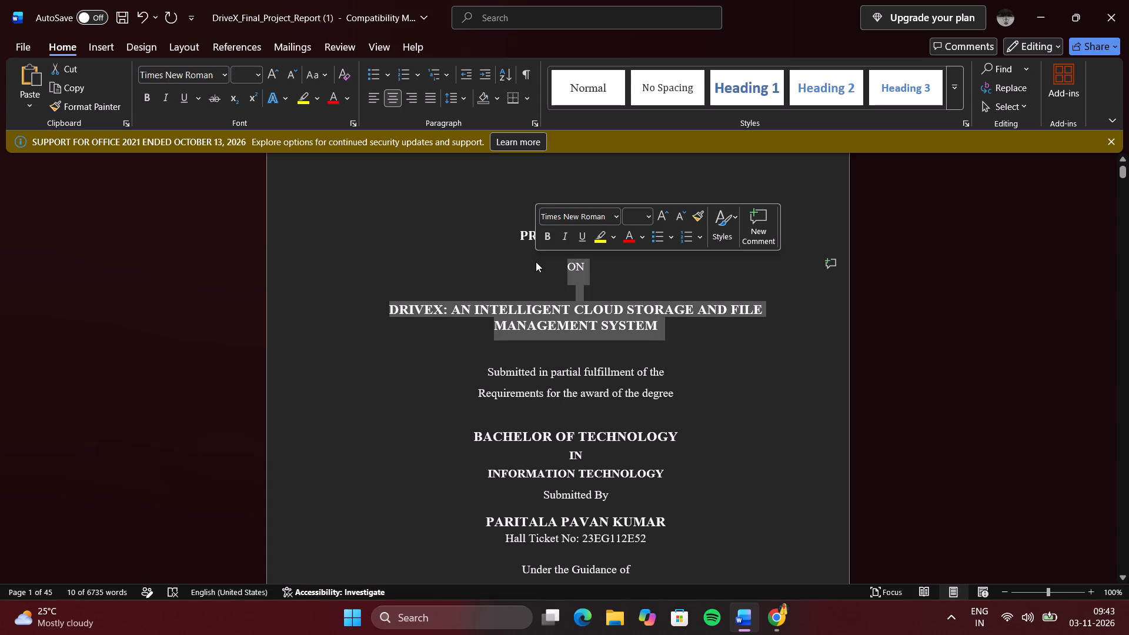
{"action": "left_click", "coordinate": [463, 98]}
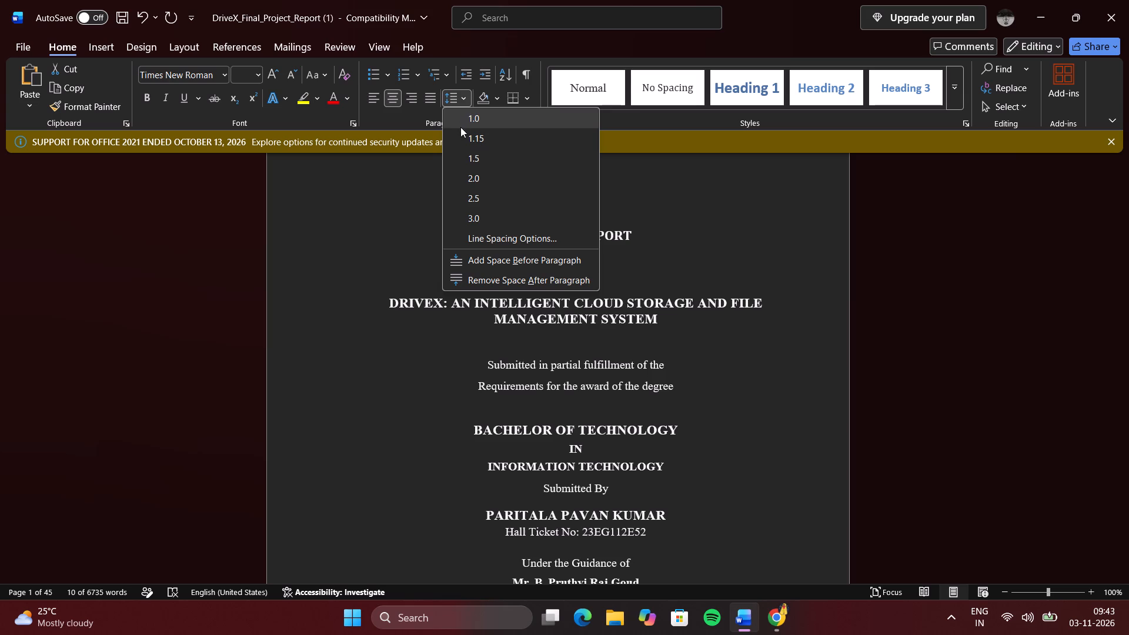
{"action": "left_click", "coordinate": [475, 119]}
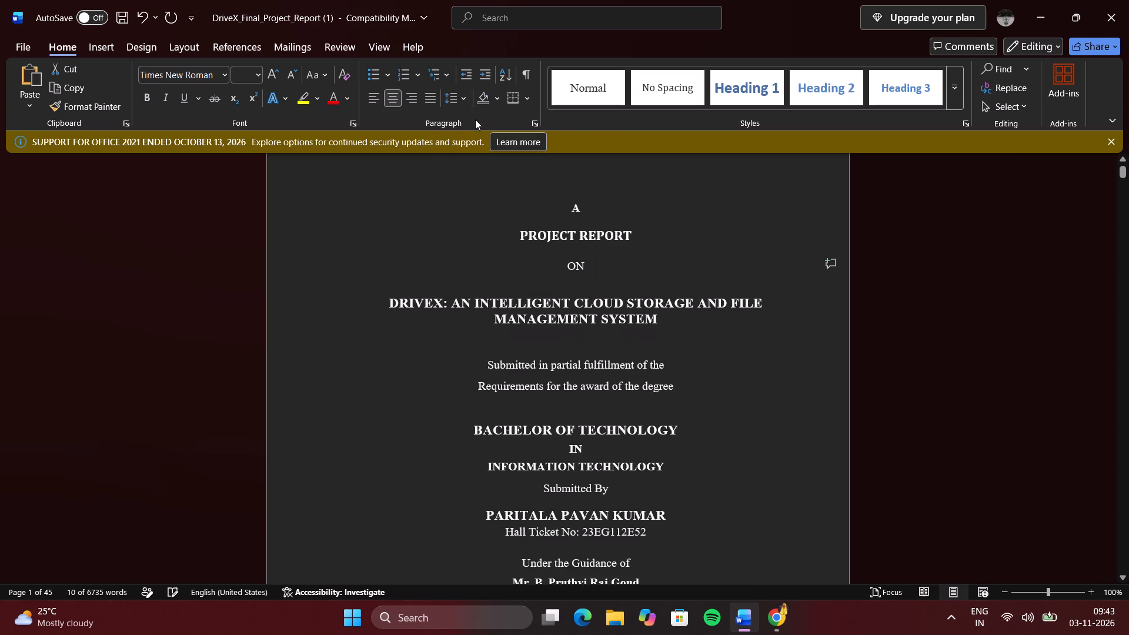
{"action": "left_click", "coordinate": [476, 208]}
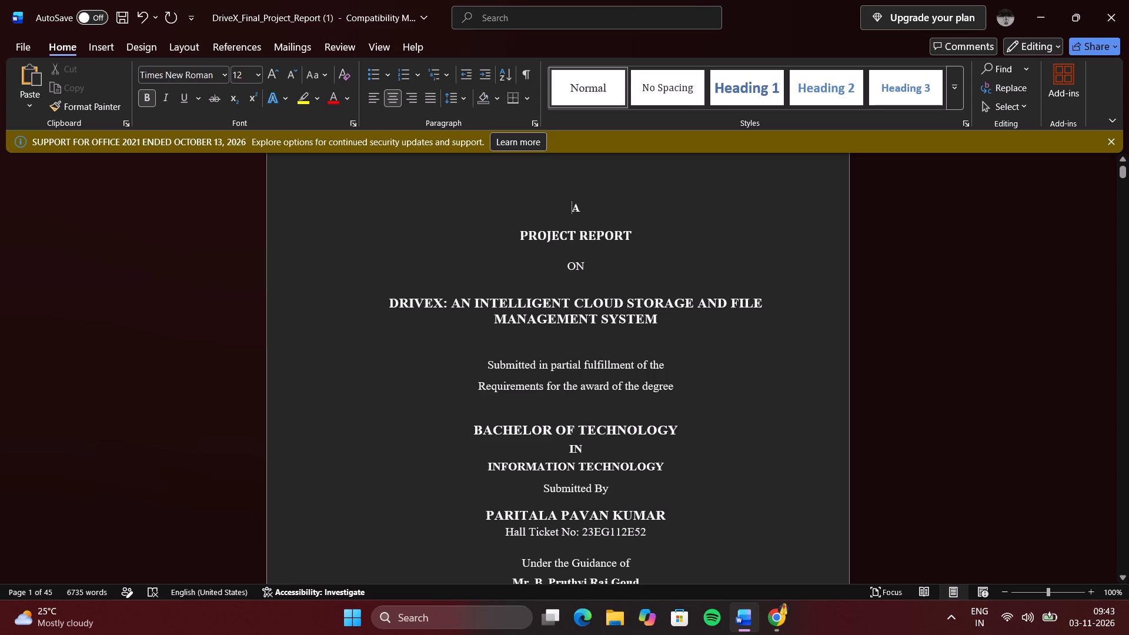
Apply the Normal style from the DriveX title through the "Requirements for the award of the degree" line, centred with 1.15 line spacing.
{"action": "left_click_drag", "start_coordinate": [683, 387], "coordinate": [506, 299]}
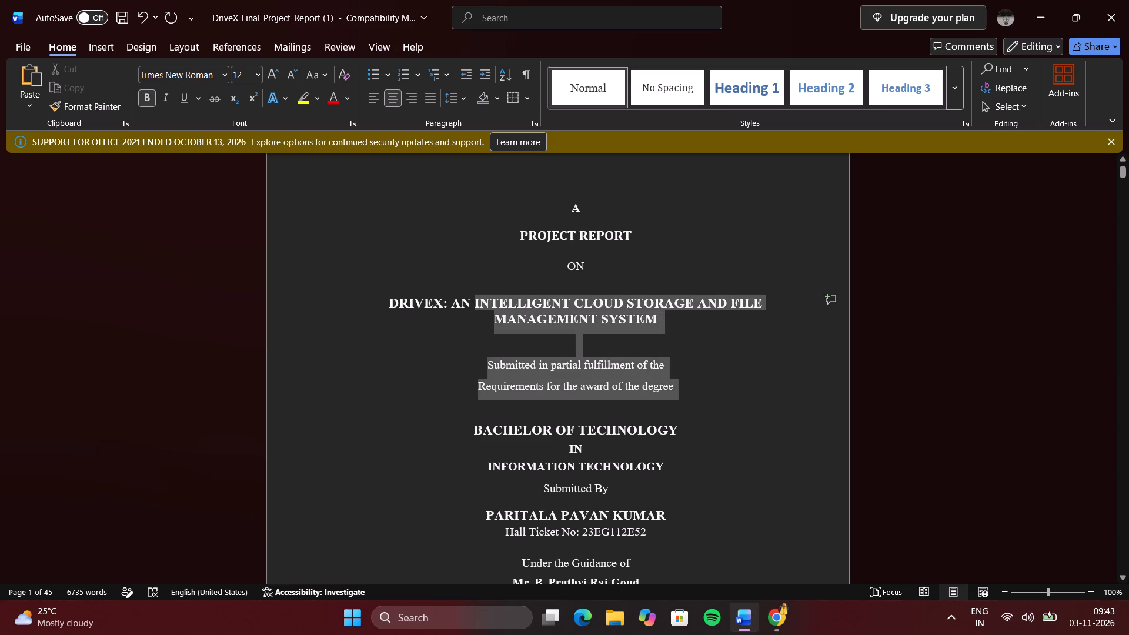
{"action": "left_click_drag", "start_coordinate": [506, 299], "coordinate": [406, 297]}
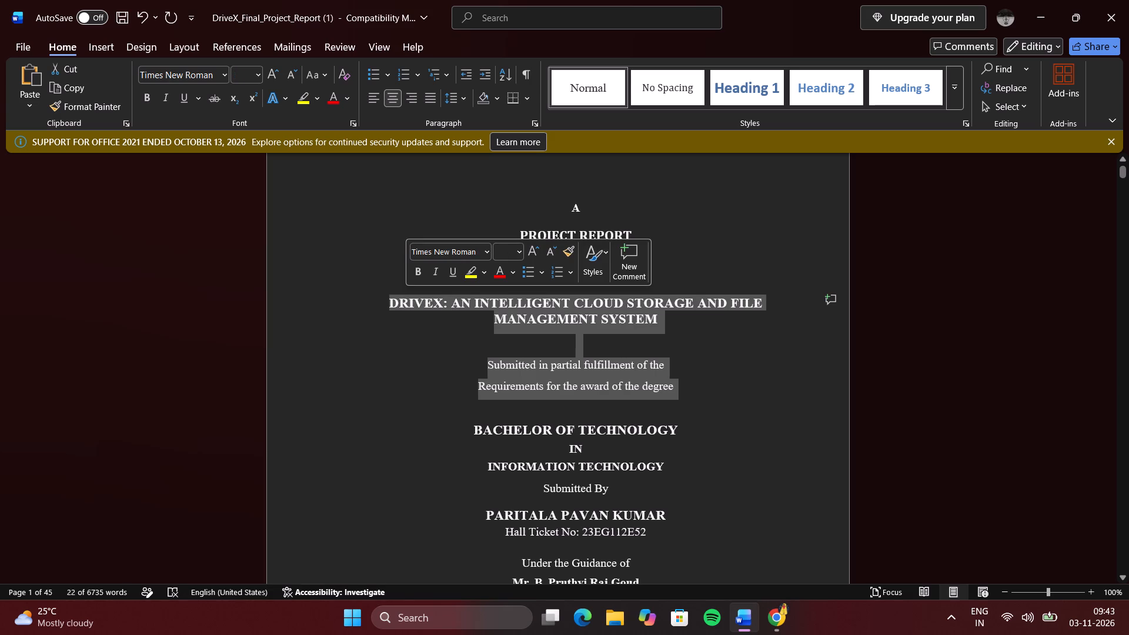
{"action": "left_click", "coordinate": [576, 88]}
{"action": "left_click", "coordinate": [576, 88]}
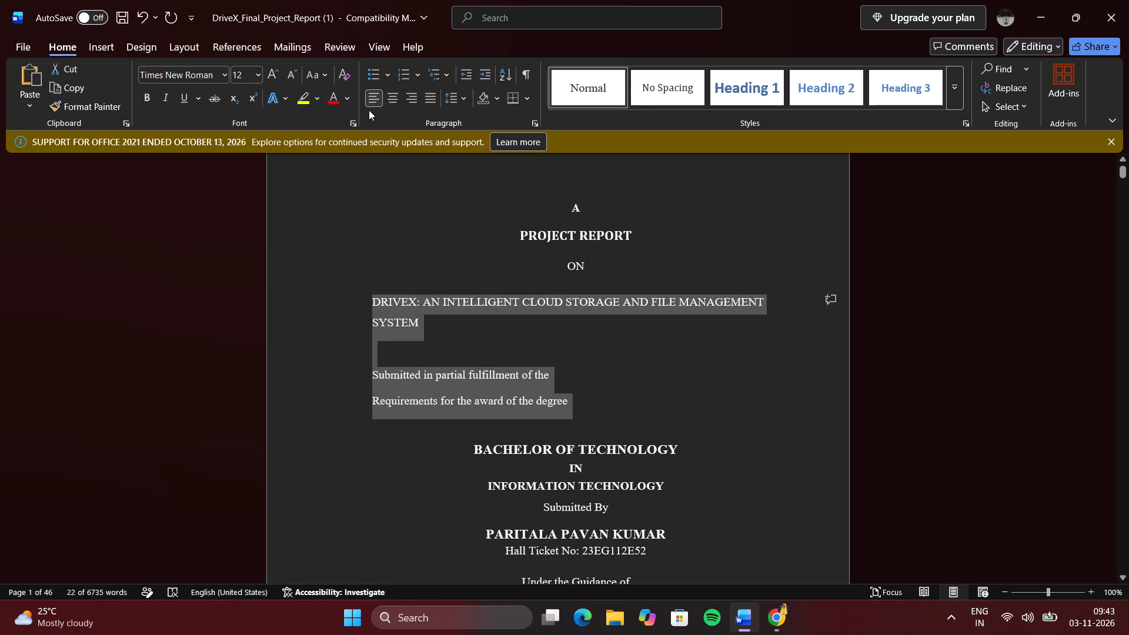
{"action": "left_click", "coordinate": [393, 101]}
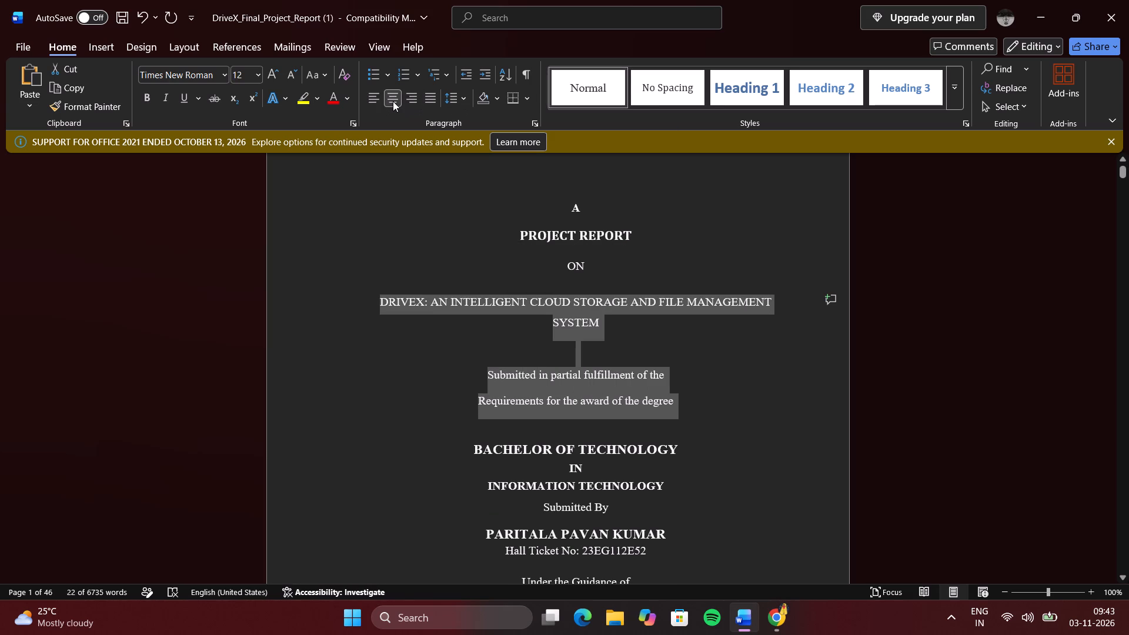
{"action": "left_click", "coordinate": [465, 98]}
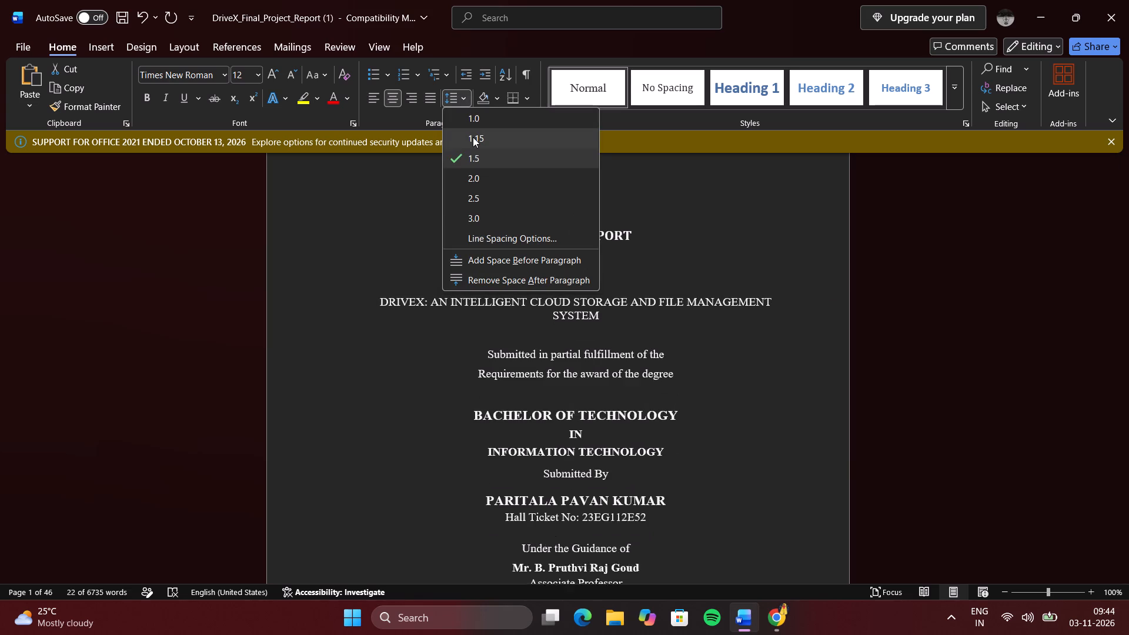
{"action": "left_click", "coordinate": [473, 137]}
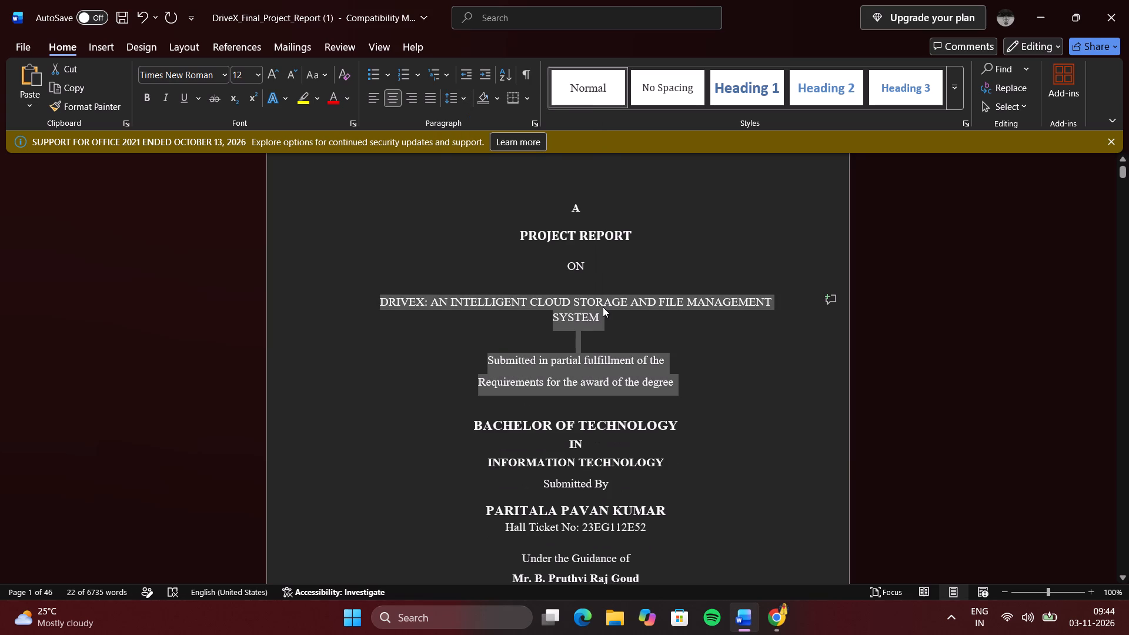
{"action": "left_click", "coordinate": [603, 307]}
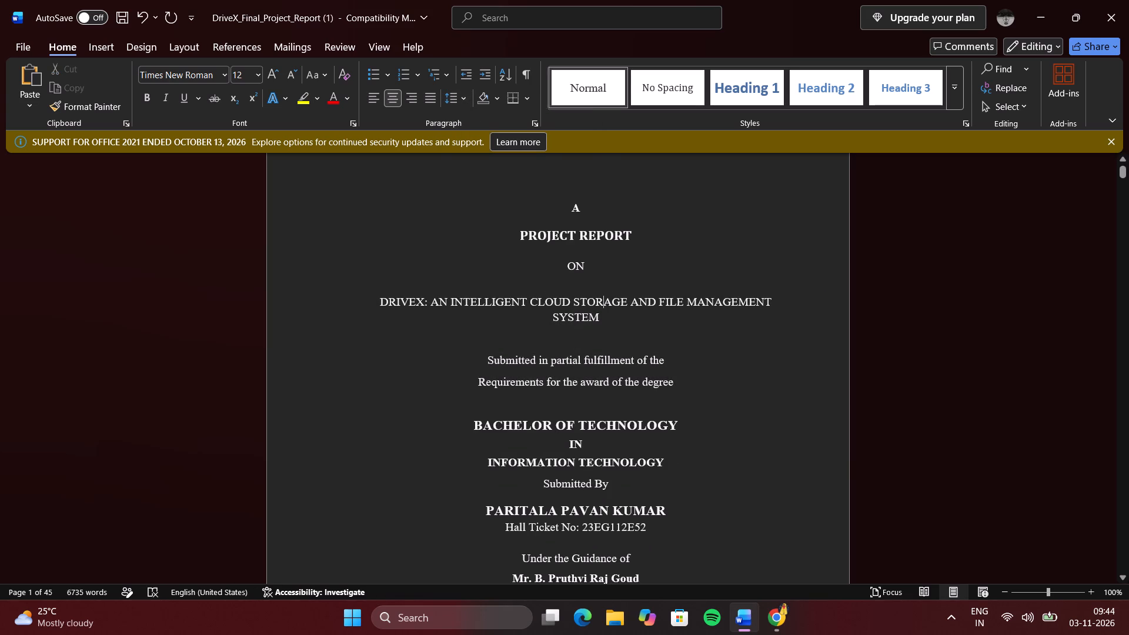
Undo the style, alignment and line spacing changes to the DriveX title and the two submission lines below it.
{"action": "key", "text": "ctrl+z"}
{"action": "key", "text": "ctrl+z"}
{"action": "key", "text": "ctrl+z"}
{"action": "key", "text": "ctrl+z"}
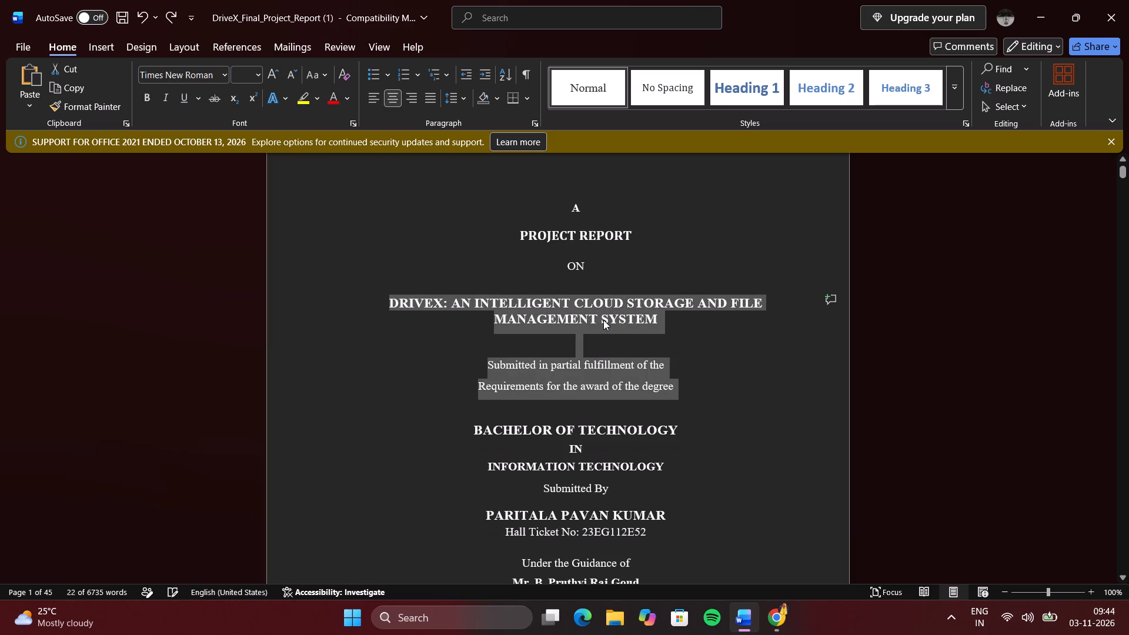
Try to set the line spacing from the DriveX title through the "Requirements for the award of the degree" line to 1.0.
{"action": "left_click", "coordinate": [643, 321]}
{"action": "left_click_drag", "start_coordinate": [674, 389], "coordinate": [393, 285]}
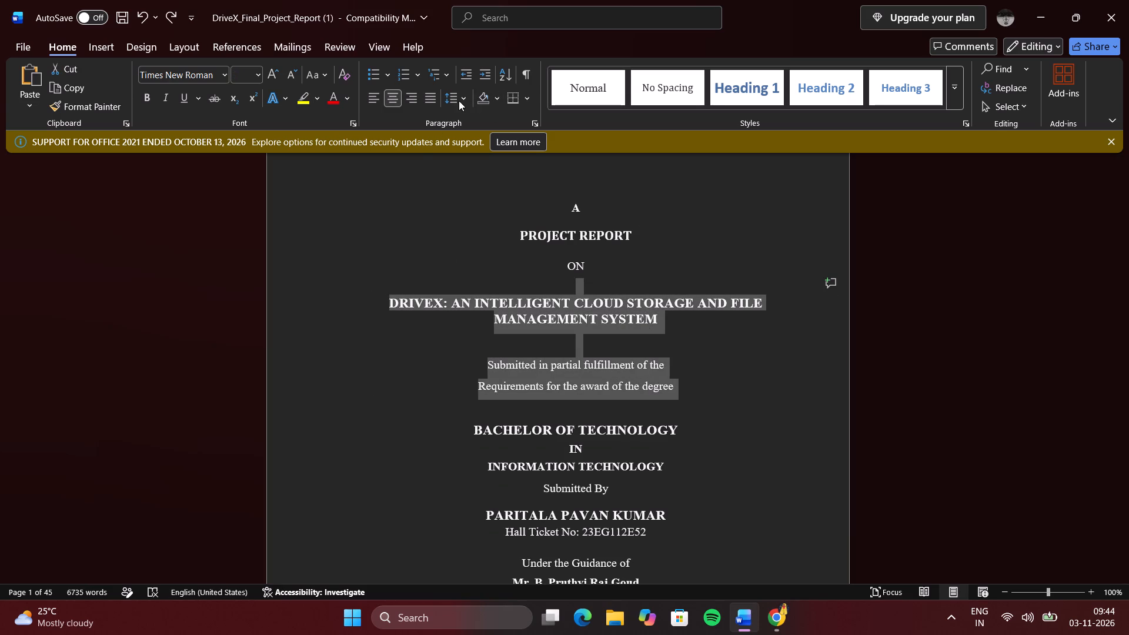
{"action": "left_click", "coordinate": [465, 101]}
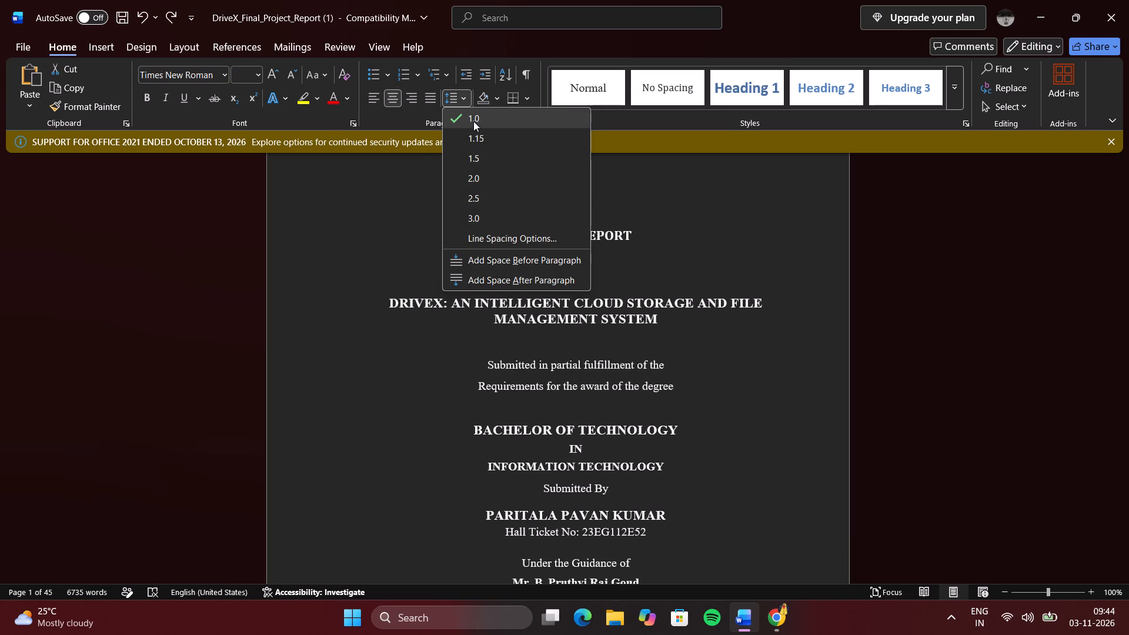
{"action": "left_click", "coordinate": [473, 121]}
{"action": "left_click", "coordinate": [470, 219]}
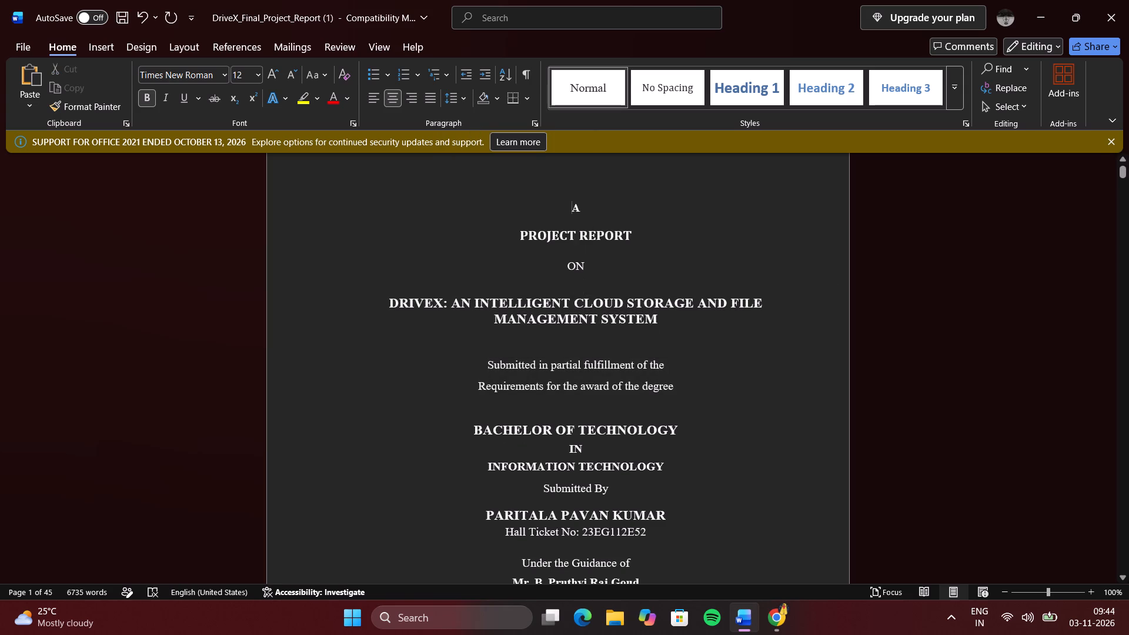
Apply the Normal style to the DriveX title and the two submission lines below it, and centre them.
{"action": "left_click_drag", "start_coordinate": [656, 322], "coordinate": [401, 298]}
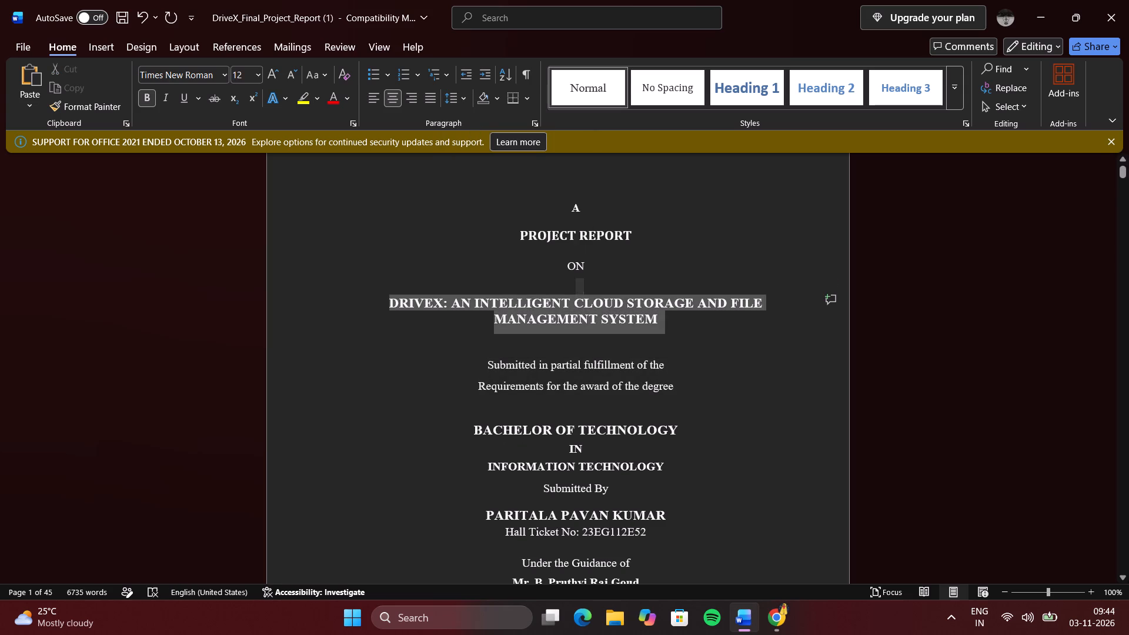
{"action": "left_click_drag", "start_coordinate": [401, 298], "coordinate": [400, 308]}
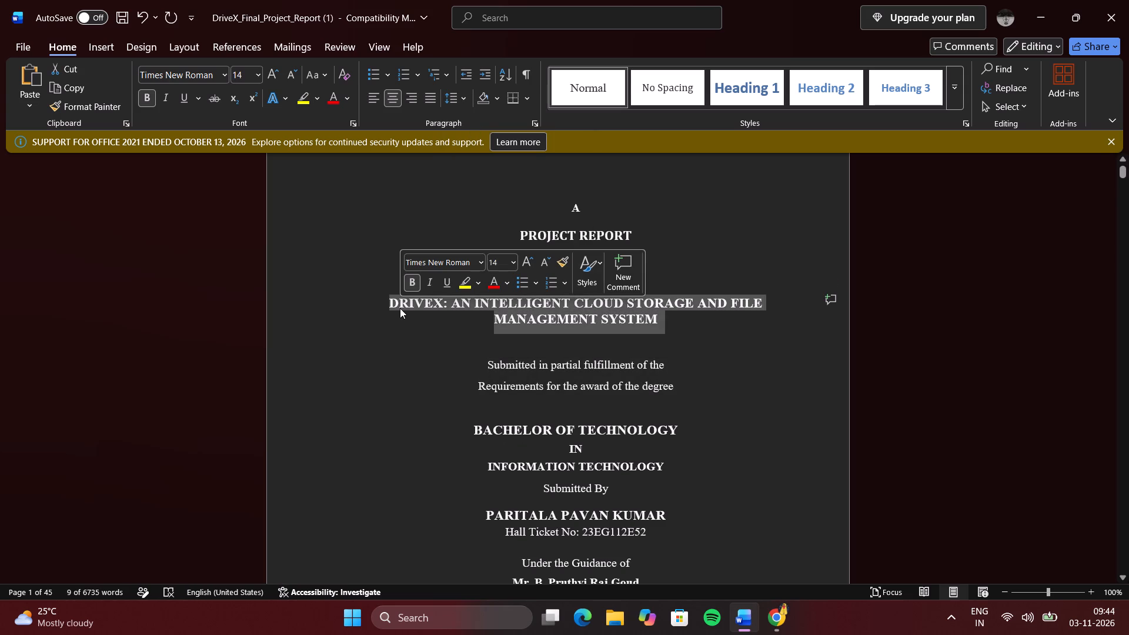
{"action": "left_click", "coordinate": [413, 342]}
{"action": "left_click_drag", "start_coordinate": [680, 389], "coordinate": [678, 387]}
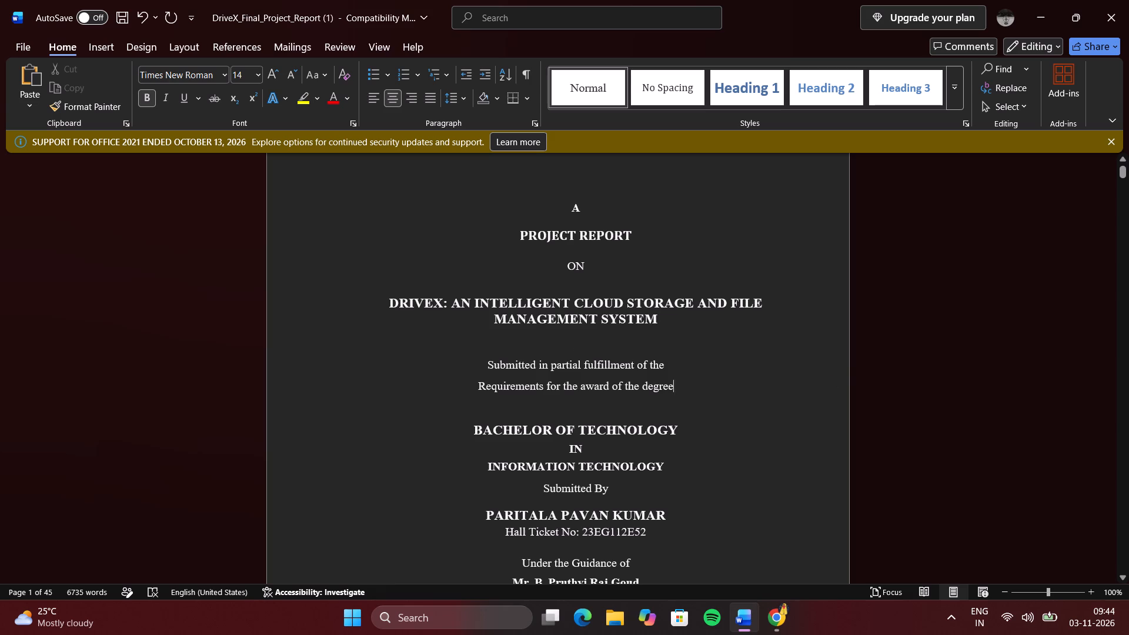
{"action": "left_click_drag", "start_coordinate": [678, 387], "coordinate": [380, 292]}
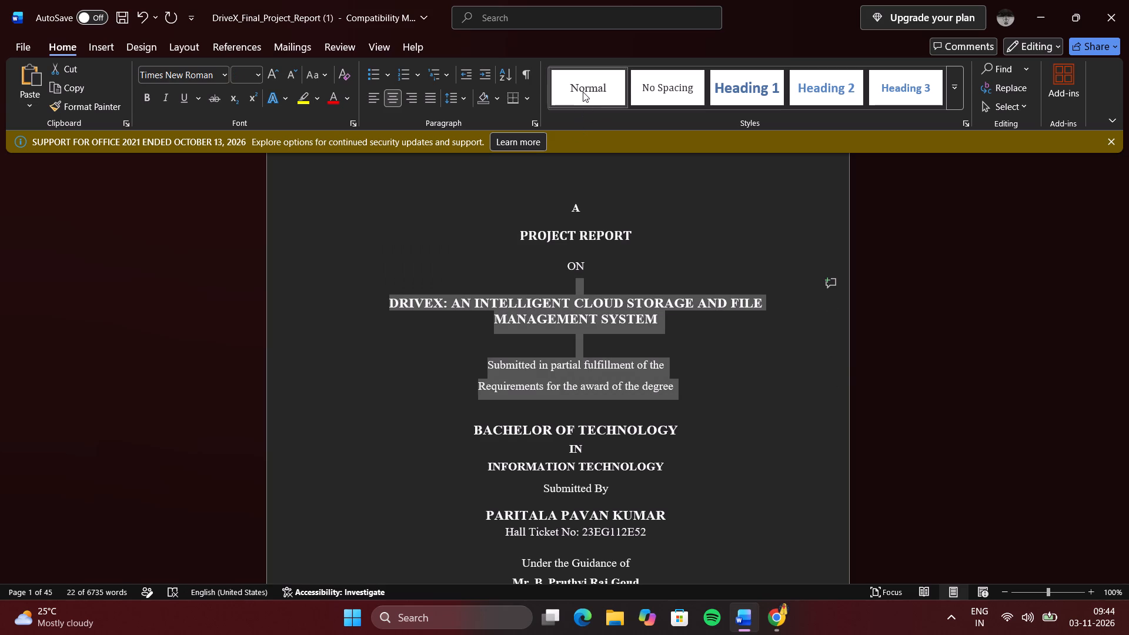
{"action": "left_click", "coordinate": [583, 85]}
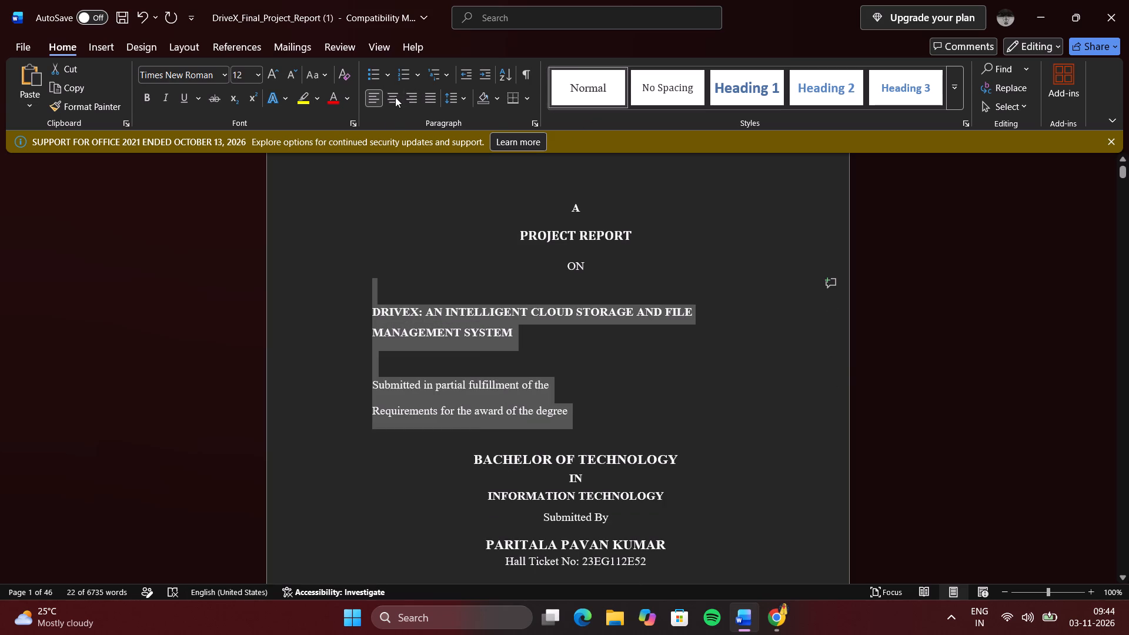
{"action": "left_click", "coordinate": [395, 97]}
Set the font size of the DriveX title on the cover page to 14.
{"action": "left_click", "coordinate": [647, 331]}
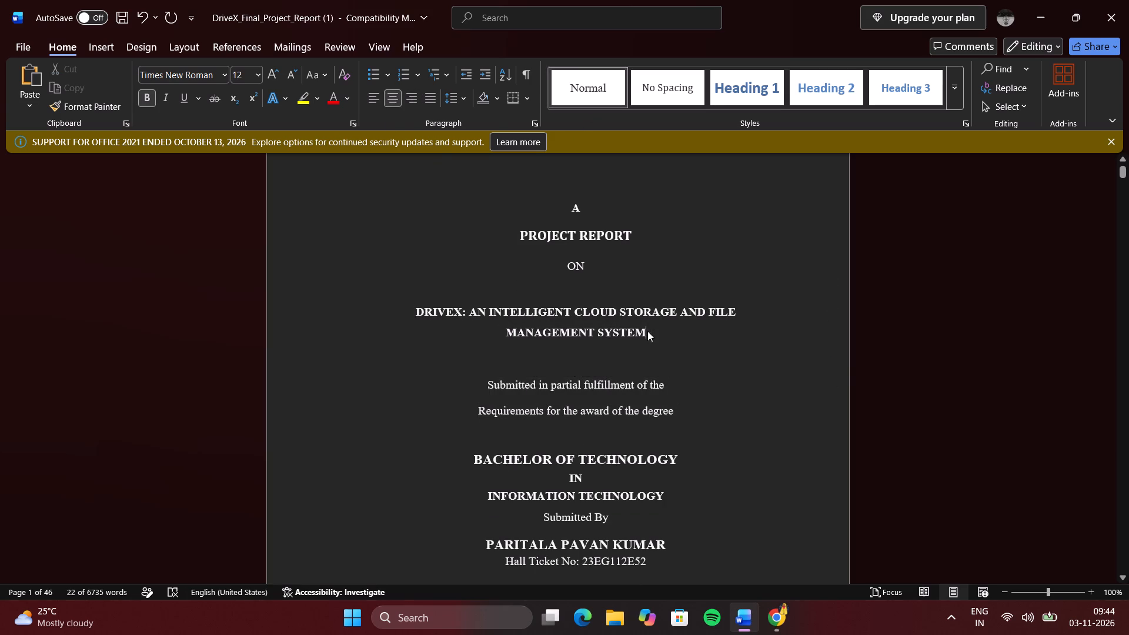
{"action": "left_click_drag", "start_coordinate": [648, 335], "coordinate": [453, 301]}
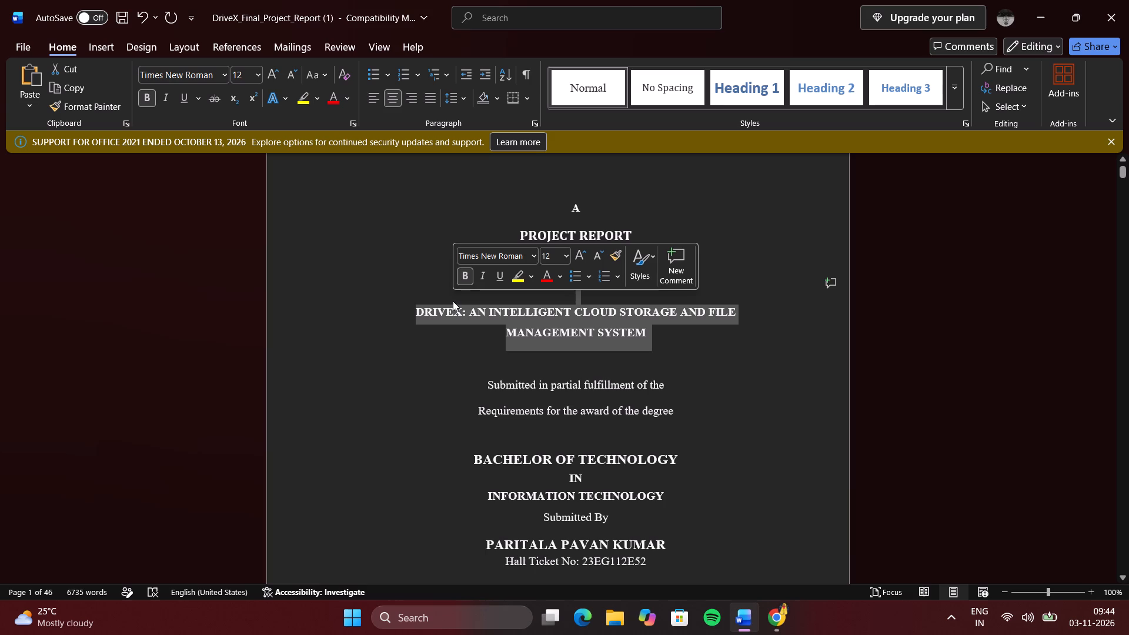
{"action": "left_click", "coordinate": [562, 258]}
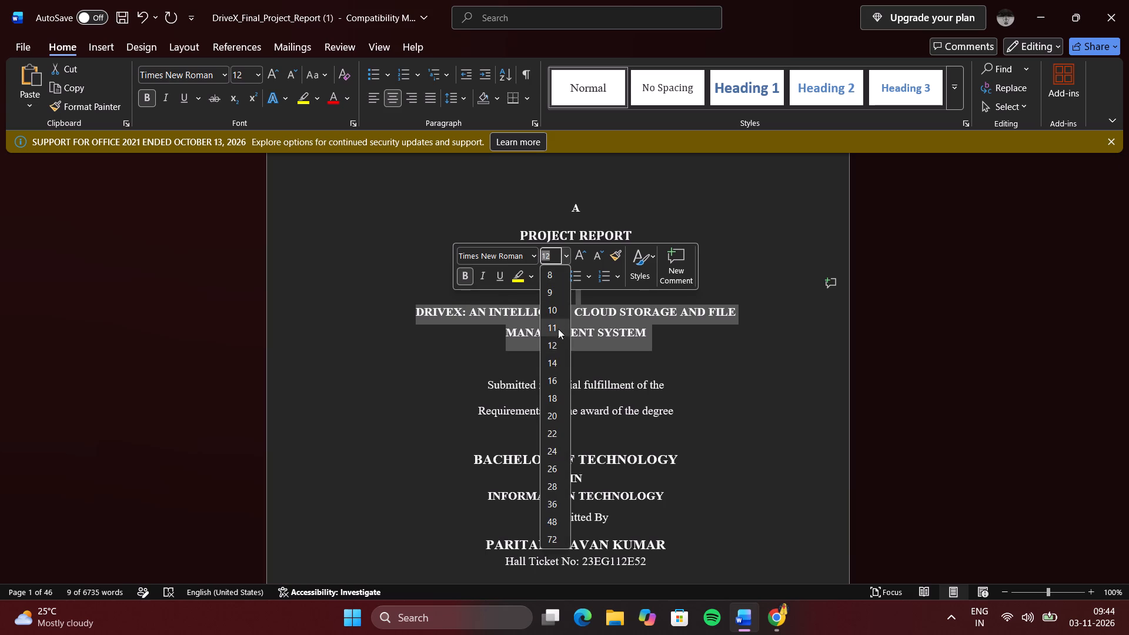
{"action": "left_click", "coordinate": [556, 360]}
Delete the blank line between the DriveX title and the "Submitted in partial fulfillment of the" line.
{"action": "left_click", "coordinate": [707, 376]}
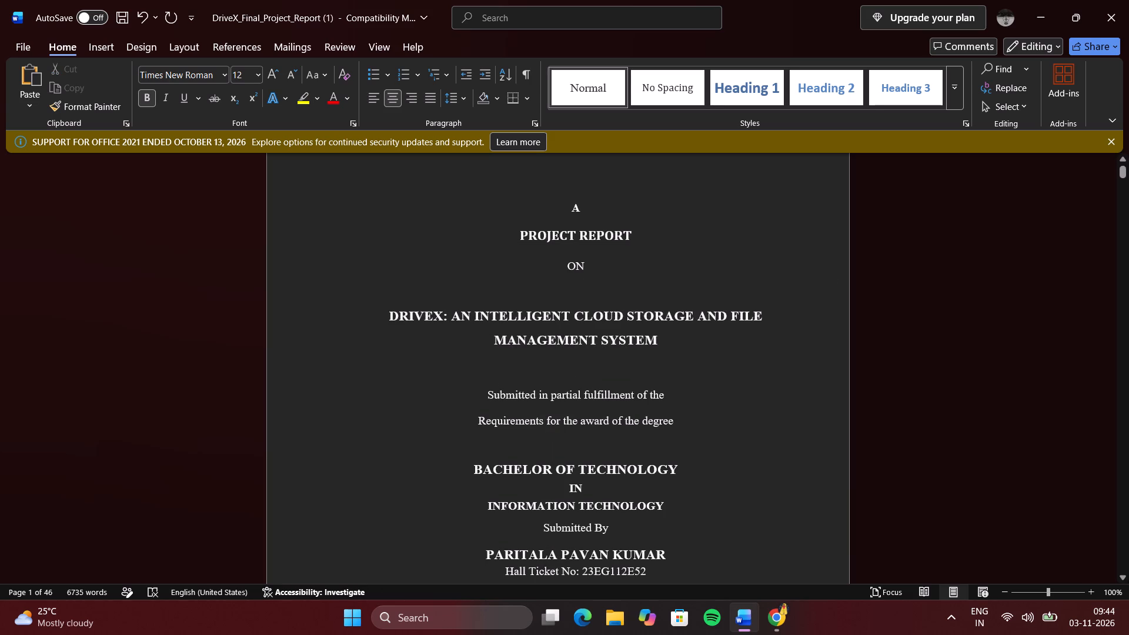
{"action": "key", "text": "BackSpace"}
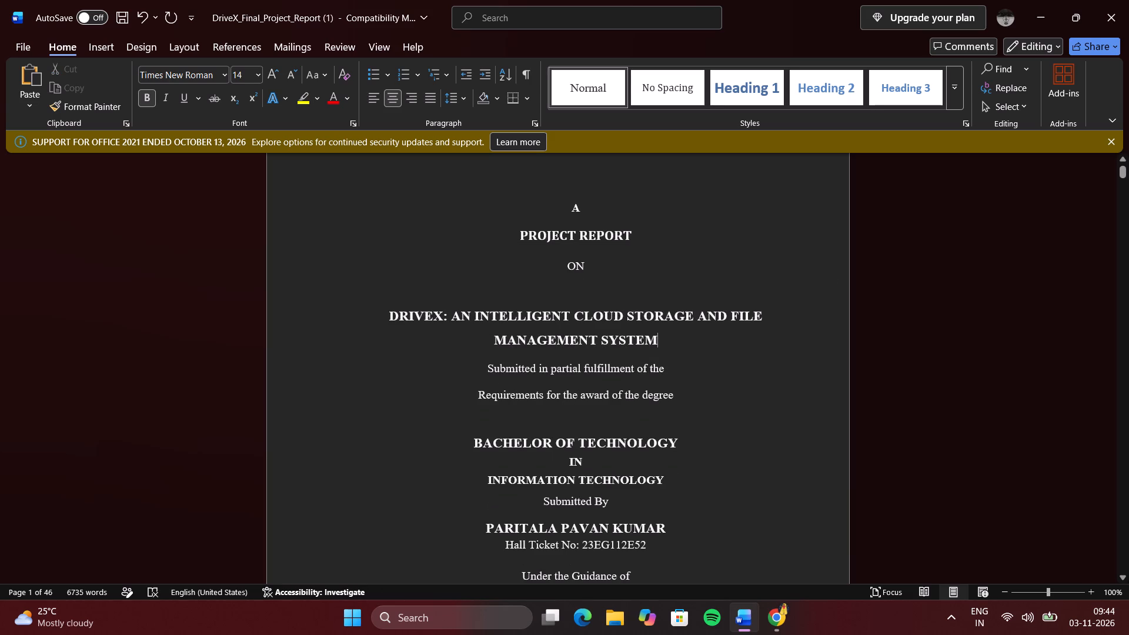
Set the line spacing from the DriveX title through the "Requirements for the award of the degree" line to 1.15.
{"action": "left_click", "coordinate": [674, 387]}
{"action": "left_click_drag", "start_coordinate": [674, 388], "coordinate": [422, 299]}
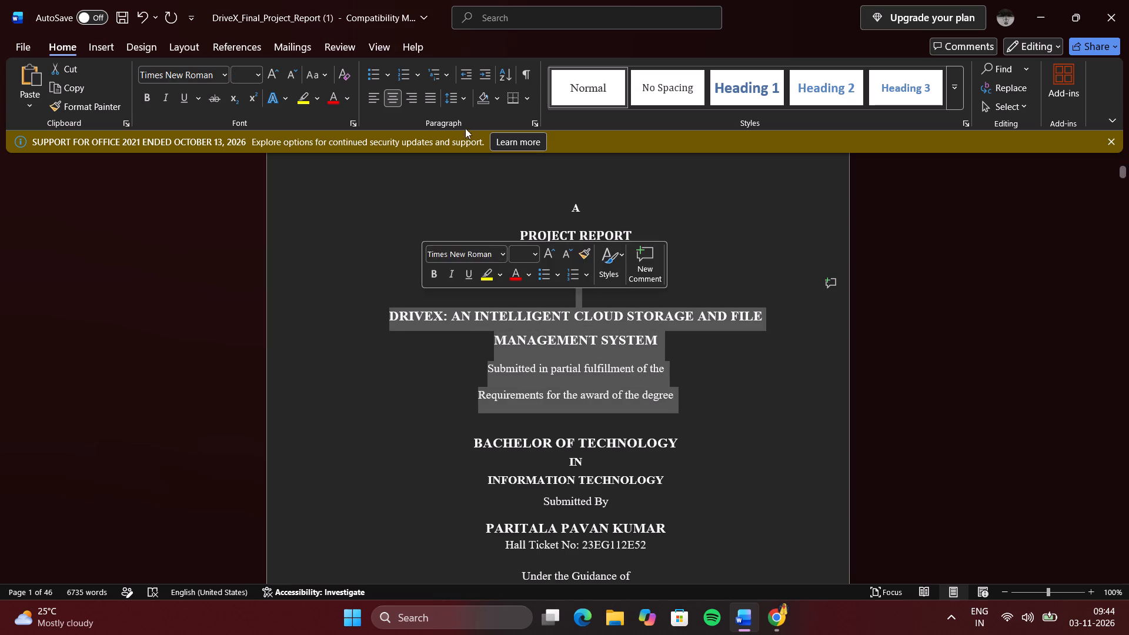
{"action": "left_click", "coordinate": [465, 95]}
{"action": "left_click", "coordinate": [459, 138]}
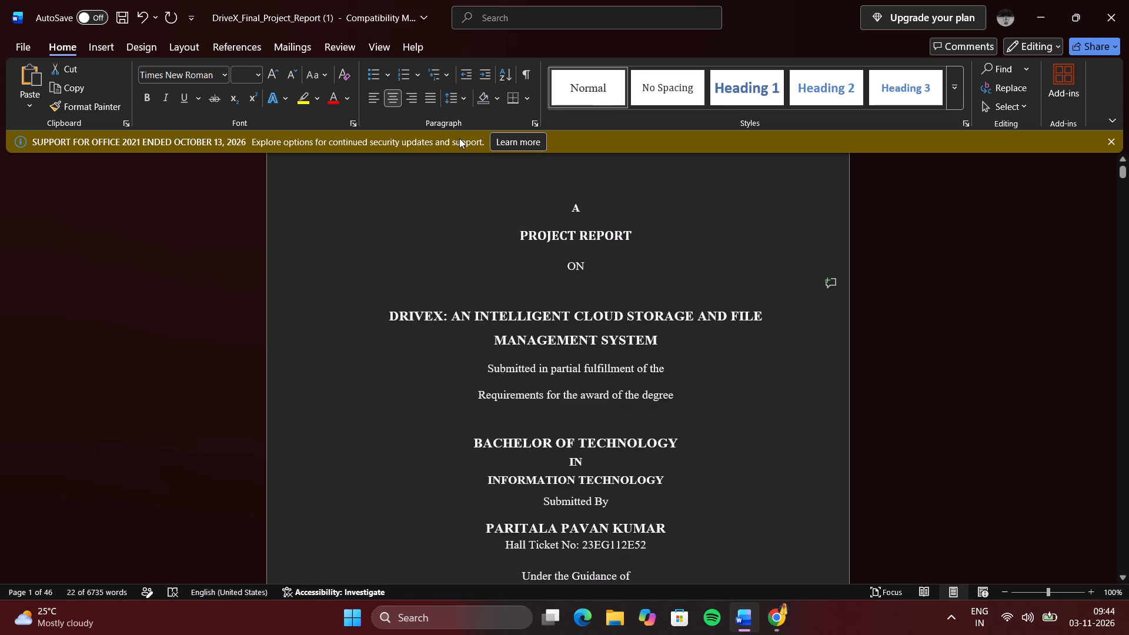
{"action": "left_click", "coordinate": [722, 263]}
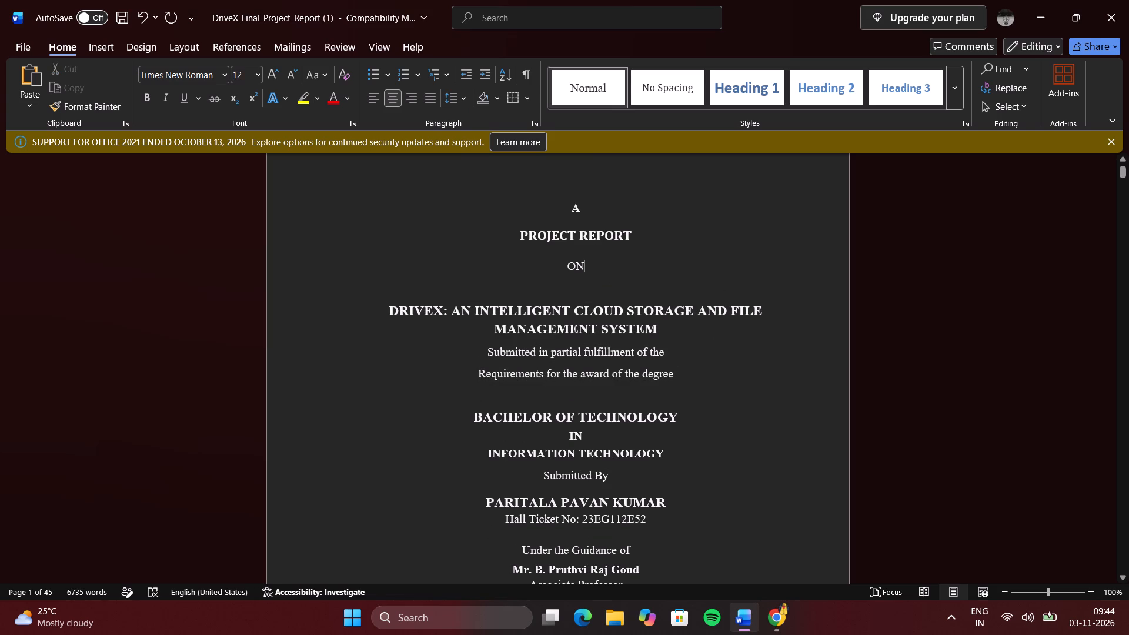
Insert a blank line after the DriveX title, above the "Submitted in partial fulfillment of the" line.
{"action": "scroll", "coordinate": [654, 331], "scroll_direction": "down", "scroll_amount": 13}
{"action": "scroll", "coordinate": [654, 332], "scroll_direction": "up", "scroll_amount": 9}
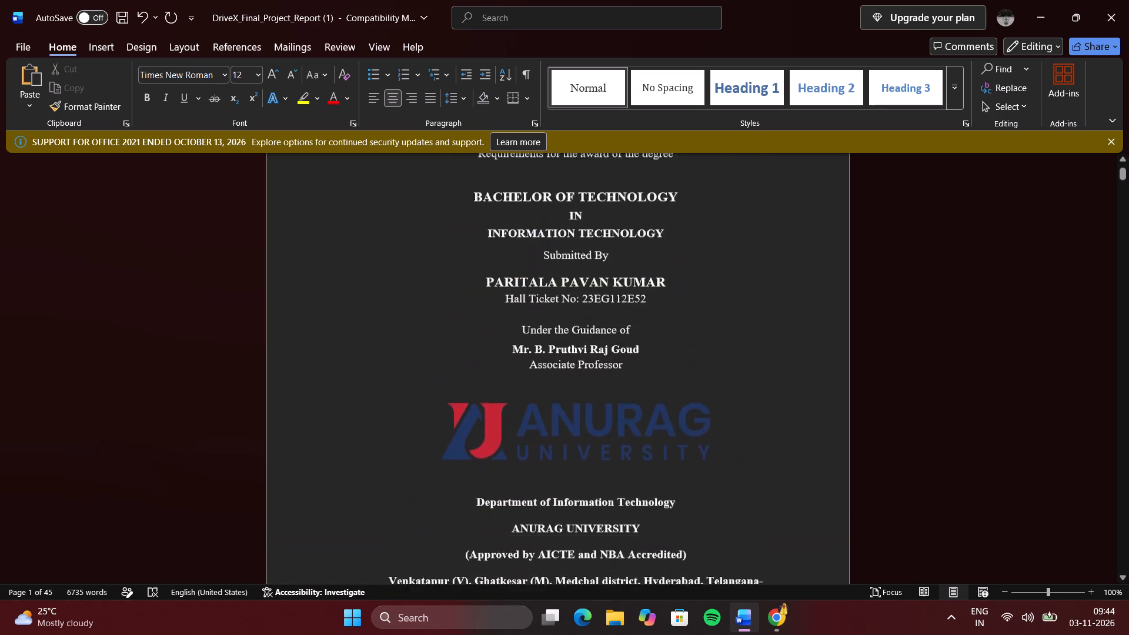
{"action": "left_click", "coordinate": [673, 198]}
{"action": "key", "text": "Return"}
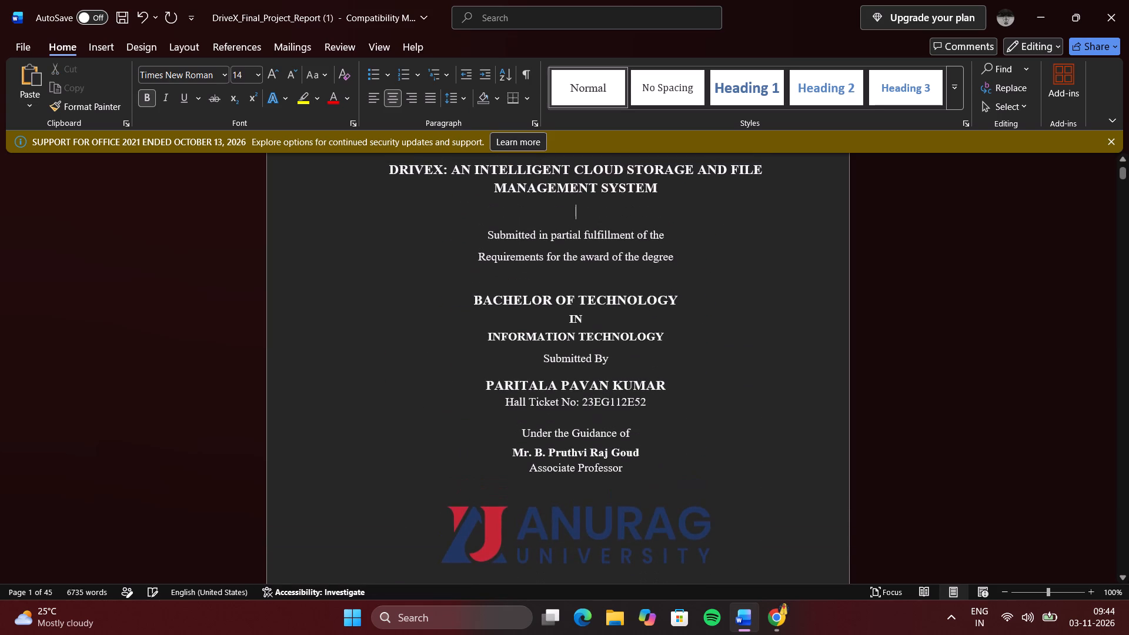
Look over the whole cover page, down to the university address and the year range, to check its spacing.
{"action": "scroll", "coordinate": [668, 234], "scroll_direction": "down", "scroll_amount": 9}
{"action": "scroll", "coordinate": [669, 239], "scroll_direction": "up", "scroll_amount": 10}
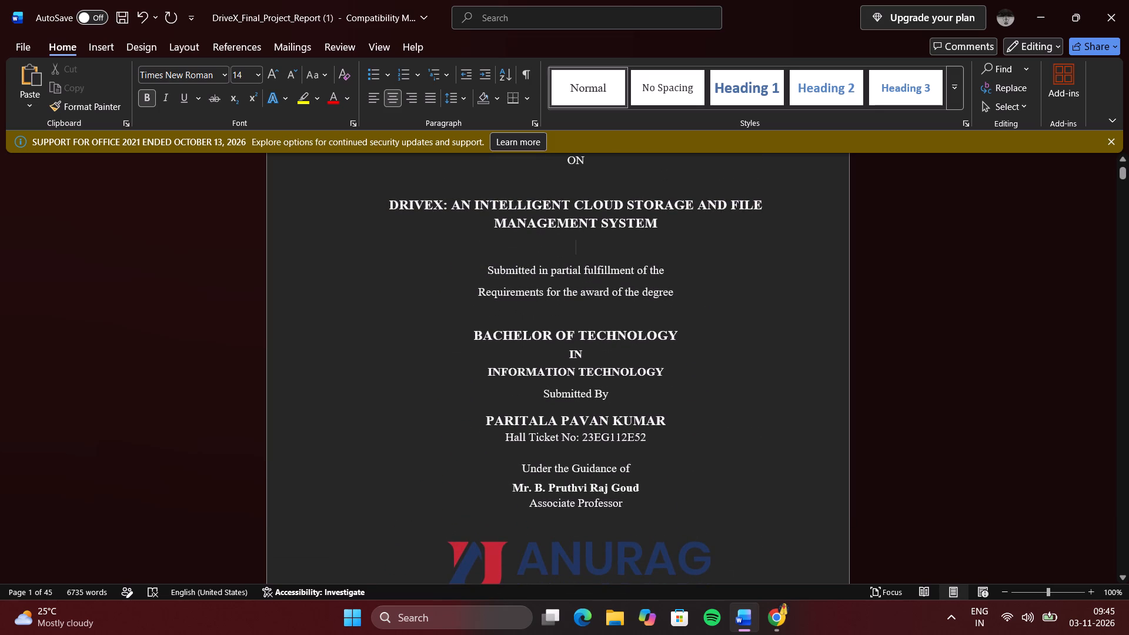
{"action": "scroll", "coordinate": [618, 489], "scroll_direction": "down", "scroll_amount": 3}
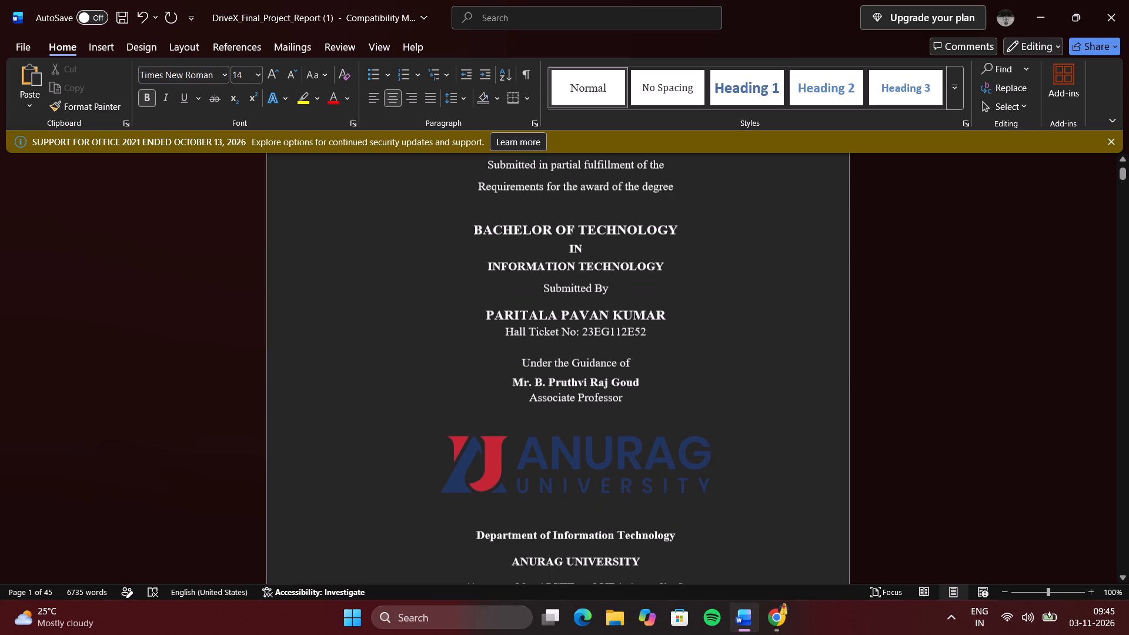
{"action": "scroll", "coordinate": [592, 444], "scroll_direction": "down", "scroll_amount": 2}
{"action": "scroll", "coordinate": [598, 380], "scroll_direction": "down", "scroll_amount": 2}
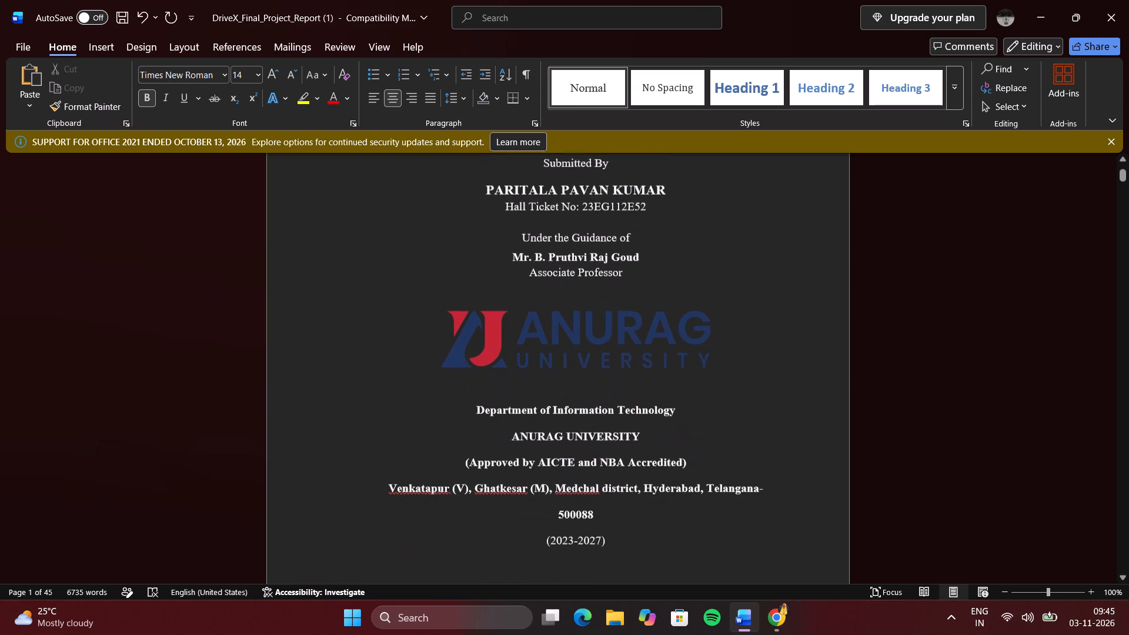
{"action": "scroll", "coordinate": [536, 437], "scroll_direction": "down", "scroll_amount": 1}
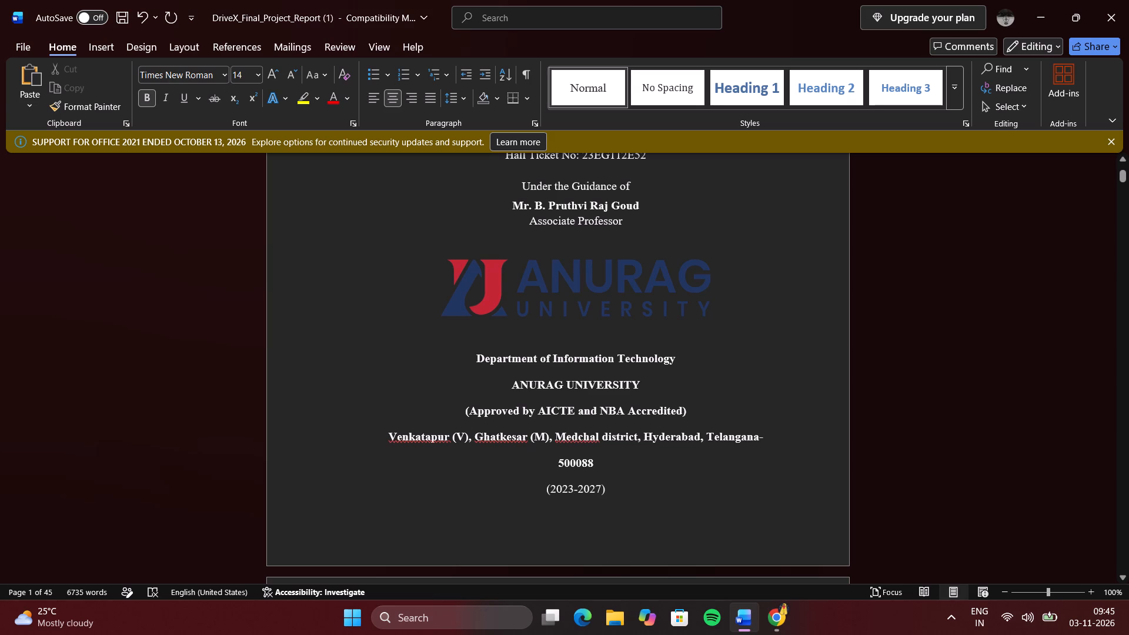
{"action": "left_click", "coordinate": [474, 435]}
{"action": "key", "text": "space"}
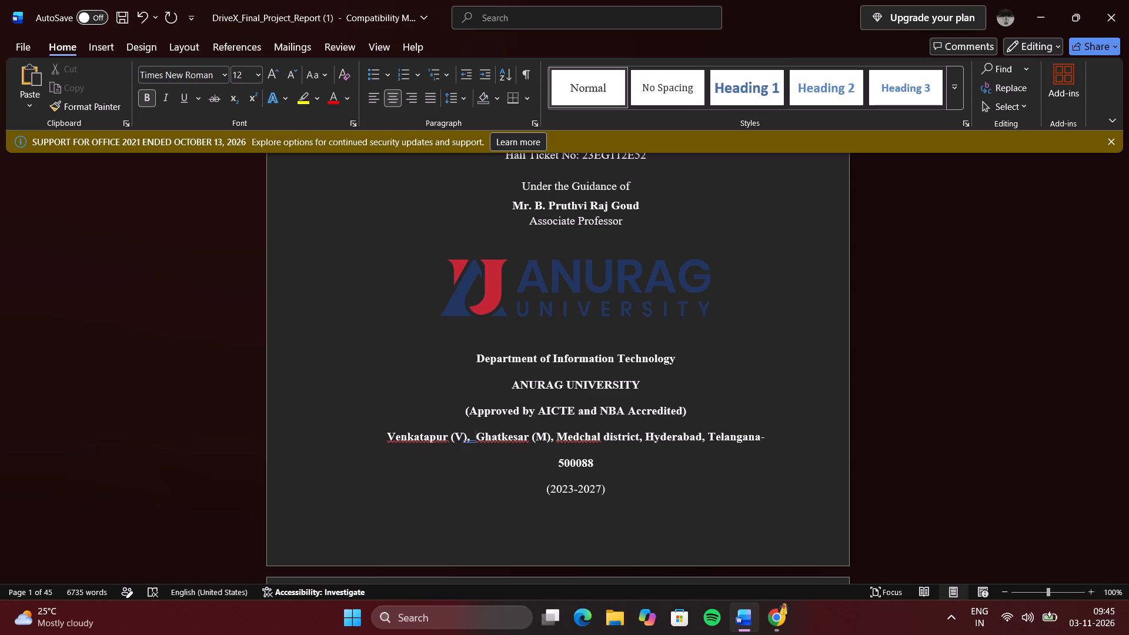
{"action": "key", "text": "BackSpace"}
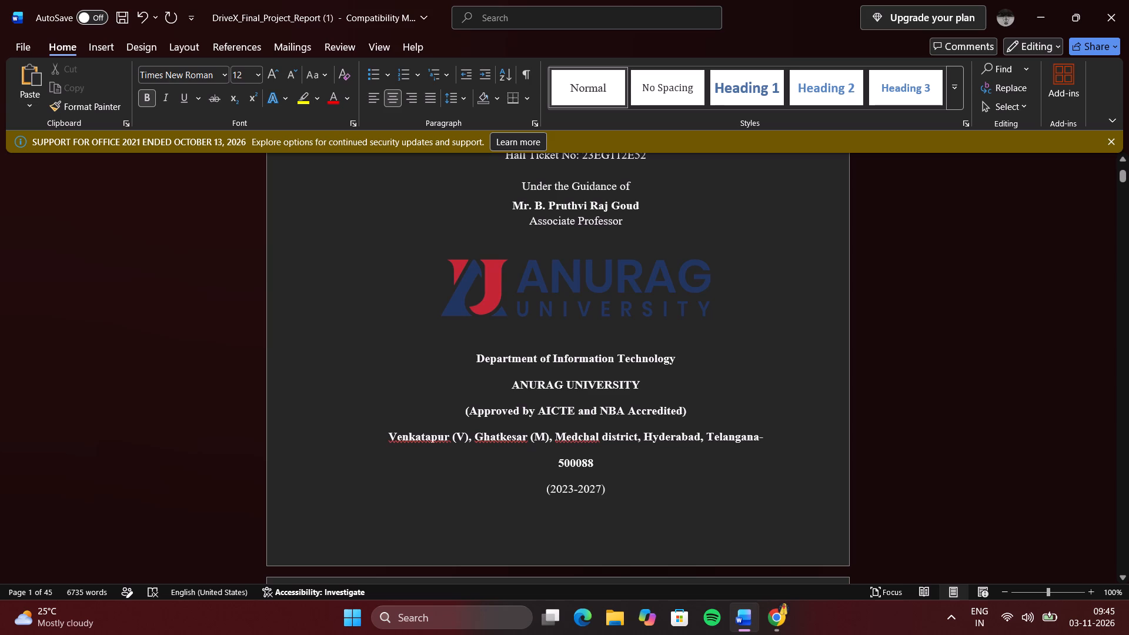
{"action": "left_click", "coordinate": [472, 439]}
Review the certificate, declaration and acknowledgement pages for their wording, layout and blank areas.
{"action": "scroll", "coordinate": [717, 363], "scroll_direction": "down", "scroll_amount": 5}
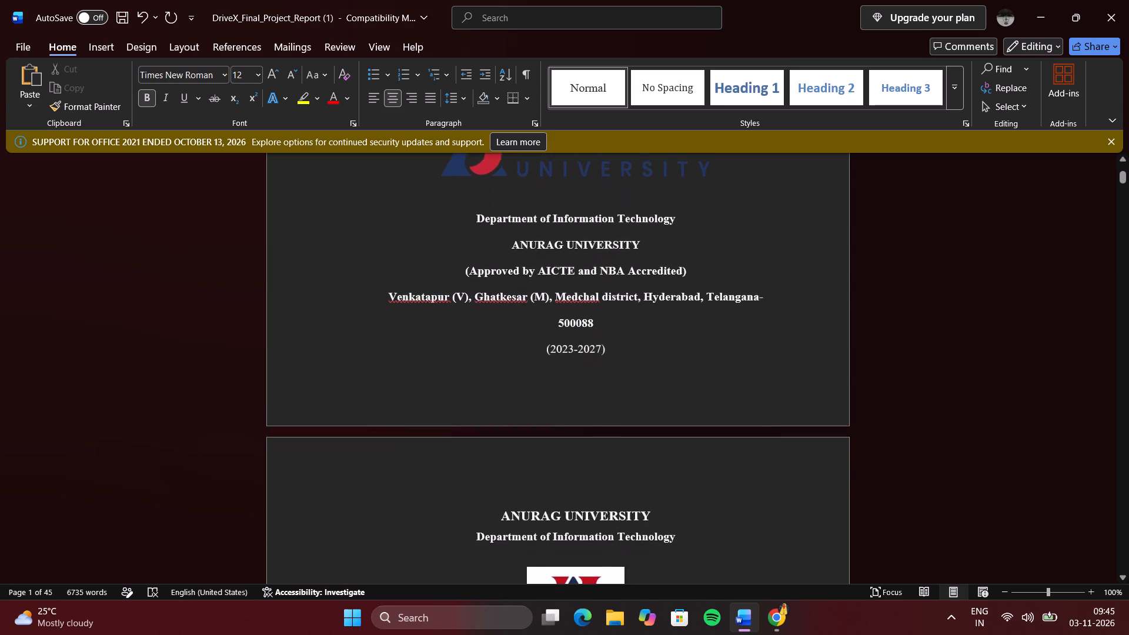
{"action": "scroll", "coordinate": [699, 365], "scroll_direction": "down", "scroll_amount": 3}
{"action": "scroll", "coordinate": [599, 285], "scroll_direction": "down", "scroll_amount": 4}
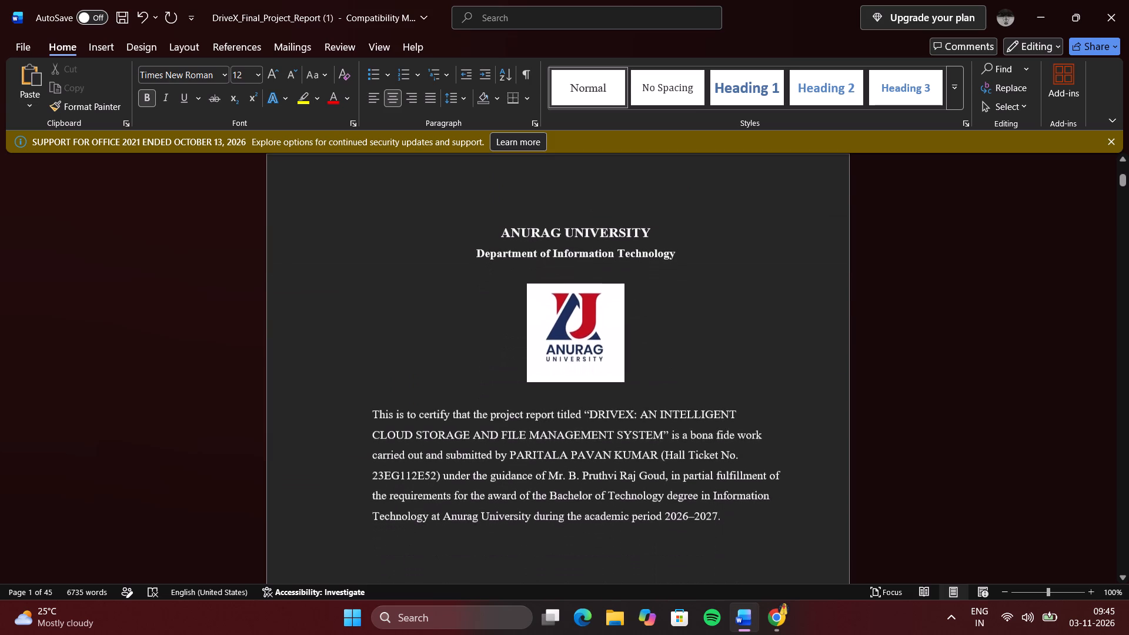
{"action": "scroll", "coordinate": [599, 285], "scroll_direction": "down", "scroll_amount": 6}
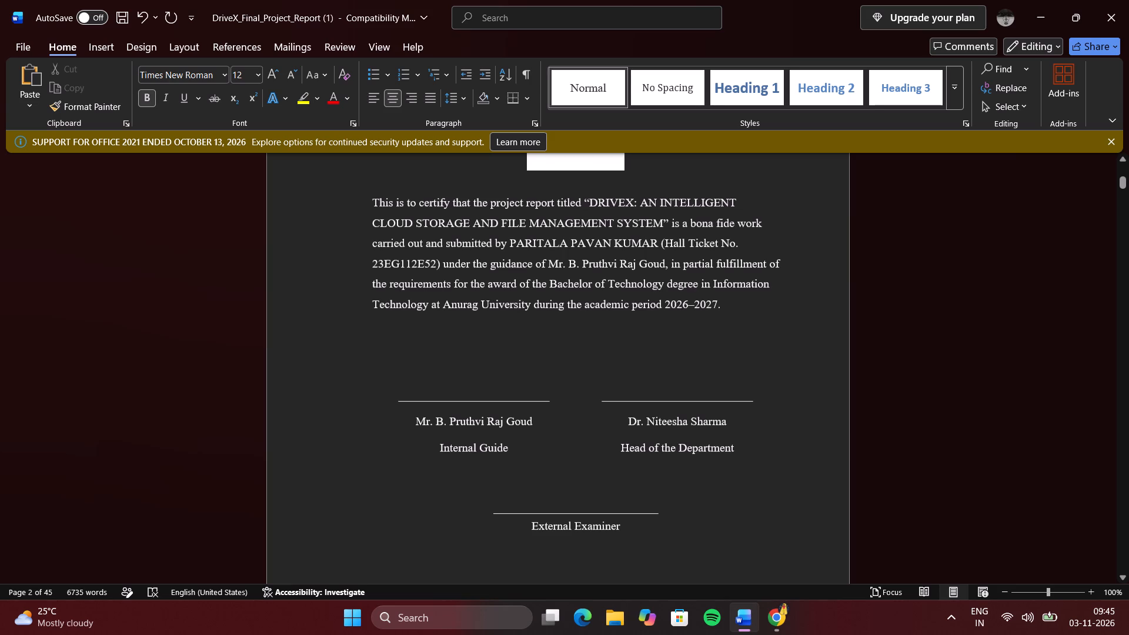
{"action": "scroll", "coordinate": [592, 341], "scroll_direction": "down", "scroll_amount": 13}
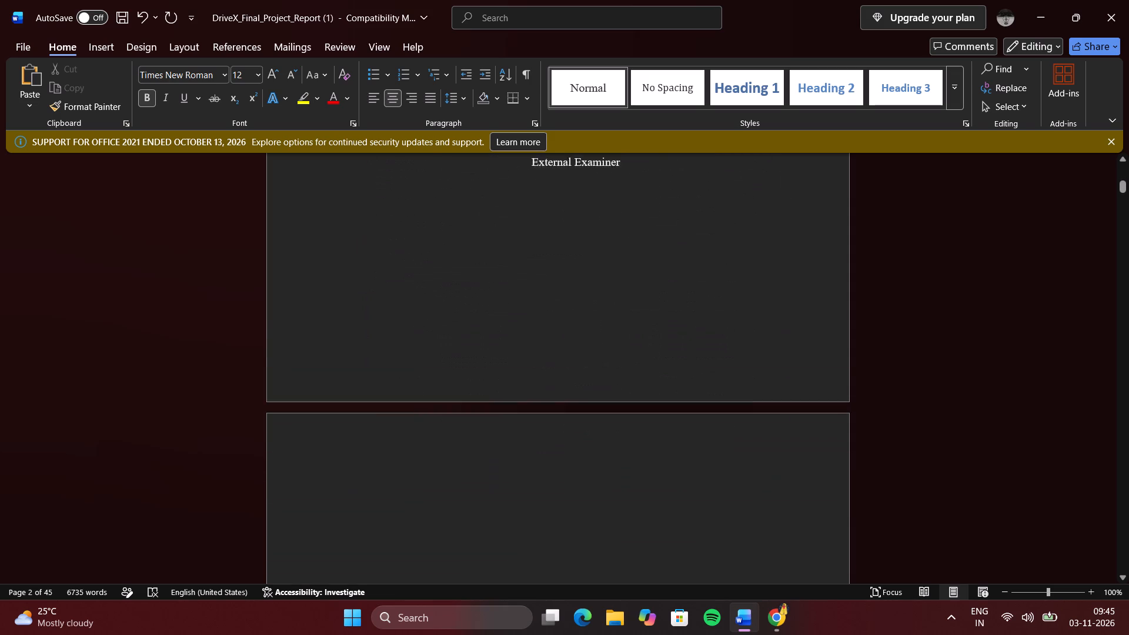
{"action": "scroll", "coordinate": [592, 345], "scroll_direction": "down", "scroll_amount": 20}
{"action": "scroll", "coordinate": [592, 345], "scroll_direction": "down", "scroll_amount": 4}
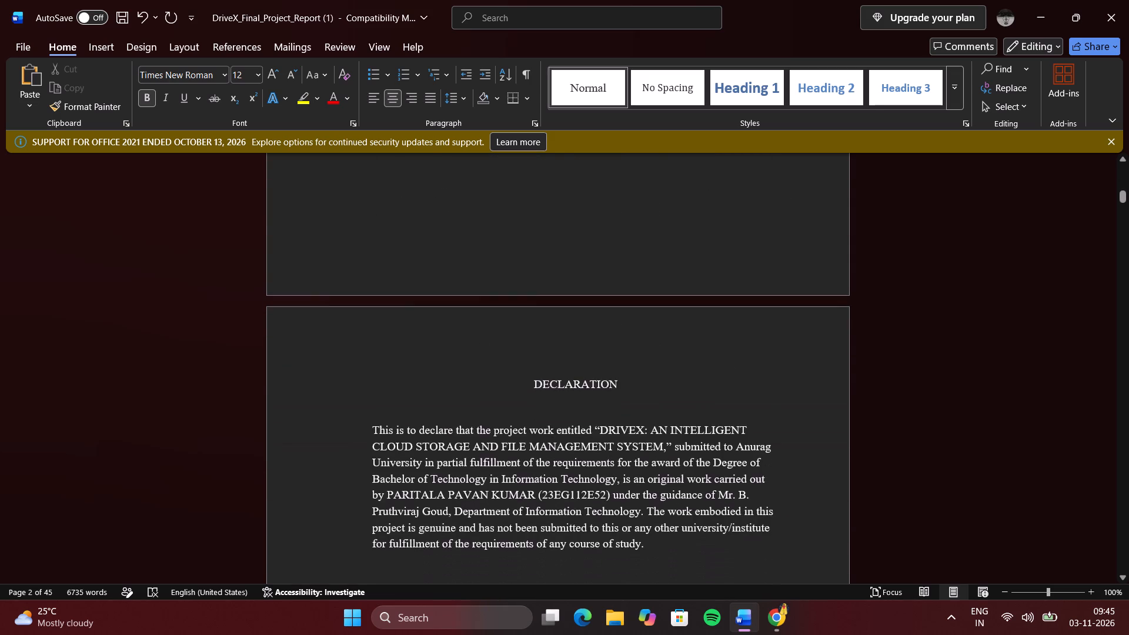
{"action": "scroll", "coordinate": [592, 345], "scroll_direction": "down", "scroll_amount": 10}
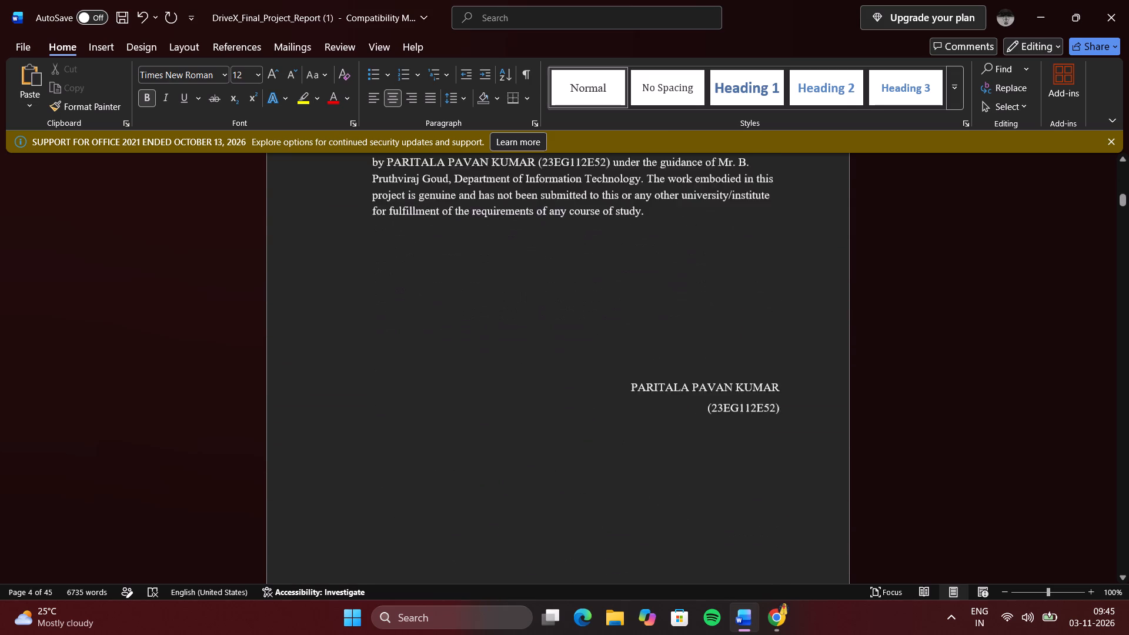
{"action": "scroll", "coordinate": [592, 345], "scroll_direction": "down", "scroll_amount": 19}
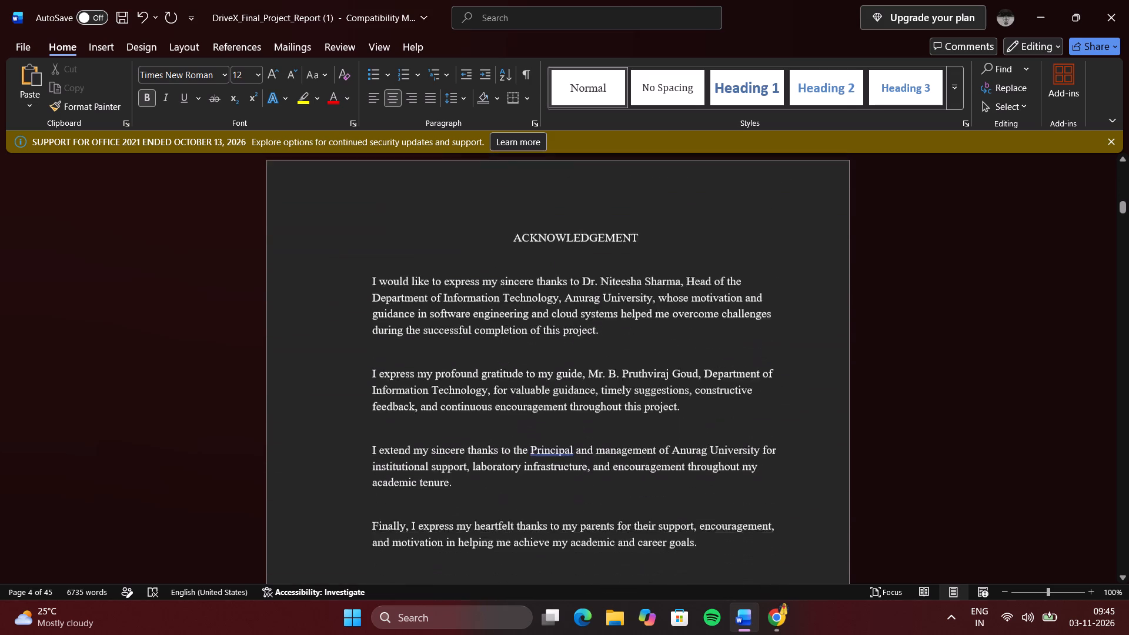
Review the abstract and the contents table across its pages for wording, layout and page breaks.
{"action": "scroll", "coordinate": [592, 345], "scroll_direction": "down", "scroll_amount": 5}
{"action": "scroll", "coordinate": [592, 345], "scroll_direction": "down", "scroll_amount": 18}
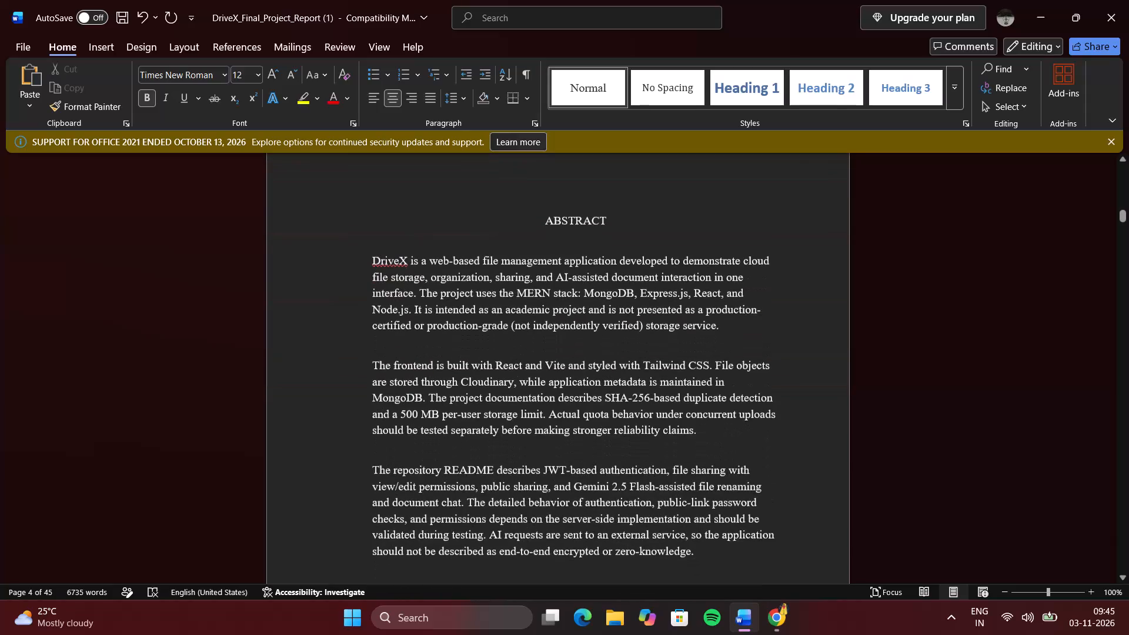
{"action": "scroll", "coordinate": [592, 345], "scroll_direction": "down", "scroll_amount": 10}
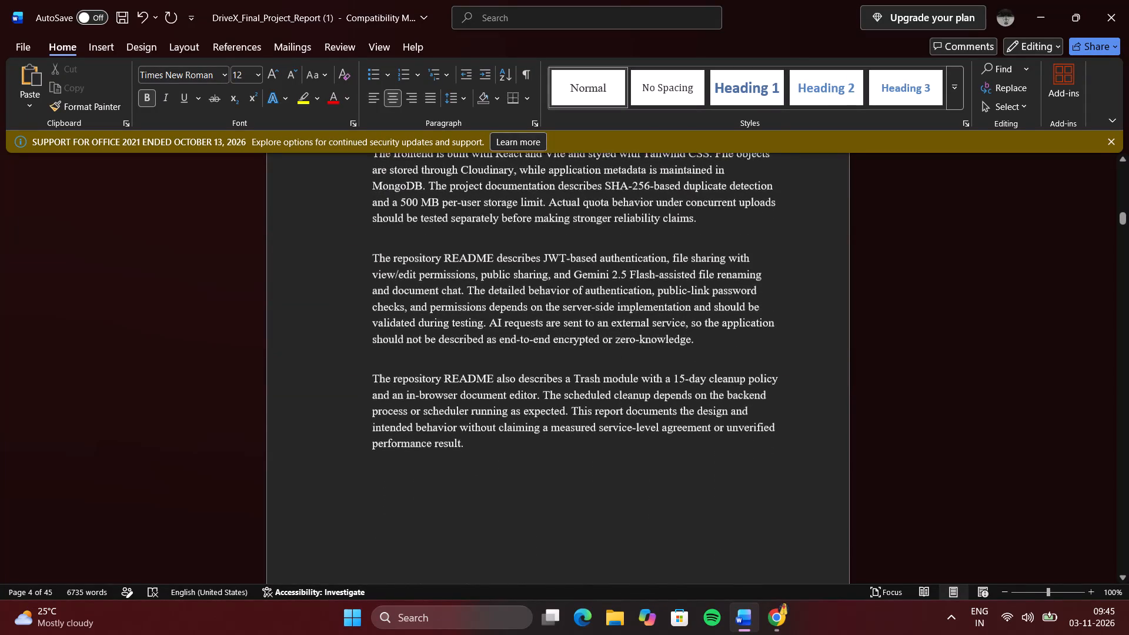
{"action": "scroll", "coordinate": [592, 345], "scroll_direction": "down", "scroll_amount": 15}
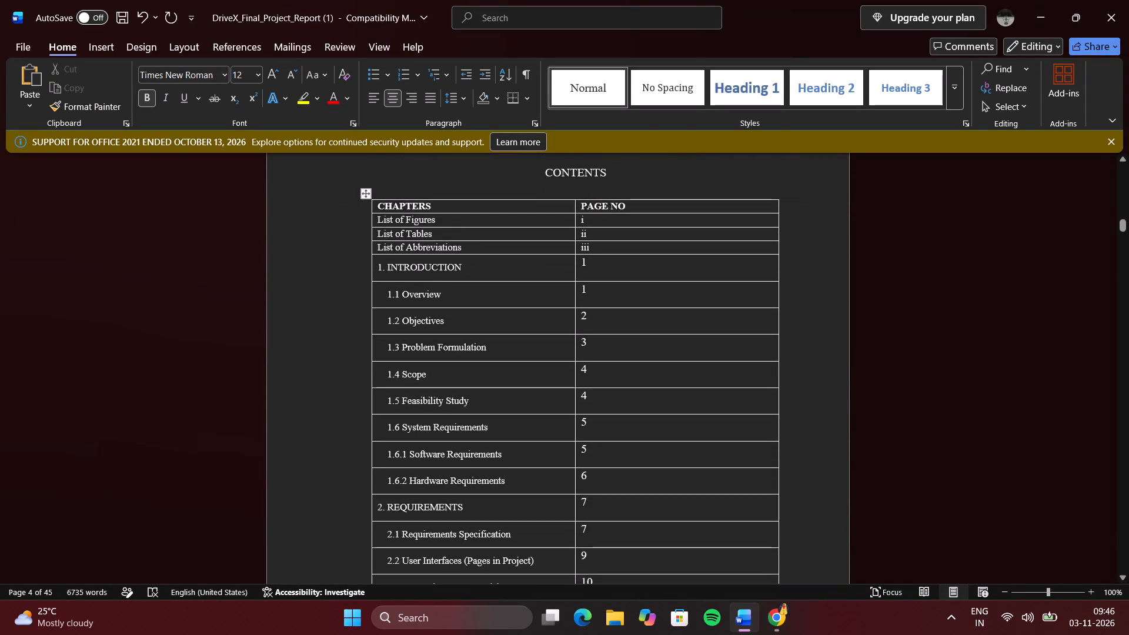
{"action": "scroll", "coordinate": [592, 345], "scroll_direction": "down", "scroll_amount": 16}
{"action": "scroll", "coordinate": [592, 345], "scroll_direction": "down", "scroll_amount": 7}
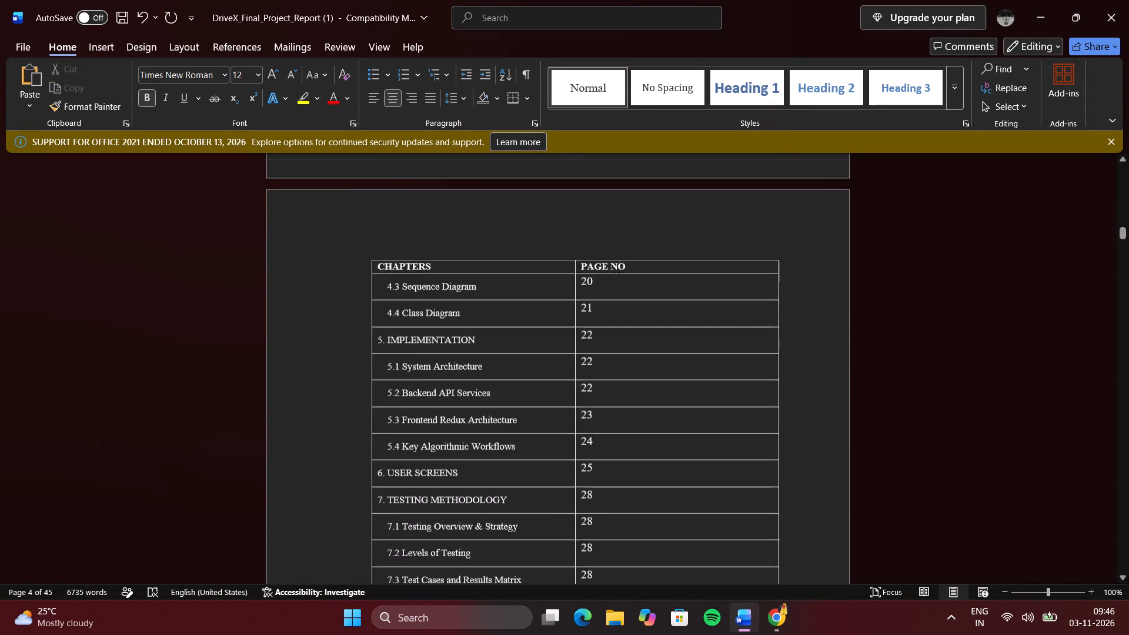
{"action": "scroll", "coordinate": [592, 345], "scroll_direction": "down", "scroll_amount": 20}
Examine the list of figures table, including how its last row breaks across two pages.
{"action": "scroll", "coordinate": [592, 345], "scroll_direction": "down", "scroll_amount": 4}
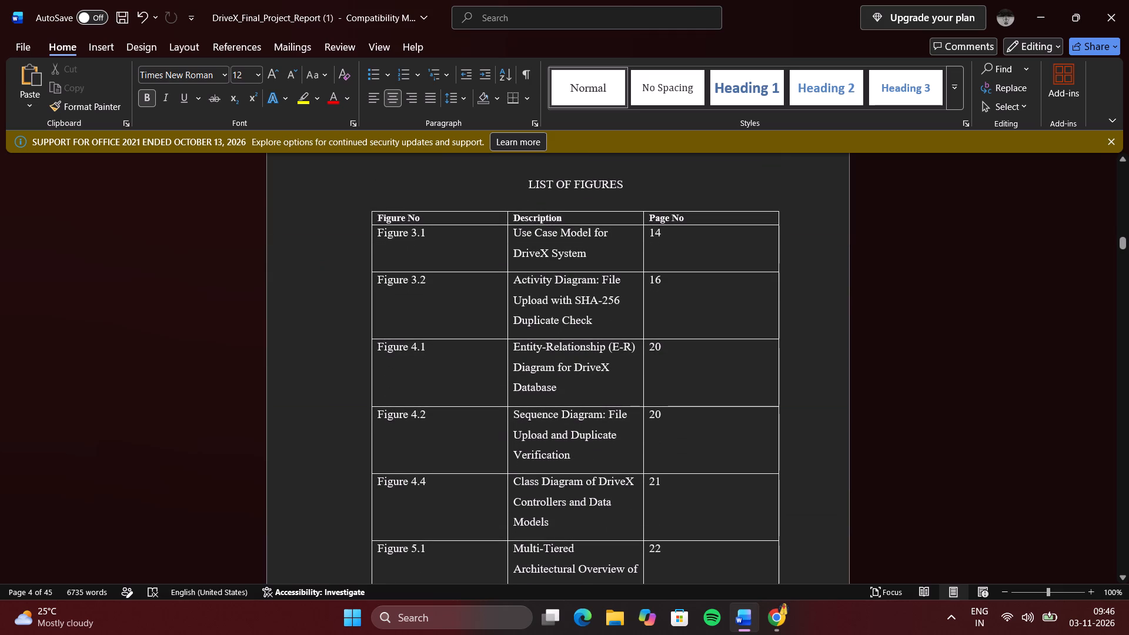
{"action": "scroll", "coordinate": [592, 345], "scroll_direction": "down", "scroll_amount": 10}
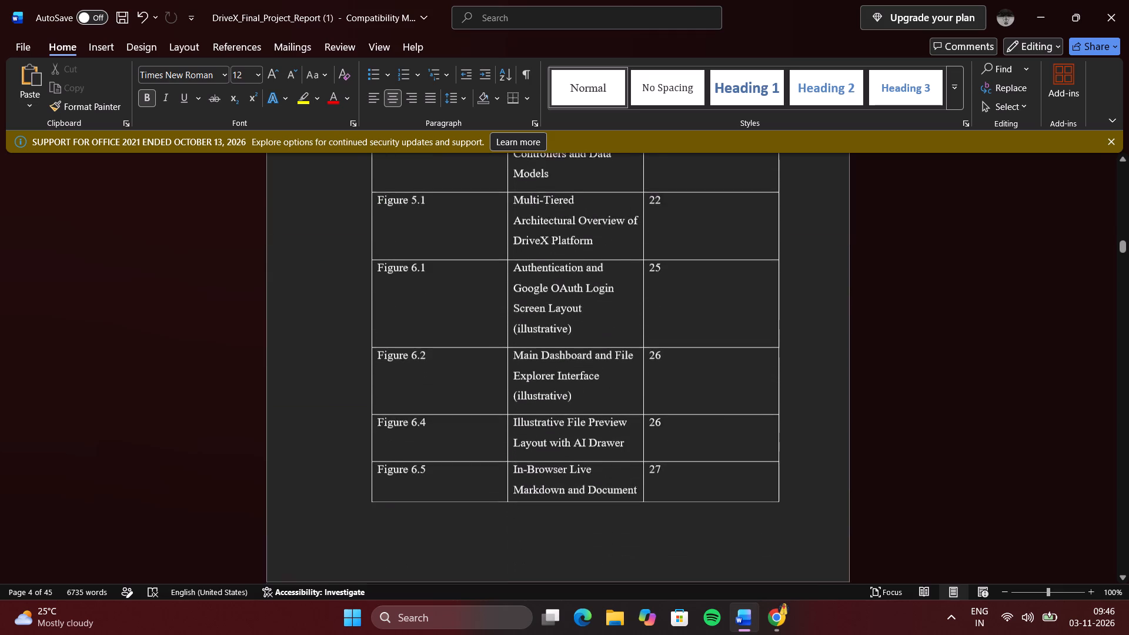
{"action": "scroll", "coordinate": [592, 345], "scroll_direction": "down", "scroll_amount": 11}
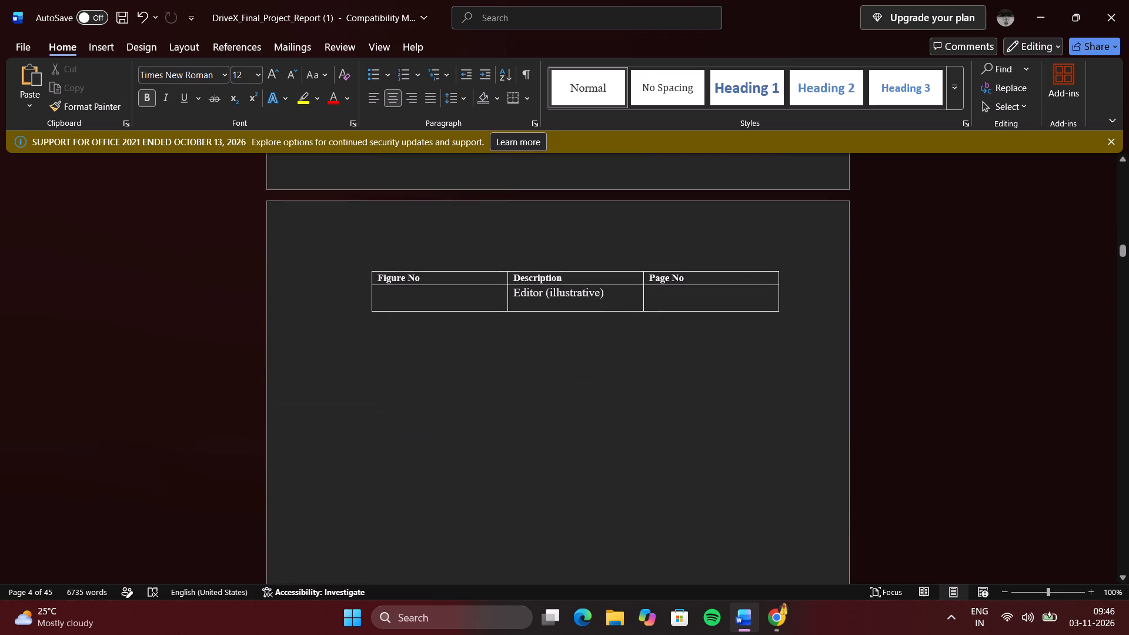
{"action": "scroll", "coordinate": [592, 345], "scroll_direction": "down", "scroll_amount": 4}
{"action": "scroll", "coordinate": [592, 345], "scroll_direction": "up", "scroll_amount": 10}
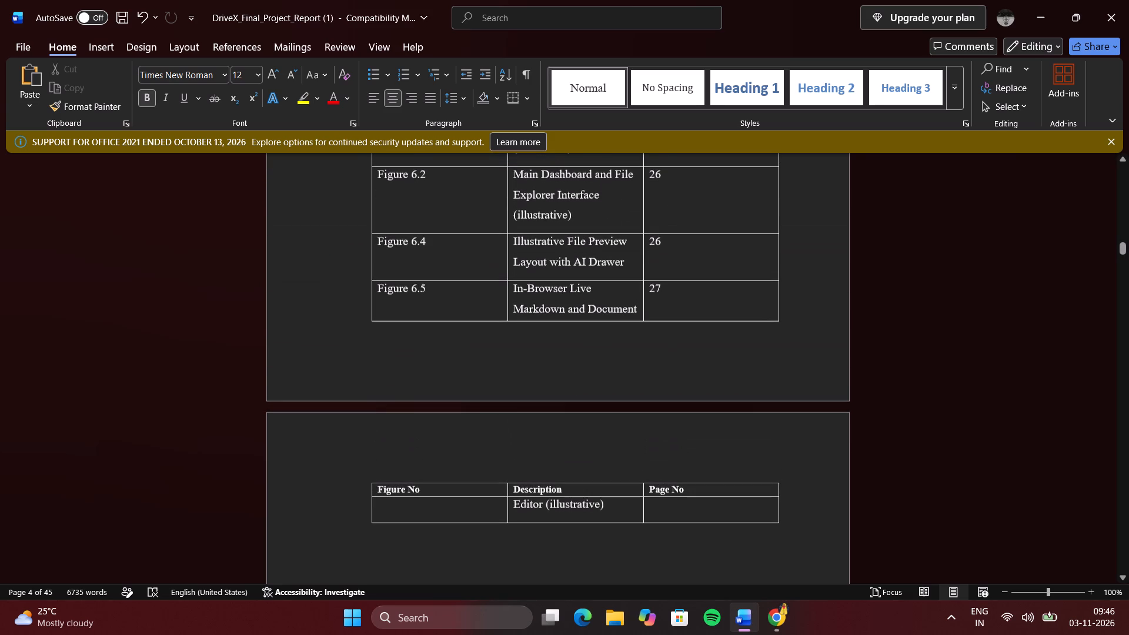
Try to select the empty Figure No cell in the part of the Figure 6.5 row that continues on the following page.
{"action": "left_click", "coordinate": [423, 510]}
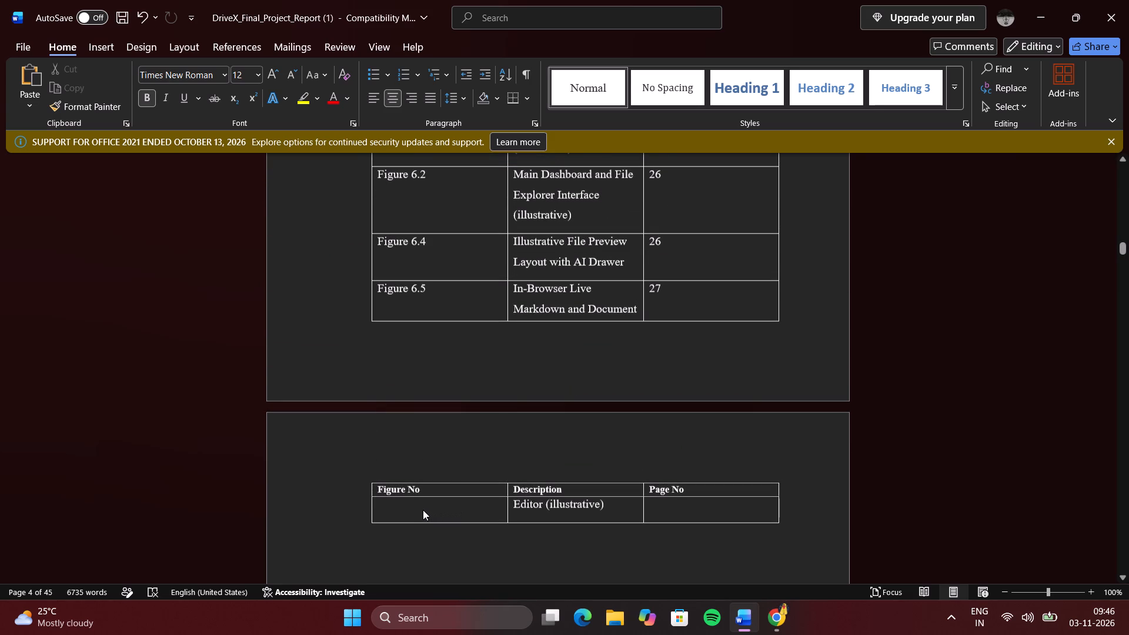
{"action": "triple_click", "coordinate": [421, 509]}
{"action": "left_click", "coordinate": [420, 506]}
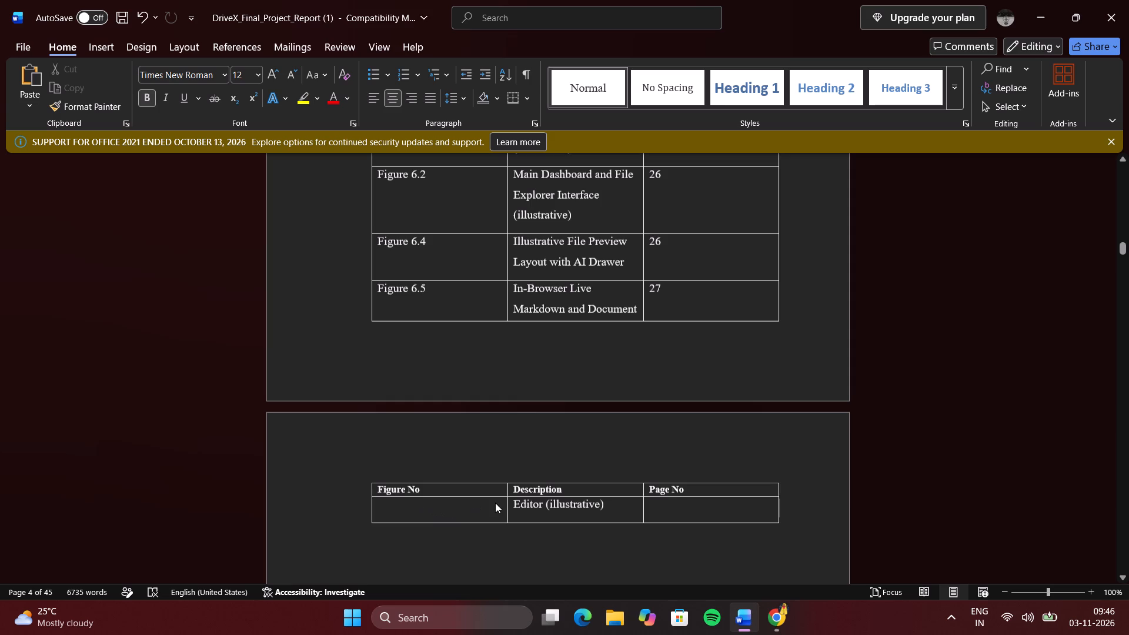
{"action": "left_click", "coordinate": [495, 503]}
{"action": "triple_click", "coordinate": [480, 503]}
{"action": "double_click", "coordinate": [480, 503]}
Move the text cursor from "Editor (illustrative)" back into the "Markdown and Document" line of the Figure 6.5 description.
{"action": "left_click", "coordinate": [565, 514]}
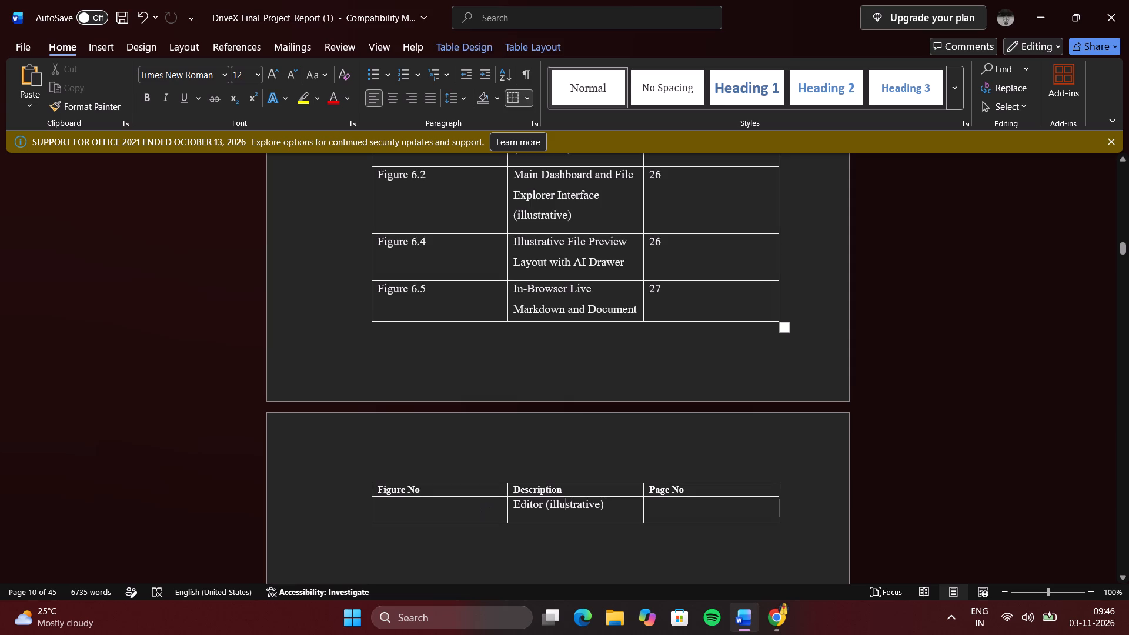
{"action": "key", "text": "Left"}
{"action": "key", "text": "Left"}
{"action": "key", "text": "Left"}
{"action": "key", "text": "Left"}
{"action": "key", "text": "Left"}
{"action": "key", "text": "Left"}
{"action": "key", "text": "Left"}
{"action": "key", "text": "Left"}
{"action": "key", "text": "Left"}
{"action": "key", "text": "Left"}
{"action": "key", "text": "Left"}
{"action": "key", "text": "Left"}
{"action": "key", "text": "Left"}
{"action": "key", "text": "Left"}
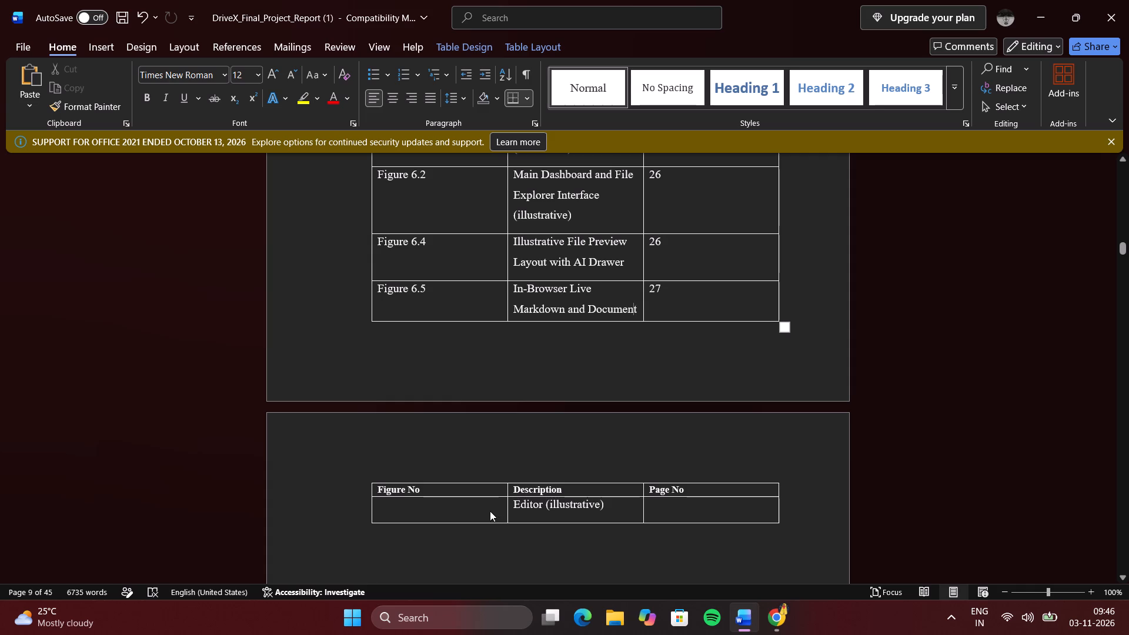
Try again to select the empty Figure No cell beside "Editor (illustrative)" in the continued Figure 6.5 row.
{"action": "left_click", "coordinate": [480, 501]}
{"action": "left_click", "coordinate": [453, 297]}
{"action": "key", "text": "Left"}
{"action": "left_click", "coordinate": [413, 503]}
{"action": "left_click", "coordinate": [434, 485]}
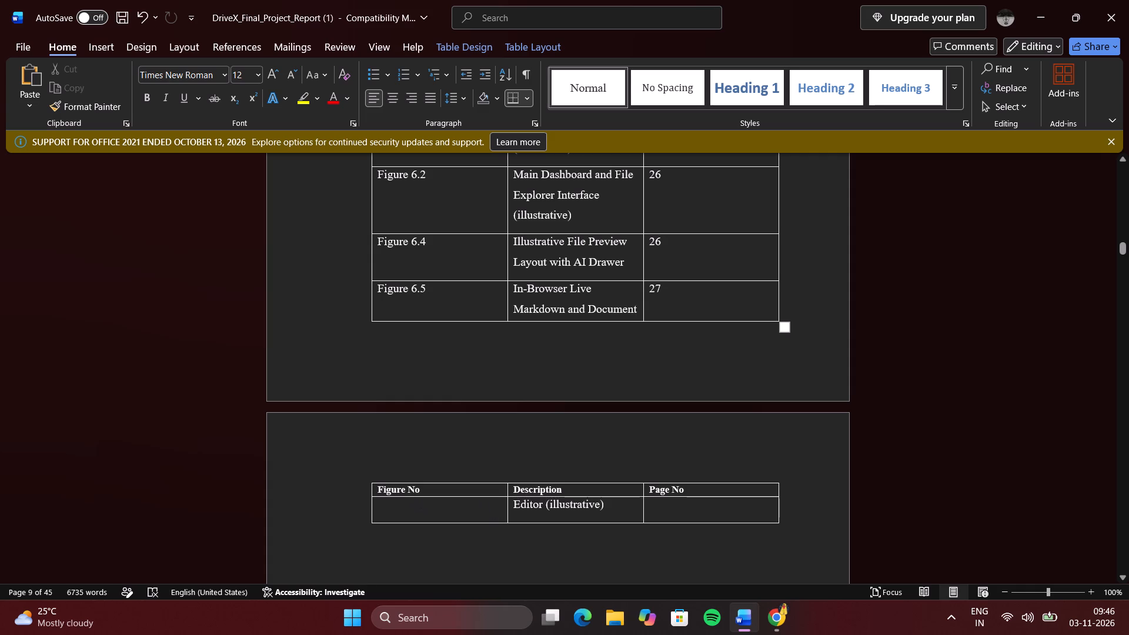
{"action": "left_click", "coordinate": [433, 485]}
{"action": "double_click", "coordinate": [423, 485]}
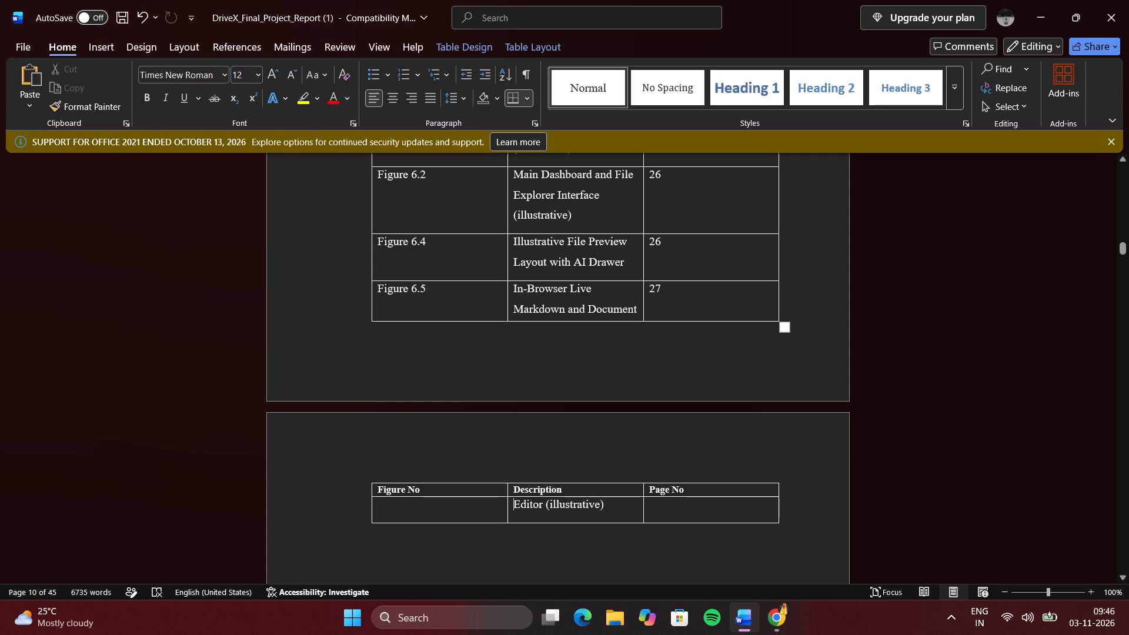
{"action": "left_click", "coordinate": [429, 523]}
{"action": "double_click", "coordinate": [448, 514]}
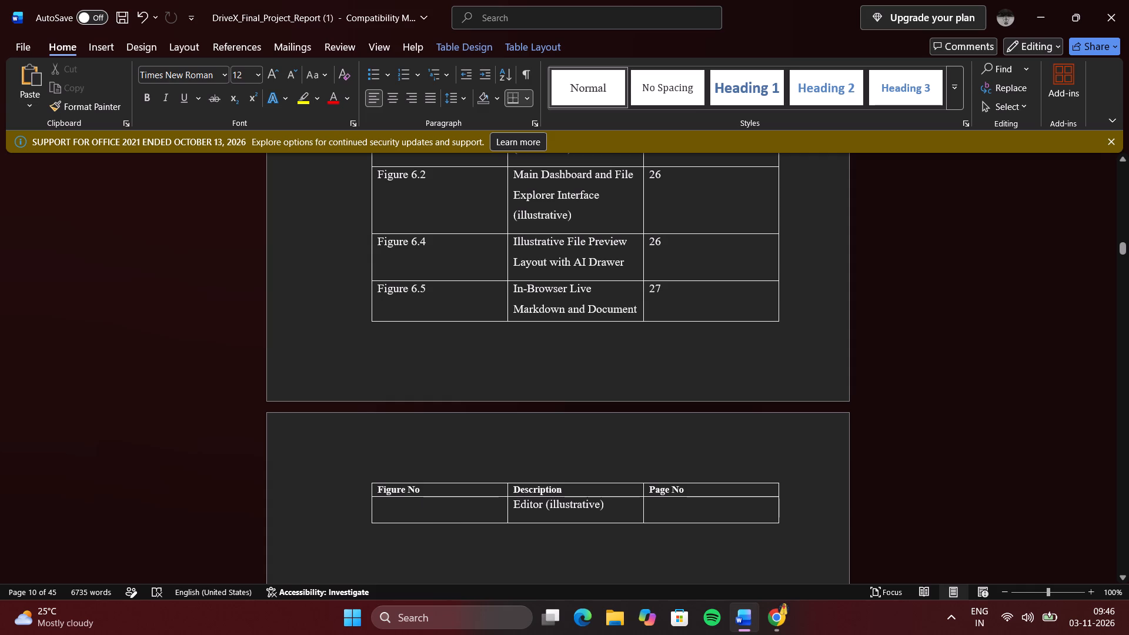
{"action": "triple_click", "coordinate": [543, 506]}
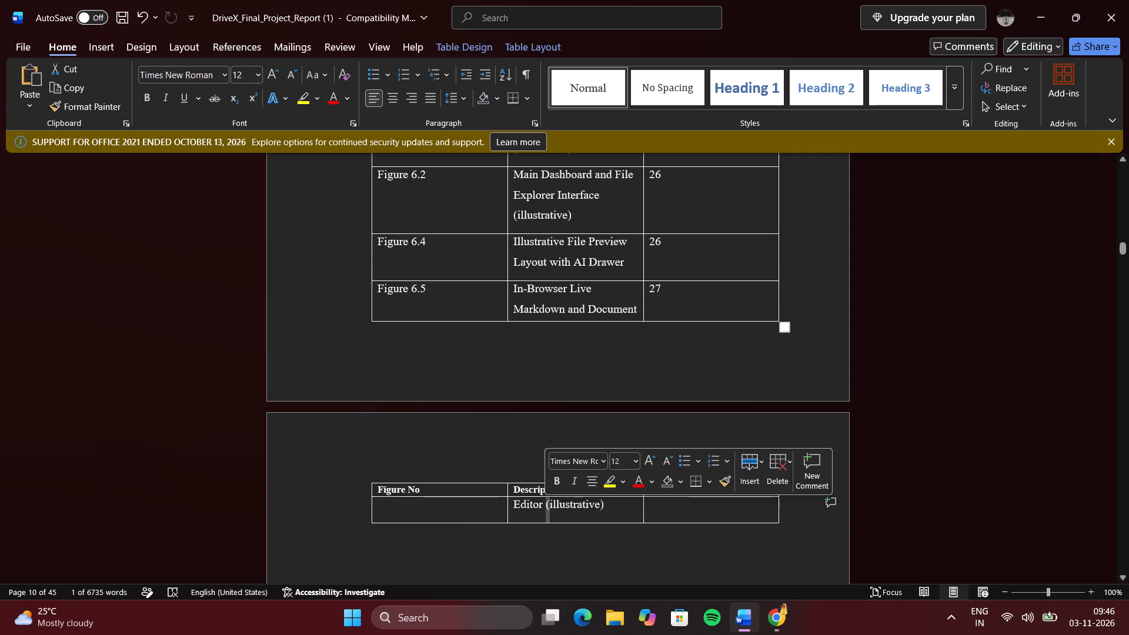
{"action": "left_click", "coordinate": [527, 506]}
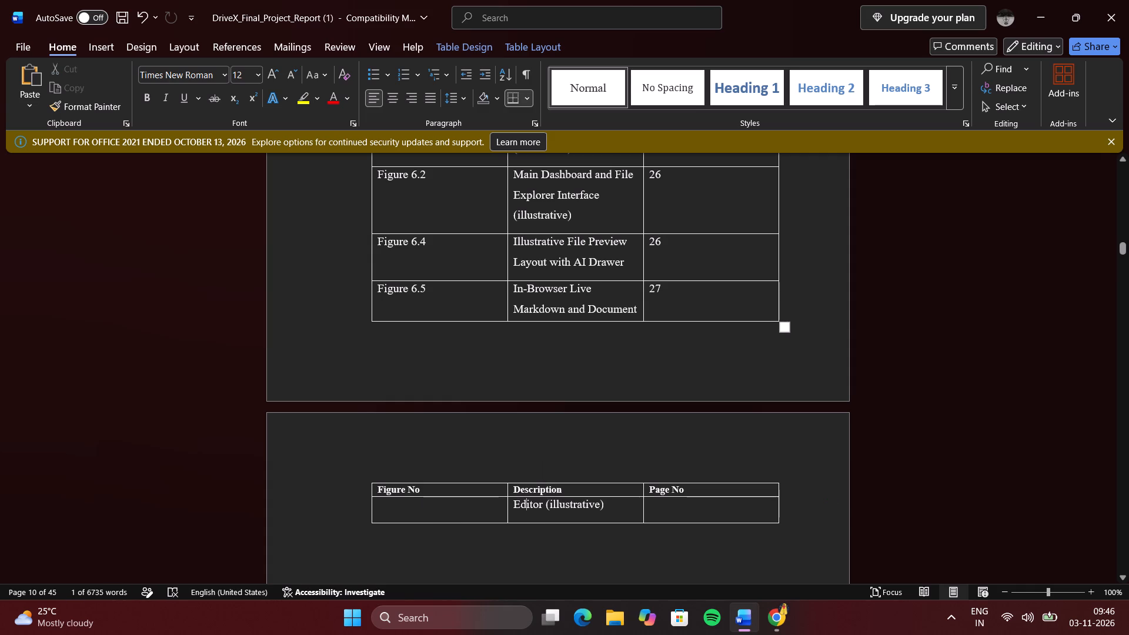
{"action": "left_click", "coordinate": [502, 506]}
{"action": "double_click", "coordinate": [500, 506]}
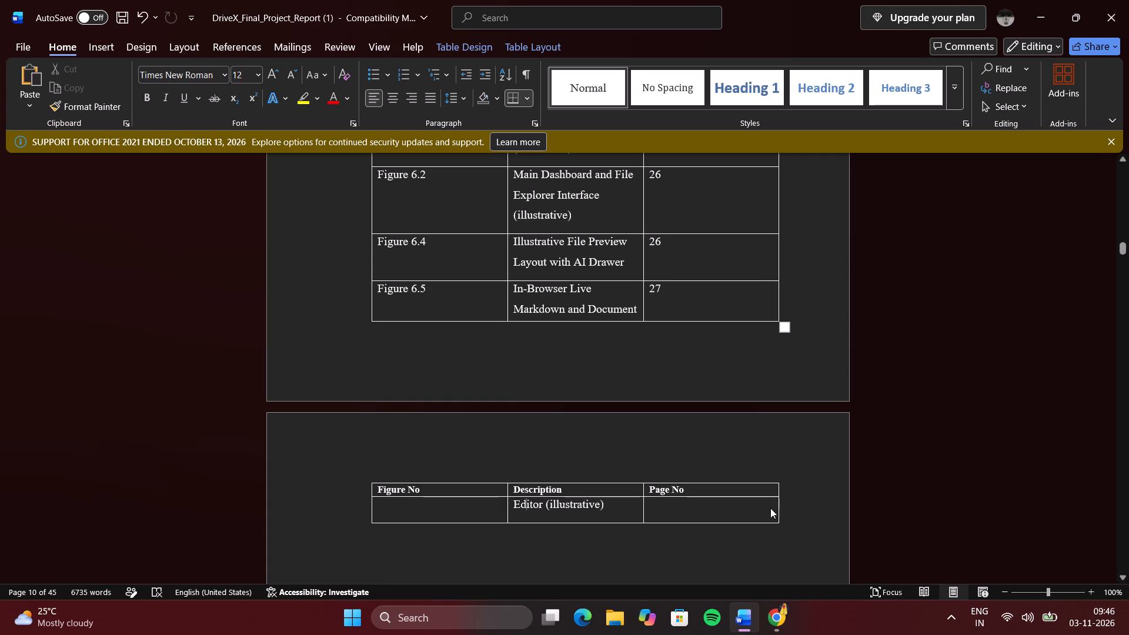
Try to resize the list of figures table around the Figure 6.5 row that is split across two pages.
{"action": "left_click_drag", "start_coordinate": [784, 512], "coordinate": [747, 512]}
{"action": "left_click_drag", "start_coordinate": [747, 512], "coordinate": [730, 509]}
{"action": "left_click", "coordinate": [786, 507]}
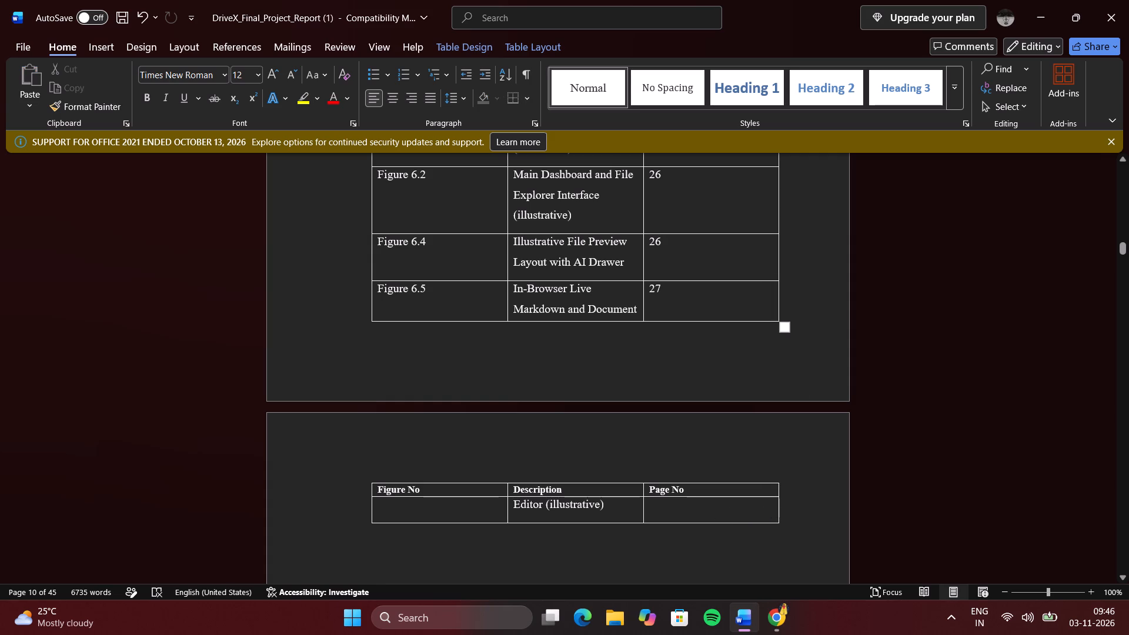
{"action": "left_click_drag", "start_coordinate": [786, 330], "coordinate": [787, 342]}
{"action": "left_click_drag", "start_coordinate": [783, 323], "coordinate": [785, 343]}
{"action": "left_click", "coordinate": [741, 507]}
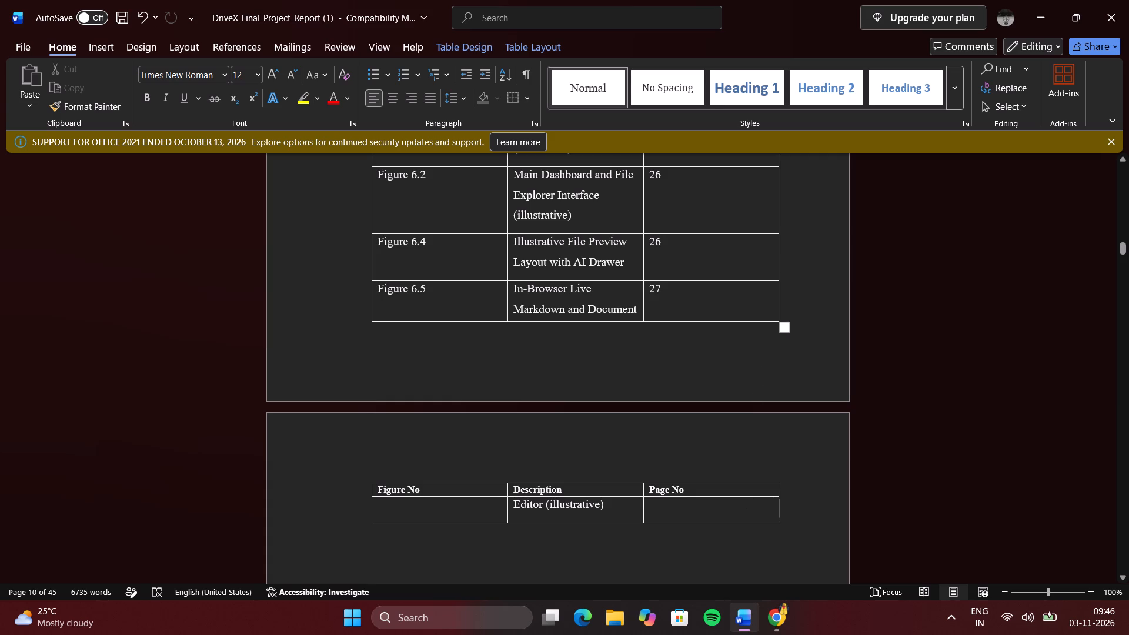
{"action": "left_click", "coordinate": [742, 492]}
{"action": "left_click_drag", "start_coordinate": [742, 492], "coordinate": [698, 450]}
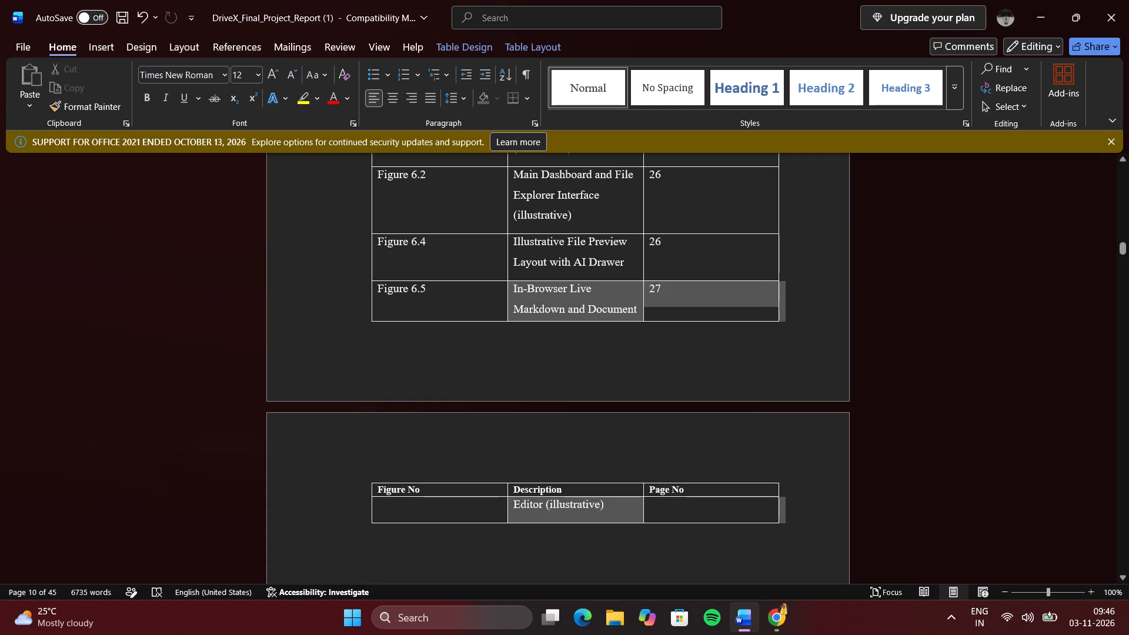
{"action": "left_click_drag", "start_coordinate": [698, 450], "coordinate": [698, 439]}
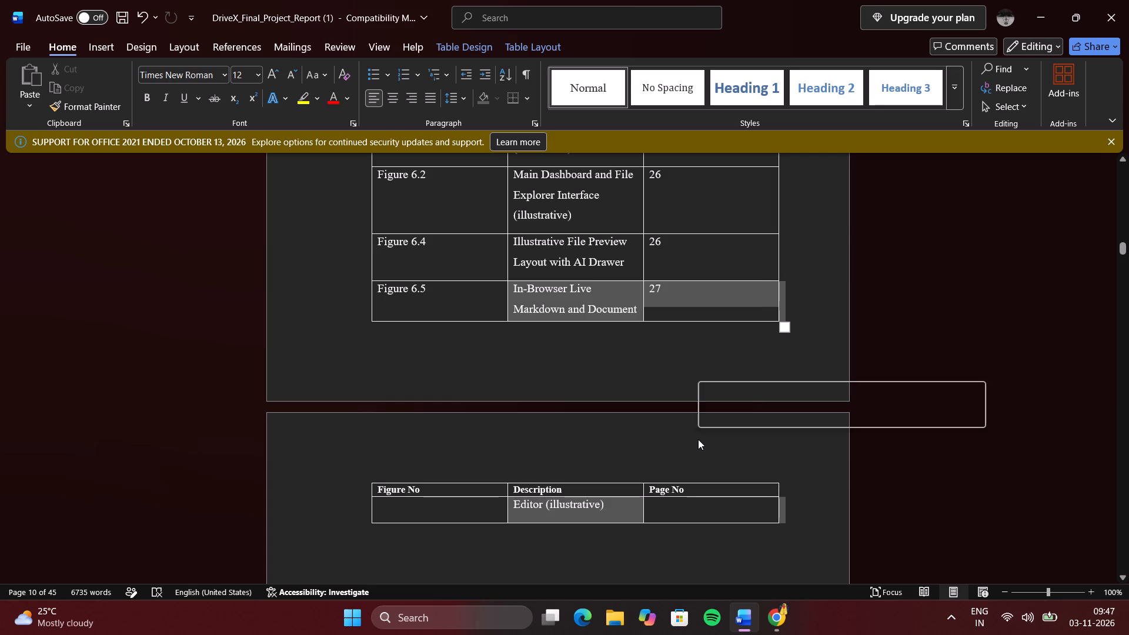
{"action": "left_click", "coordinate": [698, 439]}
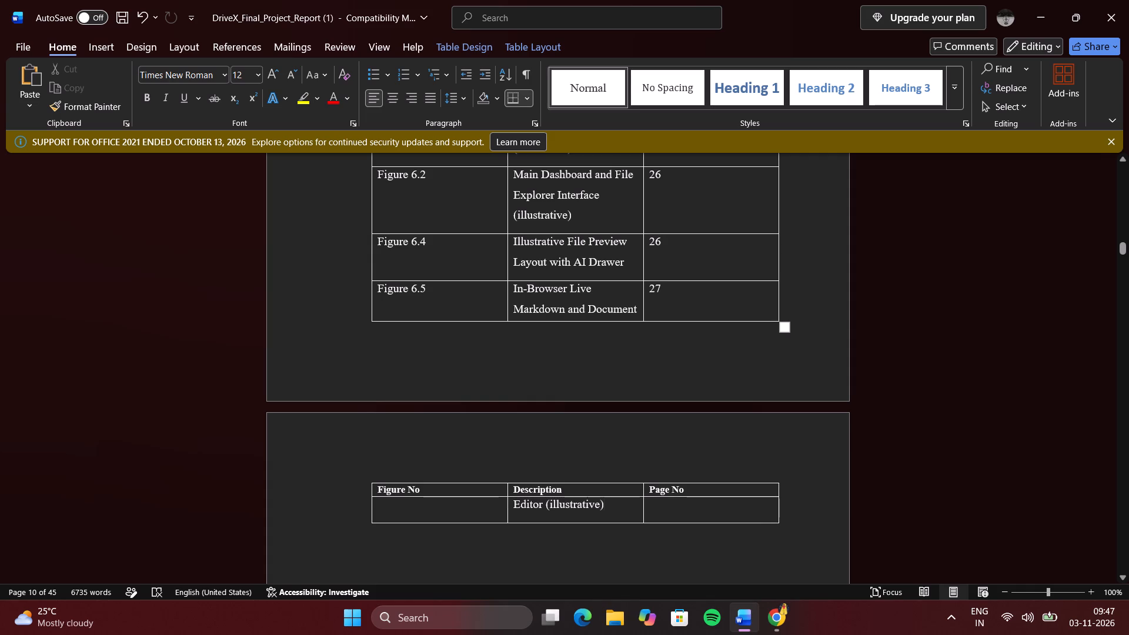
Recheck the list of figures from its heading to the split last row, and review the list of tables after it.
{"action": "scroll", "coordinate": [649, 483], "scroll_direction": "up", "scroll_amount": 13}
{"action": "scroll", "coordinate": [646, 483], "scroll_direction": "up", "scroll_amount": 8}
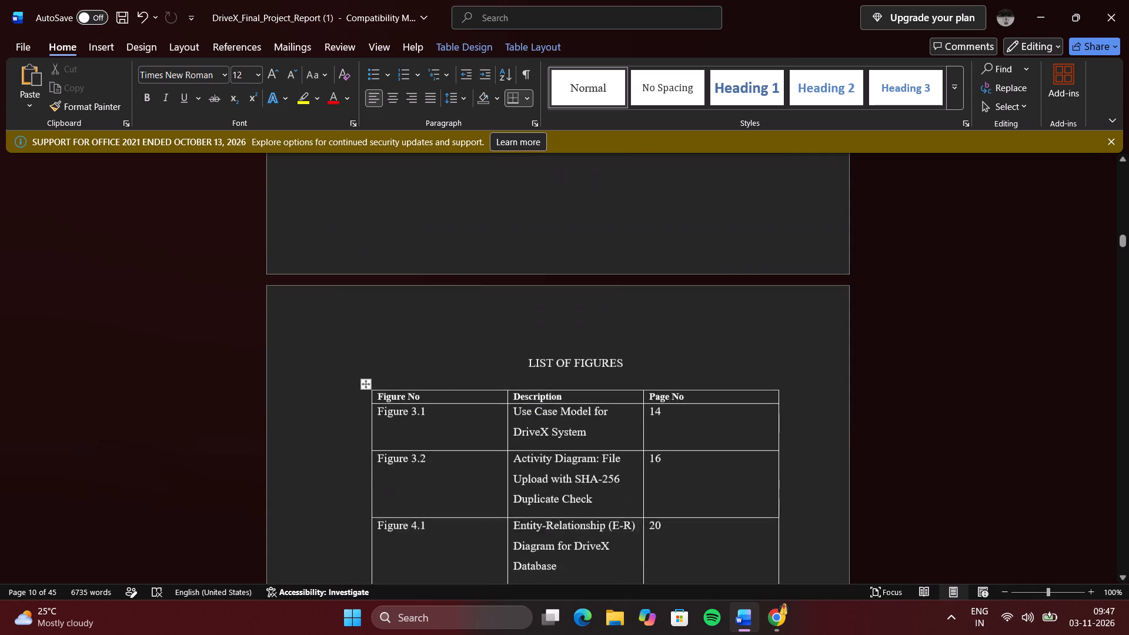
{"action": "scroll", "coordinate": [646, 483], "scroll_direction": "down", "scroll_amount": 16}
{"action": "scroll", "coordinate": [651, 482], "scroll_direction": "down", "scroll_amount": 7}
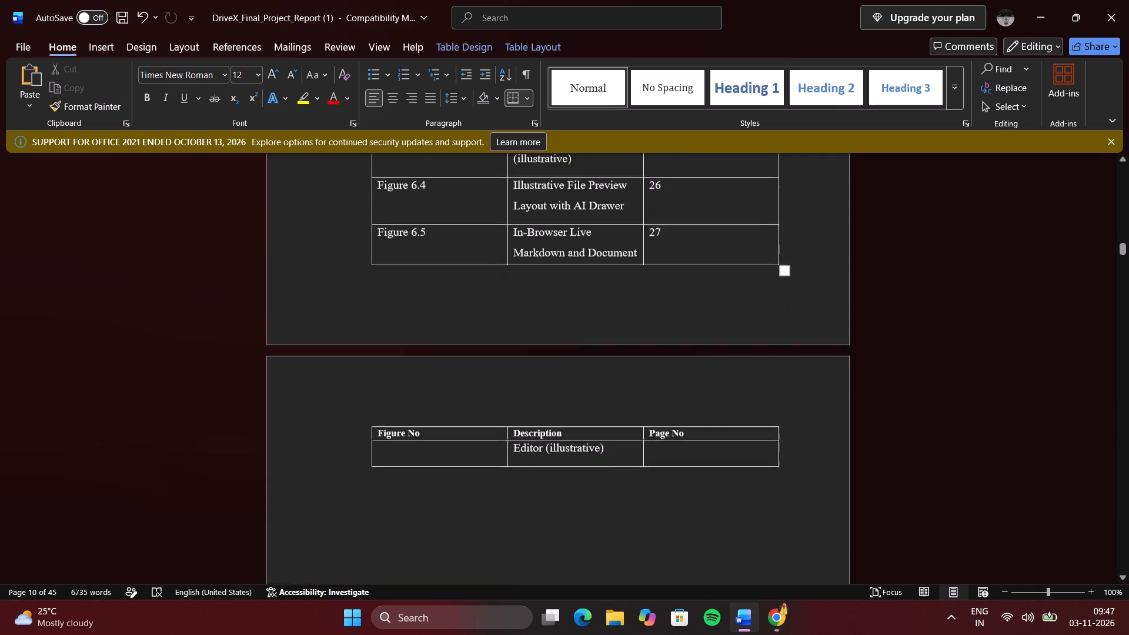
{"action": "scroll", "coordinate": [651, 482], "scroll_direction": "down", "scroll_amount": 15}
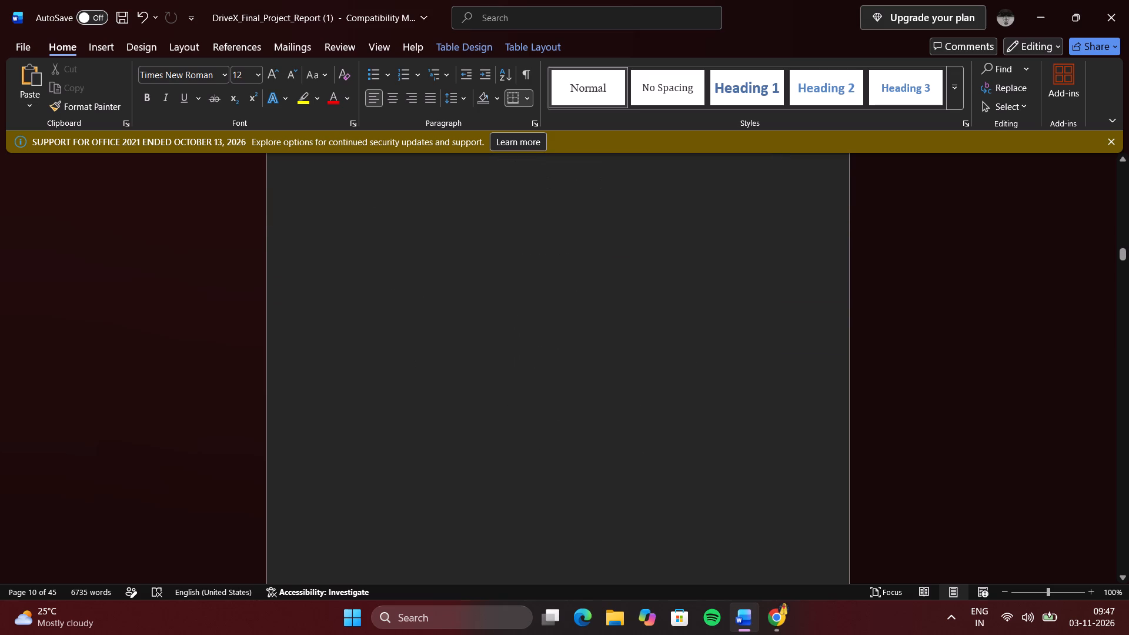
{"action": "scroll", "coordinate": [651, 482], "scroll_direction": "down", "scroll_amount": 6}
{"action": "scroll", "coordinate": [651, 482], "scroll_direction": "up", "scroll_amount": 16}
{"action": "scroll", "coordinate": [651, 482], "scroll_direction": "down", "scroll_amount": 2}
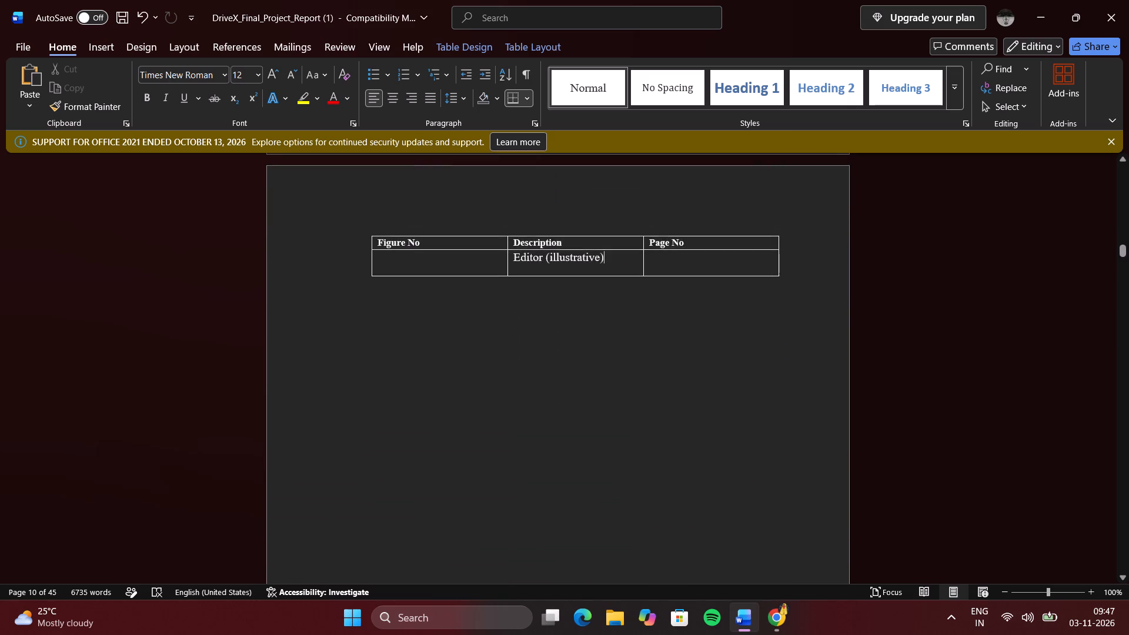
{"action": "scroll", "coordinate": [651, 482], "scroll_direction": "down", "scroll_amount": 19}
{"action": "scroll", "coordinate": [653, 480], "scroll_direction": "down", "scroll_amount": 7}
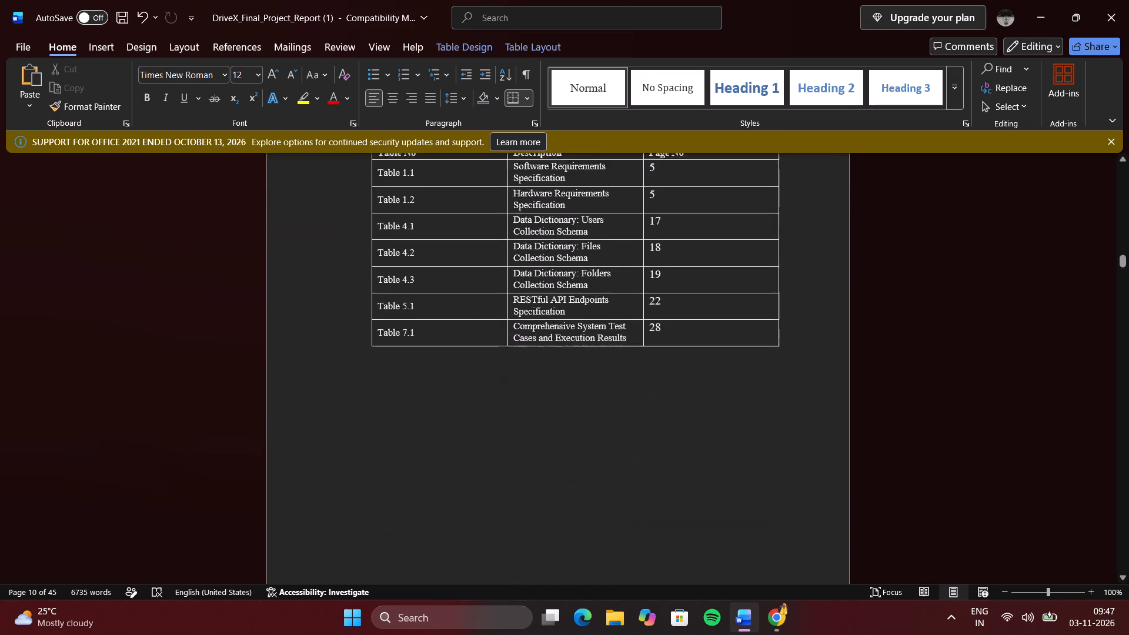
Review the list of abbreviations and Chapter 1 from the overview through the feasibility study.
{"action": "scroll", "coordinate": [653, 480], "scroll_direction": "down", "scroll_amount": 14}
{"action": "scroll", "coordinate": [653, 480], "scroll_direction": "down", "scroll_amount": 7}
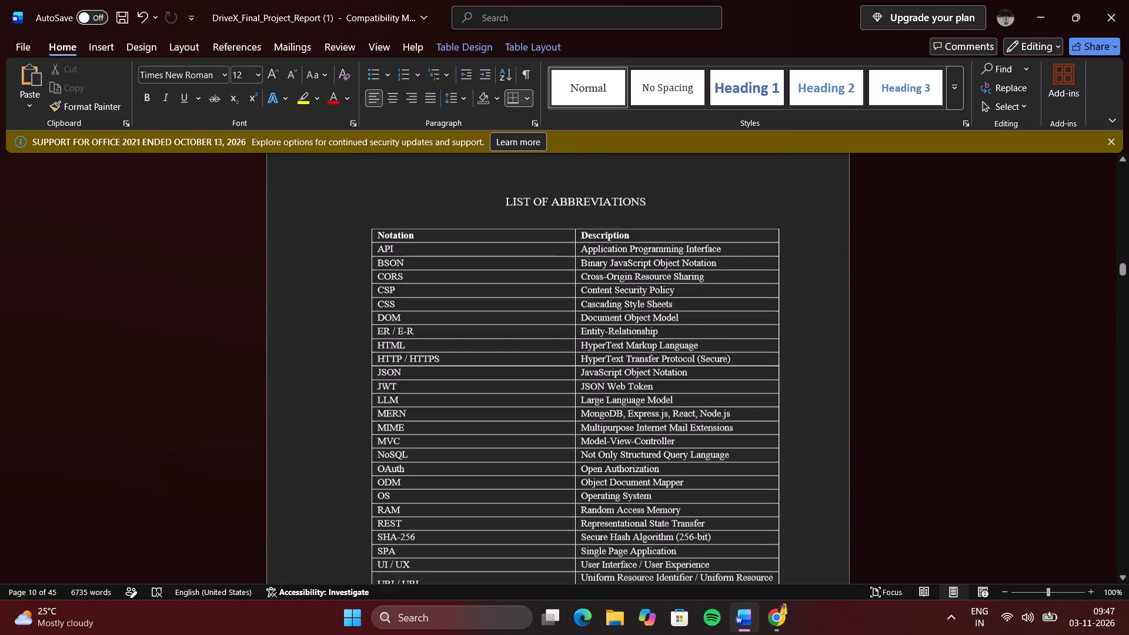
{"action": "scroll", "coordinate": [653, 480], "scroll_direction": "down", "scroll_amount": 16}
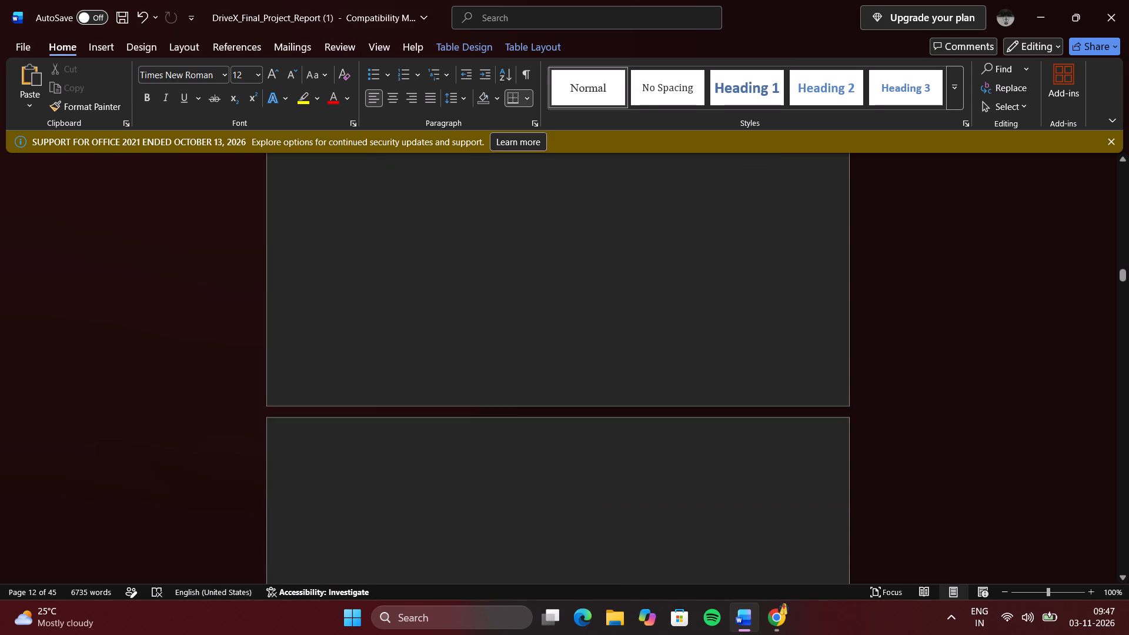
{"action": "scroll", "coordinate": [653, 480], "scroll_direction": "down", "scroll_amount": 20}
{"action": "scroll", "coordinate": [653, 480], "scroll_direction": "down", "scroll_amount": 7}
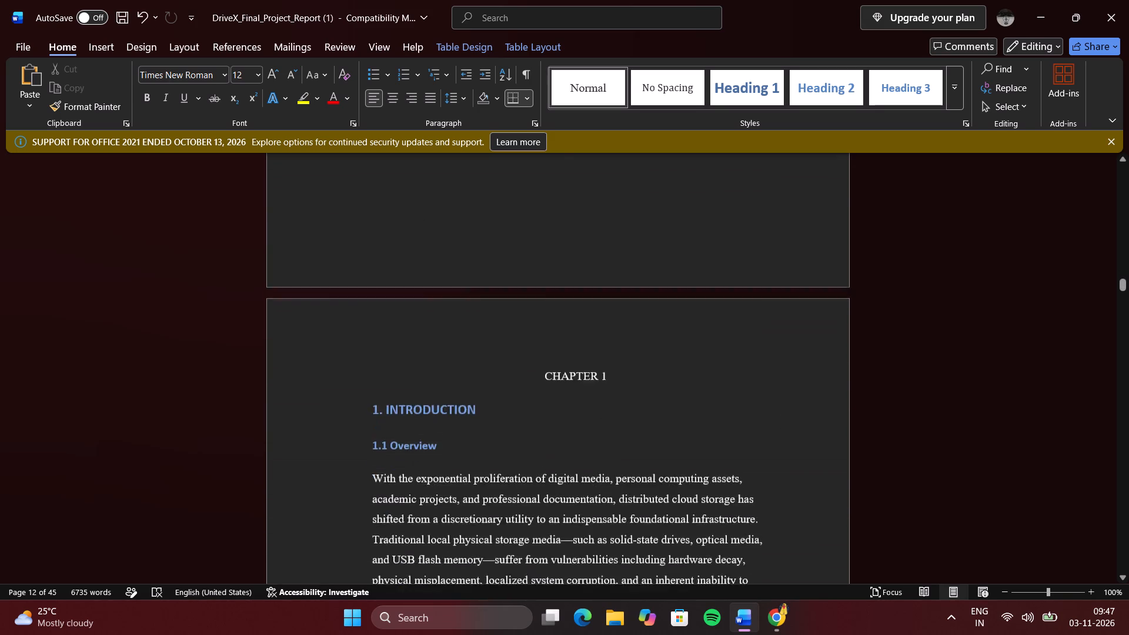
{"action": "scroll", "coordinate": [653, 480], "scroll_direction": "down", "scroll_amount": 18}
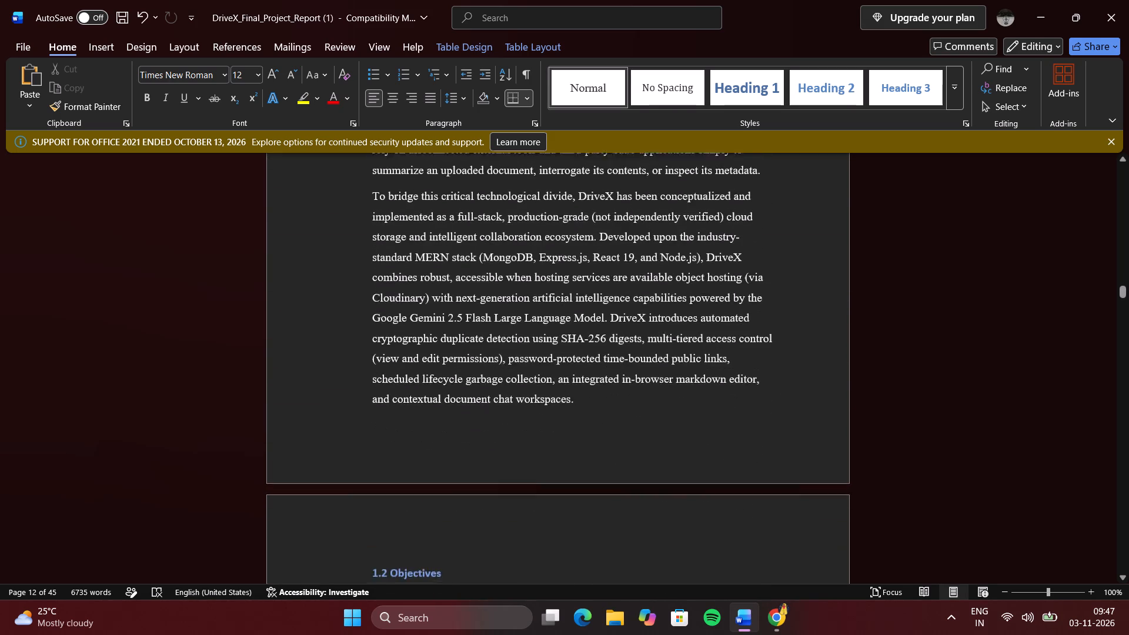
{"action": "scroll", "coordinate": [653, 480], "scroll_direction": "down", "scroll_amount": 9}
{"action": "scroll", "coordinate": [653, 480], "scroll_direction": "down", "scroll_amount": 12}
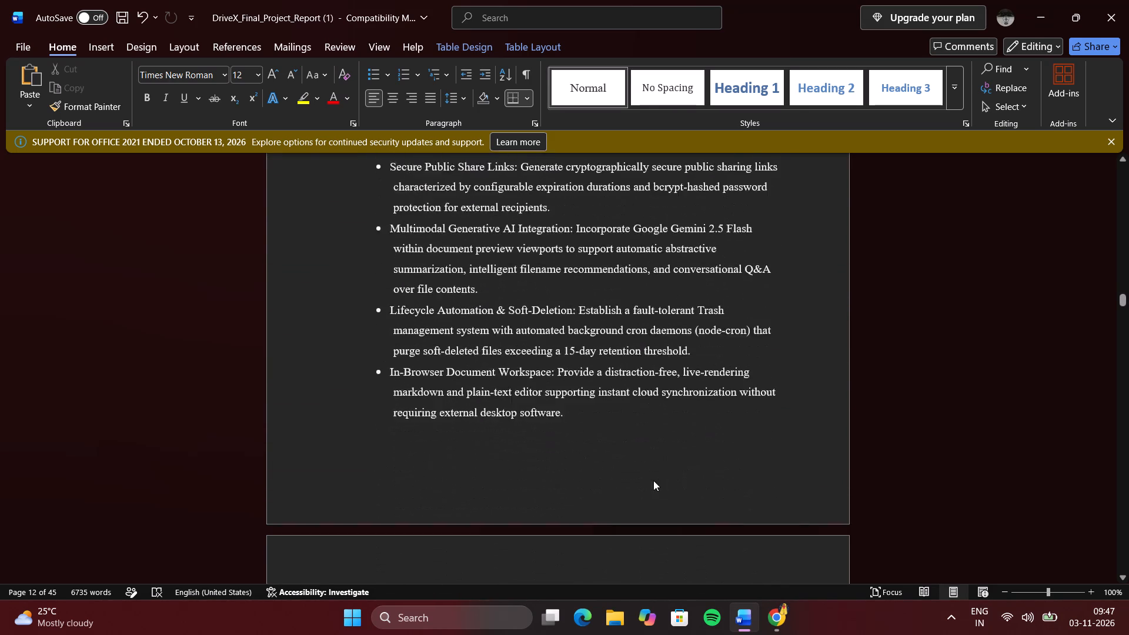
{"action": "scroll", "coordinate": [653, 480], "scroll_direction": "down", "scroll_amount": 14}
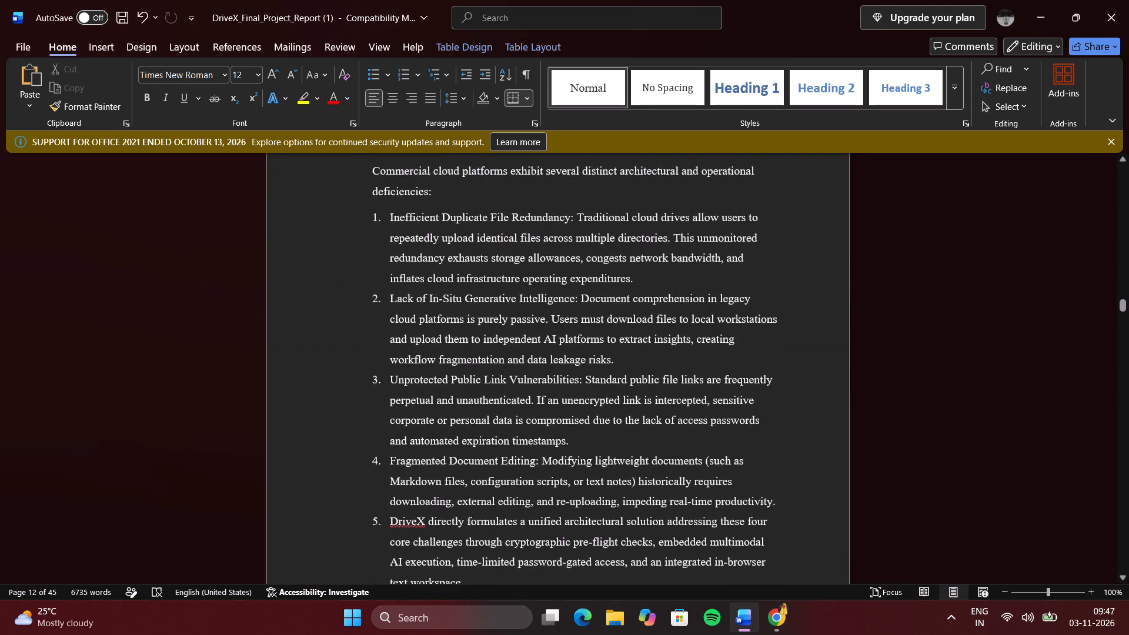
{"action": "scroll", "coordinate": [653, 480], "scroll_direction": "down", "scroll_amount": 14}
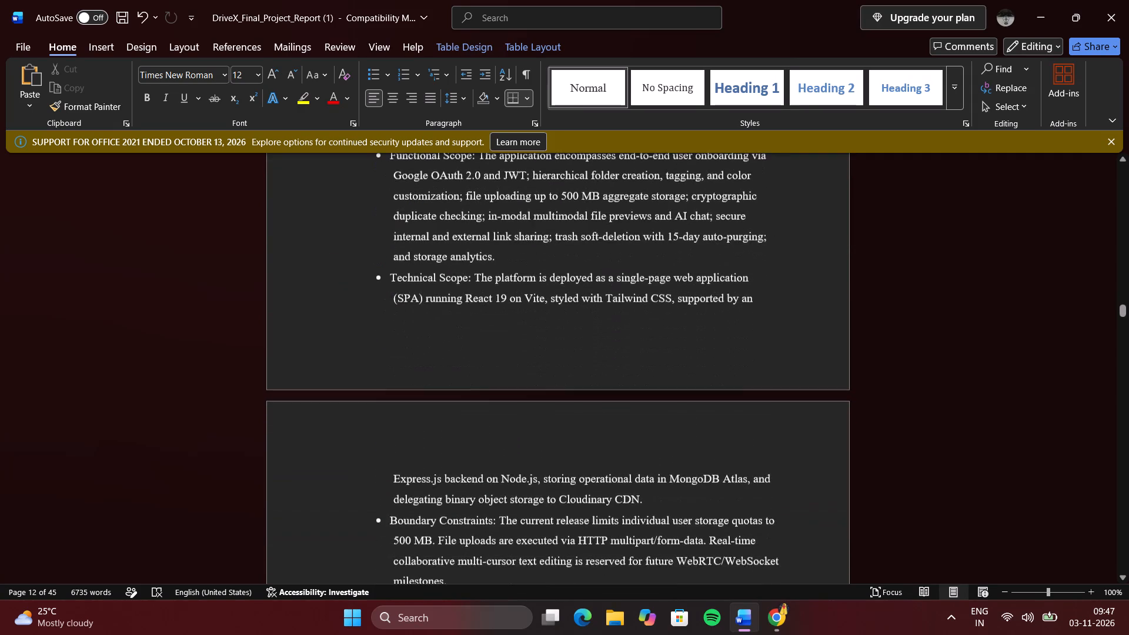
{"action": "scroll", "coordinate": [653, 480], "scroll_direction": "down", "scroll_amount": 13}
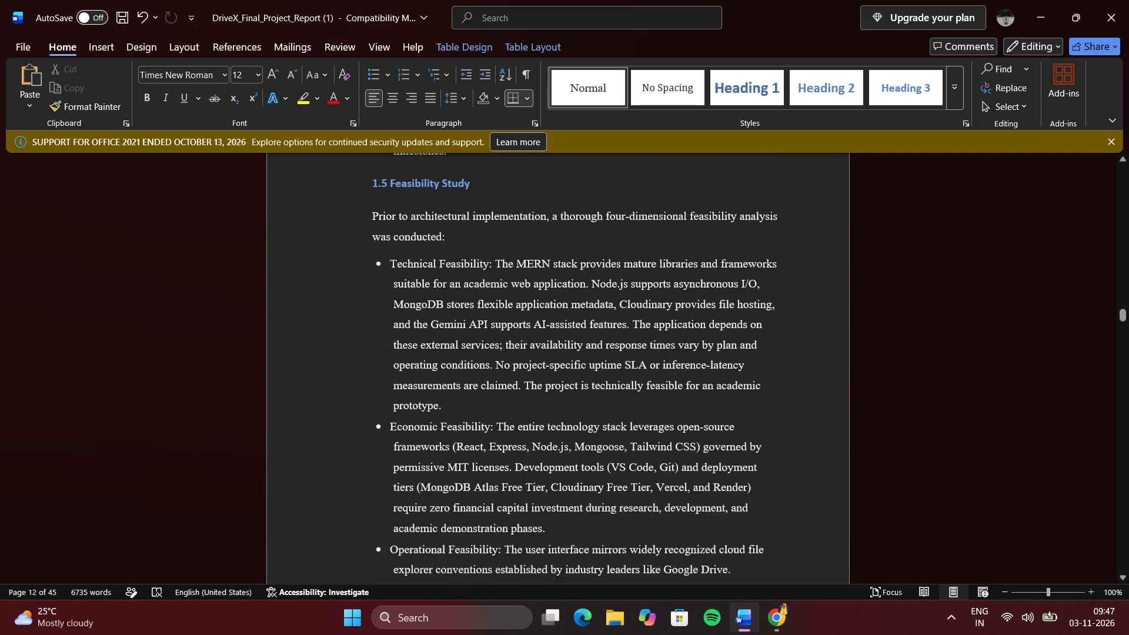
{"action": "scroll", "coordinate": [653, 480], "scroll_direction": "down", "scroll_amount": 15}
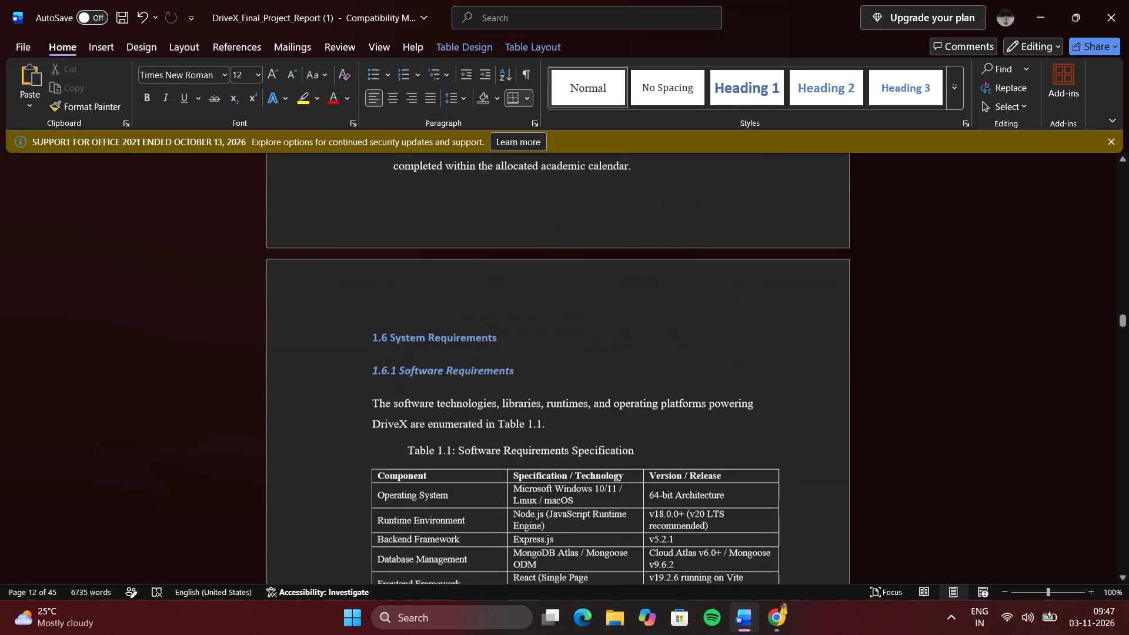
Examine the software and hardware requirements tables in section 1.6, including how Table 1.2 runs over the page break.
{"action": "scroll", "coordinate": [653, 480], "scroll_direction": "down", "scroll_amount": 18}
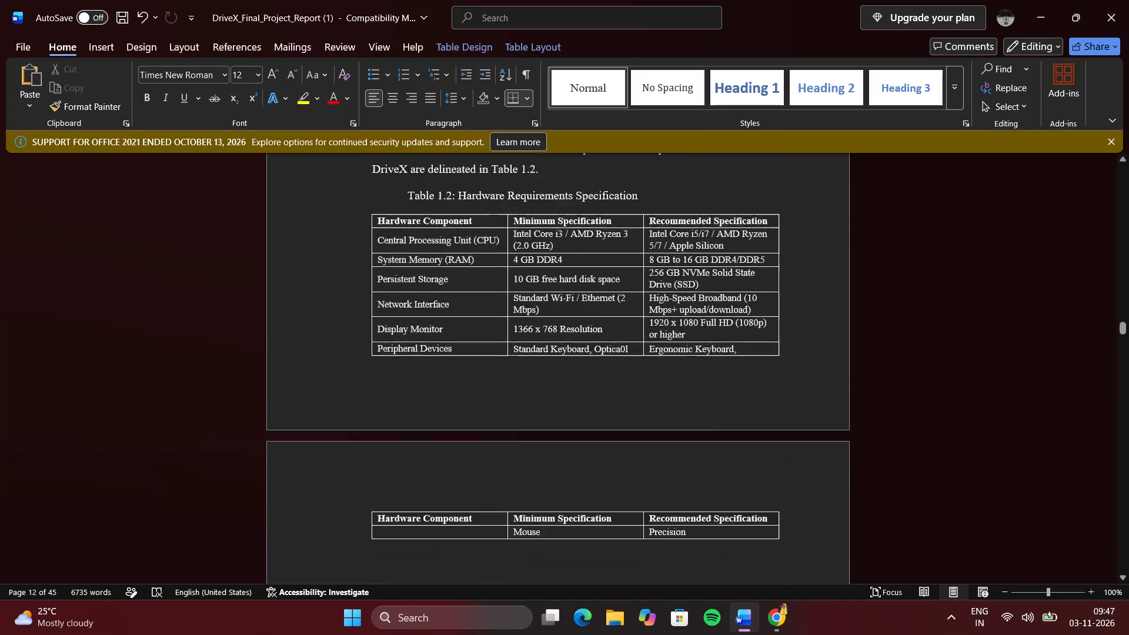
{"action": "scroll", "coordinate": [653, 480], "scroll_direction": "down", "scroll_amount": 9}
{"action": "scroll", "coordinate": [653, 480], "scroll_direction": "up", "scroll_amount": 4}
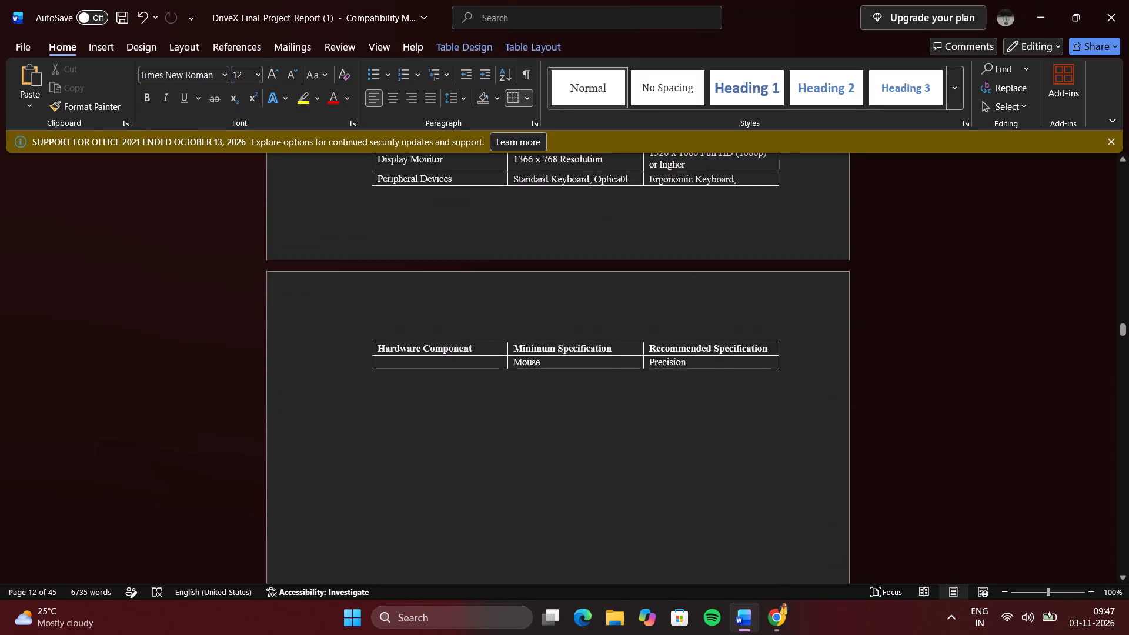
{"action": "scroll", "coordinate": [653, 480], "scroll_direction": "up", "scroll_amount": 4}
{"action": "scroll", "coordinate": [653, 480], "scroll_direction": "down", "scroll_amount": 19}
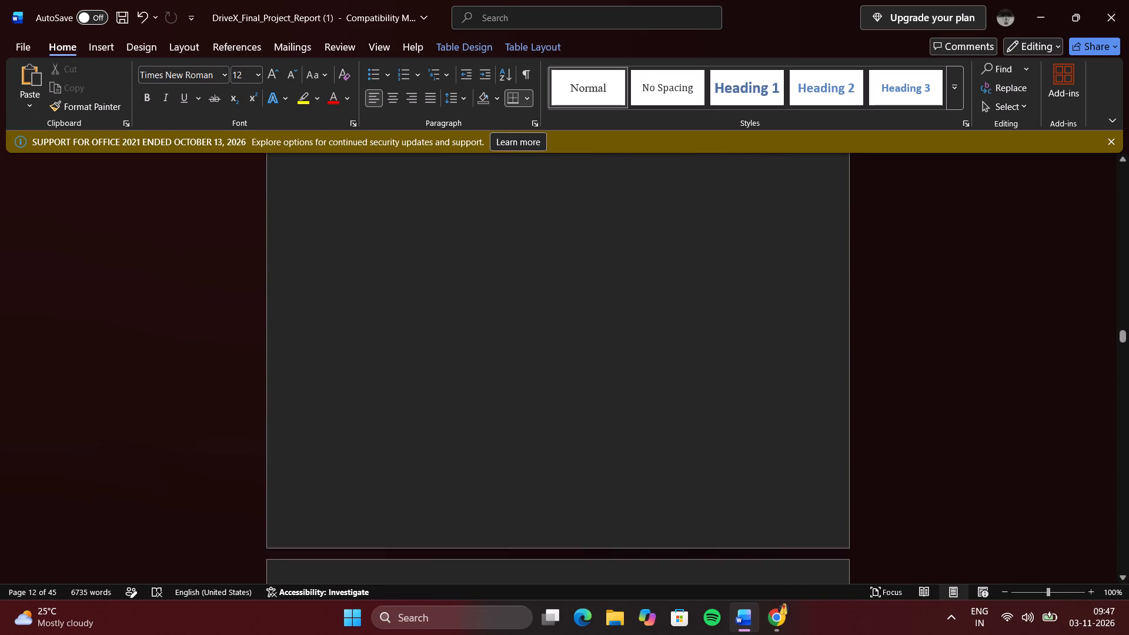
Review the Chapter 2 pages, from the functional requirements through 2.3 Constraints & Prerequisites, up to the start of Chapter 3.
{"action": "scroll", "coordinate": [653, 480], "scroll_direction": "down", "scroll_amount": 20}
{"action": "scroll", "coordinate": [653, 480], "scroll_direction": "down", "scroll_amount": 5}
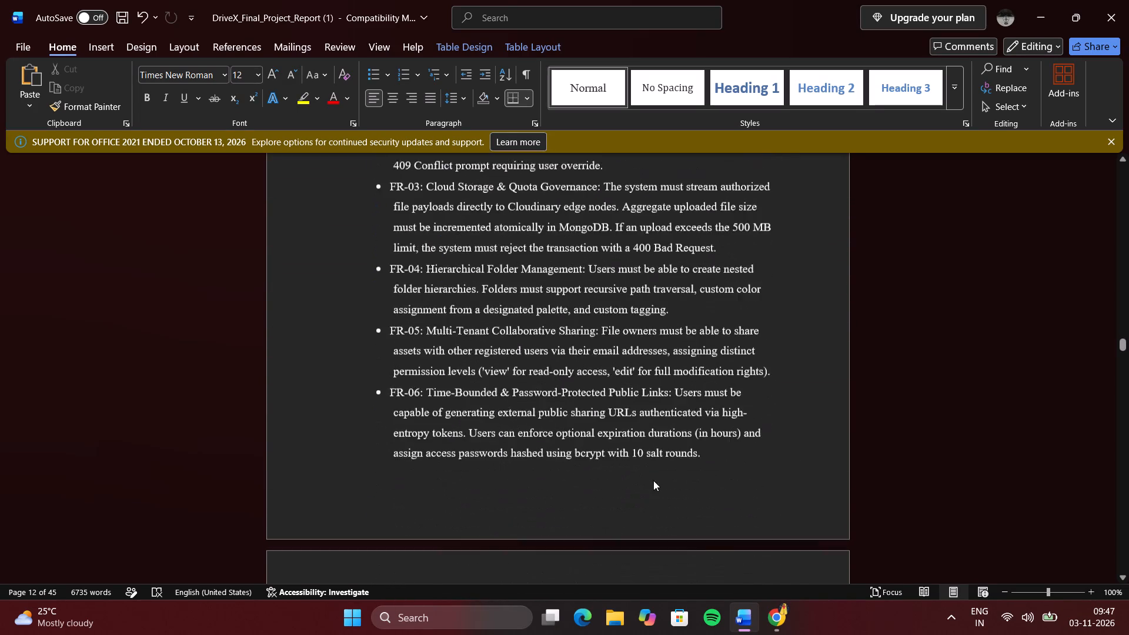
{"action": "scroll", "coordinate": [653, 480], "scroll_direction": "down", "scroll_amount": 20}
{"action": "scroll", "coordinate": [653, 480], "scroll_direction": "down", "scroll_amount": 5}
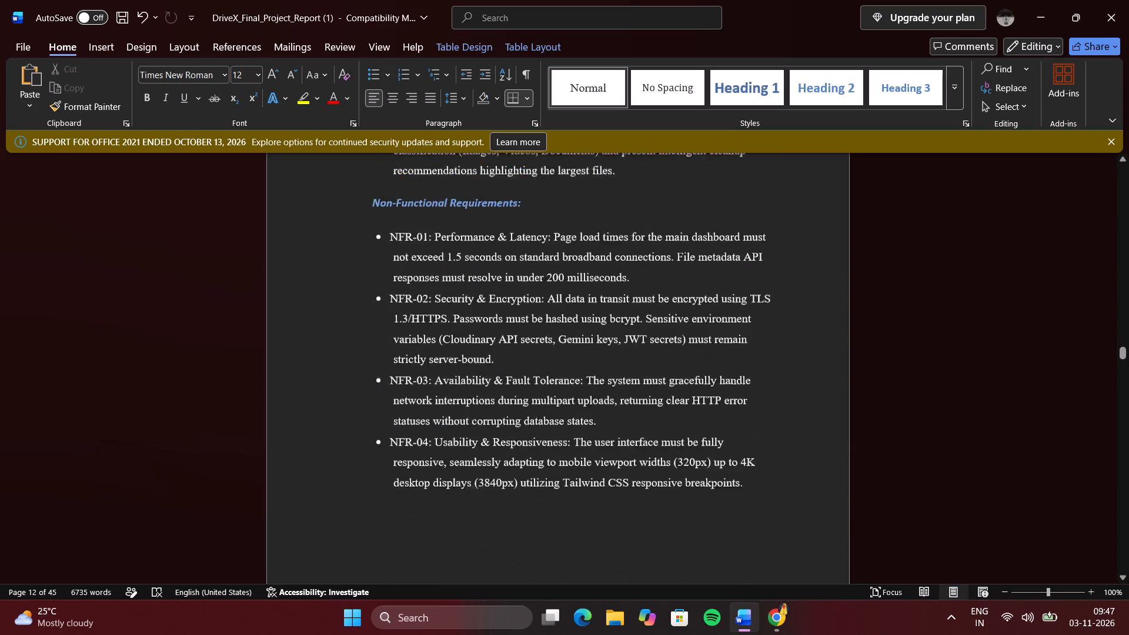
{"action": "scroll", "coordinate": [653, 480], "scroll_direction": "down", "scroll_amount": 20}
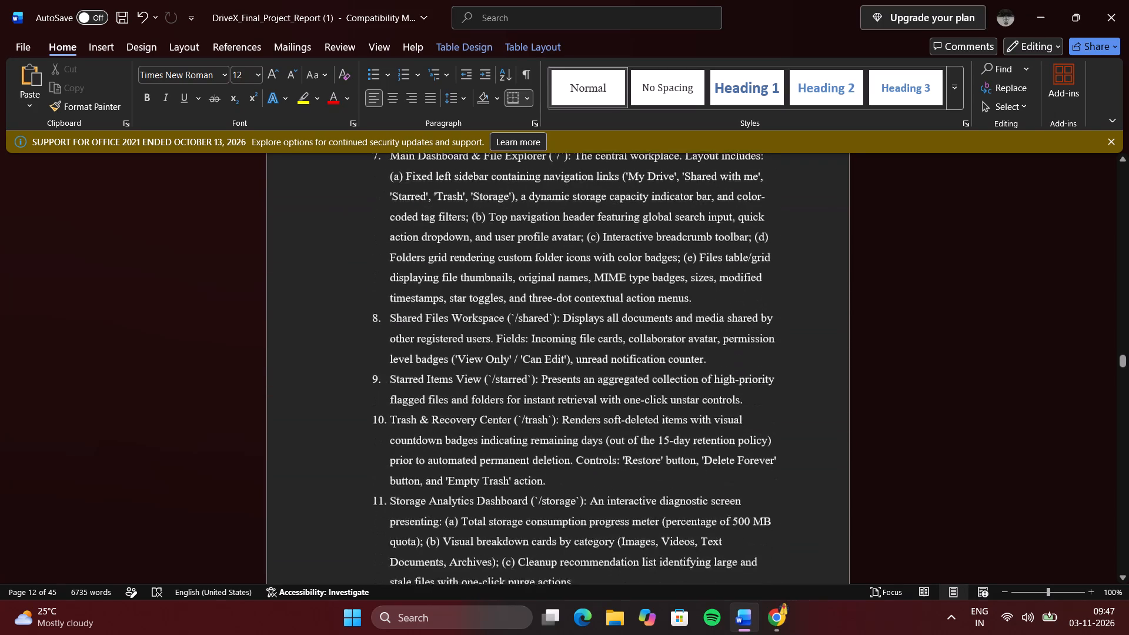
{"action": "scroll", "coordinate": [653, 480], "scroll_direction": "down", "scroll_amount": 19}
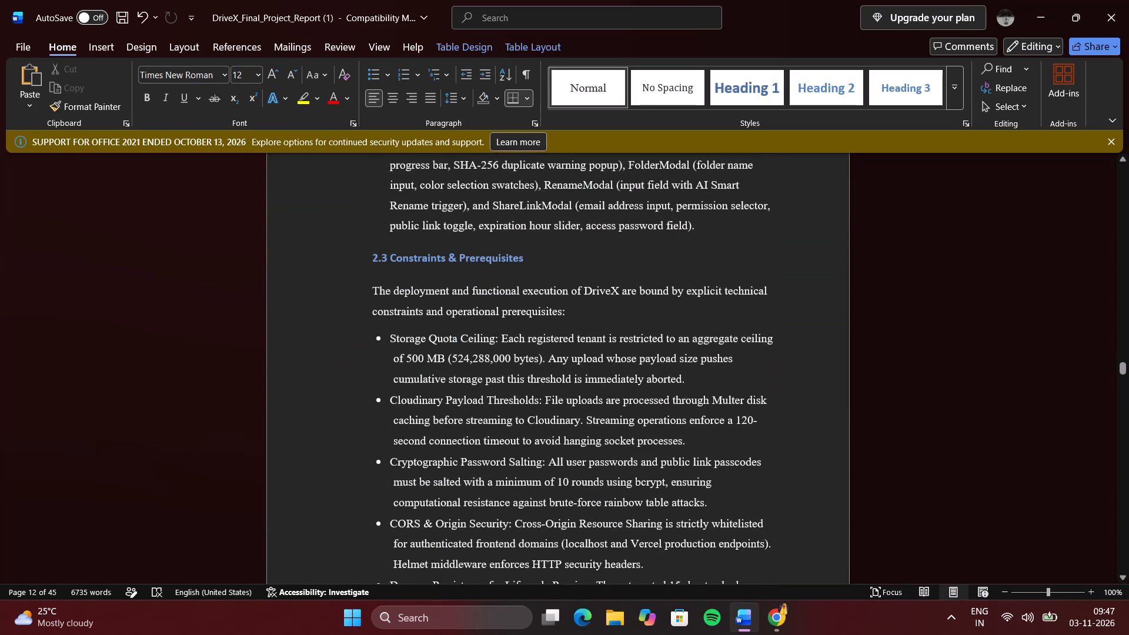
{"action": "scroll", "coordinate": [655, 480], "scroll_direction": "down", "scroll_amount": 17}
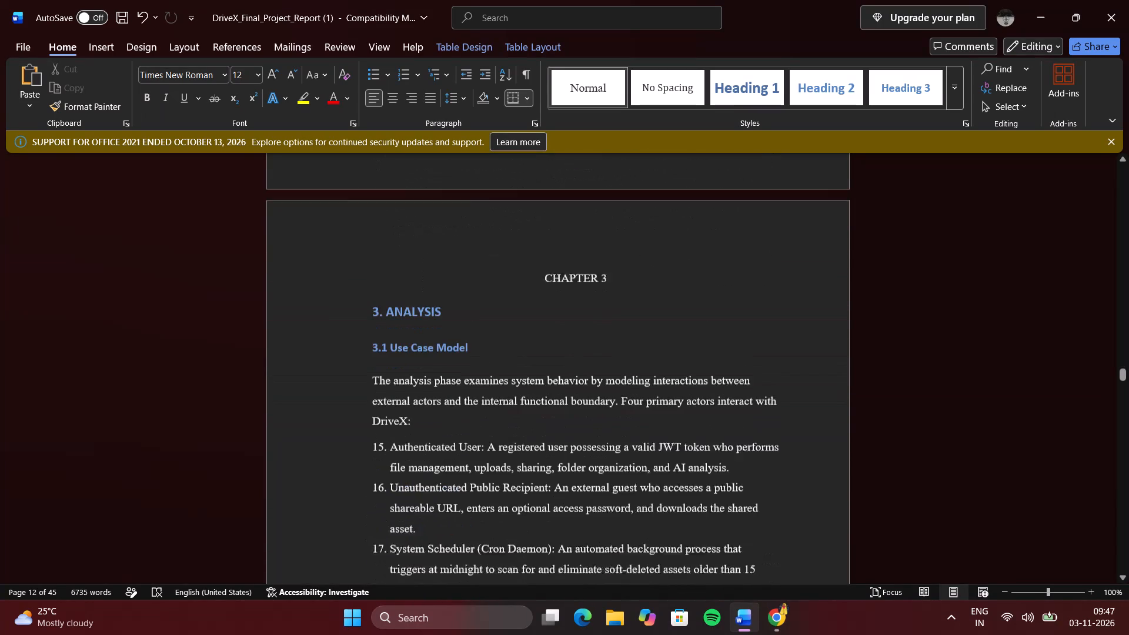
Examine section 3.1 Use Case Model, including the use-case diagram and the placement of its Figure 3.1 caption.
{"action": "scroll", "coordinate": [655, 480], "scroll_direction": "down", "scroll_amount": 5}
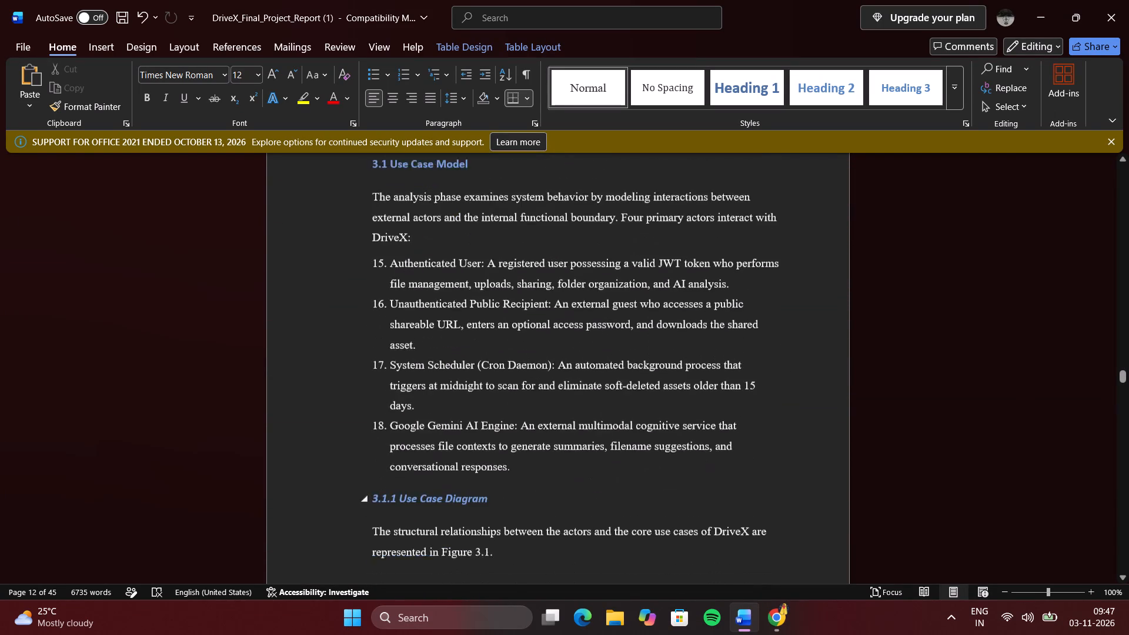
{"action": "scroll", "coordinate": [655, 480], "scroll_direction": "down", "scroll_amount": 18}
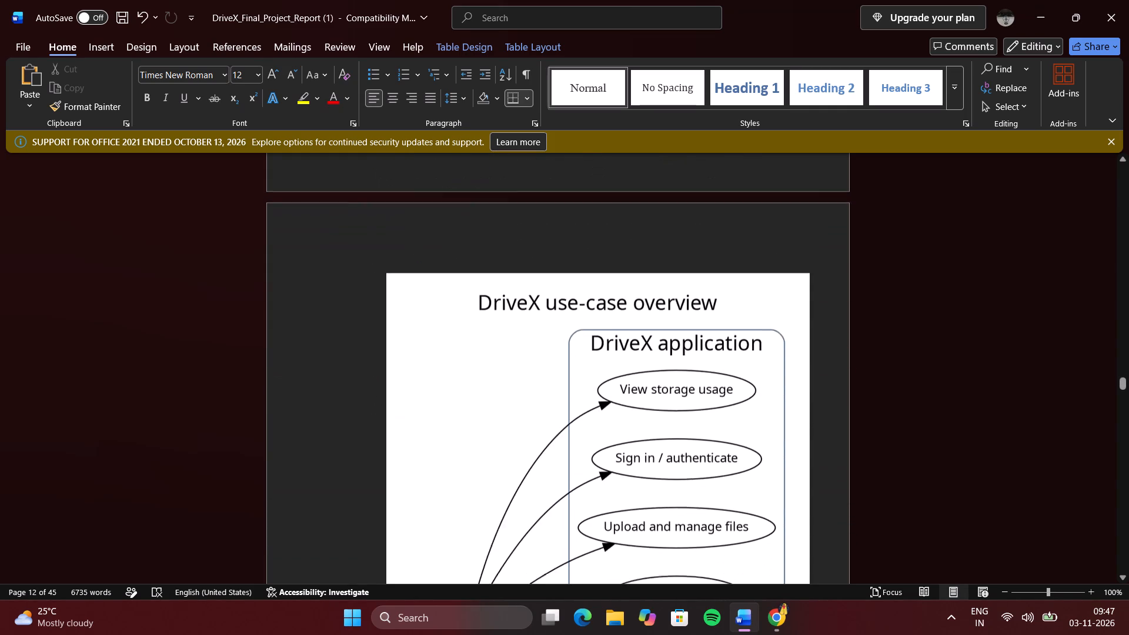
{"action": "scroll", "coordinate": [655, 480], "scroll_direction": "down", "scroll_amount": 18}
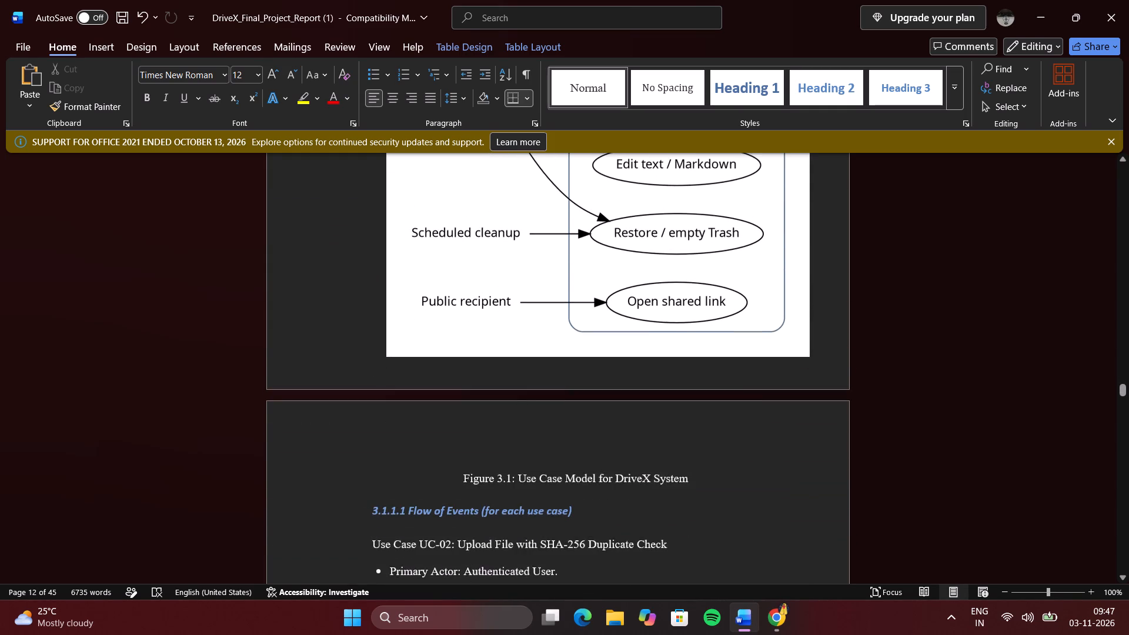
{"action": "scroll", "coordinate": [655, 480], "scroll_direction": "down", "scroll_amount": 1}
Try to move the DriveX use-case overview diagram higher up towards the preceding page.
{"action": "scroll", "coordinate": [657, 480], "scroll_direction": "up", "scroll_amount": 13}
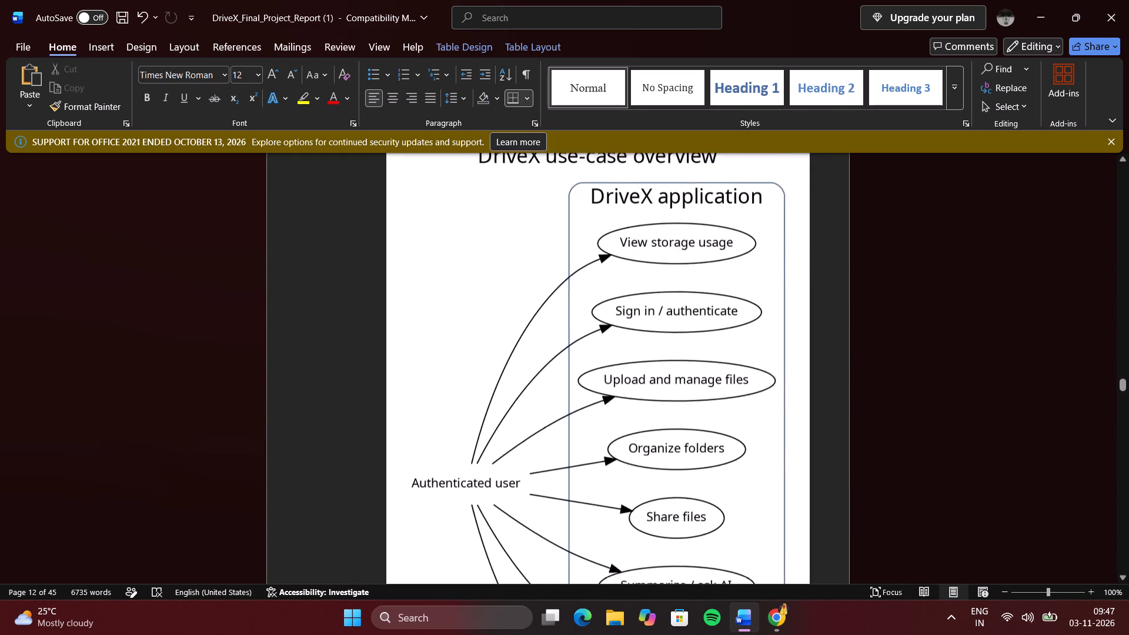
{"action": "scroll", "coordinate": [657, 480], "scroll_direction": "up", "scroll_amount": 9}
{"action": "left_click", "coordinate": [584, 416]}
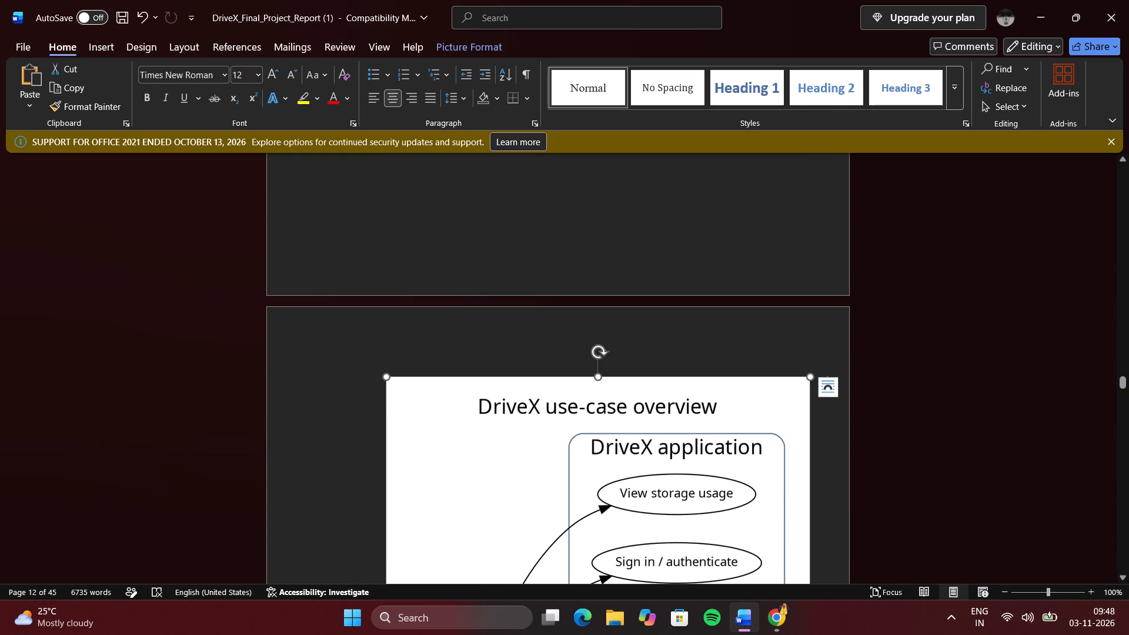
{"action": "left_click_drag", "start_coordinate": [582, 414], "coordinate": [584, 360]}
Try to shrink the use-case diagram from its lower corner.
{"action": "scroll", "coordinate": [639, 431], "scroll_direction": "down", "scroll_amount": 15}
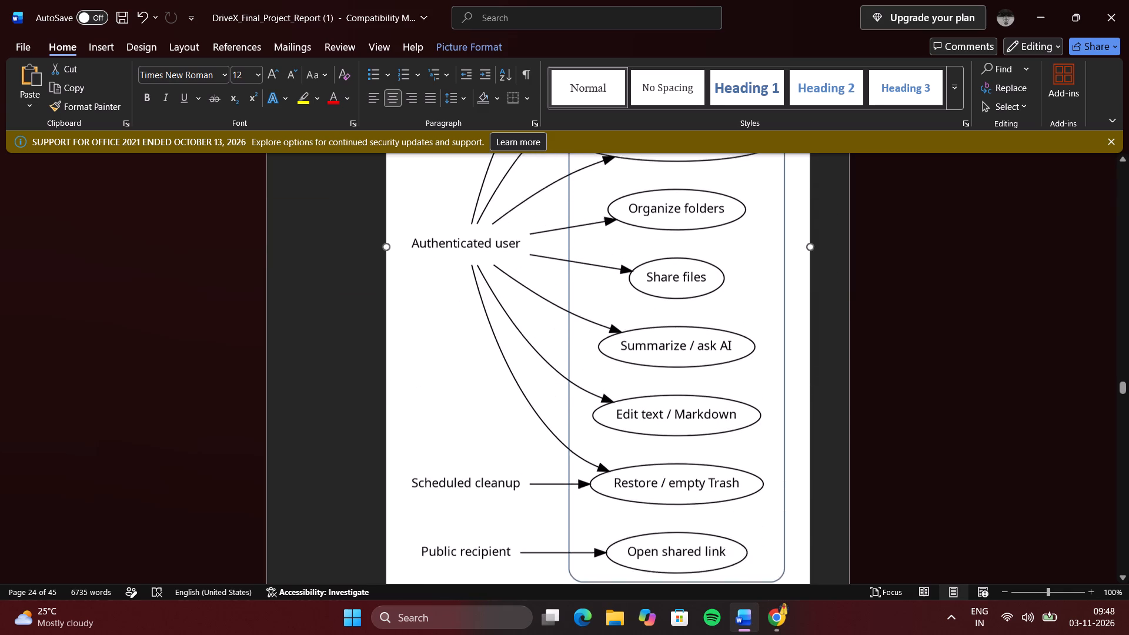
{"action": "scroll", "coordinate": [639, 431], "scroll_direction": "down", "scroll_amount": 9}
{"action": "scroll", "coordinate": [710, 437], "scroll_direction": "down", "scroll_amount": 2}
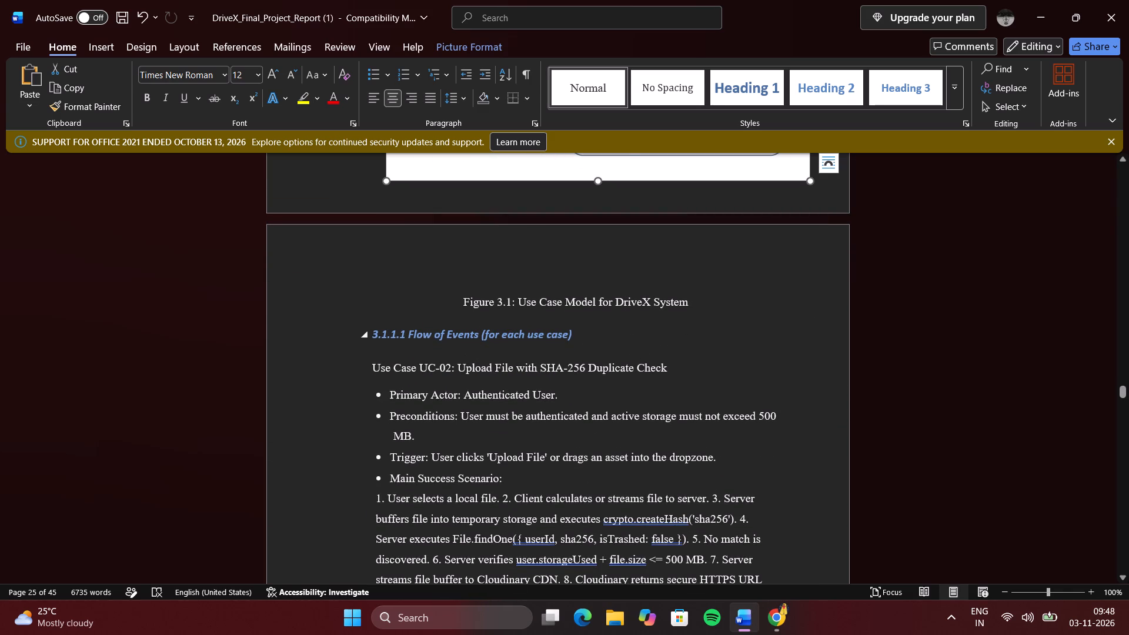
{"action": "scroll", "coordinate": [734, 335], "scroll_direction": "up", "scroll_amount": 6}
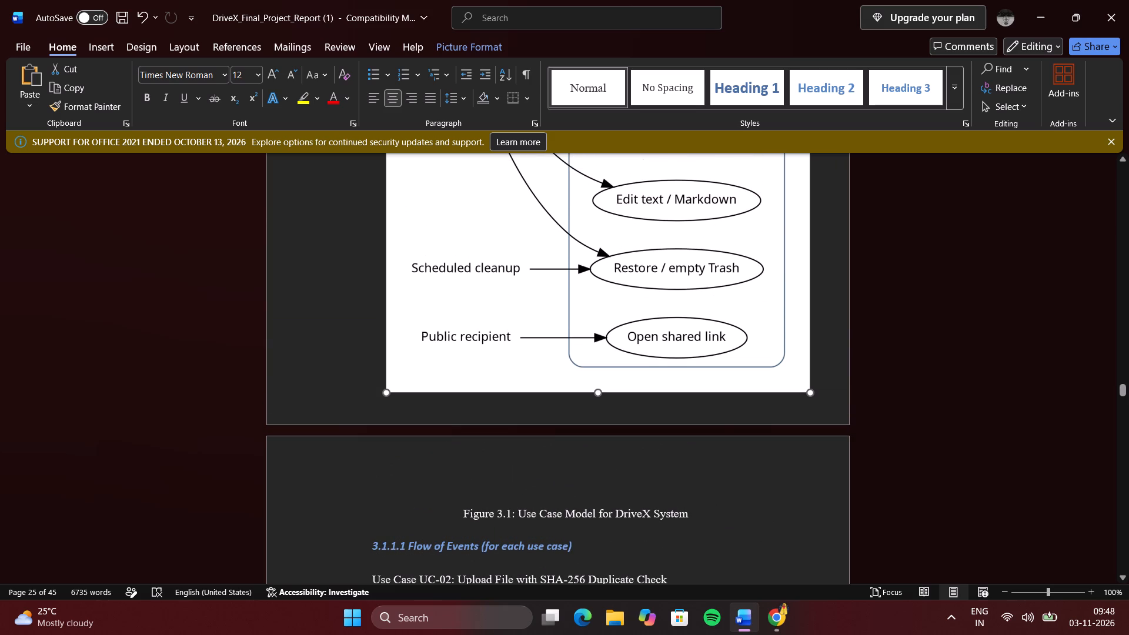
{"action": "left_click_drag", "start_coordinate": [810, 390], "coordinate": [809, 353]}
Reduce the use-case diagram's height from its bottom edge so the Figure 3.1 caption fits below it on the same page.
{"action": "scroll", "coordinate": [617, 373], "scroll_direction": "up", "scroll_amount": 6}
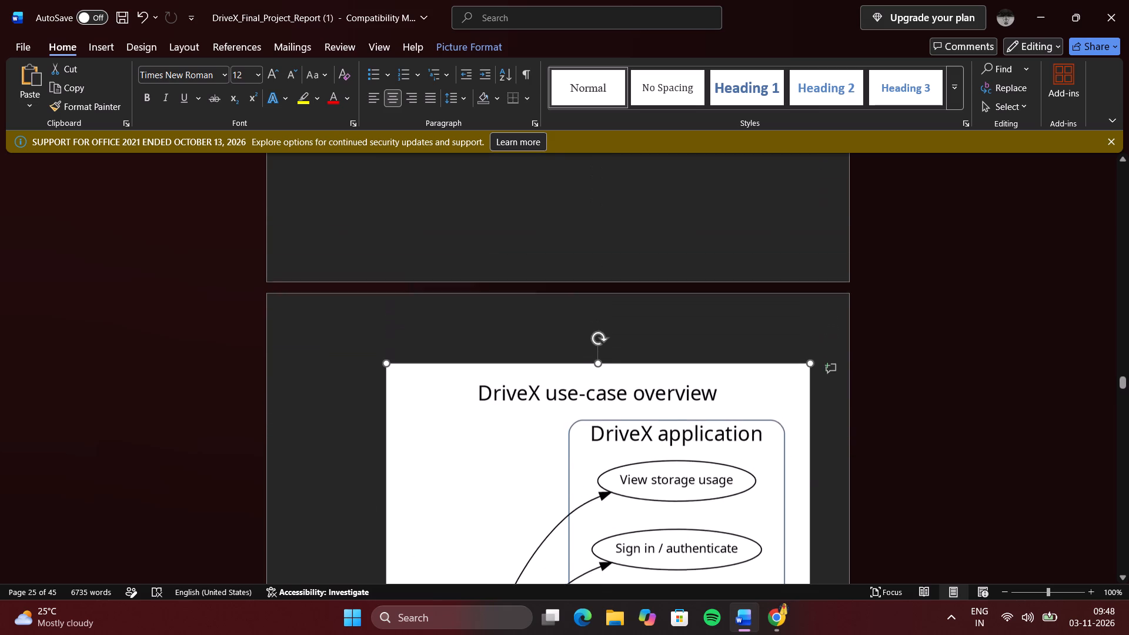
{"action": "scroll", "coordinate": [617, 373], "scroll_direction": "up", "scroll_amount": 7}
{"action": "scroll", "coordinate": [617, 373], "scroll_direction": "down", "scroll_amount": 20}
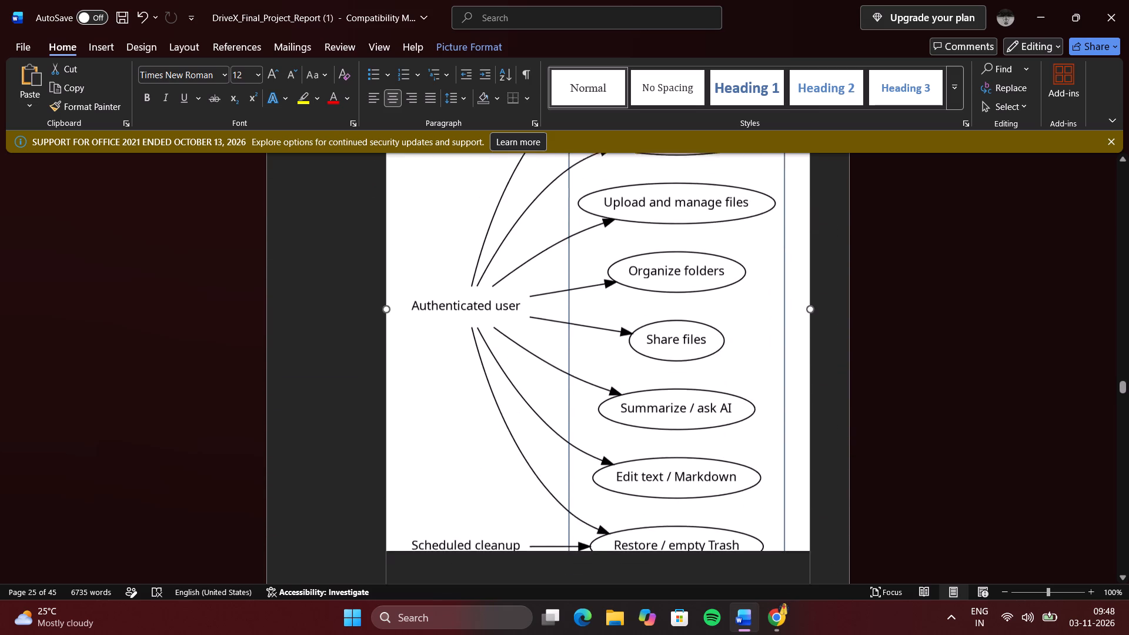
{"action": "scroll", "coordinate": [637, 370], "scroll_direction": "down", "scroll_amount": 7}
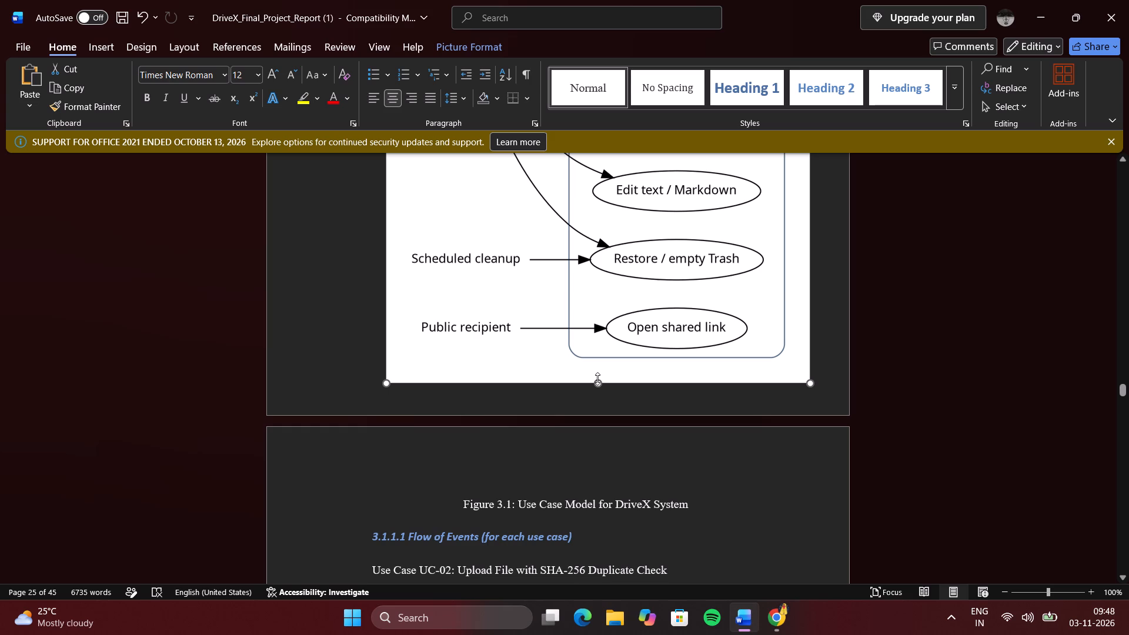
{"action": "left_click_drag", "start_coordinate": [597, 379], "coordinate": [596, 343]}
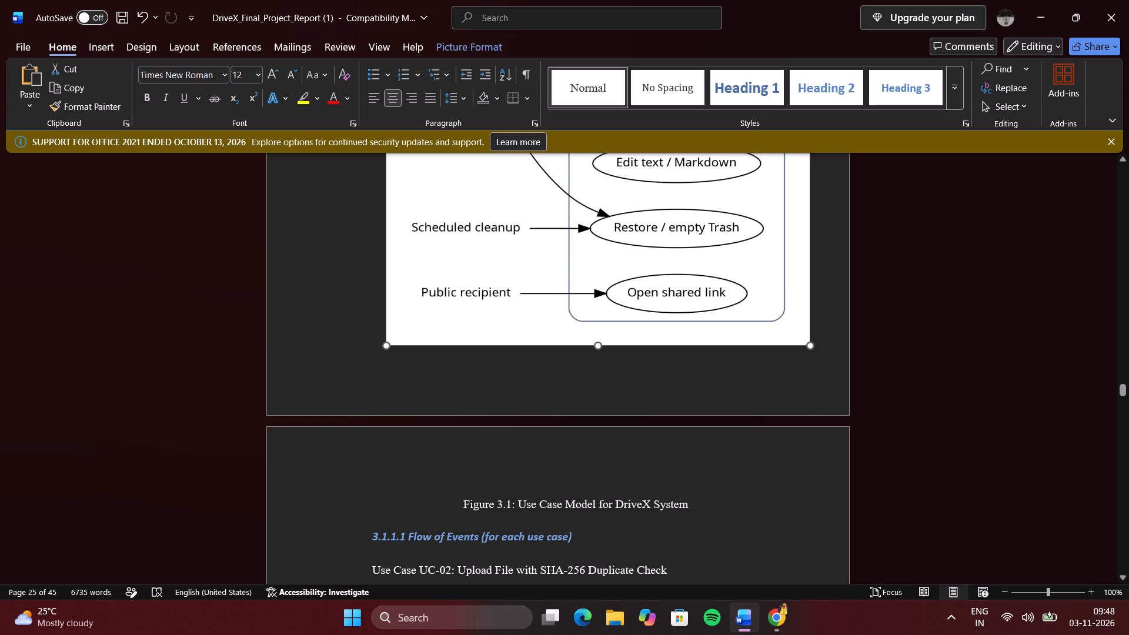
{"action": "left_click_drag", "start_coordinate": [596, 343], "coordinate": [596, 327]}
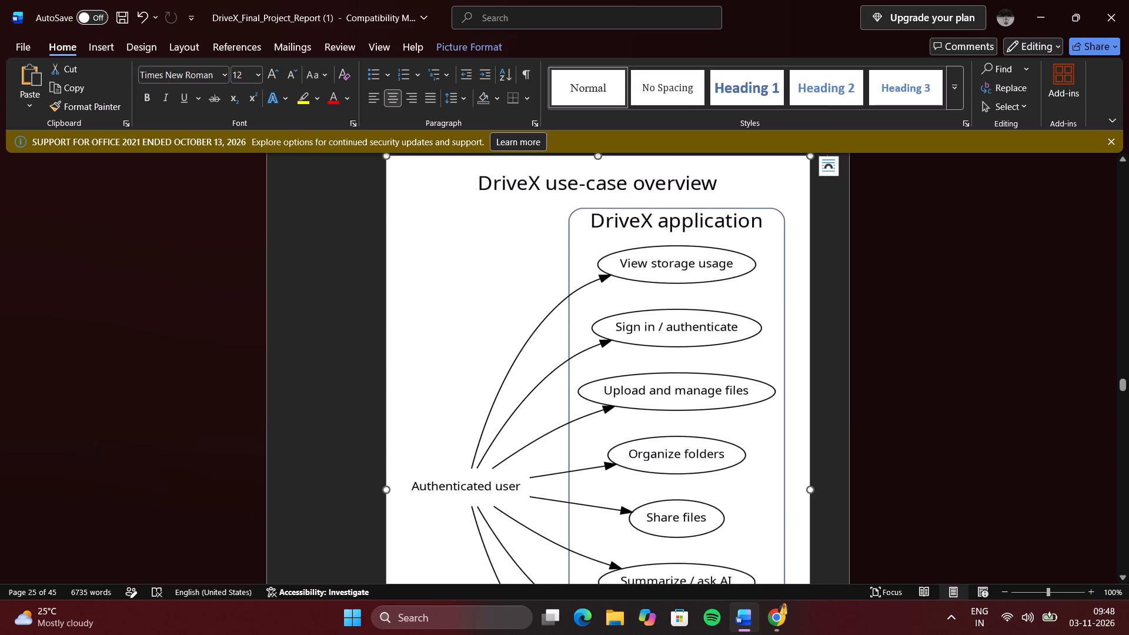
{"action": "scroll", "coordinate": [596, 340], "scroll_direction": "up", "scroll_amount": 5}
{"action": "scroll", "coordinate": [596, 341], "scroll_direction": "down", "scroll_amount": 19}
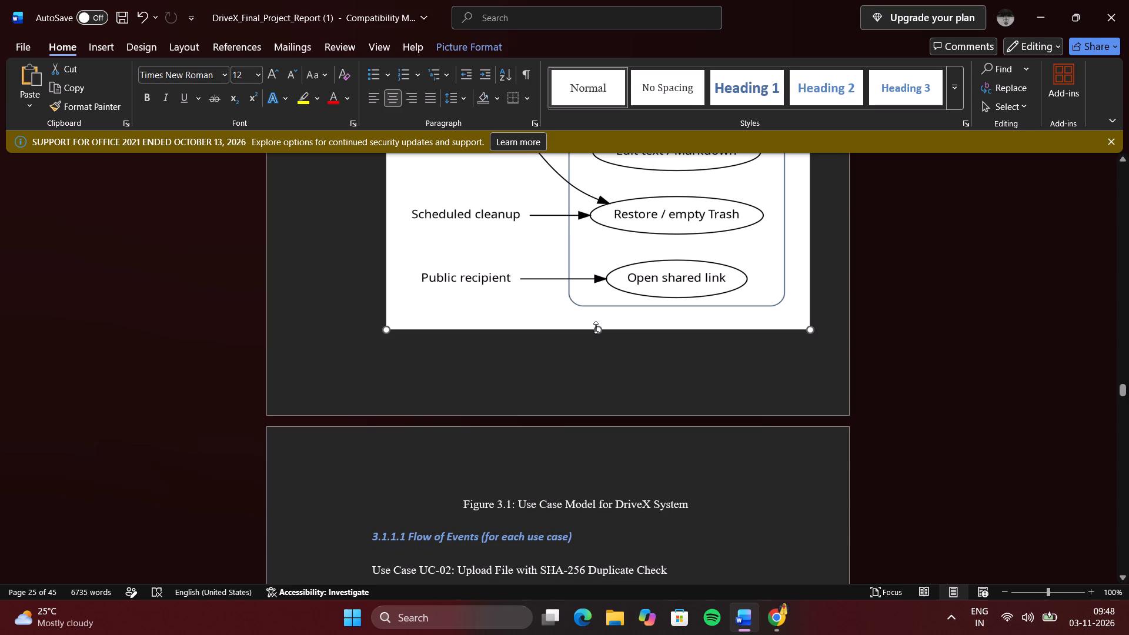
{"action": "left_click", "coordinate": [596, 327]}
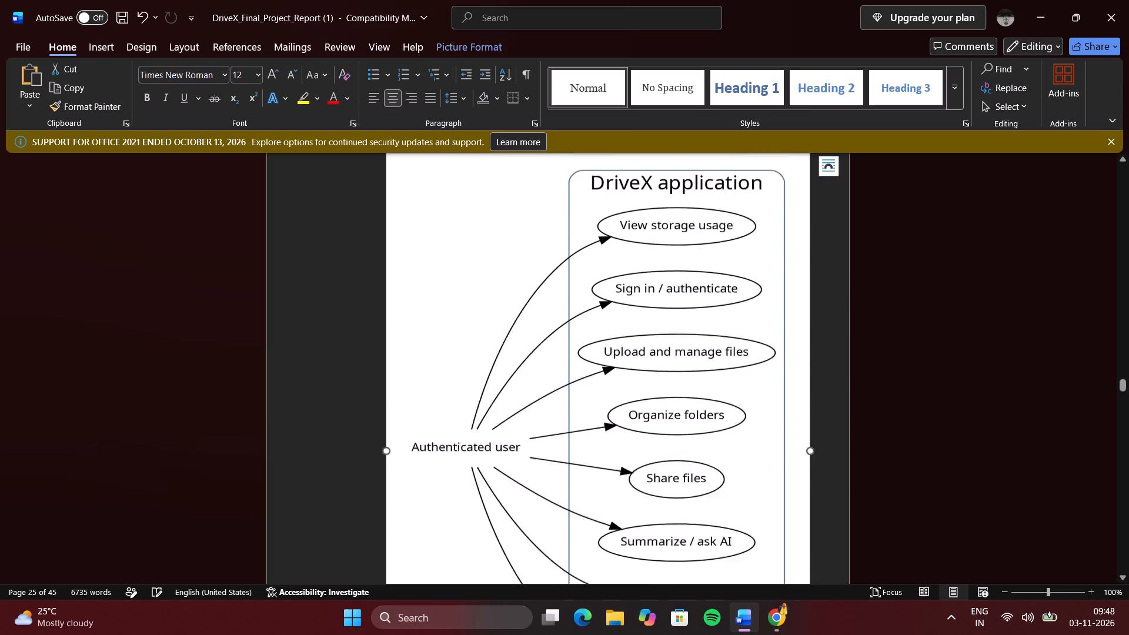
{"action": "scroll", "coordinate": [680, 327], "scroll_direction": "down", "scroll_amount": 11}
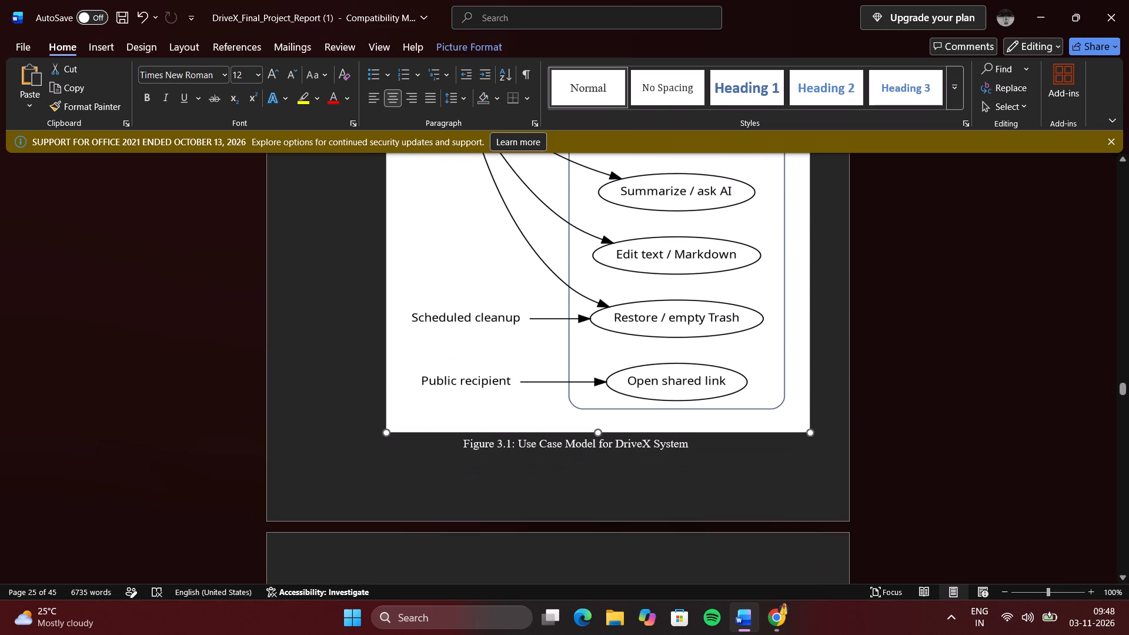
{"action": "left_click", "coordinate": [914, 356]}
{"action": "scroll", "coordinate": [762, 401], "scroll_direction": "down", "scroll_amount": 4}
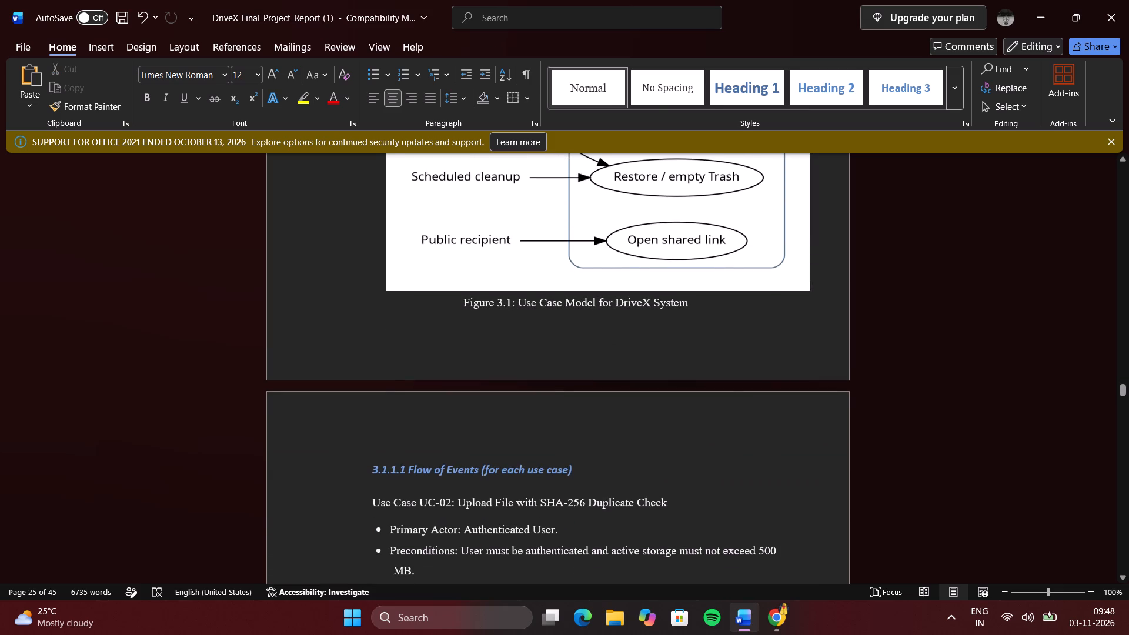
{"action": "scroll", "coordinate": [613, 409], "scroll_direction": "down", "scroll_amount": 1}
{"action": "scroll", "coordinate": [613, 400], "scroll_direction": "up", "scroll_amount": 20}
{"action": "scroll", "coordinate": [613, 400], "scroll_direction": "up", "scroll_amount": 3}
{"action": "scroll", "coordinate": [613, 397], "scroll_direction": "down", "scroll_amount": 3}
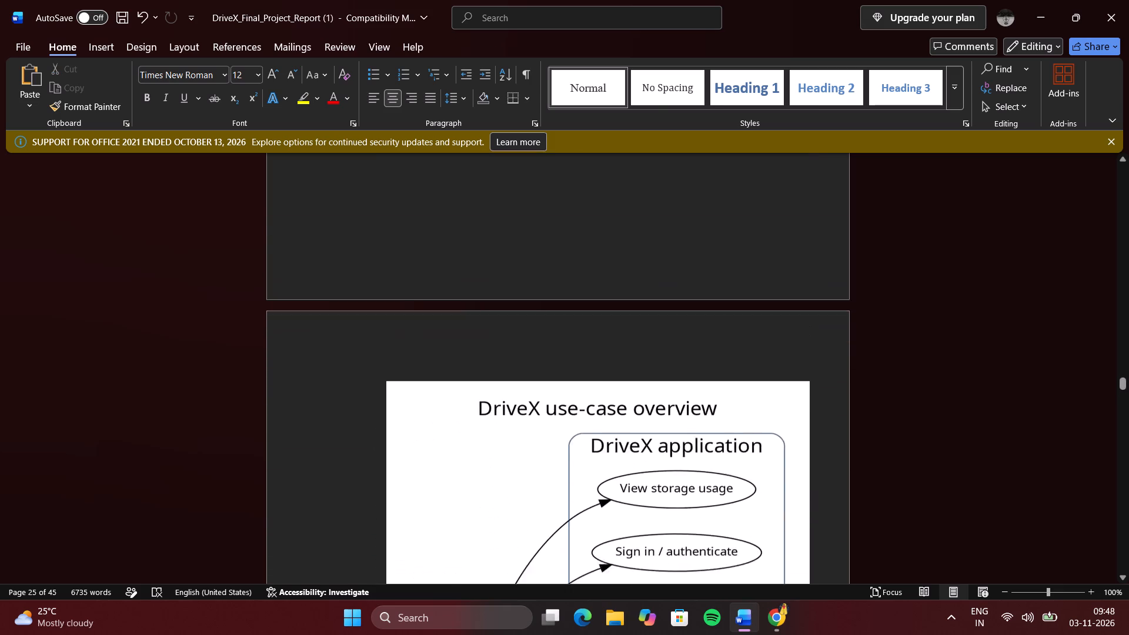
Remove the indent from the line "Use Case UC-06: Multimodal AI Document Querying" and apply the Normal style to it.
{"action": "scroll", "coordinate": [613, 397], "scroll_direction": "down", "scroll_amount": 19}
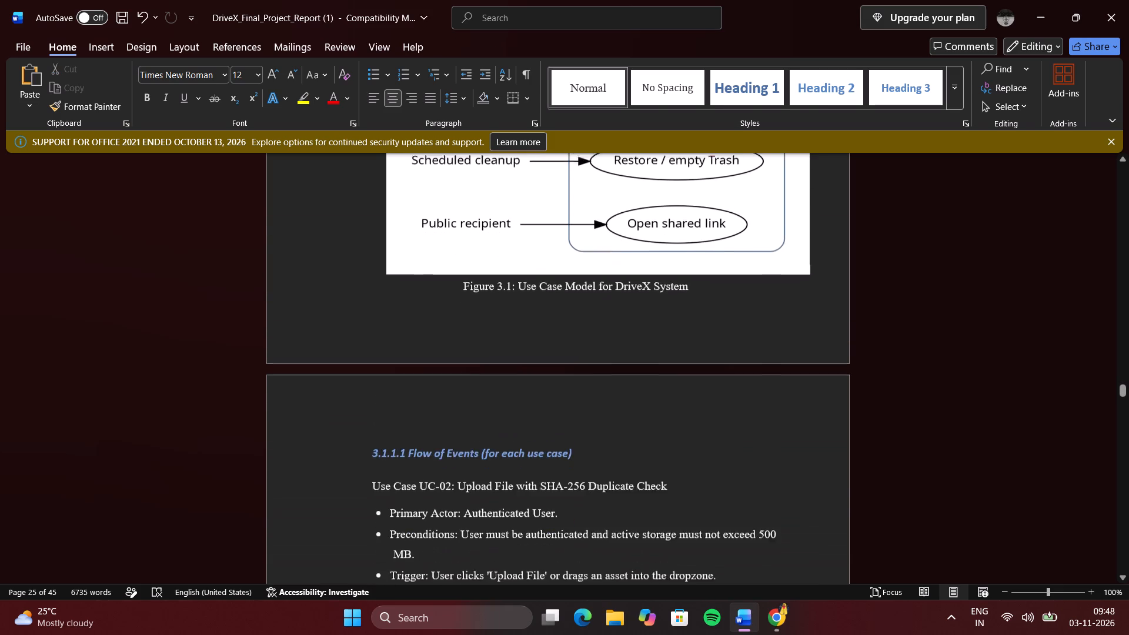
{"action": "scroll", "coordinate": [617, 395], "scroll_direction": "down", "scroll_amount": 12}
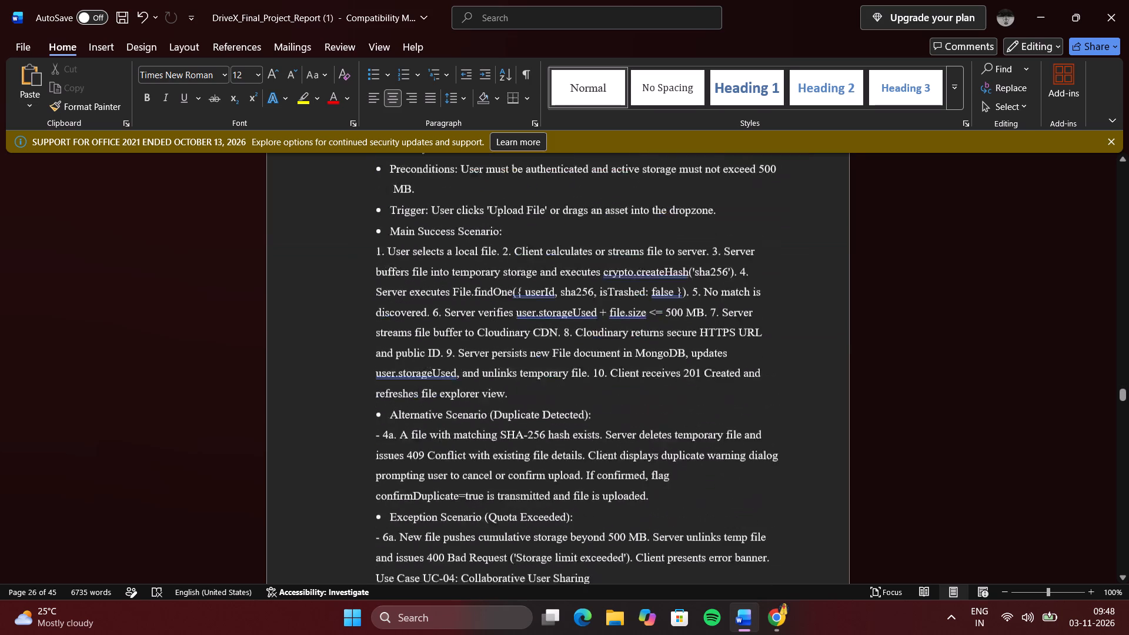
{"action": "scroll", "coordinate": [617, 395], "scroll_direction": "down", "scroll_amount": 17}
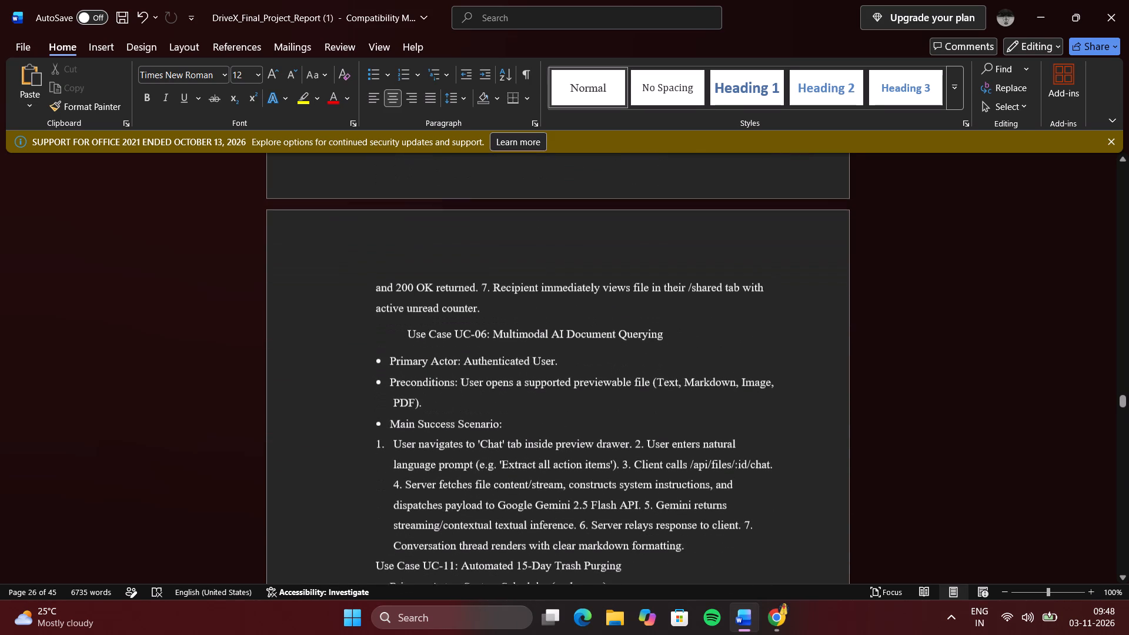
{"action": "left_click", "coordinate": [410, 328]}
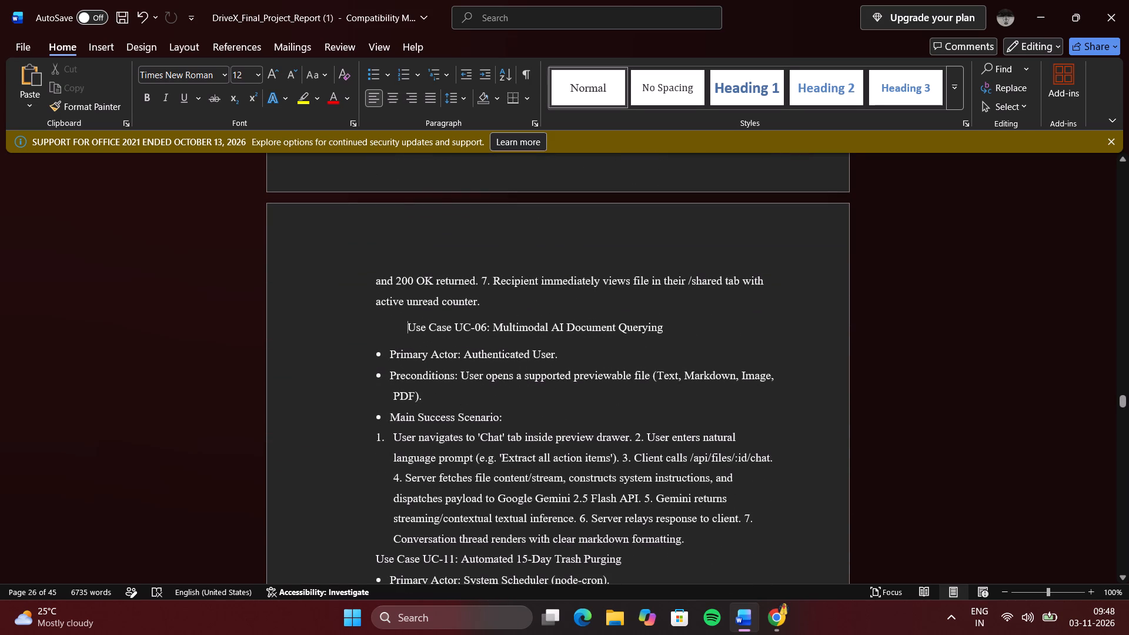
{"action": "key", "text": "BackSpace"}
{"action": "key", "text": "Return"}
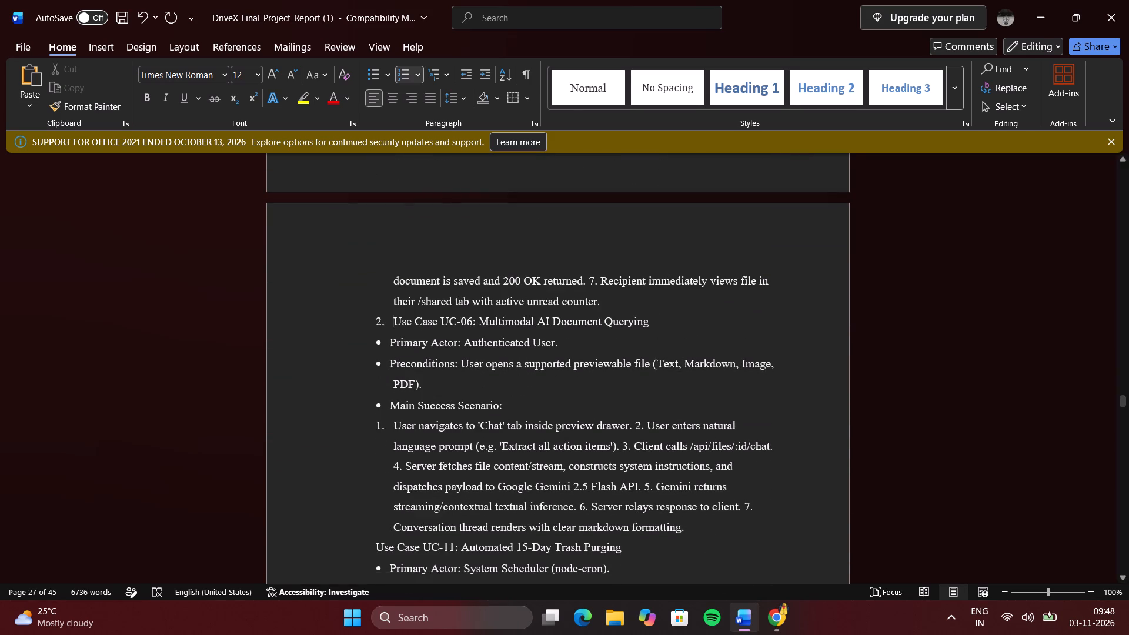
{"action": "left_click", "coordinate": [572, 89]}
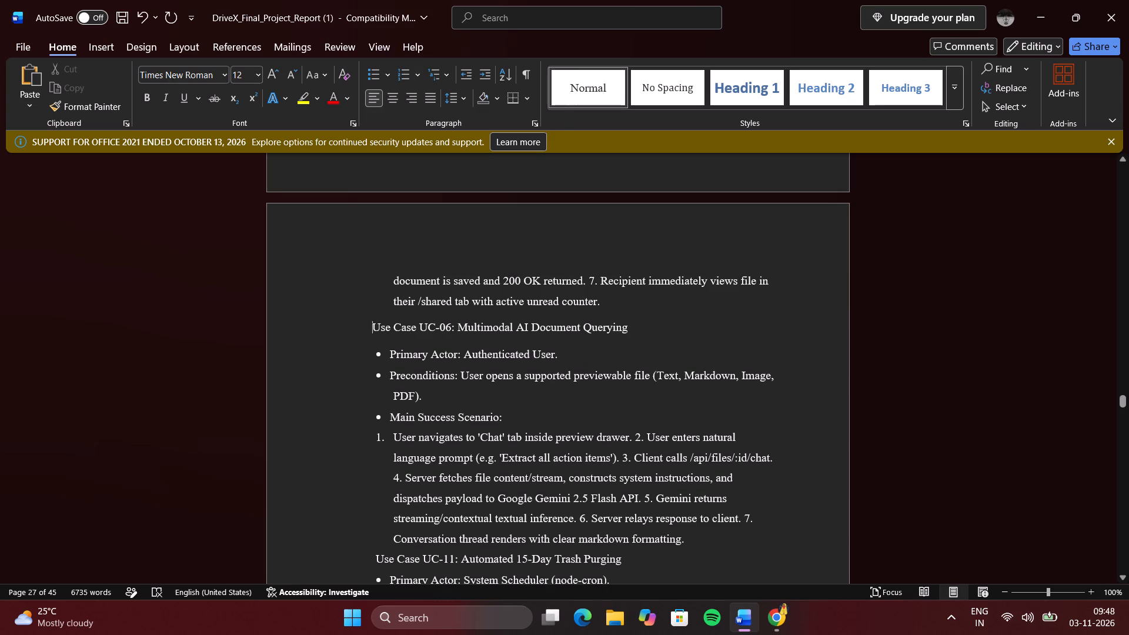
Examine the remaining use-case flows, section 3.1.2 Activity Diagram, and Tables 4.1 and 4.2 in Chapter 4 for layout problems.
{"action": "scroll", "coordinate": [585, 309], "scroll_direction": "down", "scroll_amount": 5}
{"action": "scroll", "coordinate": [583, 309], "scroll_direction": "up", "scroll_amount": 13}
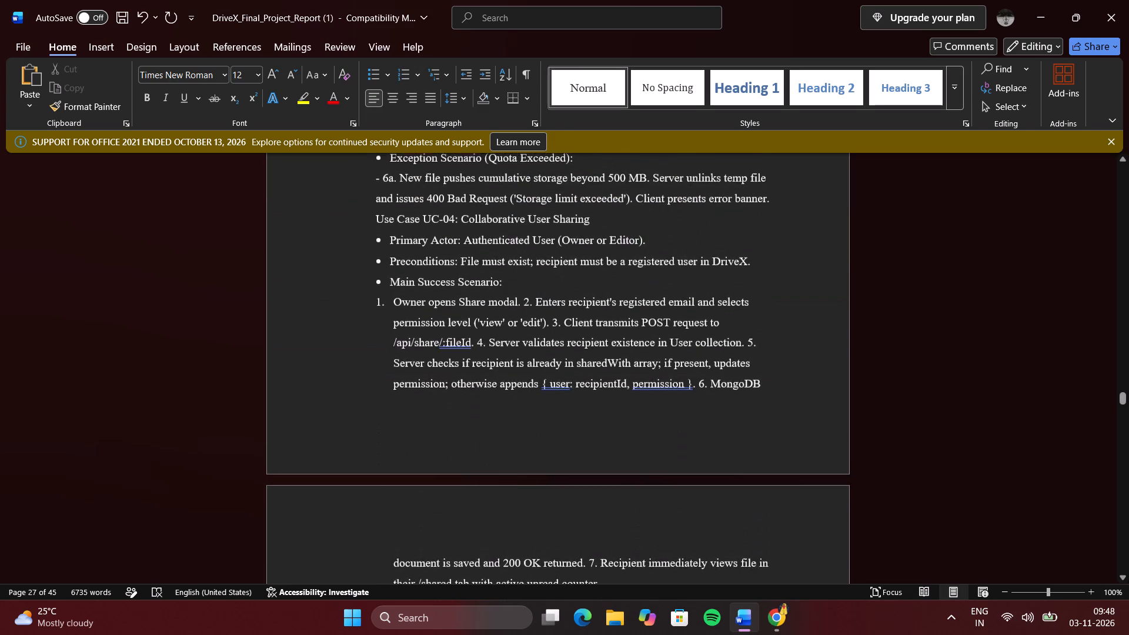
{"action": "scroll", "coordinate": [582, 309], "scroll_direction": "down", "scroll_amount": 10}
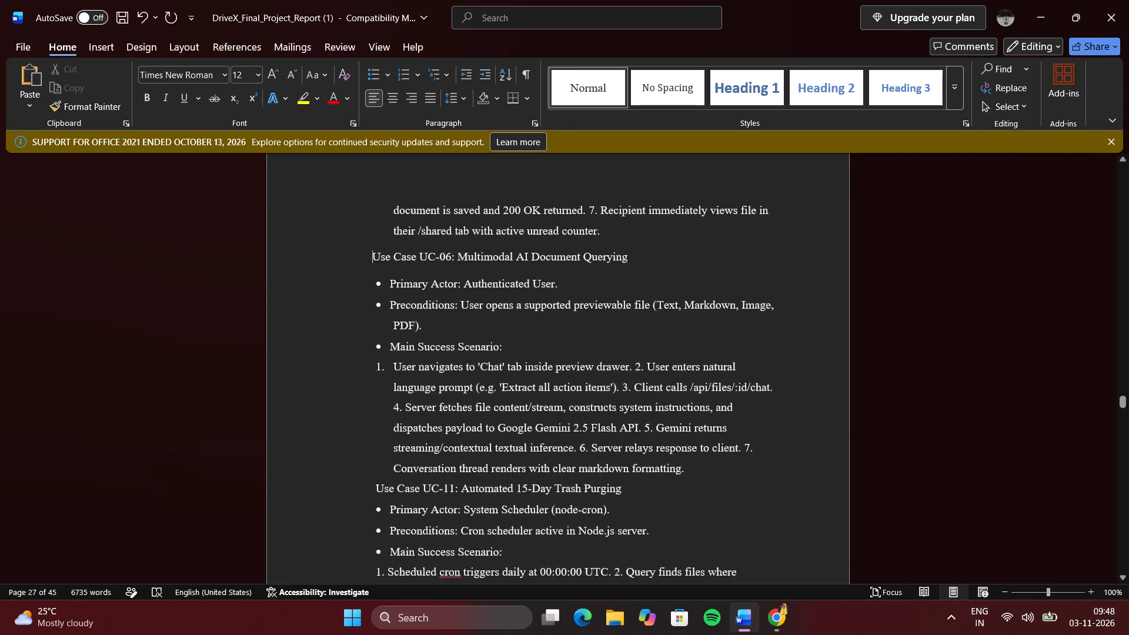
{"action": "scroll", "coordinate": [582, 309], "scroll_direction": "down", "scroll_amount": 8}
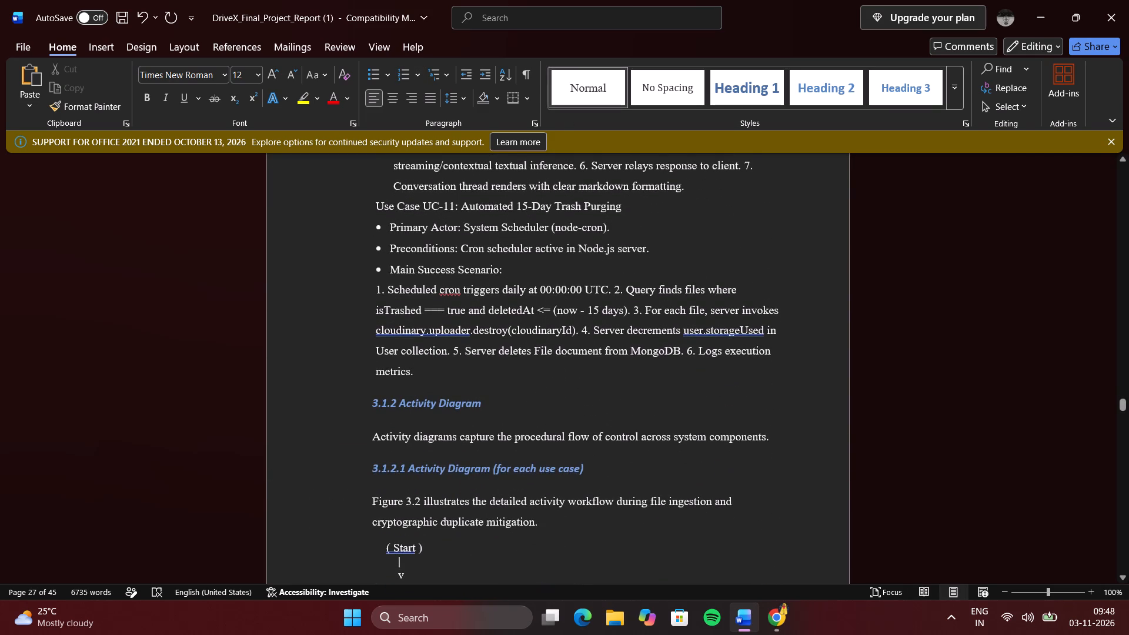
{"action": "scroll", "coordinate": [582, 309], "scroll_direction": "down", "scroll_amount": 20}
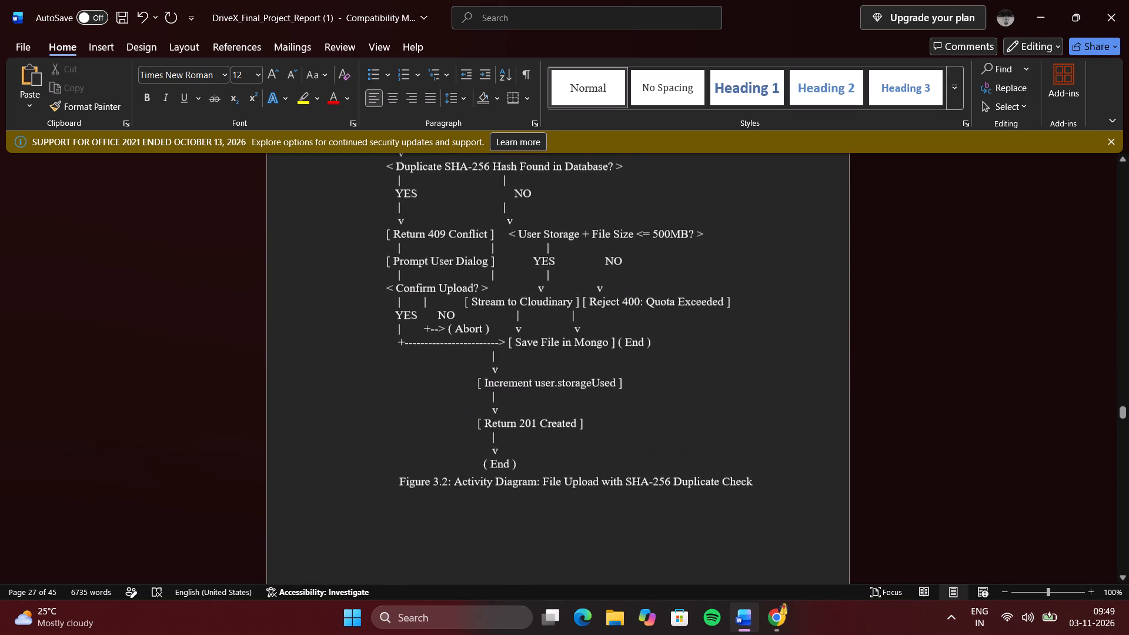
{"action": "scroll", "coordinate": [582, 309], "scroll_direction": "down", "scroll_amount": 19}
{"action": "scroll", "coordinate": [582, 309], "scroll_direction": "down", "scroll_amount": 2}
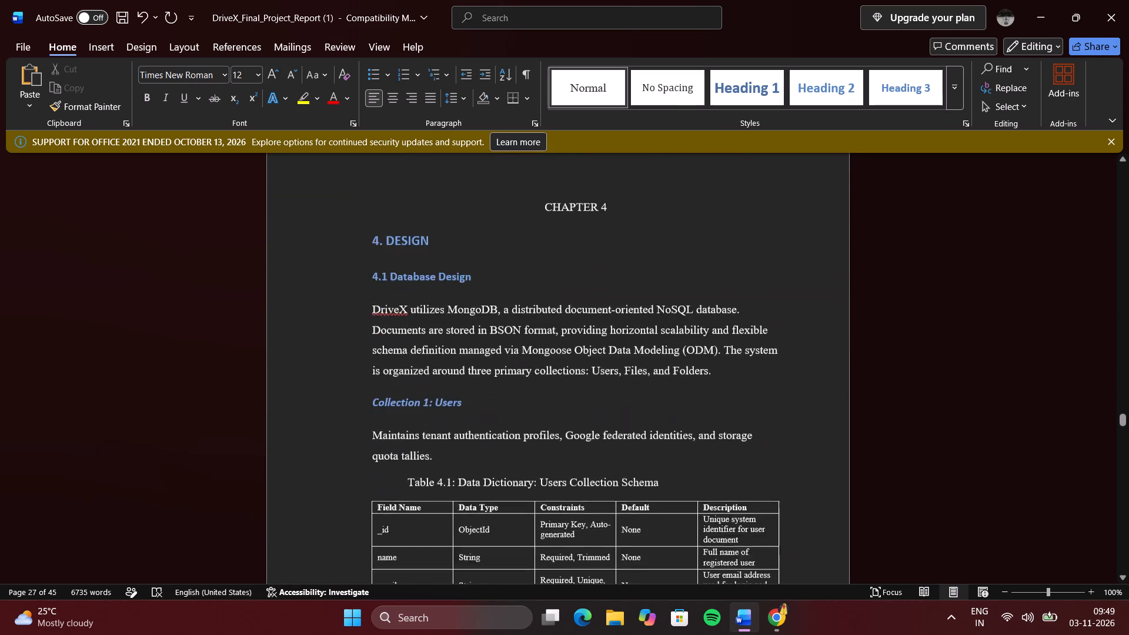
{"action": "scroll", "coordinate": [582, 309], "scroll_direction": "down", "scroll_amount": 6}
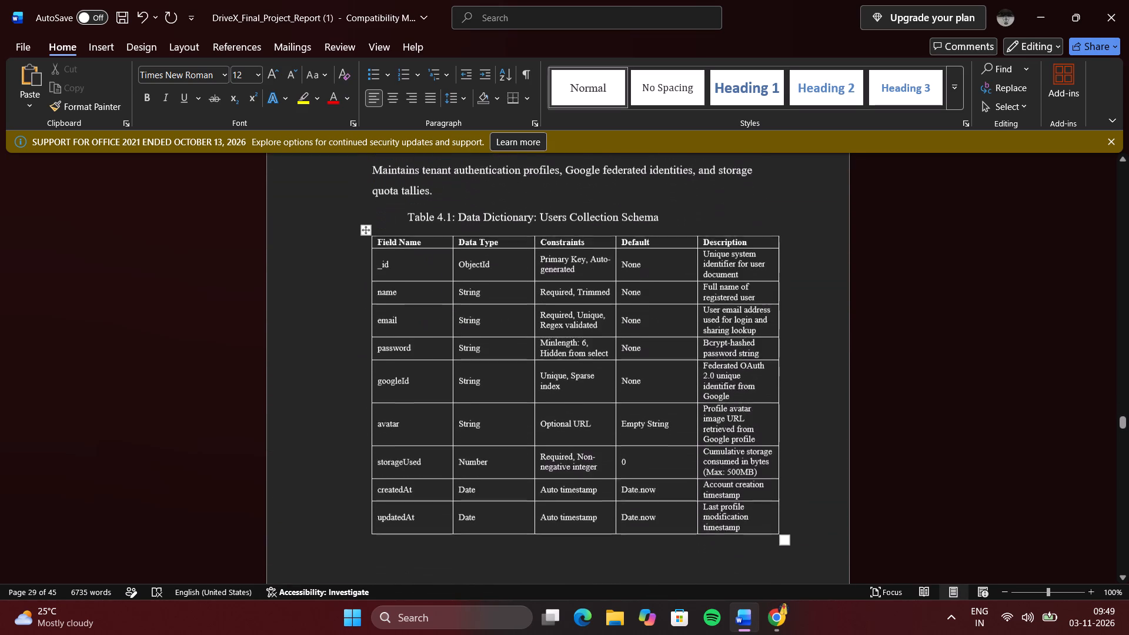
{"action": "scroll", "coordinate": [582, 309], "scroll_direction": "down", "scroll_amount": 15}
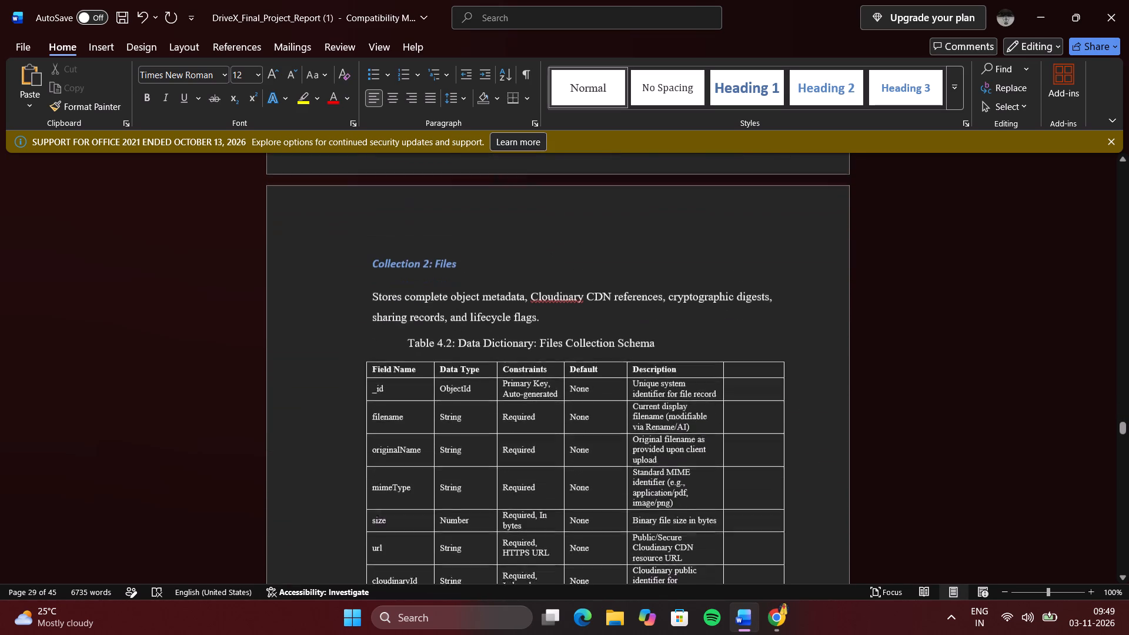
{"action": "scroll", "coordinate": [582, 309], "scroll_direction": "down", "scroll_amount": 4}
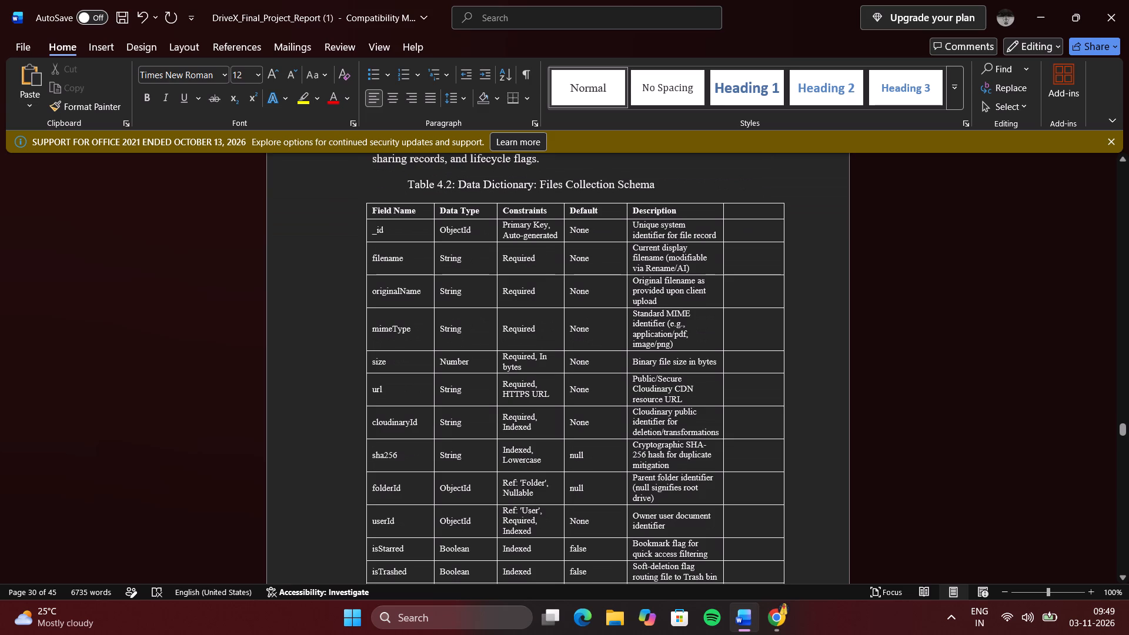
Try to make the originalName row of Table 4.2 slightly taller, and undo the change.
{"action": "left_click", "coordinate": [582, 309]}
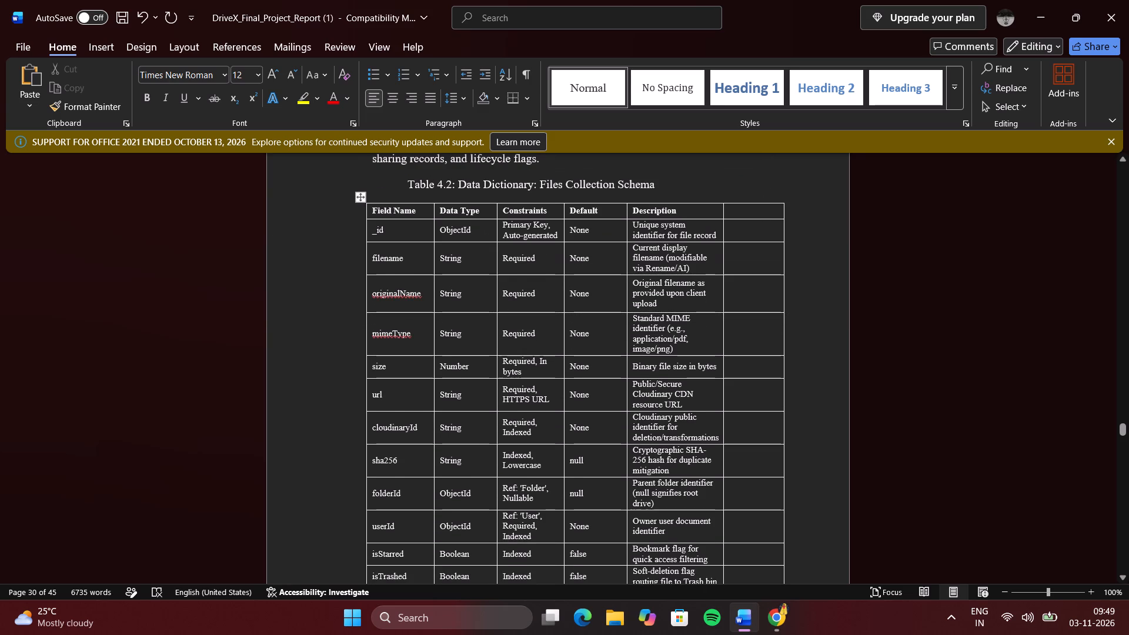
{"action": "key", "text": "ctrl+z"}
Recheck the pages from Use Case UC-06 through the Users, Files and Folders collection tables to section 4.2 E - R Diagram.
{"action": "scroll", "coordinate": [584, 313], "scroll_direction": "up", "scroll_amount": 6}
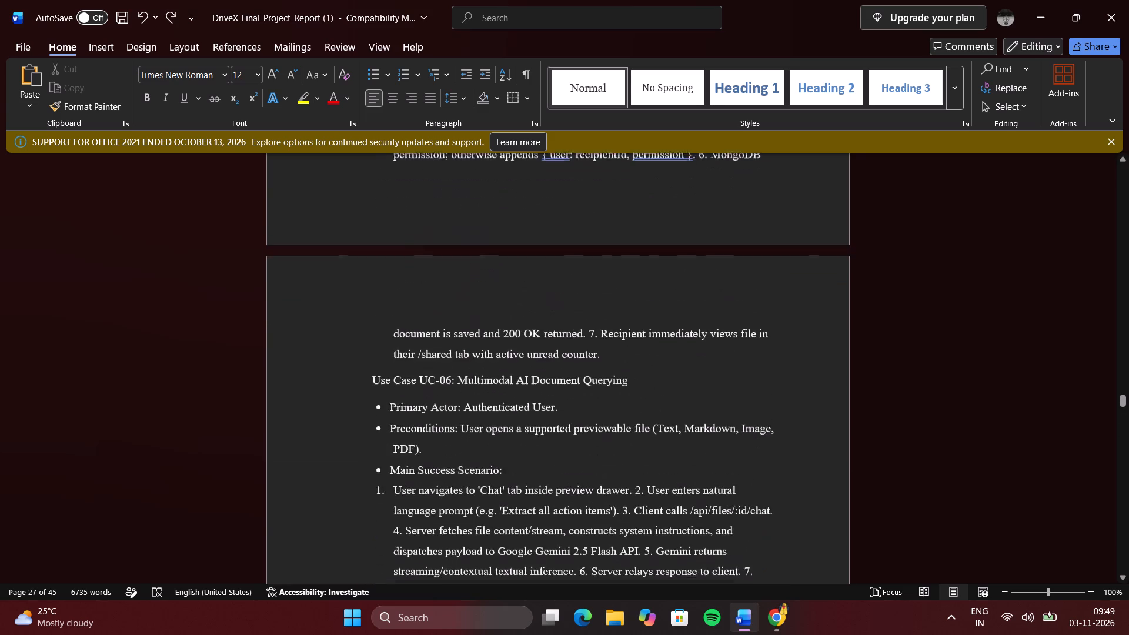
{"action": "scroll", "coordinate": [584, 313], "scroll_direction": "up", "scroll_amount": 1}
{"action": "scroll", "coordinate": [584, 313], "scroll_direction": "down", "scroll_amount": 20}
{"action": "scroll", "coordinate": [584, 313], "scroll_direction": "down", "scroll_amount": 1}
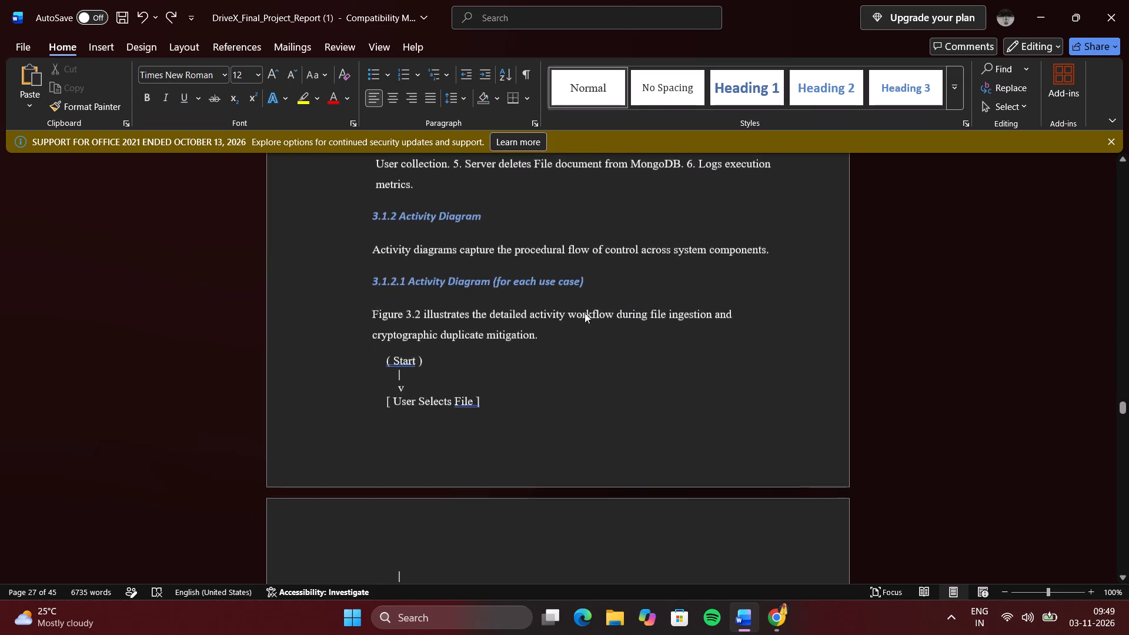
{"action": "scroll", "coordinate": [584, 313], "scroll_direction": "down", "scroll_amount": 19}
{"action": "scroll", "coordinate": [584, 313], "scroll_direction": "down", "scroll_amount": 17}
{"action": "scroll", "coordinate": [584, 313], "scroll_direction": "down", "scroll_amount": 4}
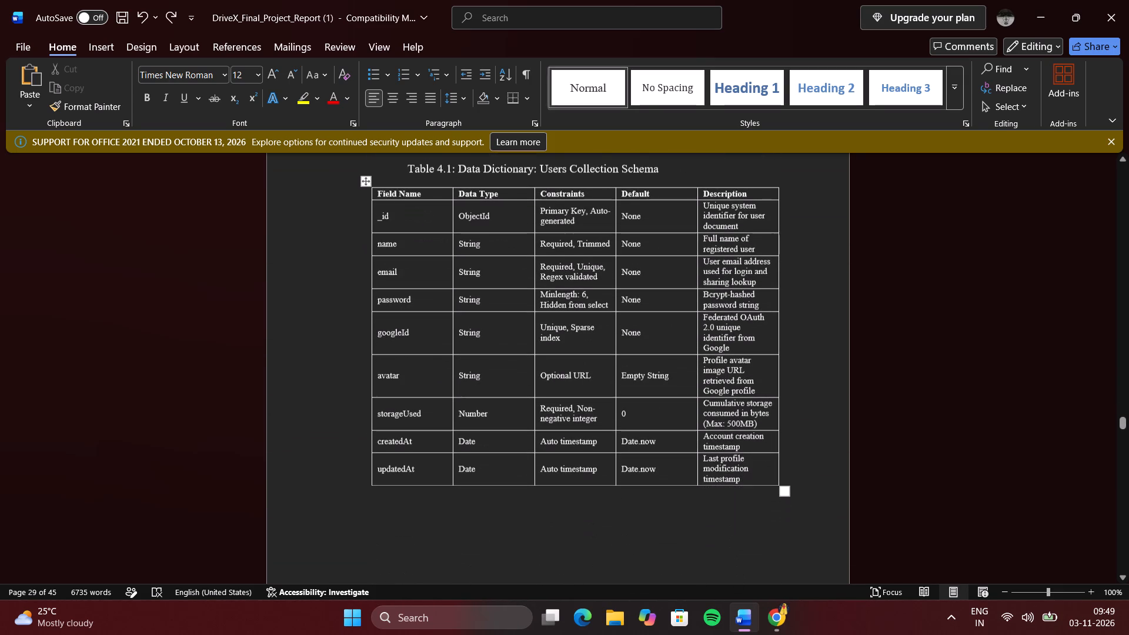
{"action": "scroll", "coordinate": [584, 313], "scroll_direction": "down", "scroll_amount": 16}
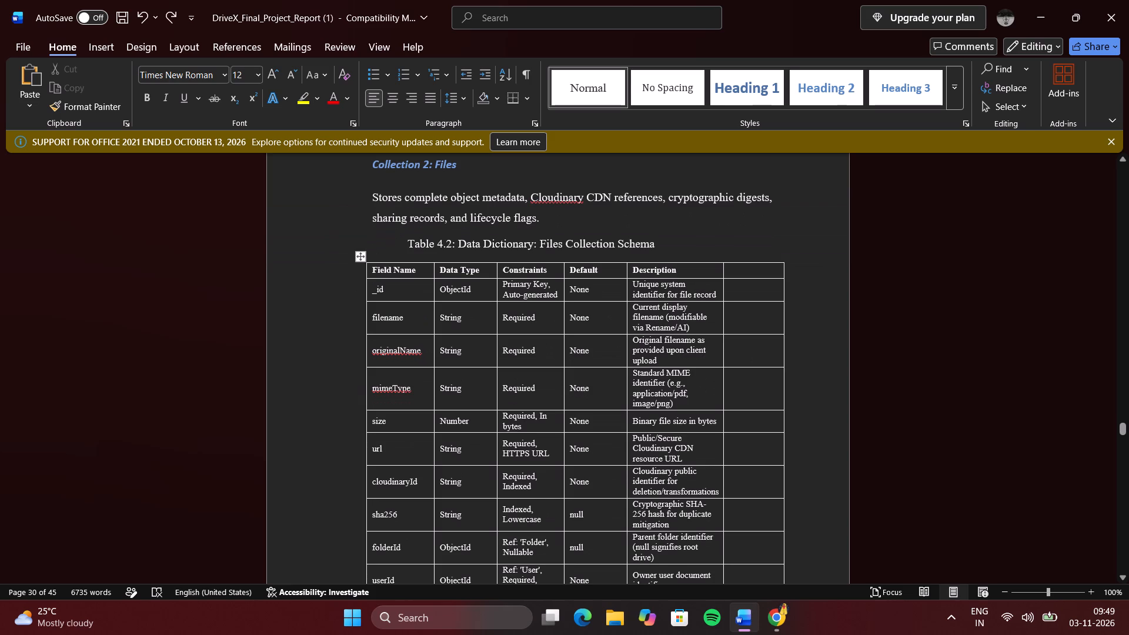
{"action": "left_click", "coordinate": [584, 313]}
{"action": "scroll", "coordinate": [587, 321], "scroll_direction": "down", "scroll_amount": 15}
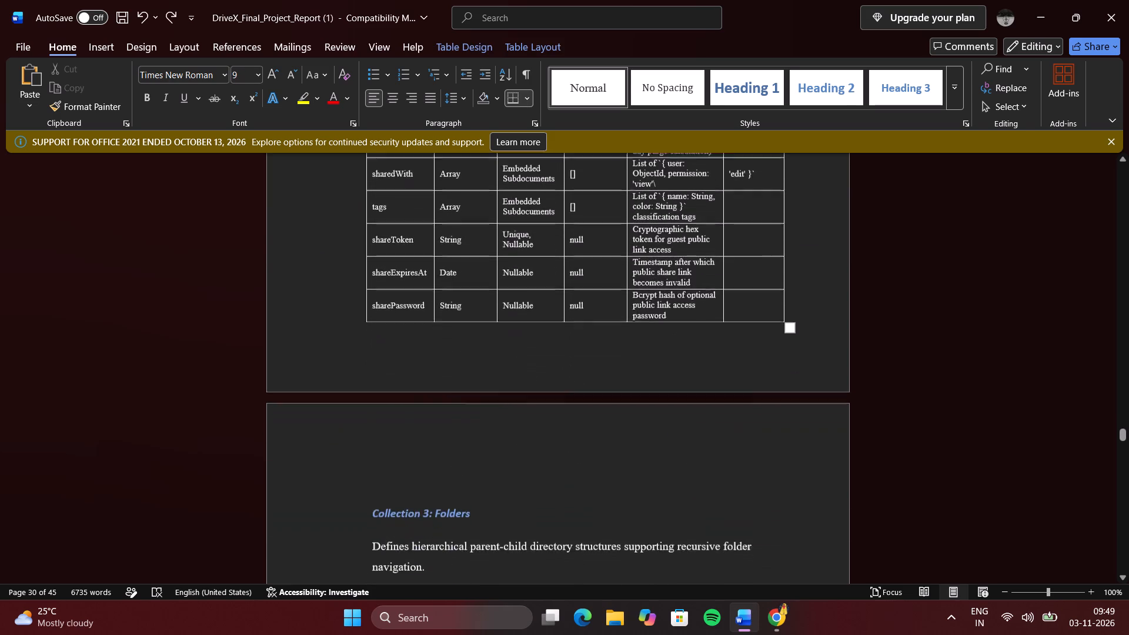
{"action": "scroll", "coordinate": [587, 321], "scroll_direction": "down", "scroll_amount": 15}
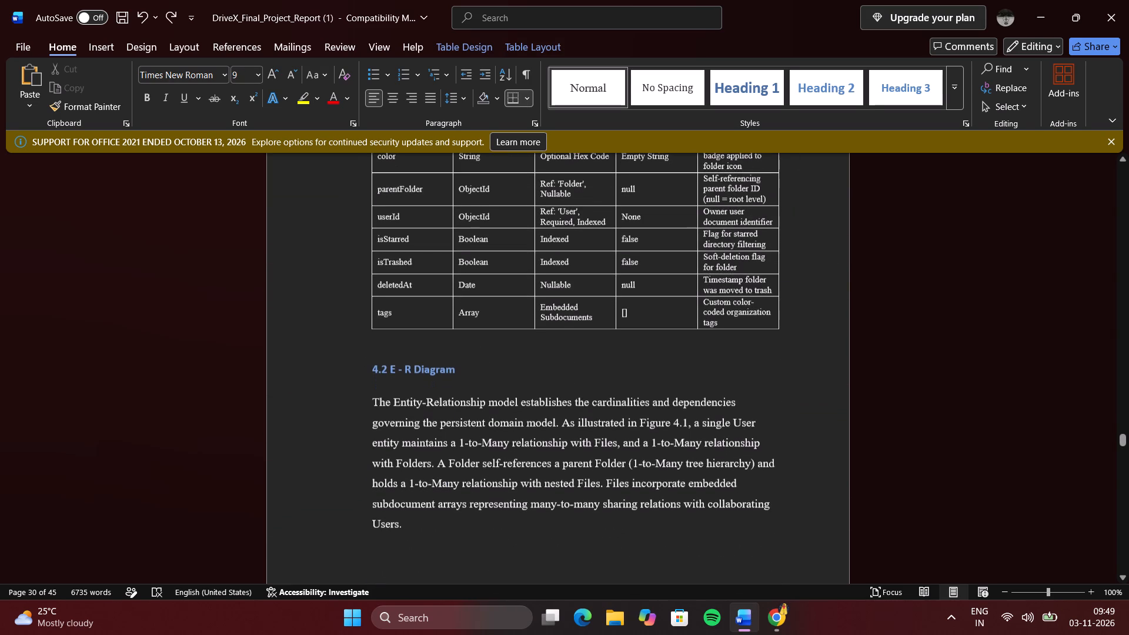
{"action": "scroll", "coordinate": [587, 321], "scroll_direction": "down", "scroll_amount": 5}
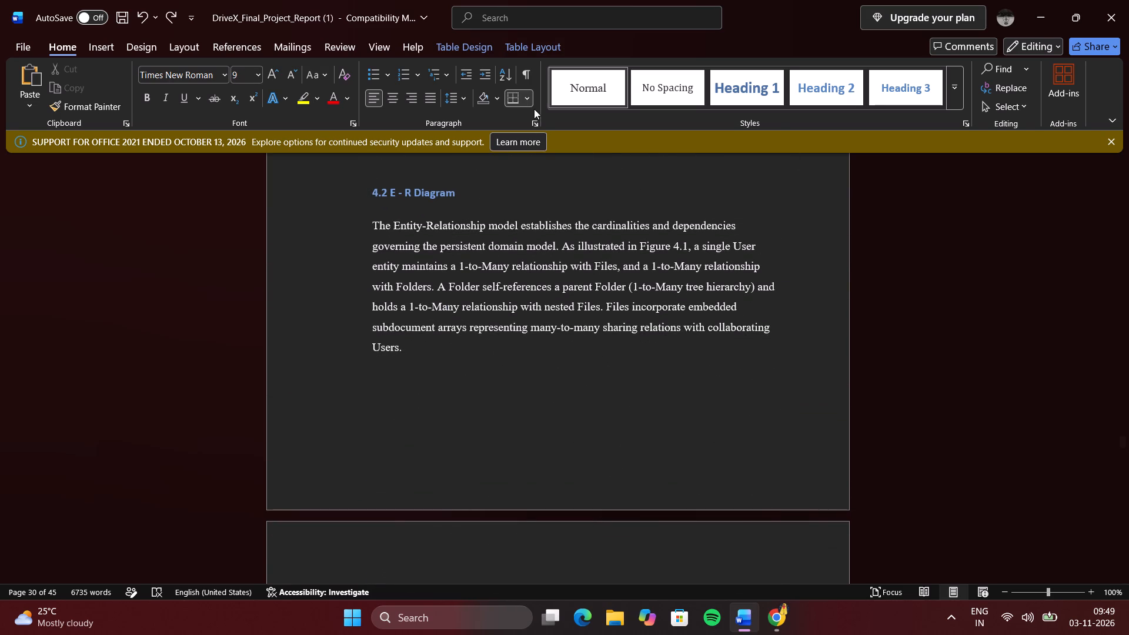
{"action": "left_click", "coordinate": [526, 95]}
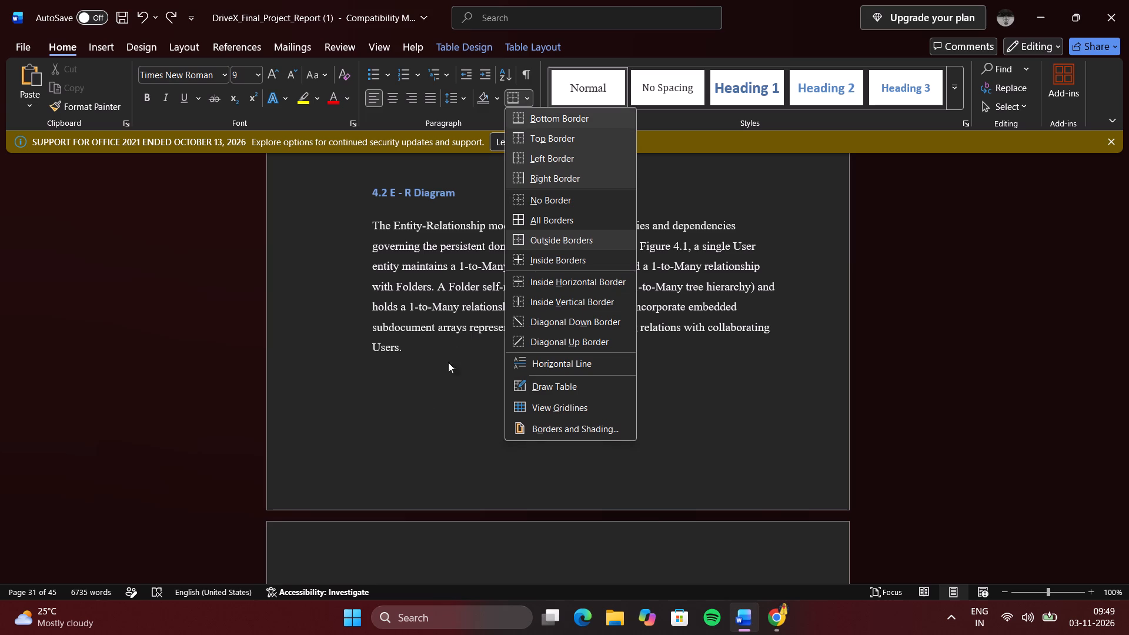
{"action": "left_click", "coordinate": [417, 439]}
Examine the entity-relationship, sequence and class diagrams of Chapter 4 and the placement of their captions.
{"action": "scroll", "coordinate": [480, 436], "scroll_direction": "down", "scroll_amount": 15}
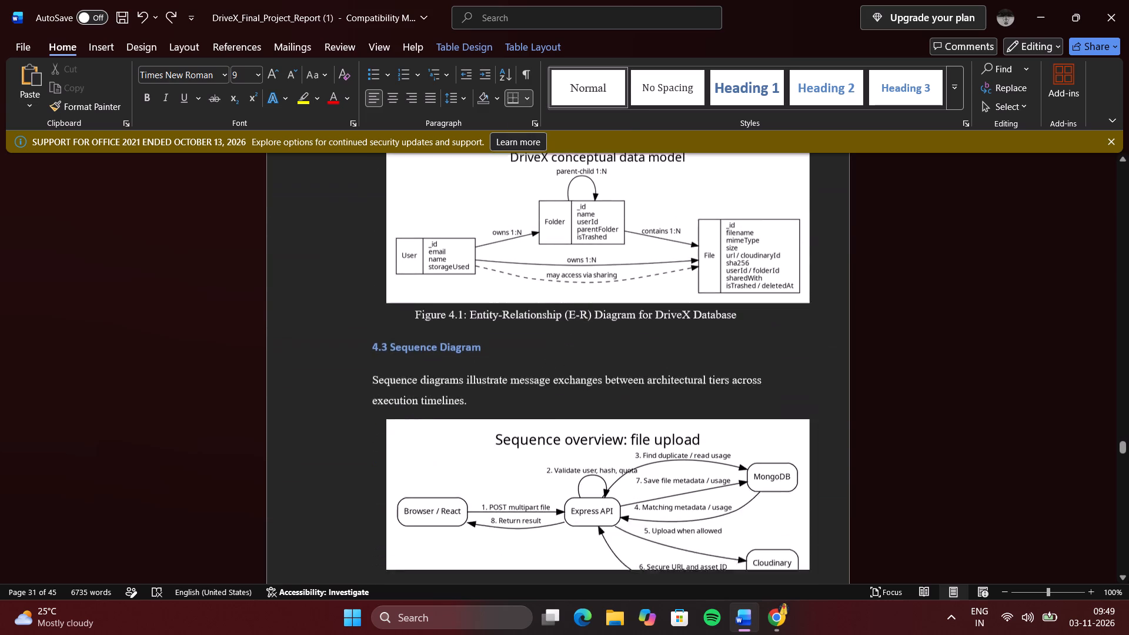
{"action": "scroll", "coordinate": [517, 436], "scroll_direction": "down", "scroll_amount": 11}
{"action": "scroll", "coordinate": [520, 437], "scroll_direction": "up", "scroll_amount": 8}
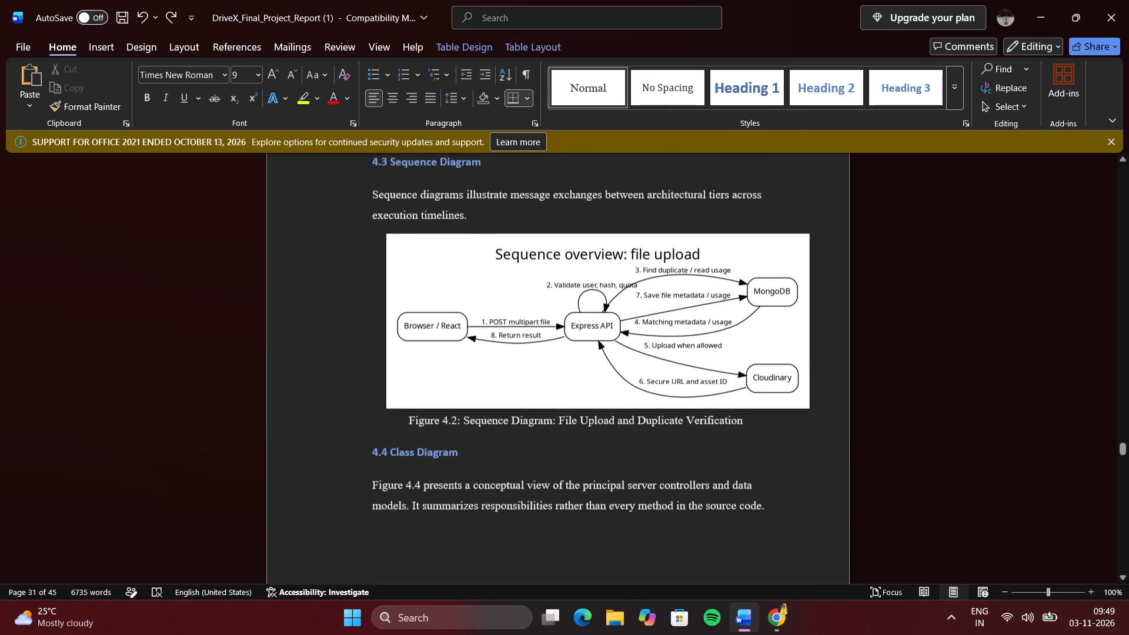
{"action": "scroll", "coordinate": [523, 437], "scroll_direction": "up", "scroll_amount": 4}
{"action": "scroll", "coordinate": [524, 437], "scroll_direction": "down", "scroll_amount": 15}
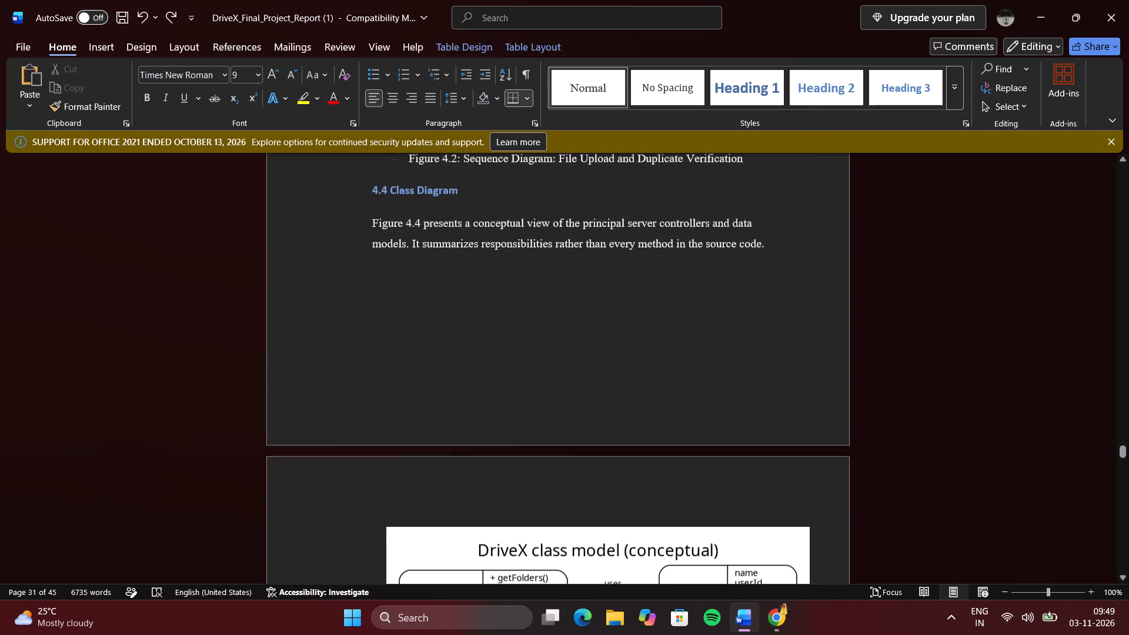
{"action": "scroll", "coordinate": [524, 437], "scroll_direction": "down", "scroll_amount": 20}
{"action": "scroll", "coordinate": [524, 437], "scroll_direction": "down", "scroll_amount": 6}
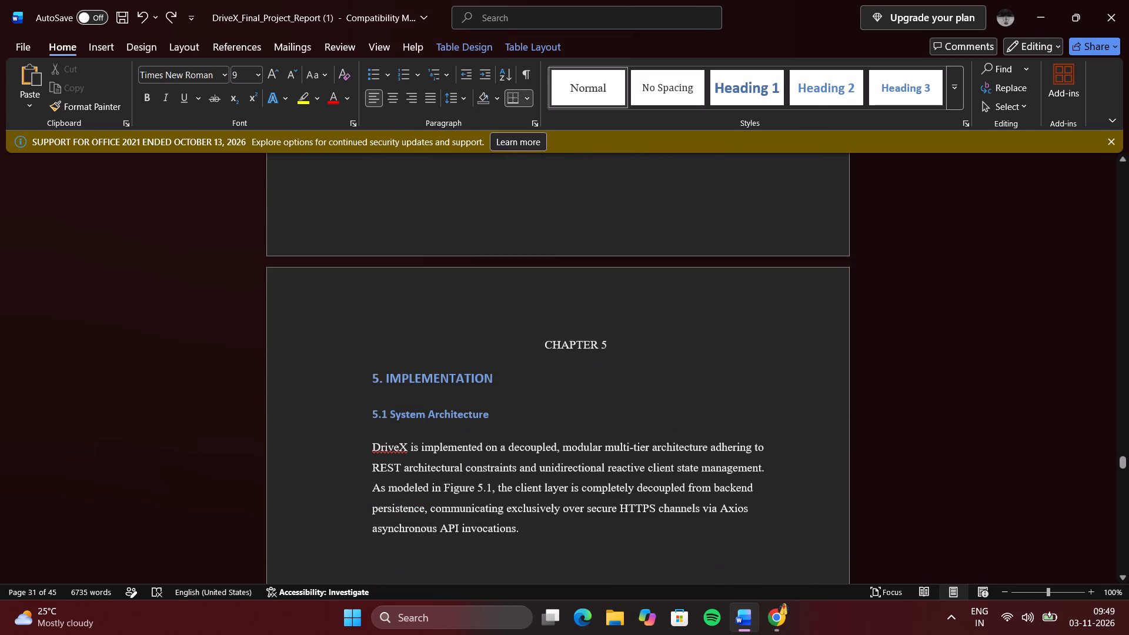
Examine Chapter 5 Implementation, including the system architecture figure, Table 5.1 across its page break and the algorithm code.
{"action": "scroll", "coordinate": [524, 437], "scroll_direction": "down", "scroll_amount": 7}
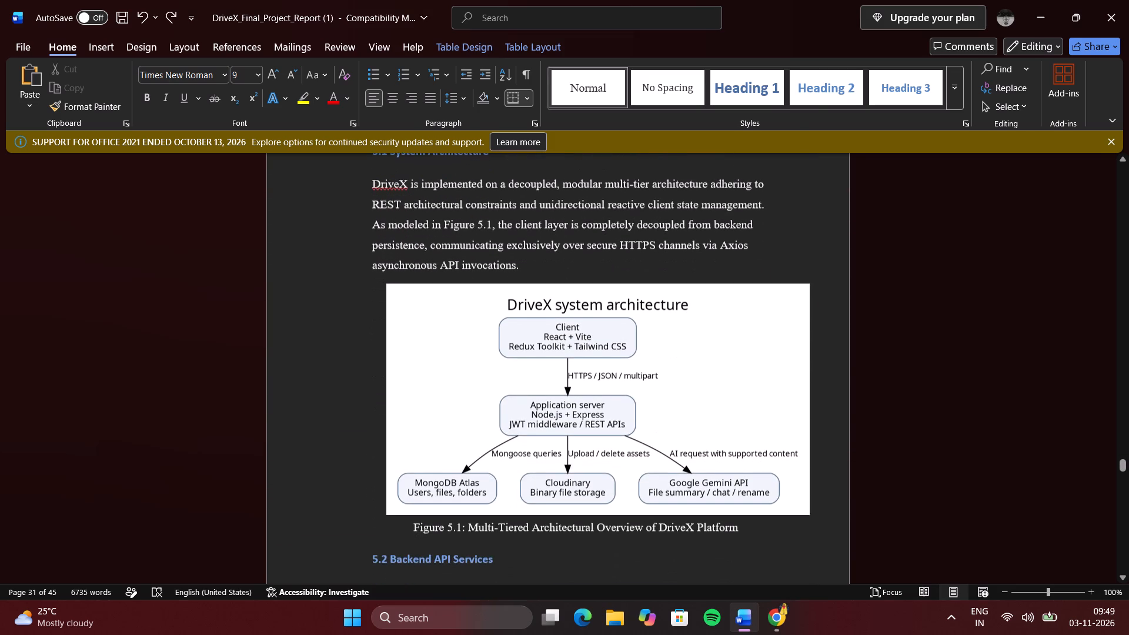
{"action": "scroll", "coordinate": [524, 437], "scroll_direction": "down", "scroll_amount": 13}
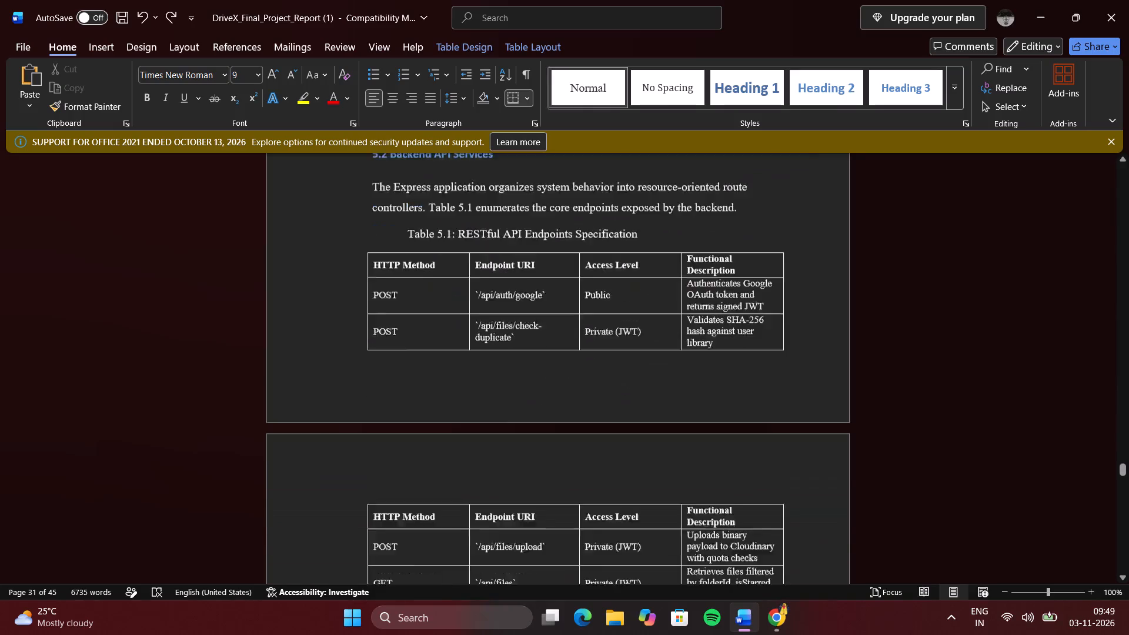
{"action": "scroll", "coordinate": [524, 437], "scroll_direction": "down", "scroll_amount": 20}
{"action": "scroll", "coordinate": [524, 437], "scroll_direction": "down", "scroll_amount": 7}
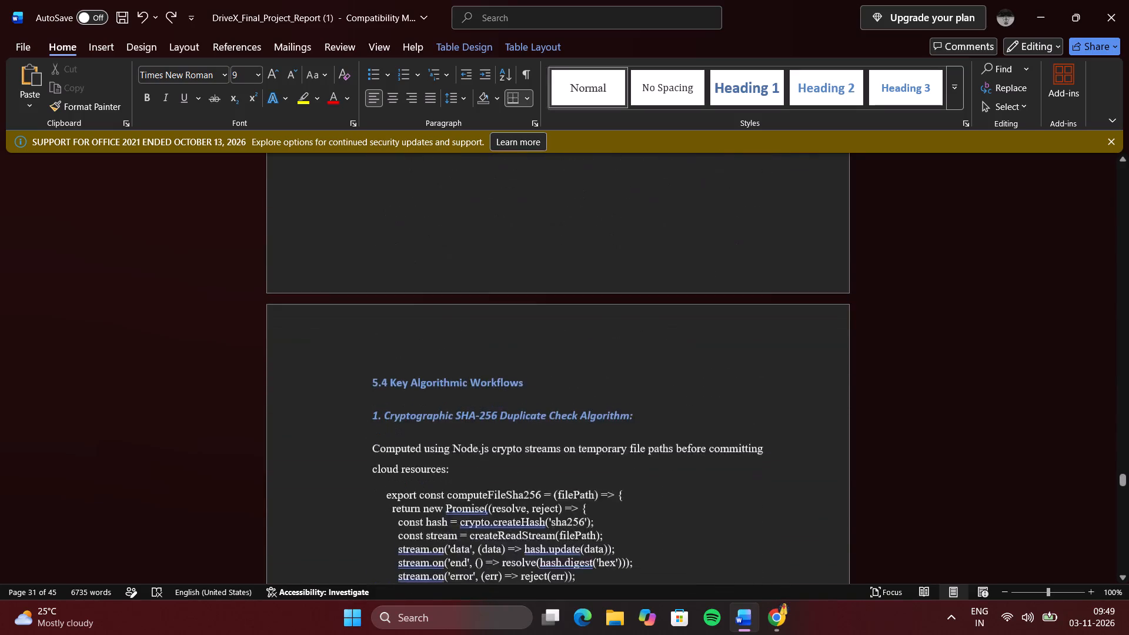
{"action": "scroll", "coordinate": [525, 437], "scroll_direction": "down", "scroll_amount": 11}
{"action": "scroll", "coordinate": [525, 437], "scroll_direction": "down", "scroll_amount": 14}
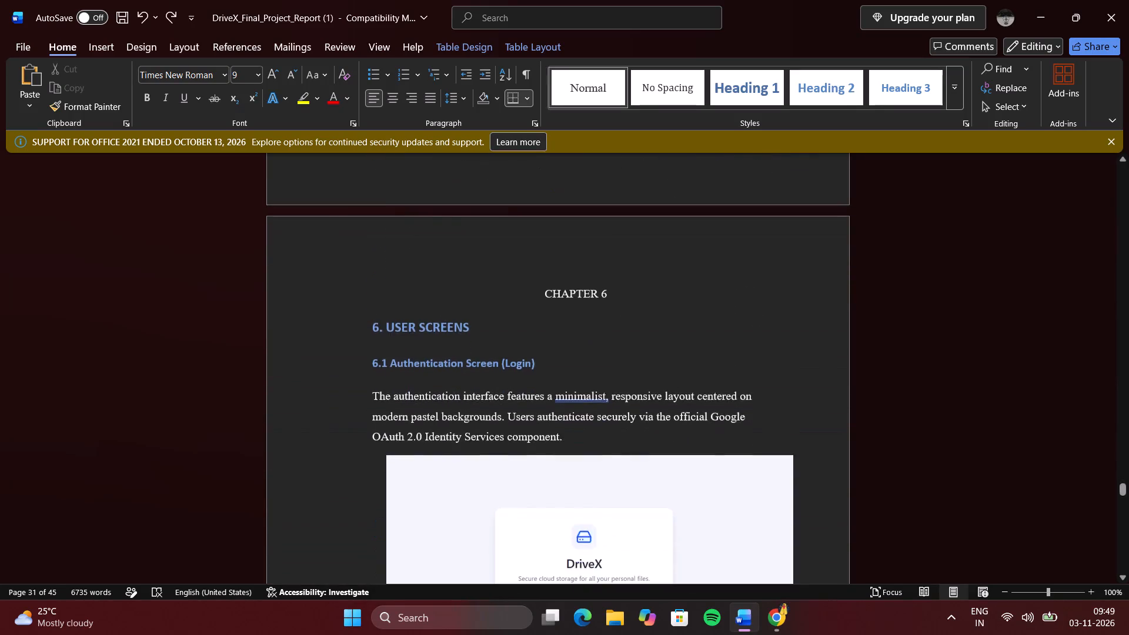
Examine Chapter 6 User Screens, checking the placement of the login, dashboard, file preview, editor and duplicate-detection figures and their captions.
{"action": "scroll", "coordinate": [525, 437], "scroll_direction": "down", "scroll_amount": 8}
{"action": "scroll", "coordinate": [525, 437], "scroll_direction": "up", "scroll_amount": 5}
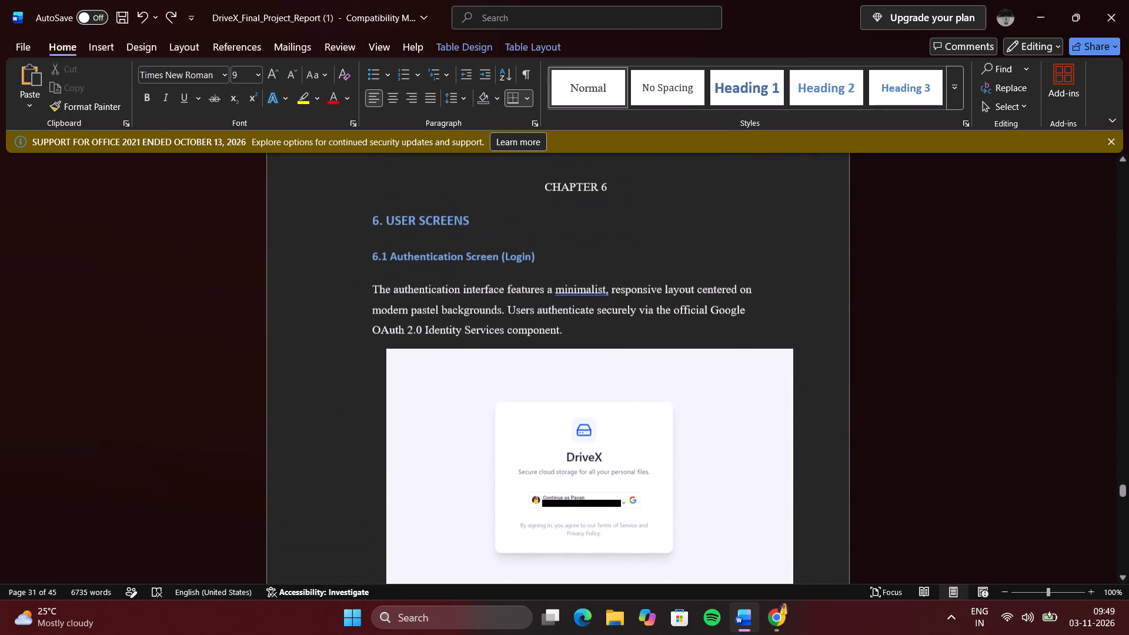
{"action": "scroll", "coordinate": [525, 437], "scroll_direction": "down", "scroll_amount": 3}
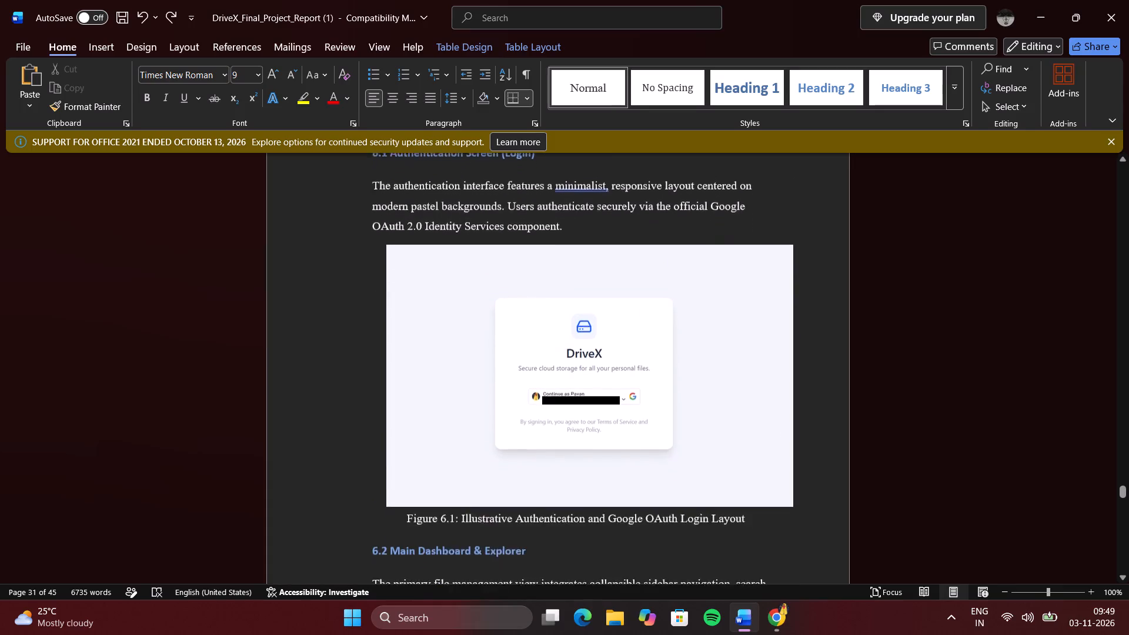
{"action": "scroll", "coordinate": [525, 437], "scroll_direction": "down", "scroll_amount": 11}
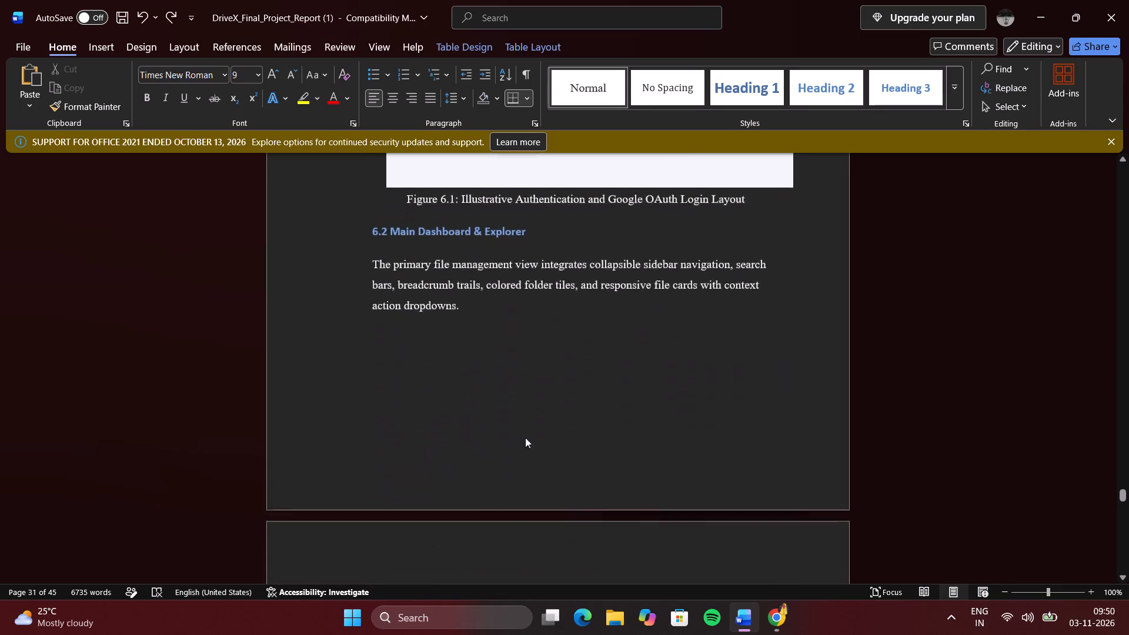
{"action": "scroll", "coordinate": [525, 437], "scroll_direction": "down", "scroll_amount": 10}
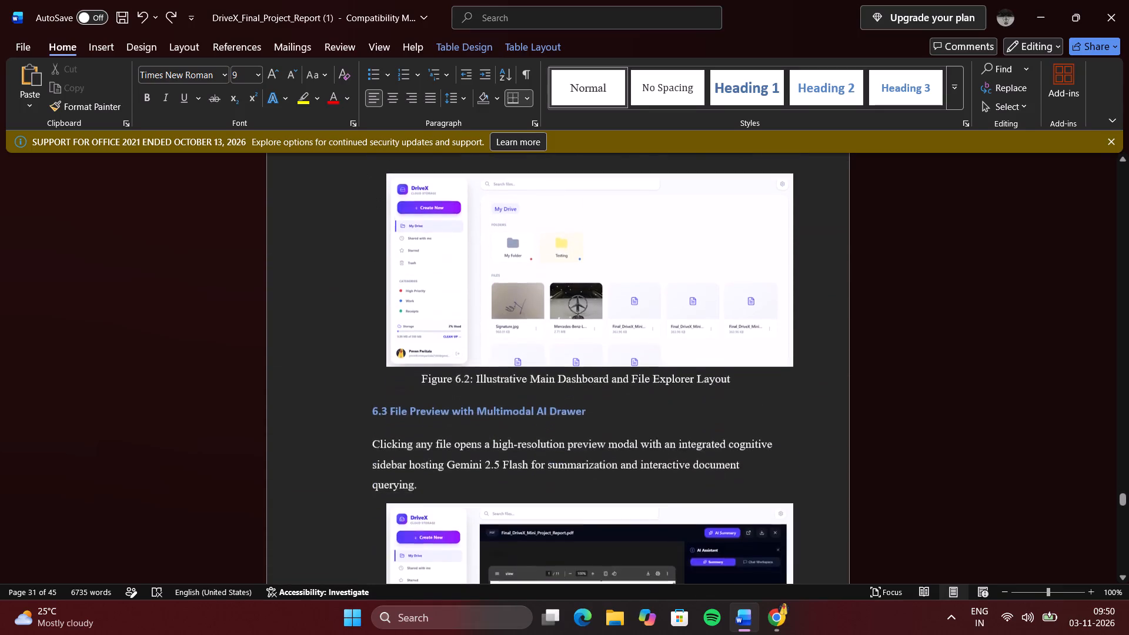
{"action": "scroll", "coordinate": [525, 437], "scroll_direction": "down", "scroll_amount": 7}
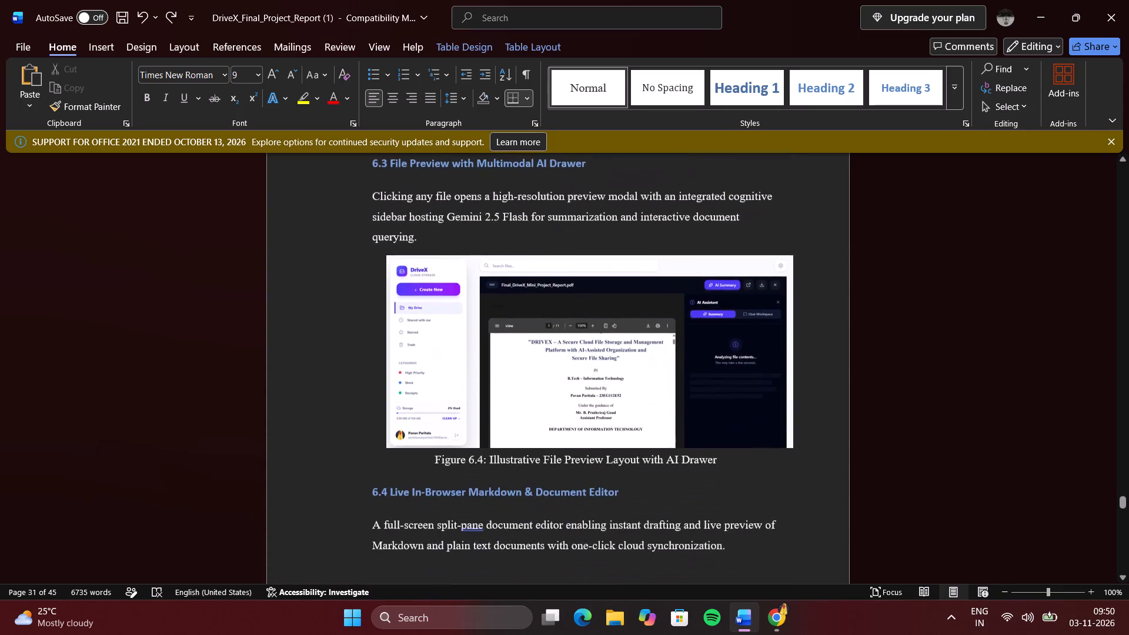
{"action": "scroll", "coordinate": [525, 437], "scroll_direction": "down", "scroll_amount": 10}
{"action": "scroll", "coordinate": [525, 437], "scroll_direction": "up", "scroll_amount": 1}
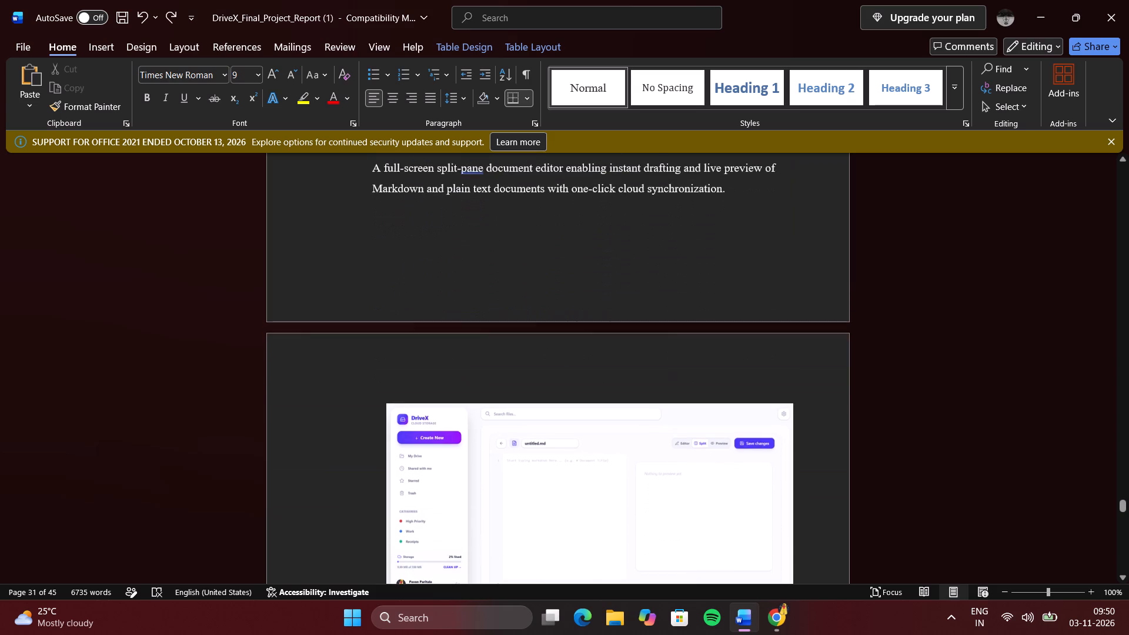
{"action": "scroll", "coordinate": [525, 437], "scroll_direction": "up", "scroll_amount": 1}
{"action": "scroll", "coordinate": [525, 437], "scroll_direction": "down", "scroll_amount": 6}
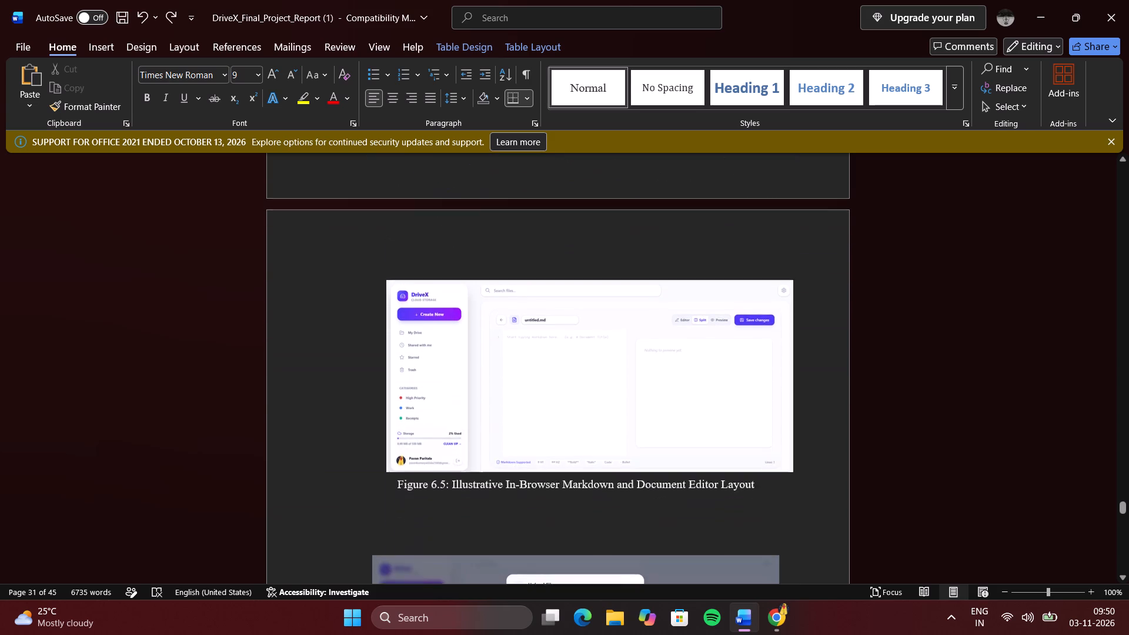
{"action": "scroll", "coordinate": [525, 437], "scroll_direction": "down", "scroll_amount": 8}
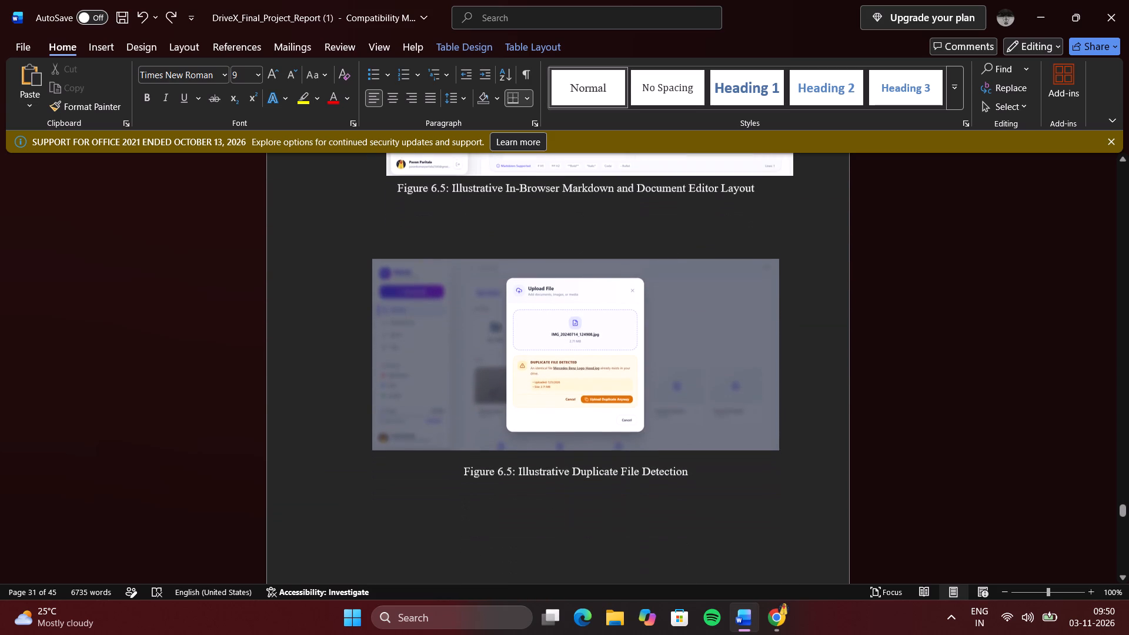
{"action": "scroll", "coordinate": [525, 437], "scroll_direction": "down", "scroll_amount": 10}
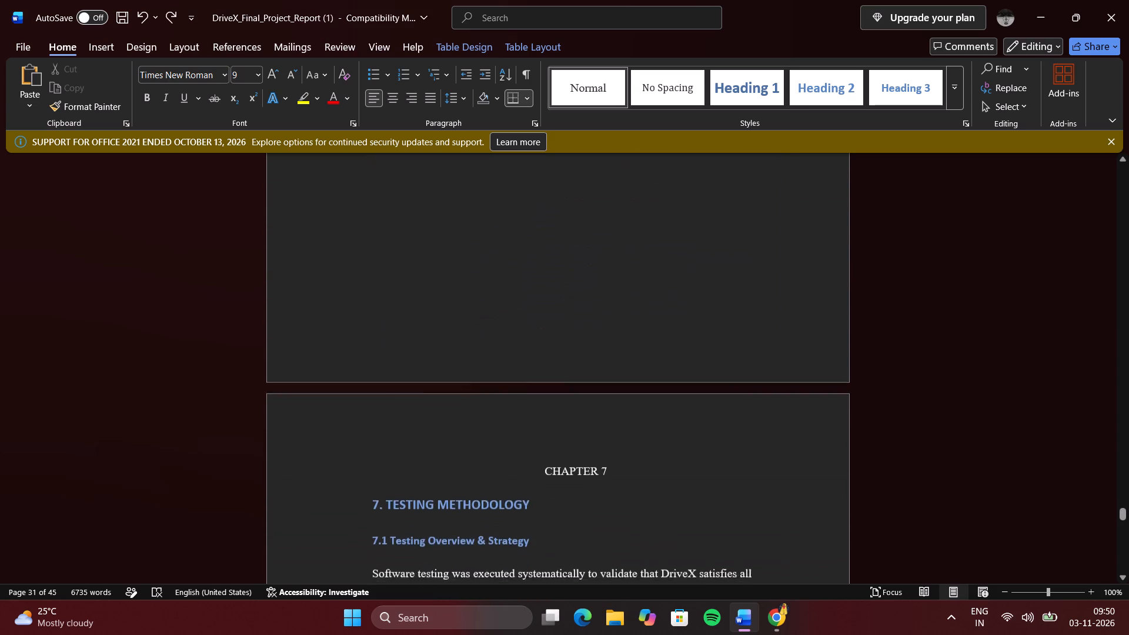
Examine Chapter 7 Testing Methodology, from the testing overview bullets to the start of Table 7.1.
{"action": "scroll", "coordinate": [525, 437], "scroll_direction": "down", "scroll_amount": 11}
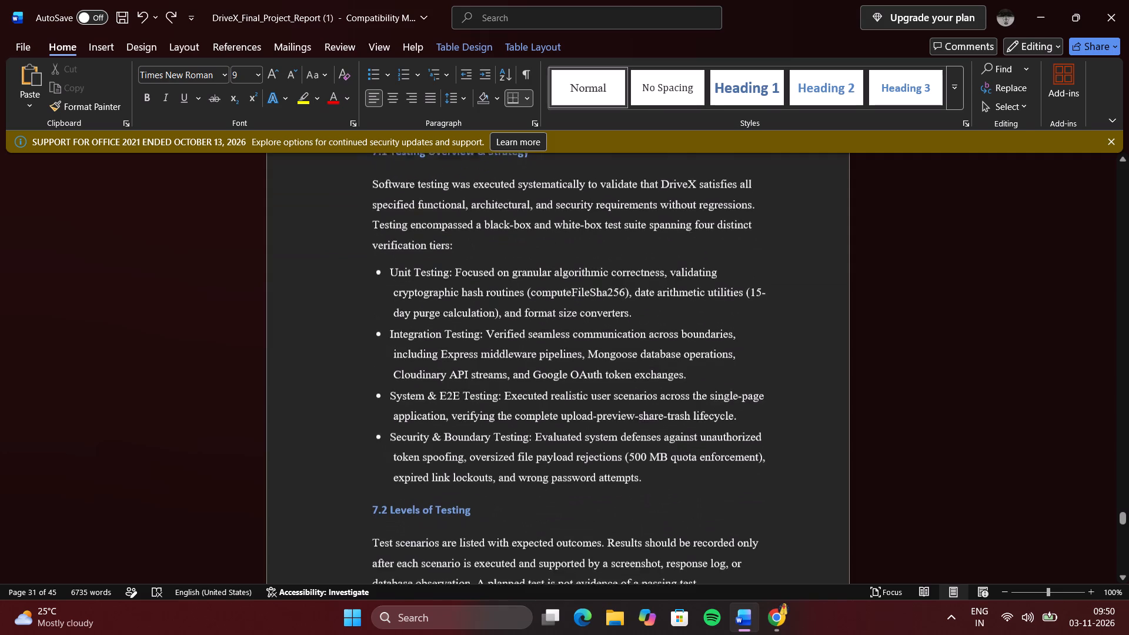
{"action": "scroll", "coordinate": [525, 437], "scroll_direction": "down", "scroll_amount": 11}
{"action": "scroll", "coordinate": [526, 437], "scroll_direction": "up", "scroll_amount": 7}
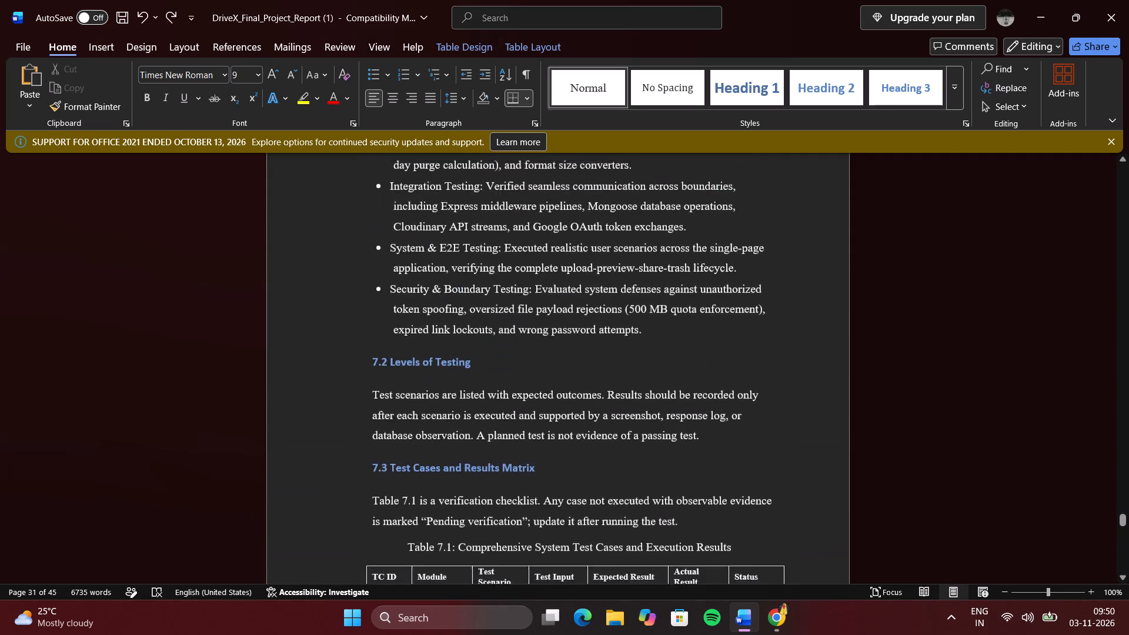
{"action": "scroll", "coordinate": [524, 438], "scroll_direction": "up", "scroll_amount": 7}
Save the reviewed project report document.
{"action": "left_click_drag", "start_coordinate": [1120, 520], "coordinate": [1119, 497]}
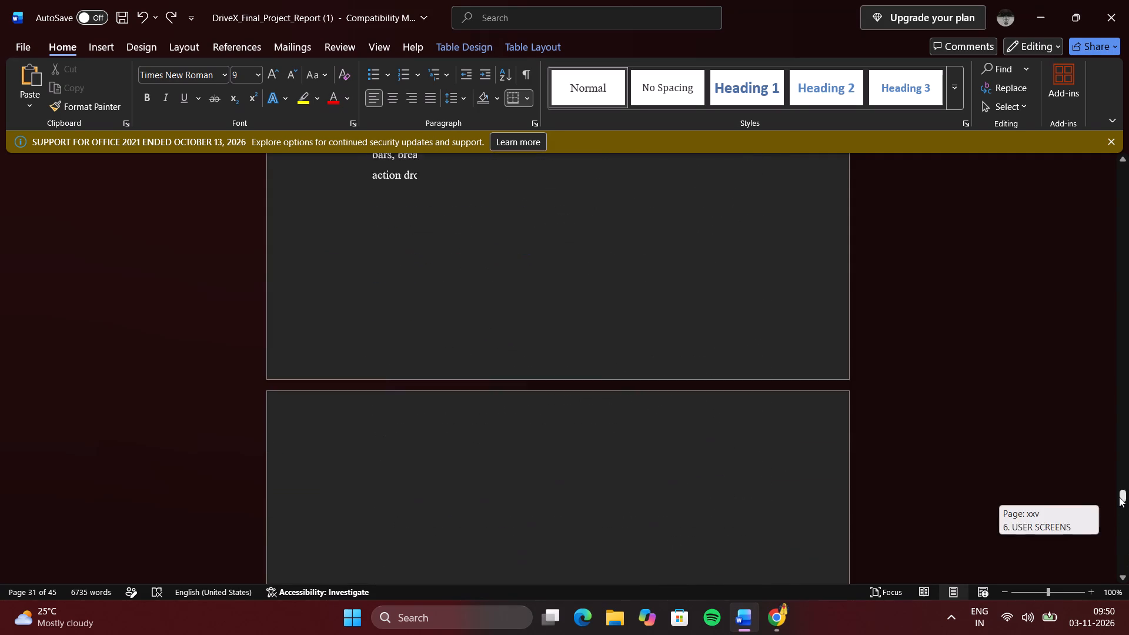
{"action": "left_click_drag", "start_coordinate": [1119, 497], "coordinate": [1119, 462]}
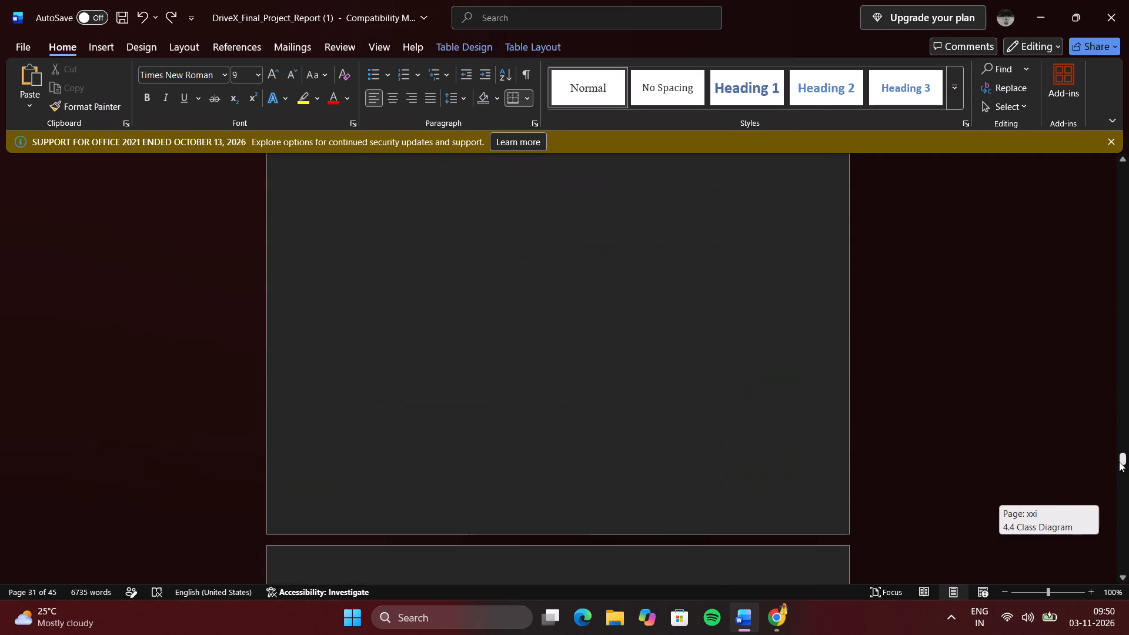
{"action": "left_click_drag", "start_coordinate": [1119, 462], "coordinate": [1118, 401]}
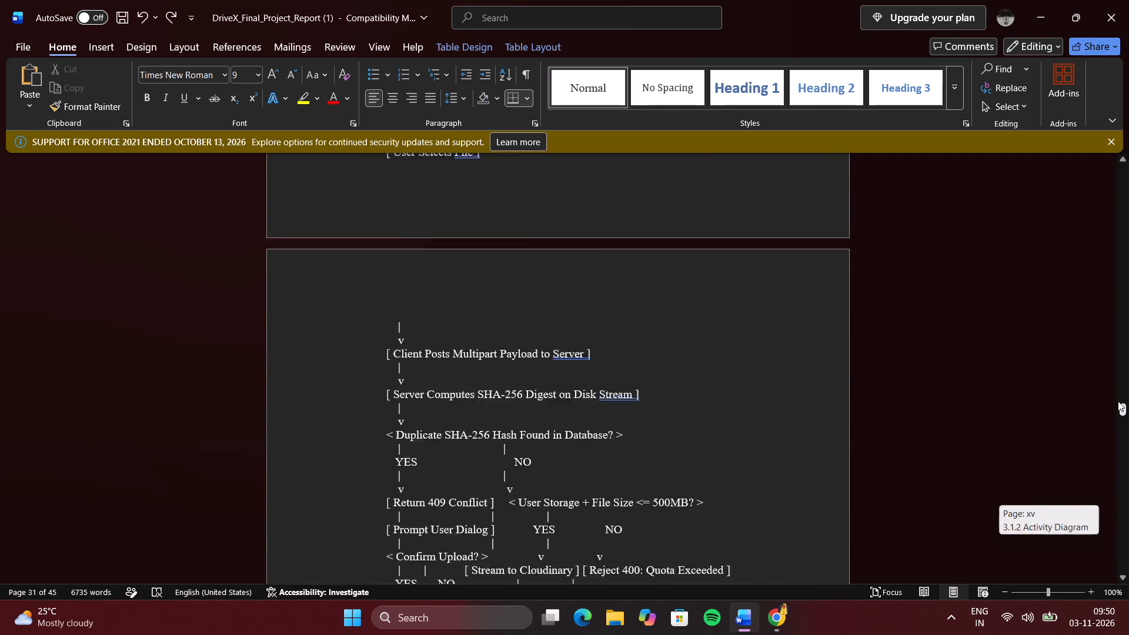
{"action": "left_click_drag", "start_coordinate": [1118, 401], "coordinate": [1128, 141]}
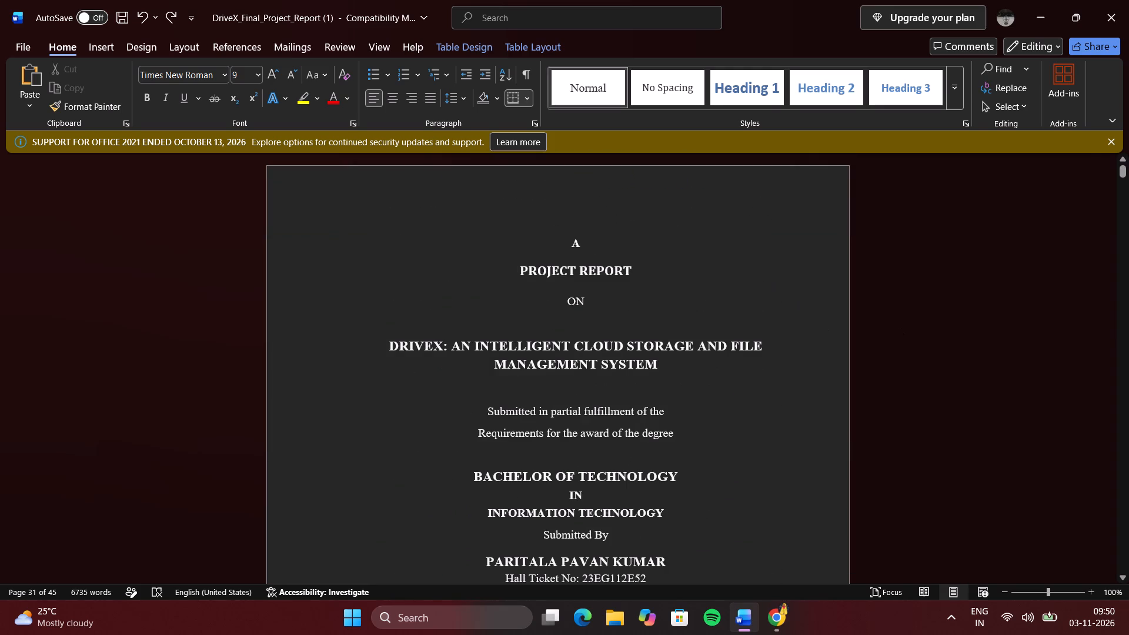
{"action": "key", "text": "ctrl+s"}
{"action": "key", "text": "ctrl+s"}
{"action": "key", "text": "ctrl+s"}
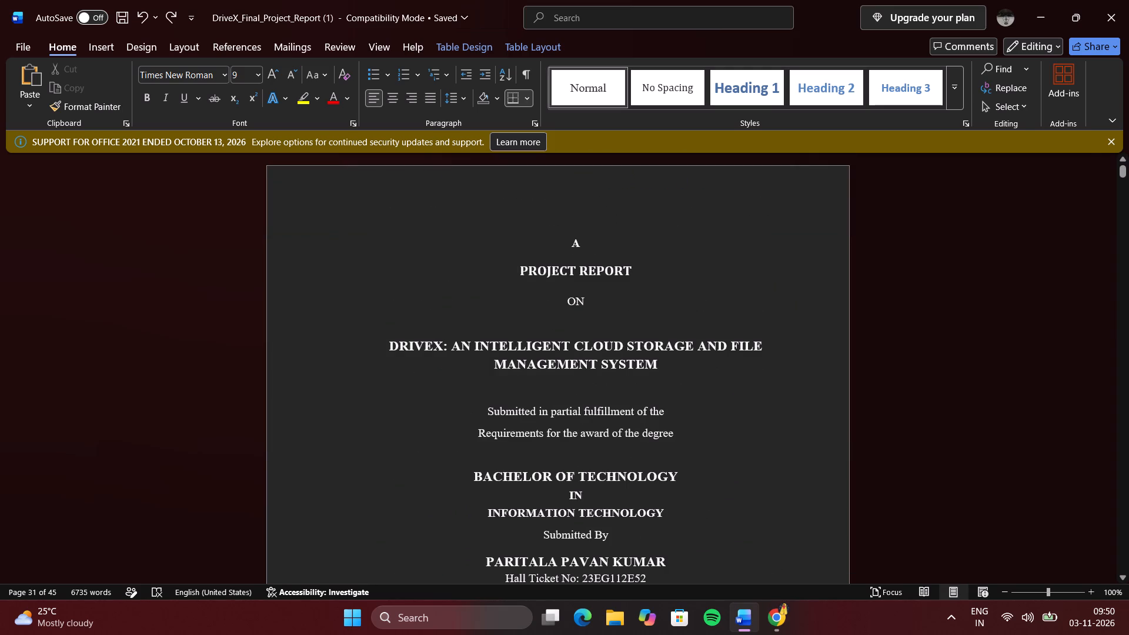
{"action": "key", "text": "ctrl+s"}
In a new Chrome tab, search for "doc to pdf converter" and open iLovePDF's Word to PDF converter.
{"action": "left_click", "coordinate": [772, 614]}
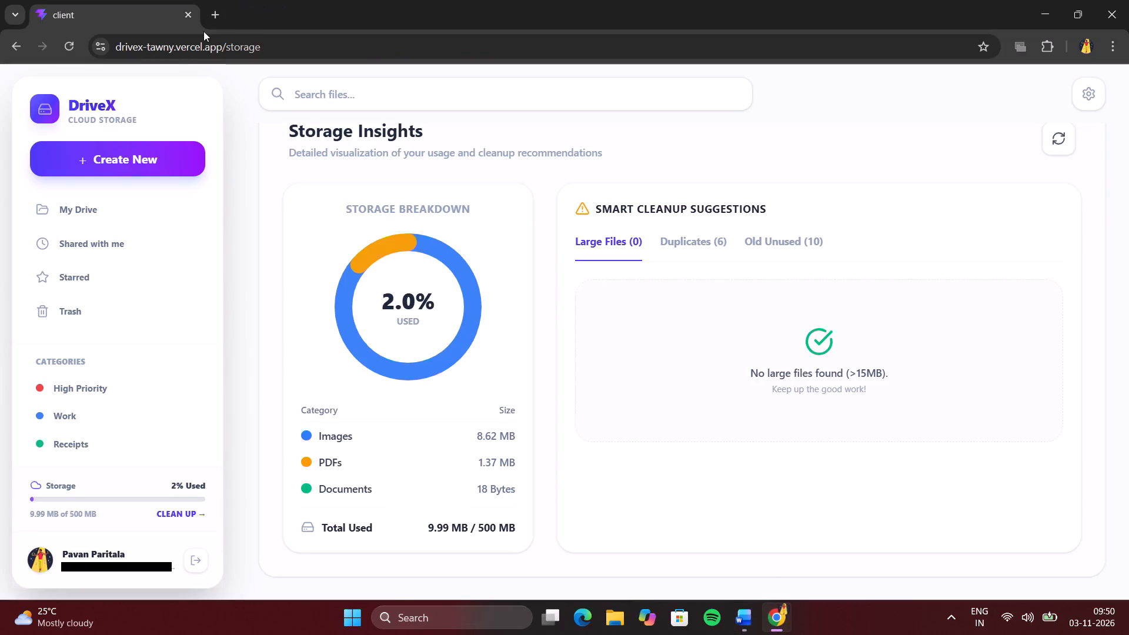
{"action": "left_click", "coordinate": [219, 18]}
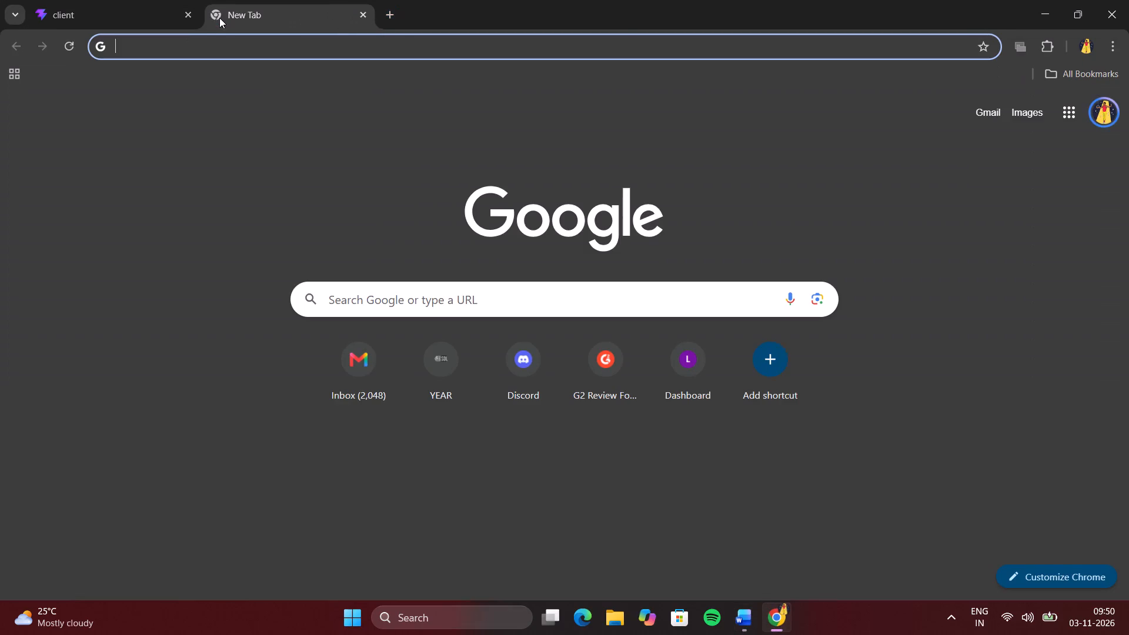
{"action": "key", "text": "d"}
{"action": "key", "text": "o"}
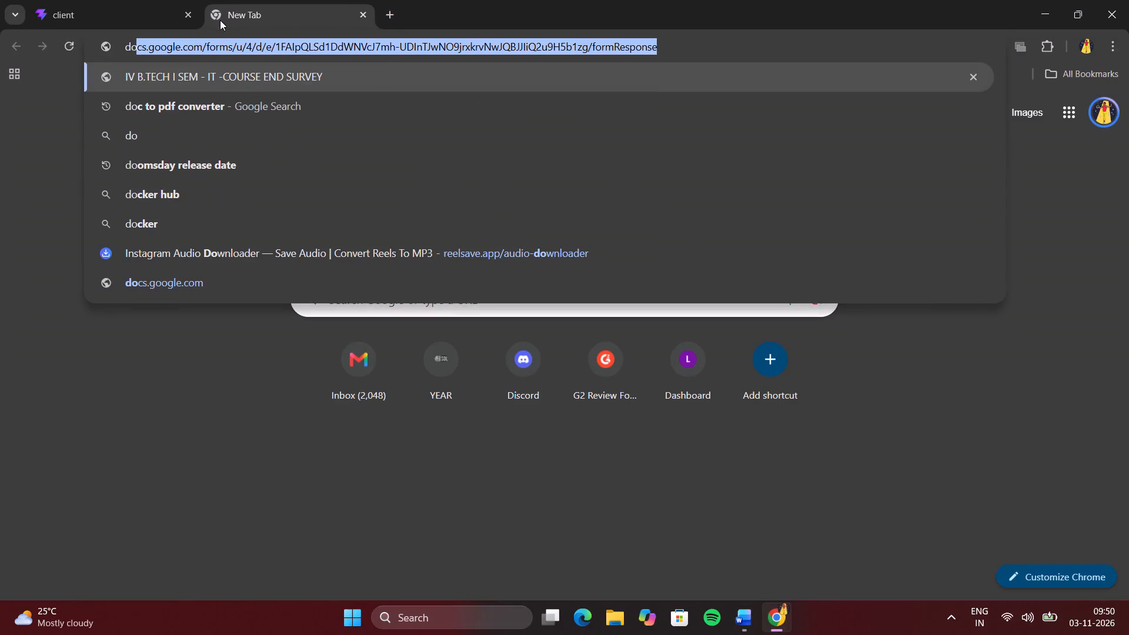
{"action": "left_click", "coordinate": [191, 102]}
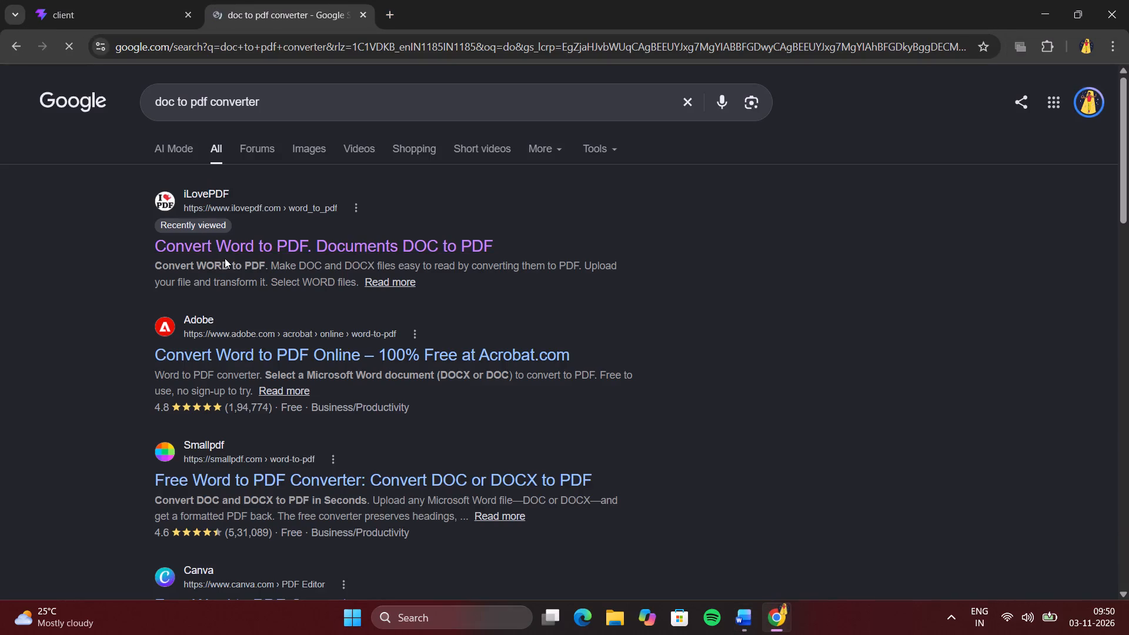
{"action": "left_click", "coordinate": [225, 258]}
{"action": "left_click", "coordinate": [226, 252]}
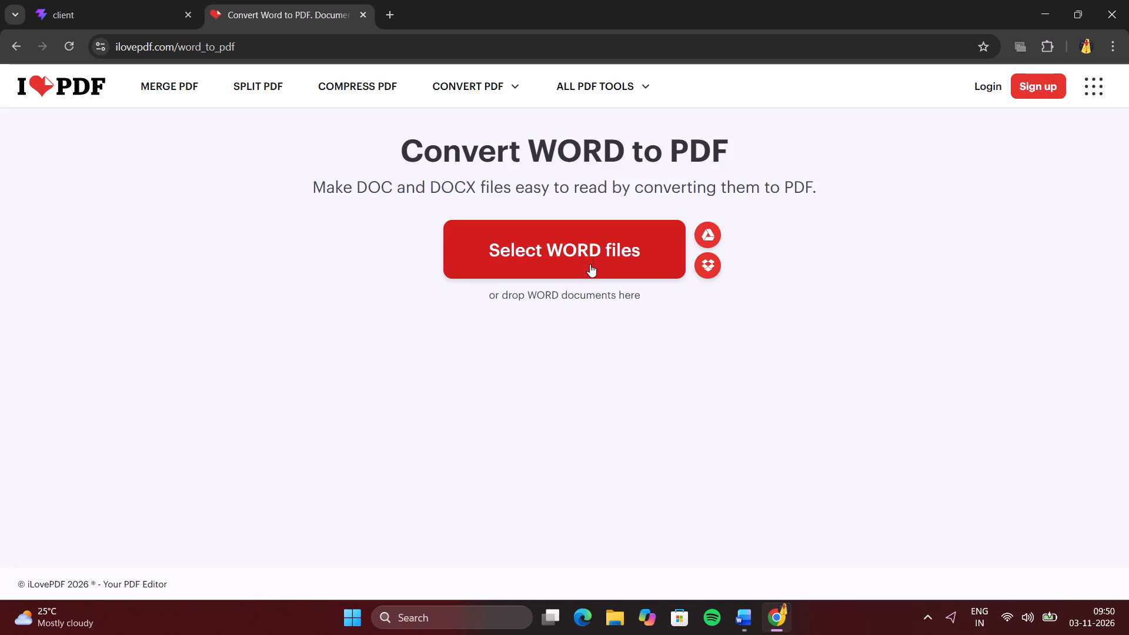
Upload DriveX_Final_Project_Report (1) from the Mobile Devices folder in Downloads to the converter.
{"action": "left_click", "coordinate": [582, 245]}
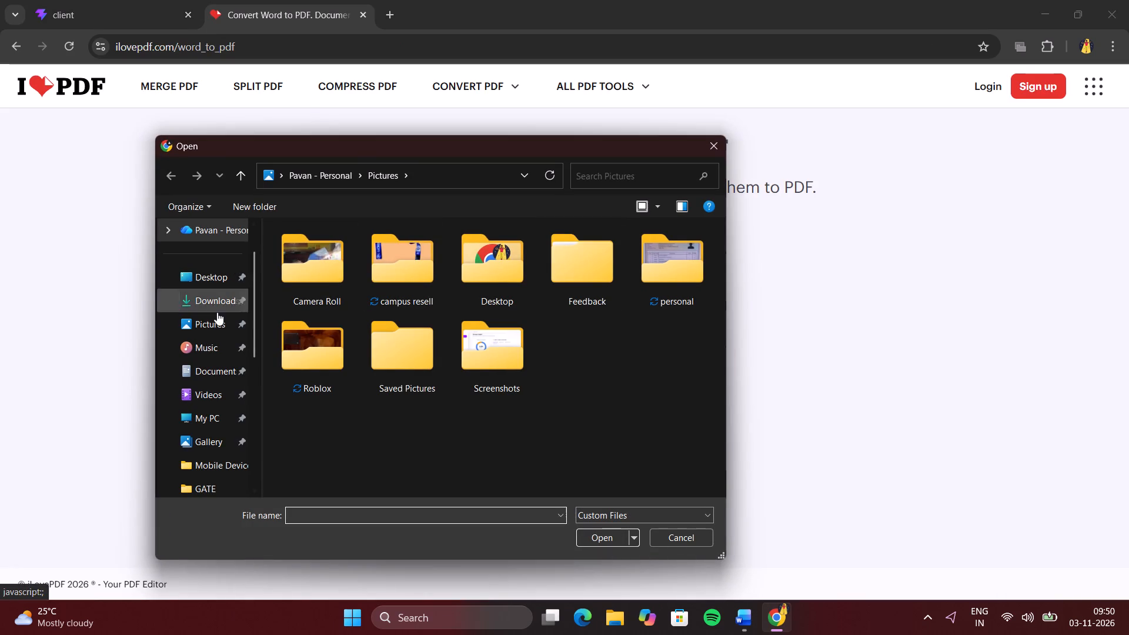
{"action": "left_click", "coordinate": [211, 292]}
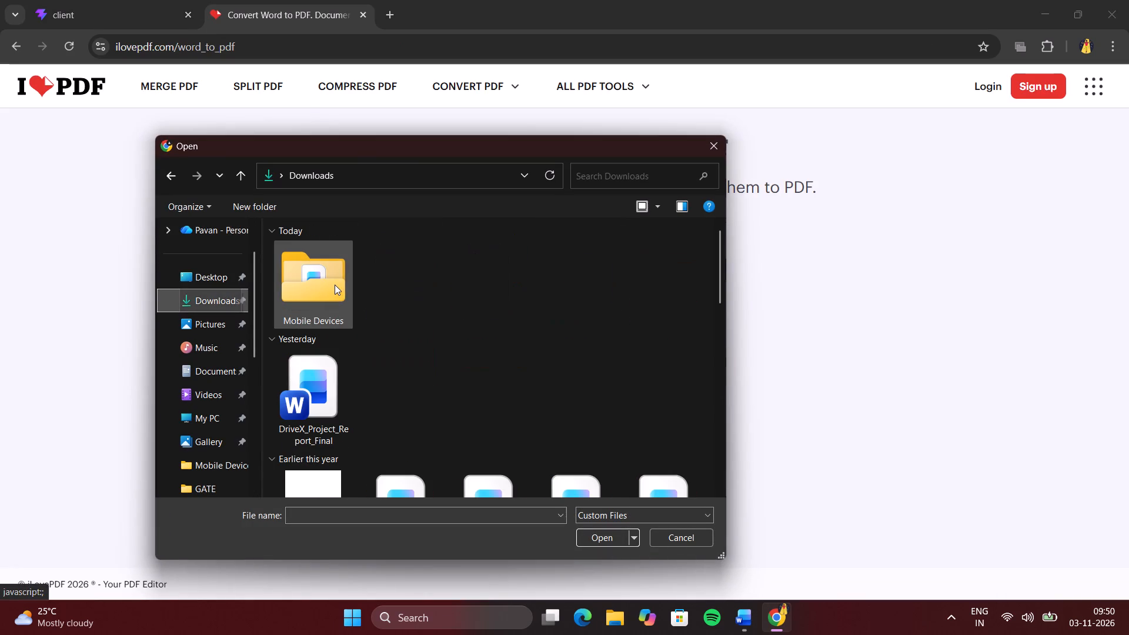
{"action": "double_click", "coordinate": [329, 285]}
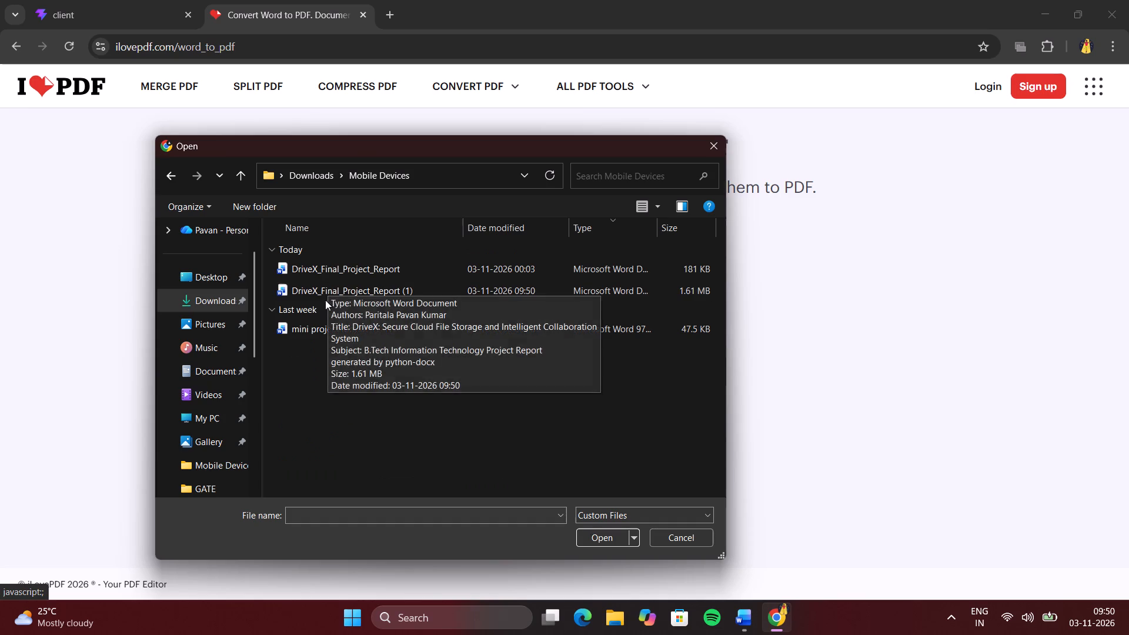
{"action": "double_click", "coordinate": [322, 292]}
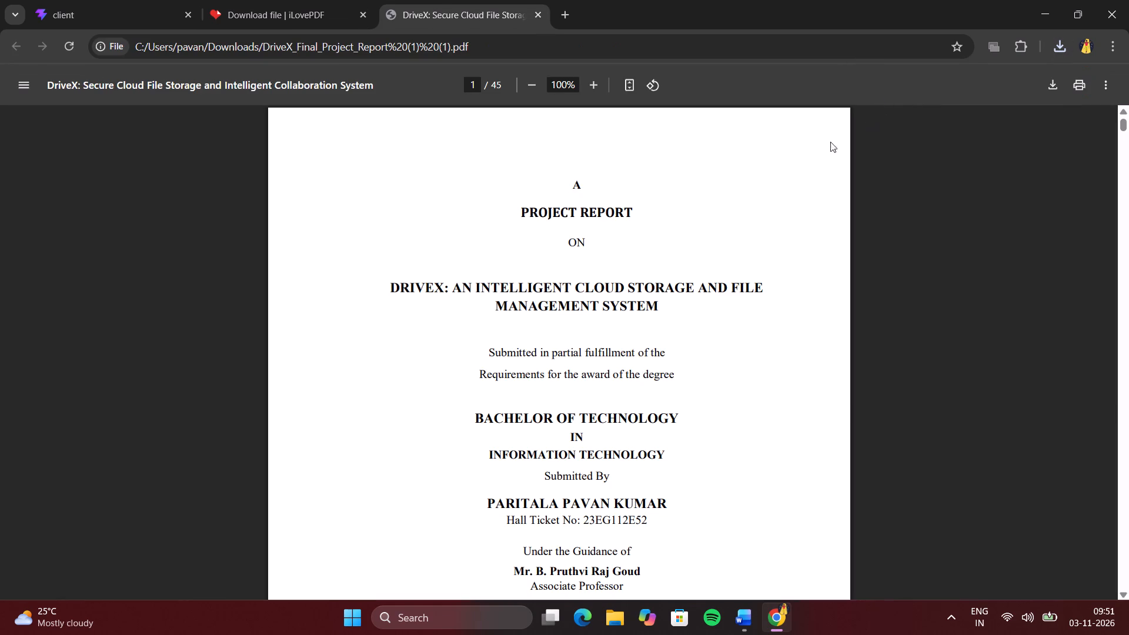
{"action": "scroll", "coordinate": [652, 195], "scroll_direction": "down", "scroll_amount": 1}
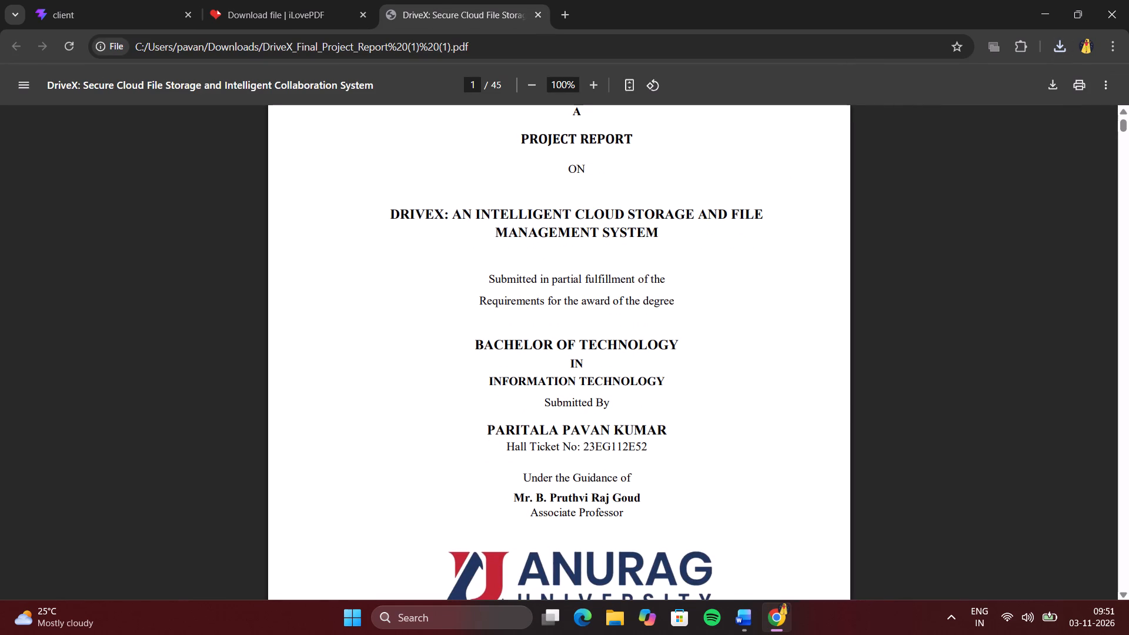
{"action": "scroll", "coordinate": [592, 249], "scroll_direction": "down", "scroll_amount": 1}
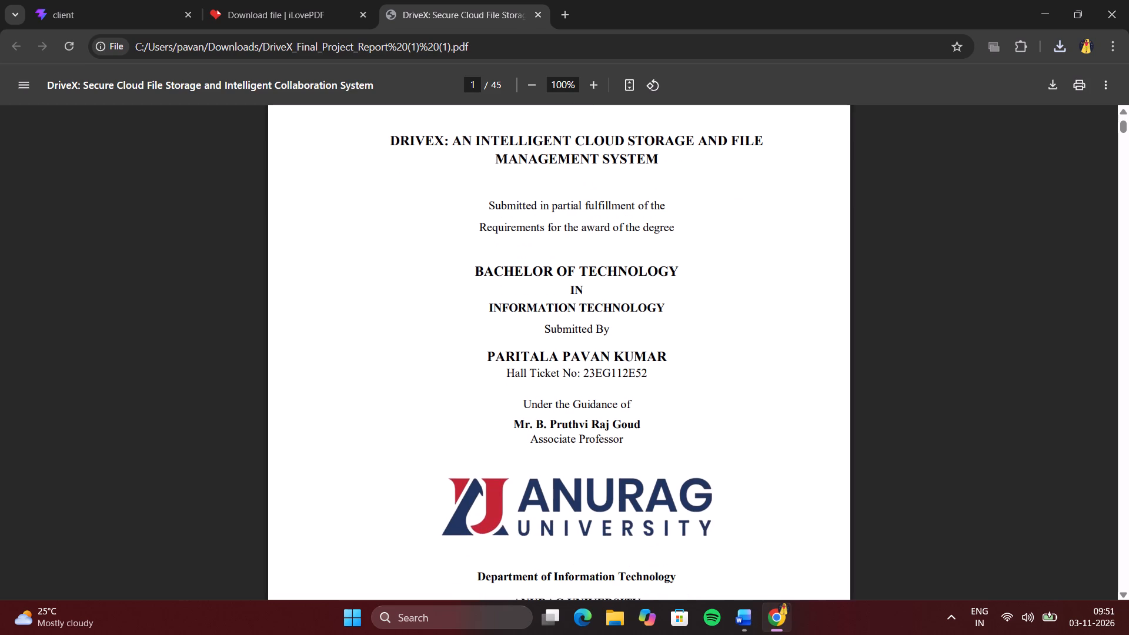
{"action": "scroll", "coordinate": [557, 250], "scroll_direction": "down", "scroll_amount": 1}
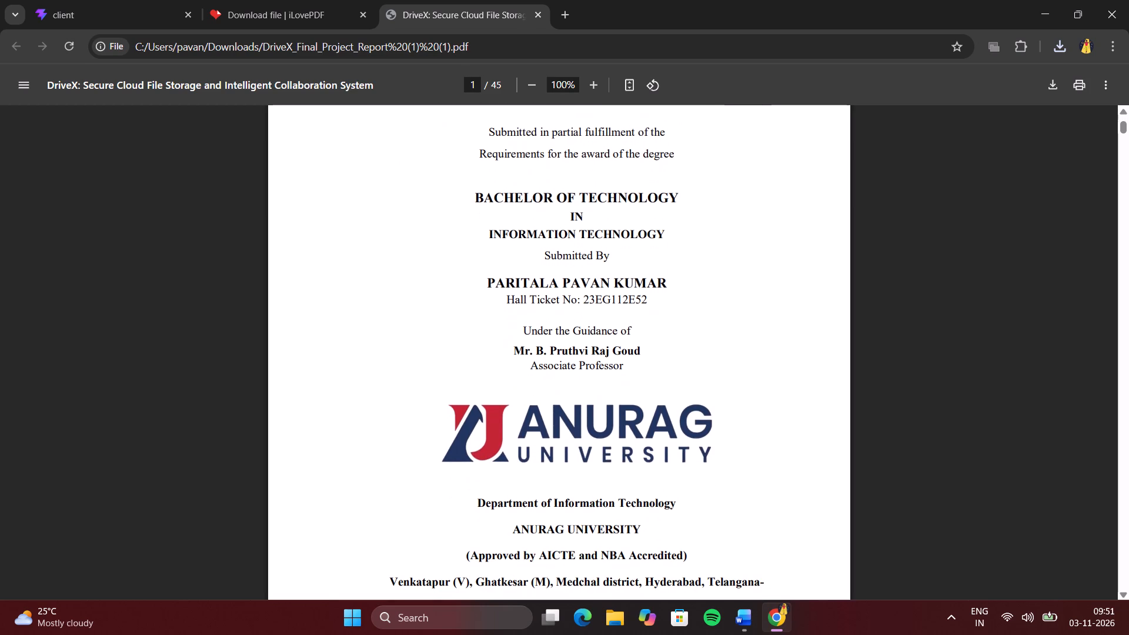
{"action": "scroll", "coordinate": [582, 243], "scroll_direction": "down", "scroll_amount": 1}
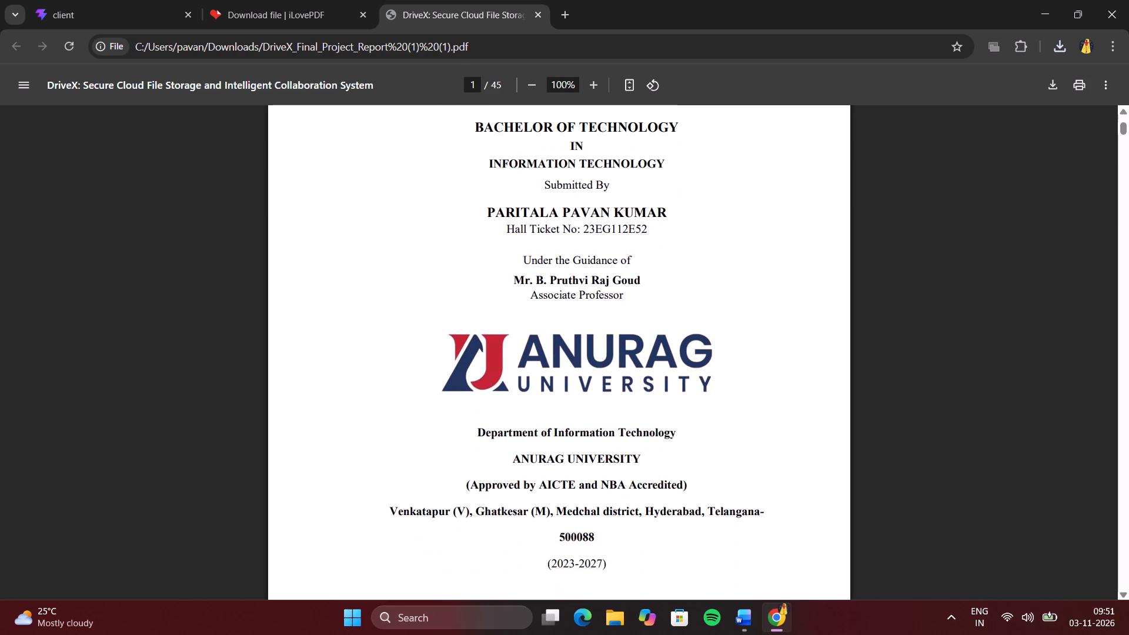
{"action": "scroll", "coordinate": [562, 232], "scroll_direction": "down", "scroll_amount": 1}
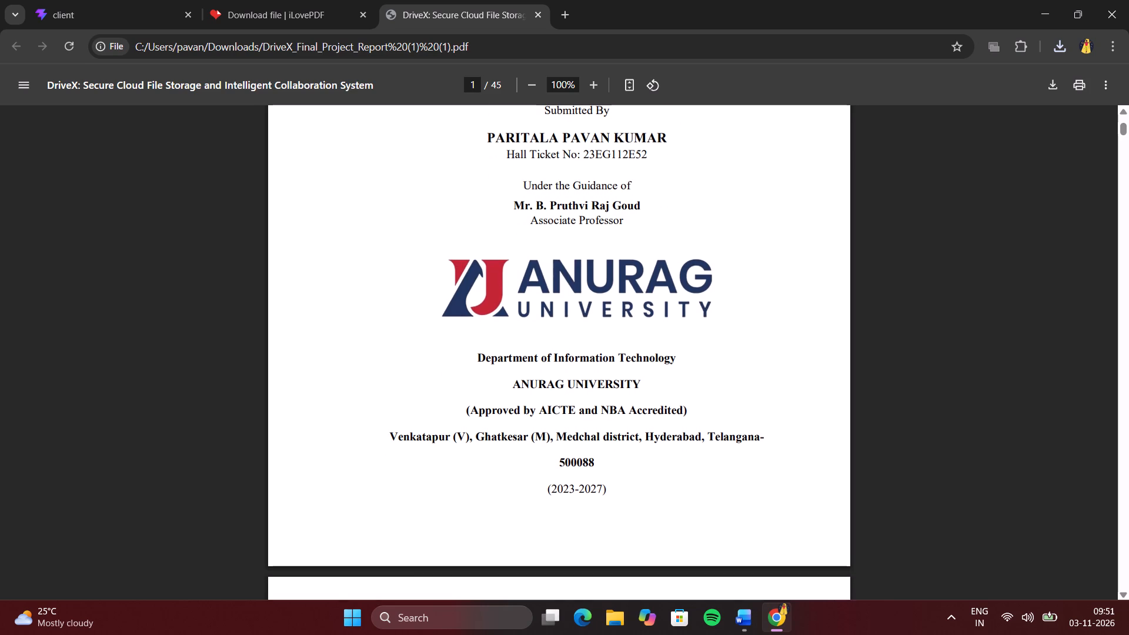
{"action": "scroll", "coordinate": [567, 227], "scroll_direction": "down", "scroll_amount": 2}
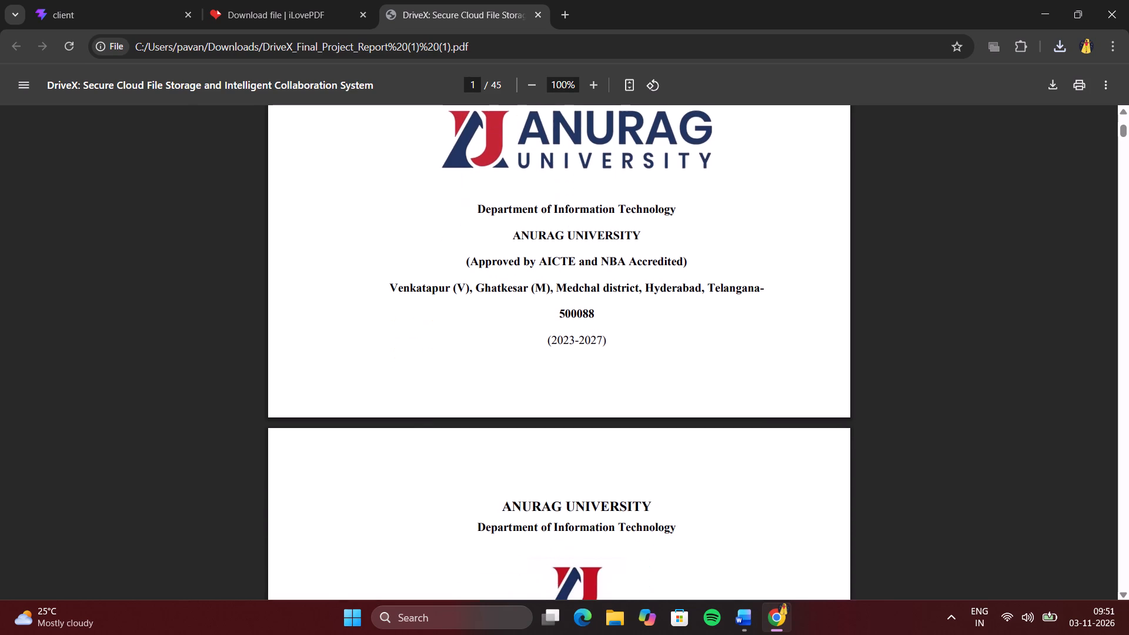
{"action": "scroll", "coordinate": [558, 242], "scroll_direction": "down", "scroll_amount": 2}
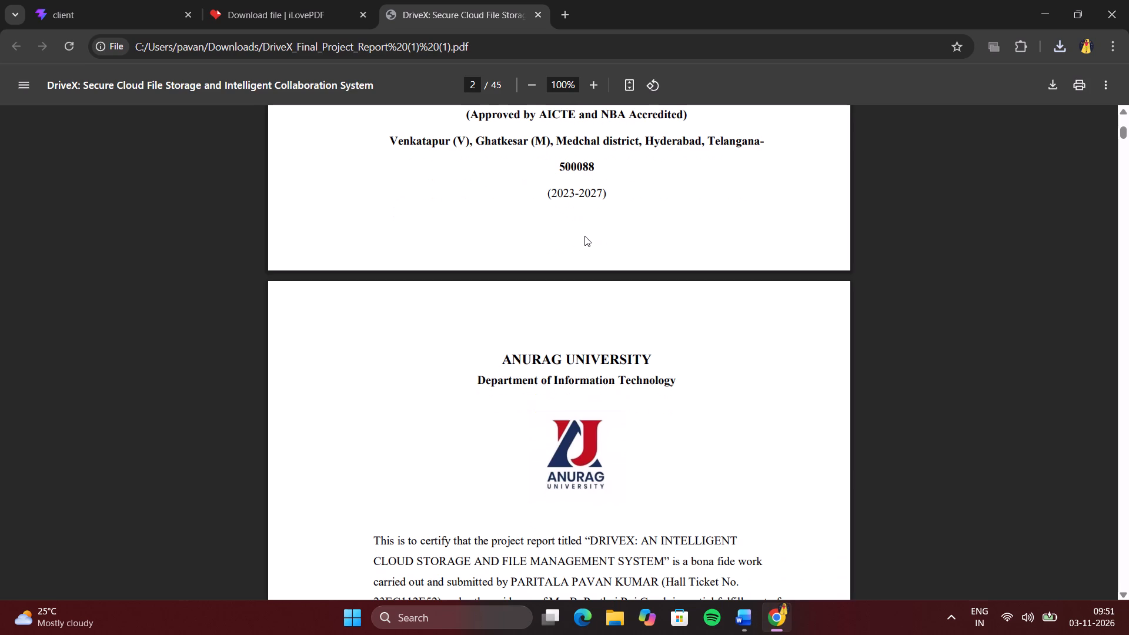
{"action": "scroll", "coordinate": [586, 236], "scroll_direction": "down", "scroll_amount": 2}
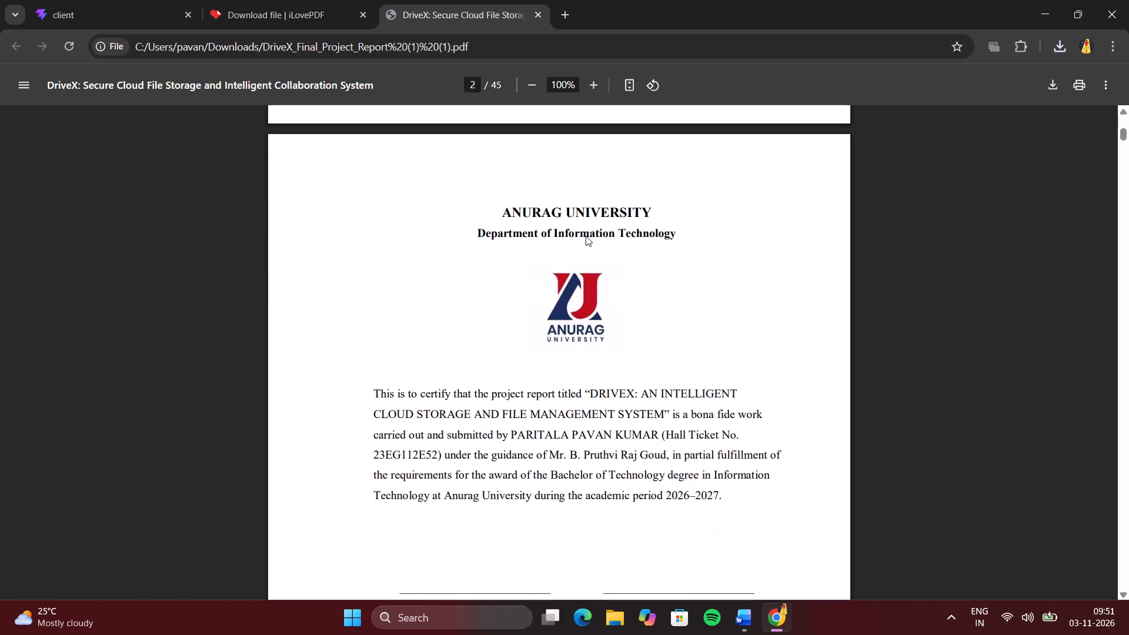
{"action": "scroll", "coordinate": [586, 236], "scroll_direction": "down", "scroll_amount": 2}
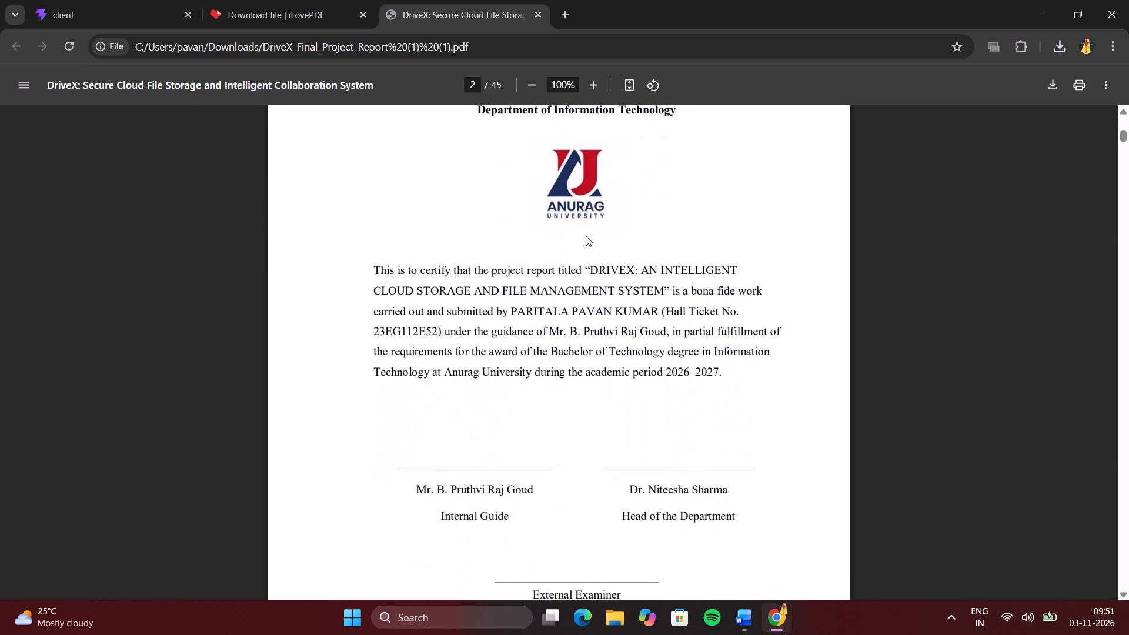
{"action": "scroll", "coordinate": [586, 236], "scroll_direction": "down", "scroll_amount": 7}
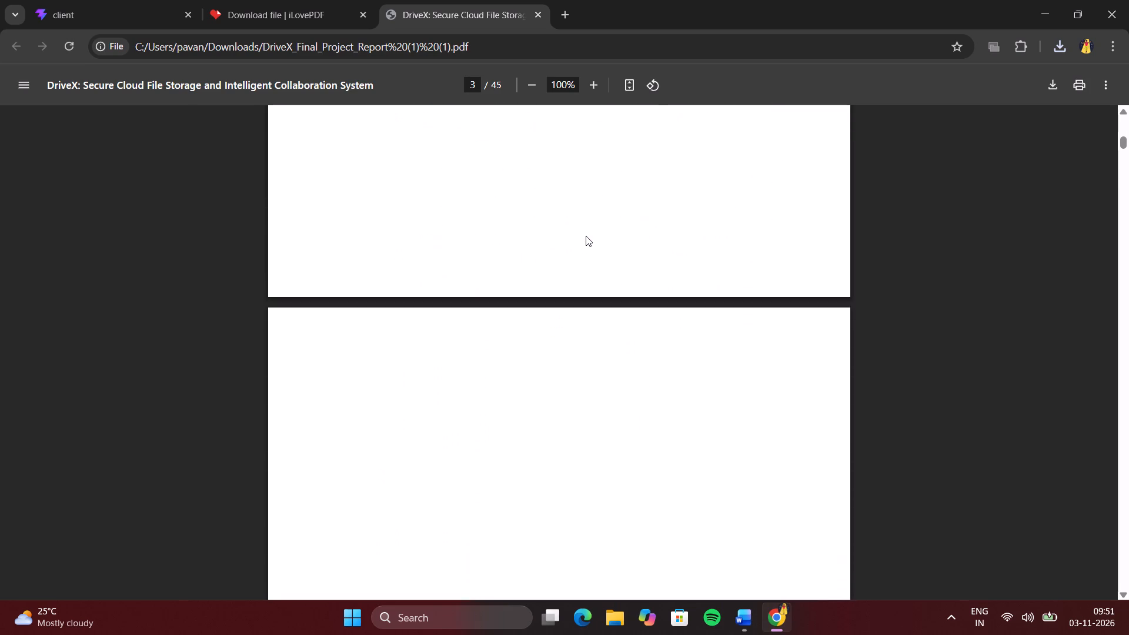
{"action": "scroll", "coordinate": [586, 236], "scroll_direction": "down", "scroll_amount": 9}
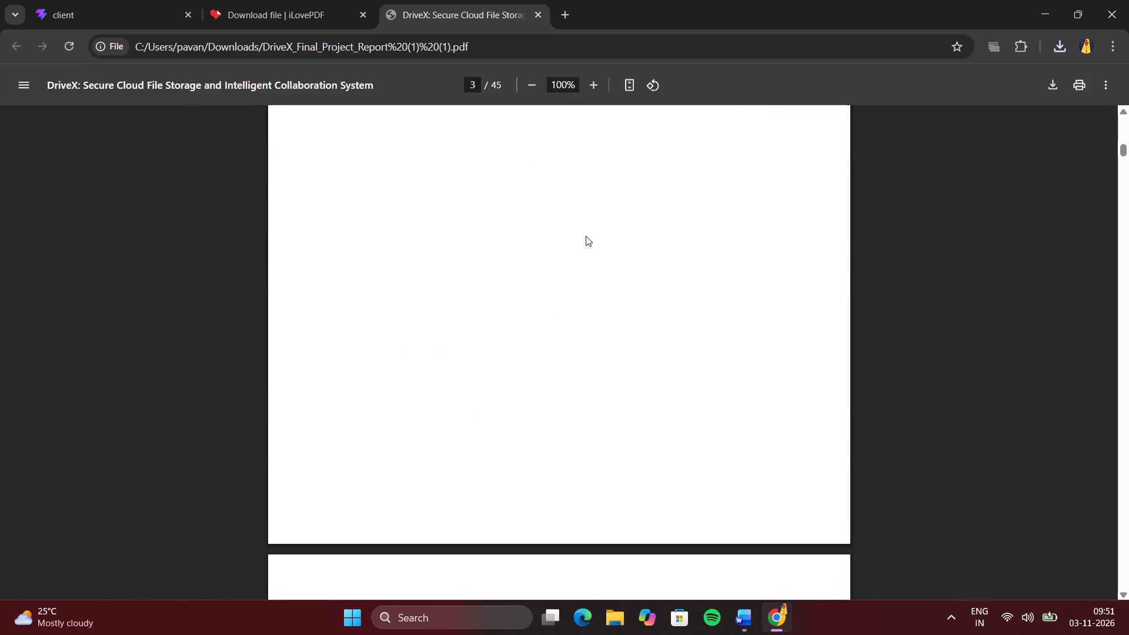
Examine the PDF's front matter from page 4 through the Acknowledgement and Abstract pages.
{"action": "scroll", "coordinate": [586, 236], "scroll_direction": "down", "scroll_amount": 12}
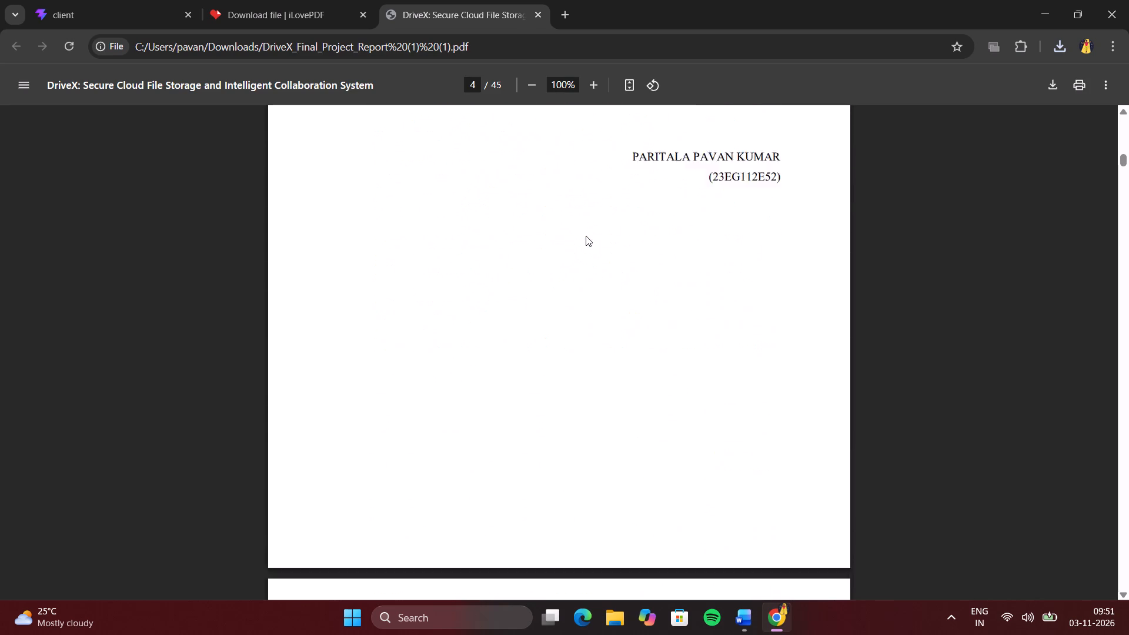
{"action": "scroll", "coordinate": [586, 236], "scroll_direction": "down", "scroll_amount": 4}
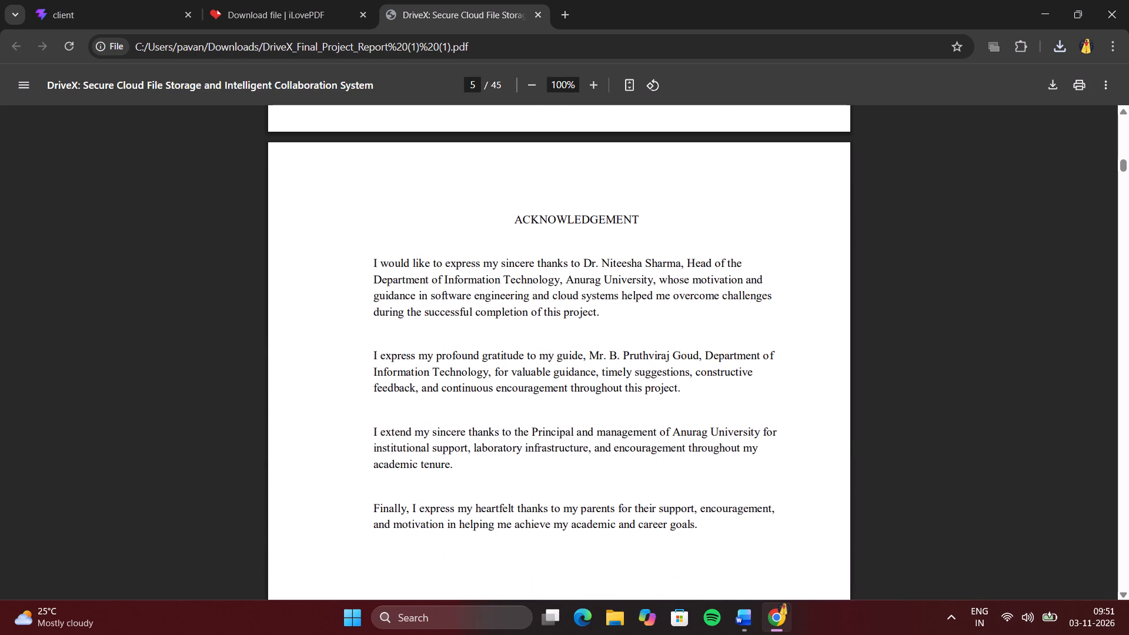
{"action": "scroll", "coordinate": [521, 263], "scroll_direction": "down", "scroll_amount": 1}
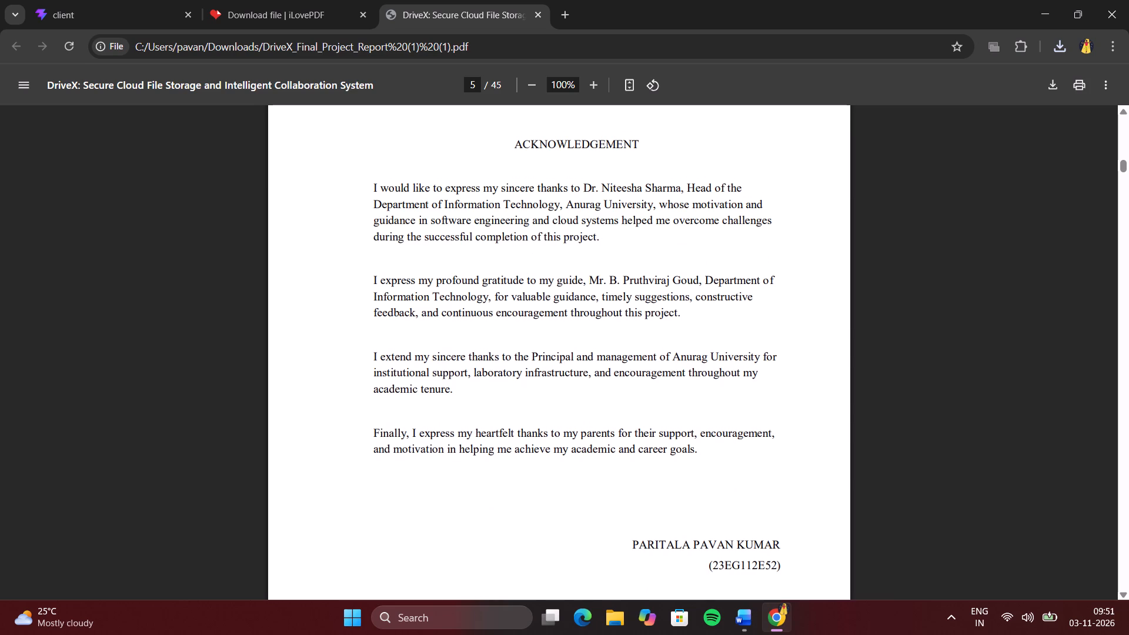
{"action": "scroll", "coordinate": [590, 205], "scroll_direction": "down", "scroll_amount": 9}
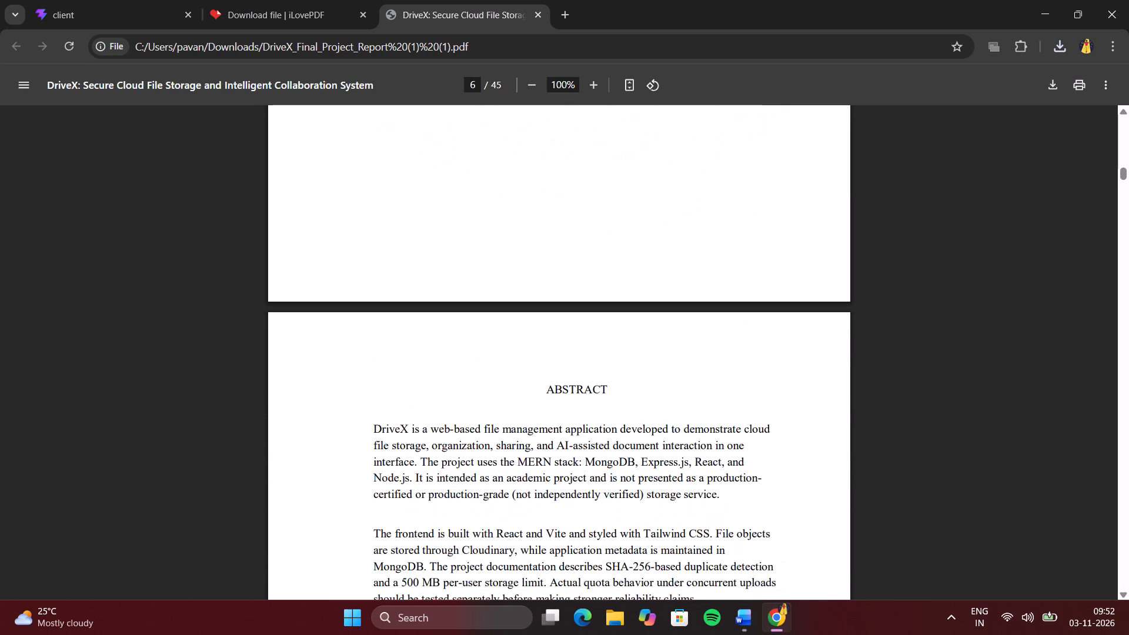
{"action": "scroll", "coordinate": [590, 205], "scroll_direction": "down", "scroll_amount": 3}
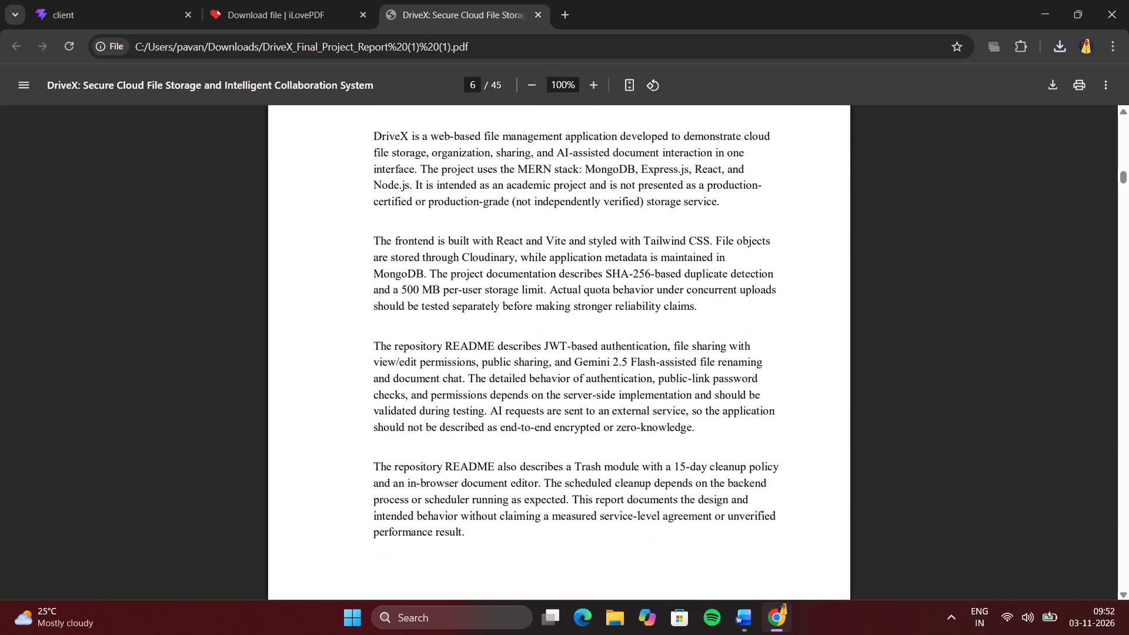
{"action": "scroll", "coordinate": [585, 205], "scroll_direction": "down", "scroll_amount": 7}
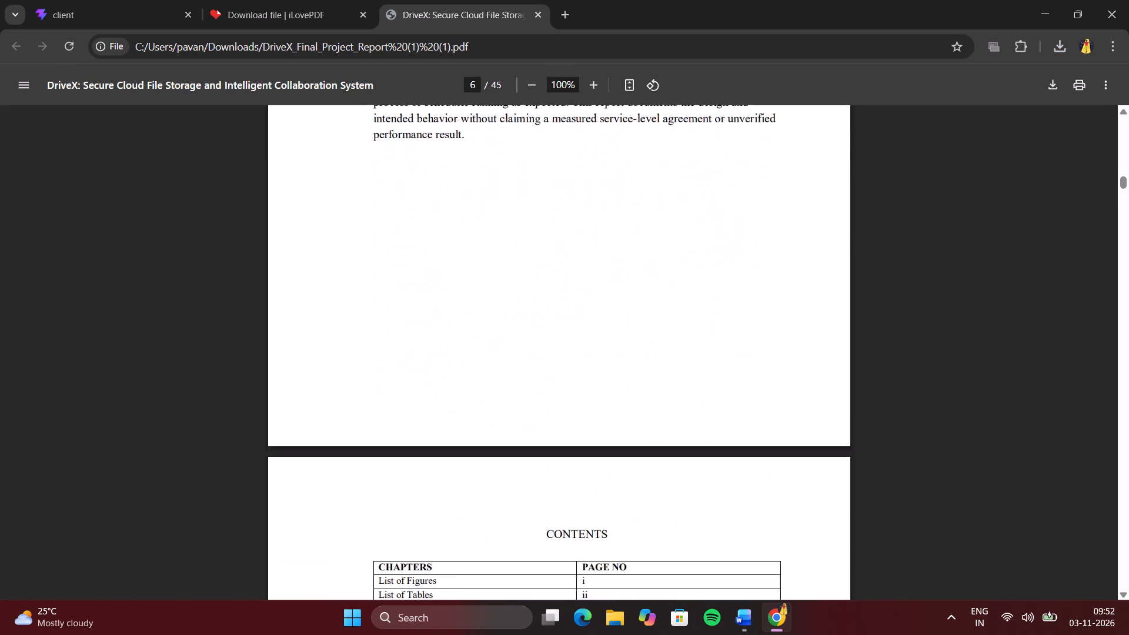
Examine the Contents table and the List of Figures in the PDF for entries, page numbers and table breaks.
{"action": "scroll", "coordinate": [585, 205], "scroll_direction": "down", "scroll_amount": 9}
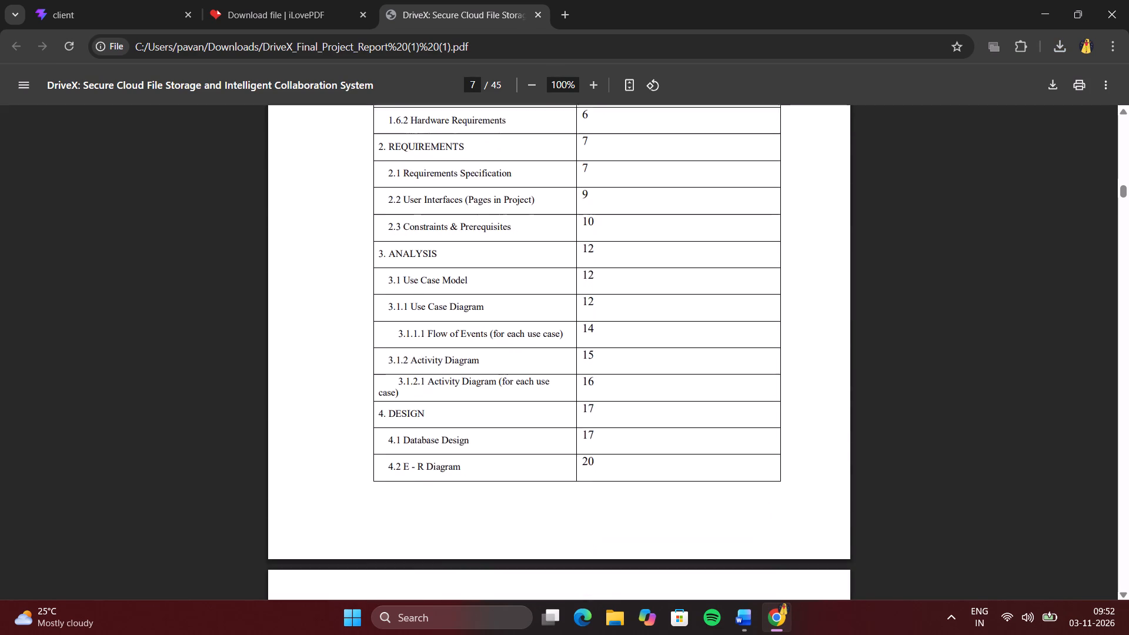
{"action": "scroll", "coordinate": [585, 205], "scroll_direction": "down", "scroll_amount": 8}
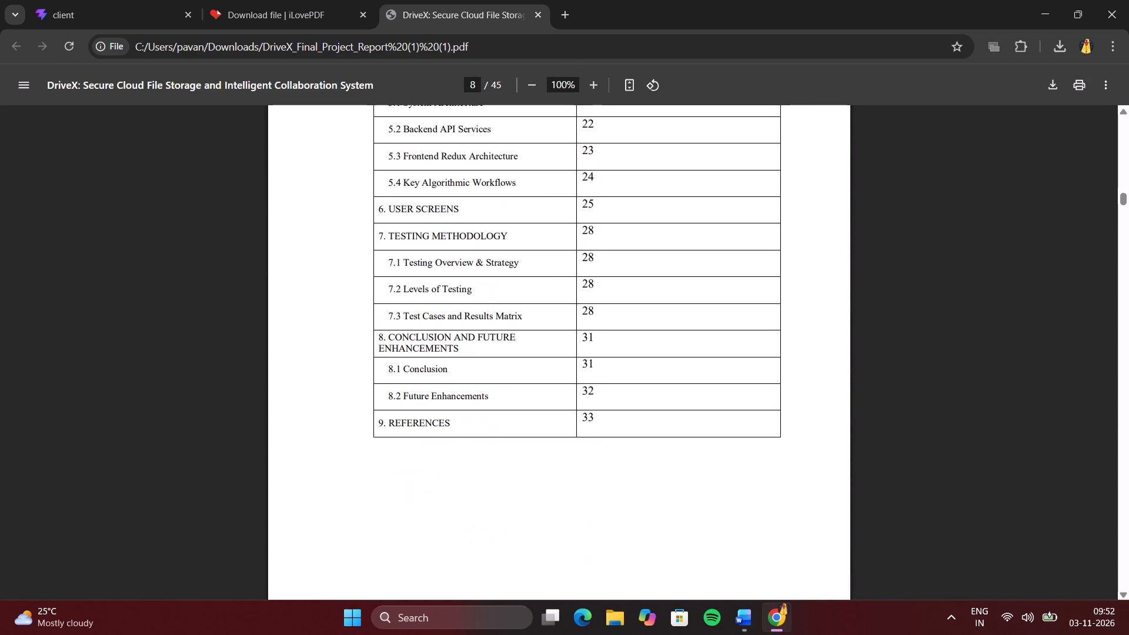
{"action": "scroll", "coordinate": [585, 205], "scroll_direction": "up", "scroll_amount": 3}
{"action": "scroll", "coordinate": [585, 205], "scroll_direction": "down", "scroll_amount": 8}
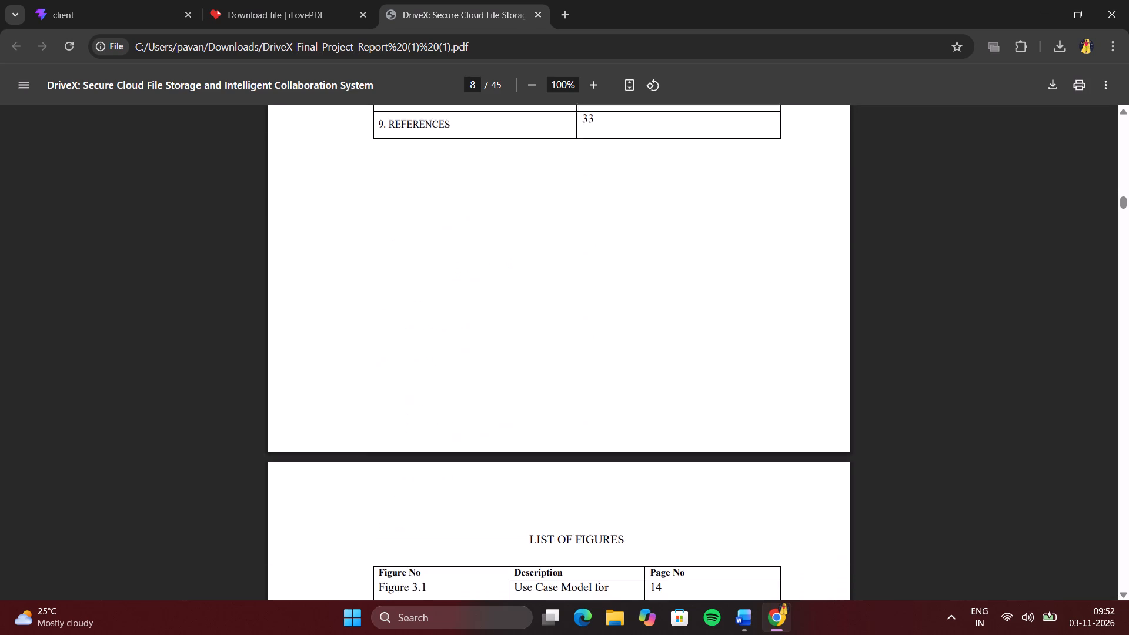
{"action": "scroll", "coordinate": [585, 205], "scroll_direction": "down", "scroll_amount": 5}
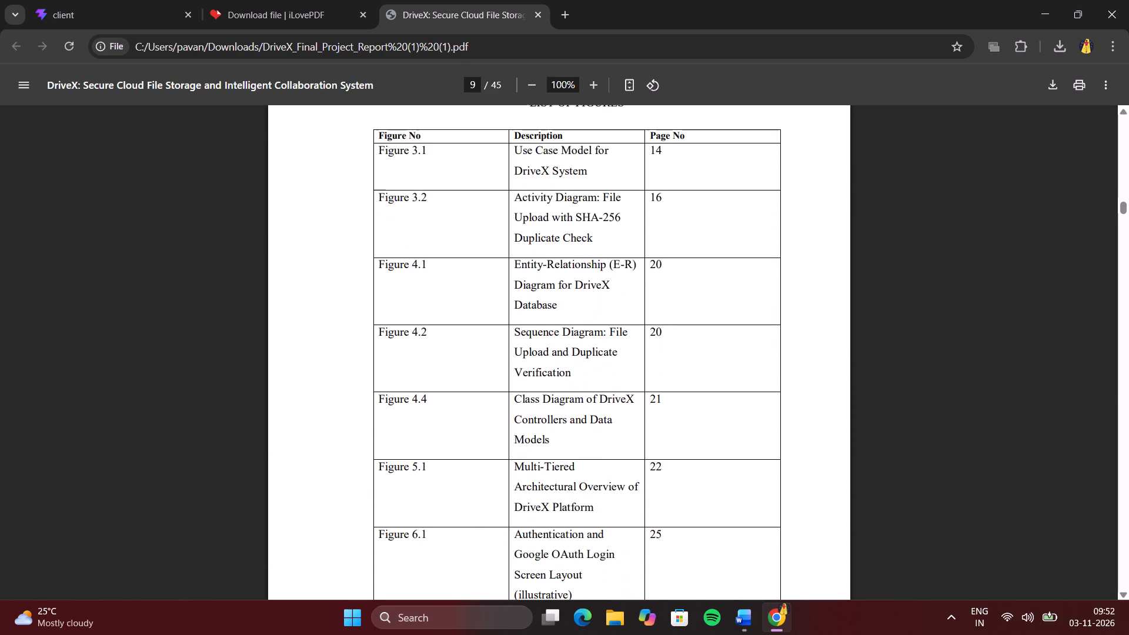
{"action": "scroll", "coordinate": [585, 205], "scroll_direction": "down", "scroll_amount": 6}
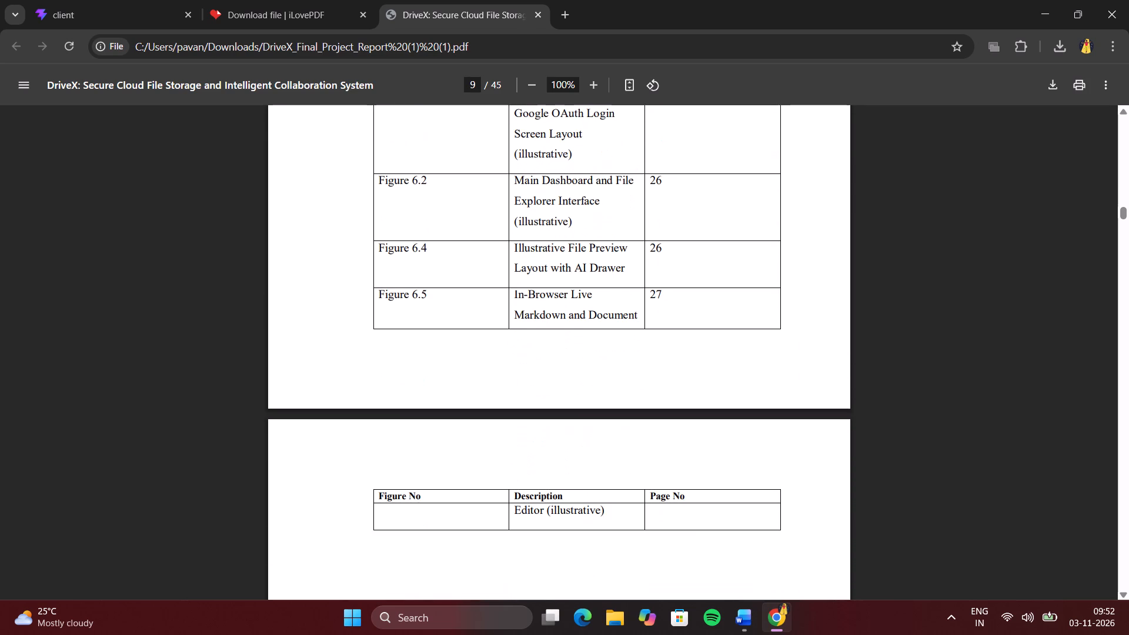
{"action": "scroll", "coordinate": [579, 227], "scroll_direction": "down", "scroll_amount": 4}
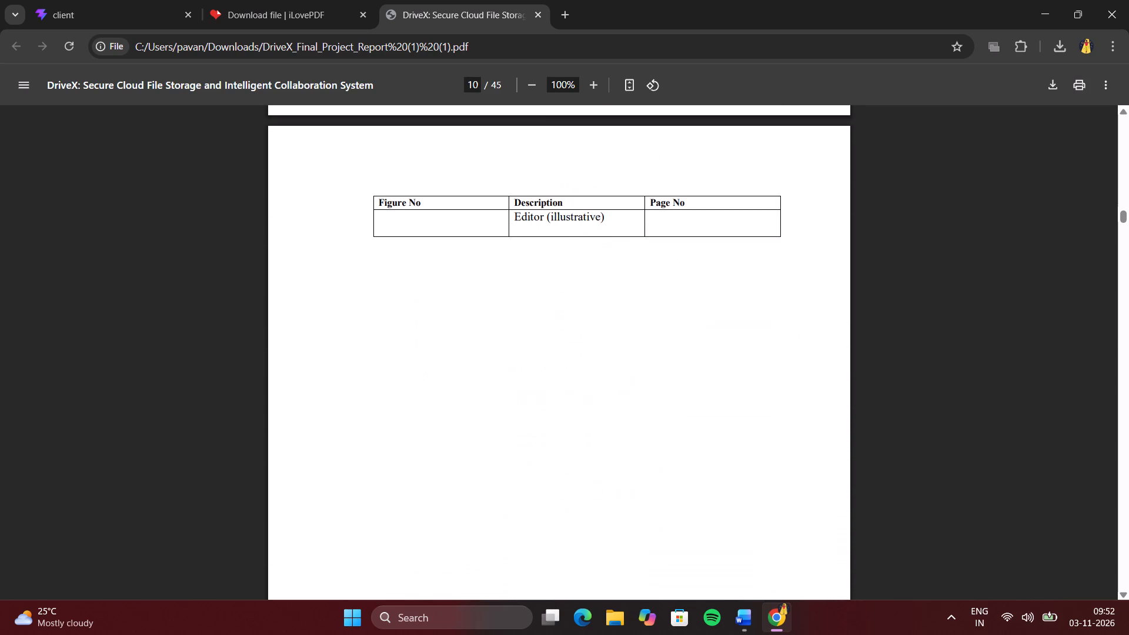
{"action": "scroll", "coordinate": [579, 227], "scroll_direction": "down", "scroll_amount": 7}
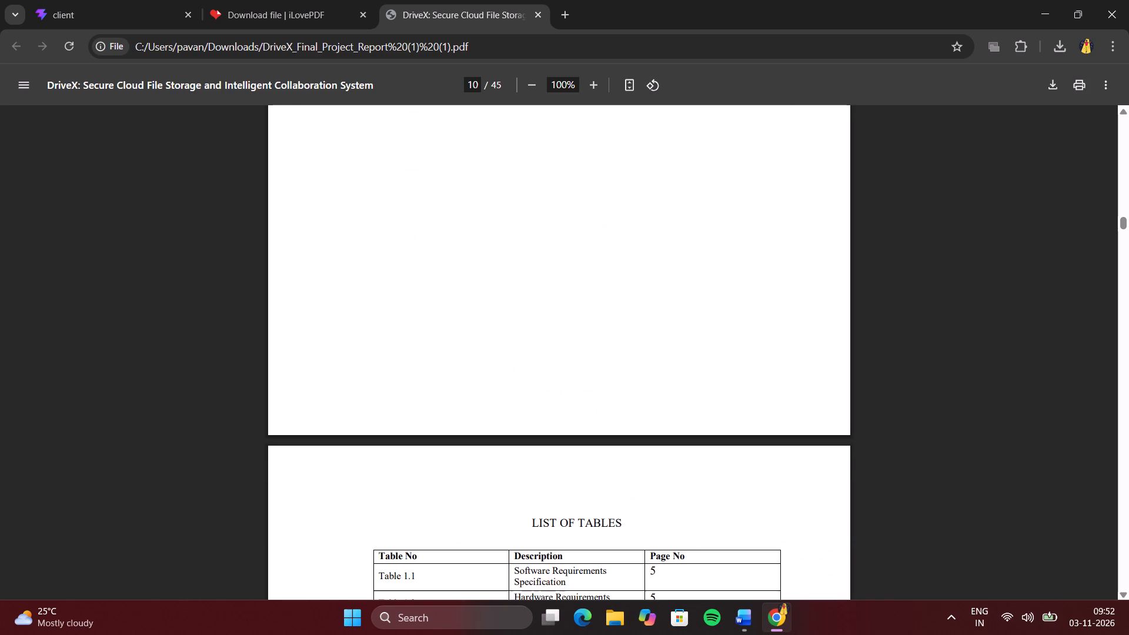
Examine the List of Tables and List of Abbreviations pages in the converted report.
{"action": "scroll", "coordinate": [579, 227], "scroll_direction": "down", "scroll_amount": 4}
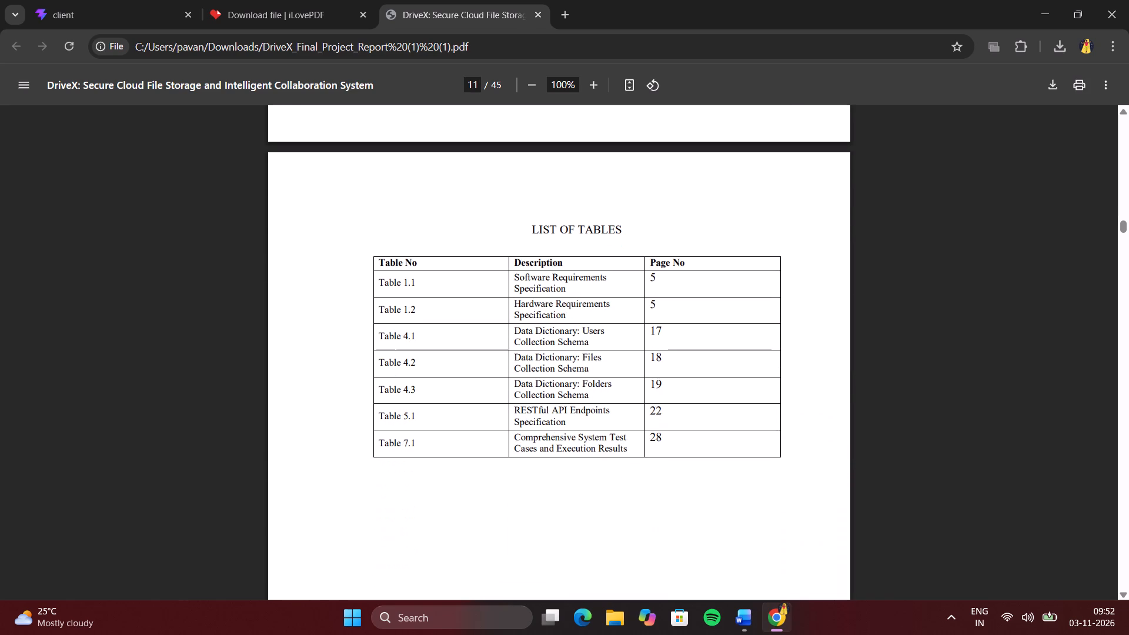
{"action": "scroll", "coordinate": [579, 227], "scroll_direction": "down", "scroll_amount": 12}
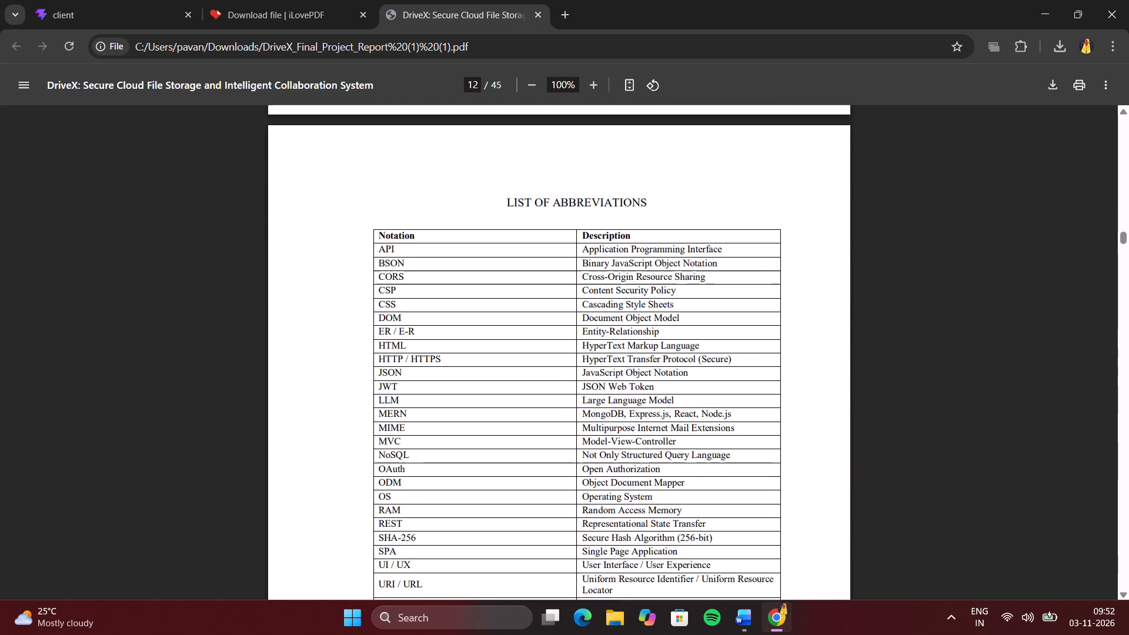
{"action": "scroll", "coordinate": [579, 227], "scroll_direction": "down", "scroll_amount": 19}
{"action": "scroll", "coordinate": [579, 227], "scroll_direction": "down", "scroll_amount": 2}
Examine Chapter 1 in the PDF, including its software and hardware requirements tables, up to the start of Chapter 2.
{"action": "scroll", "coordinate": [579, 227], "scroll_direction": "down", "scroll_amount": 2}
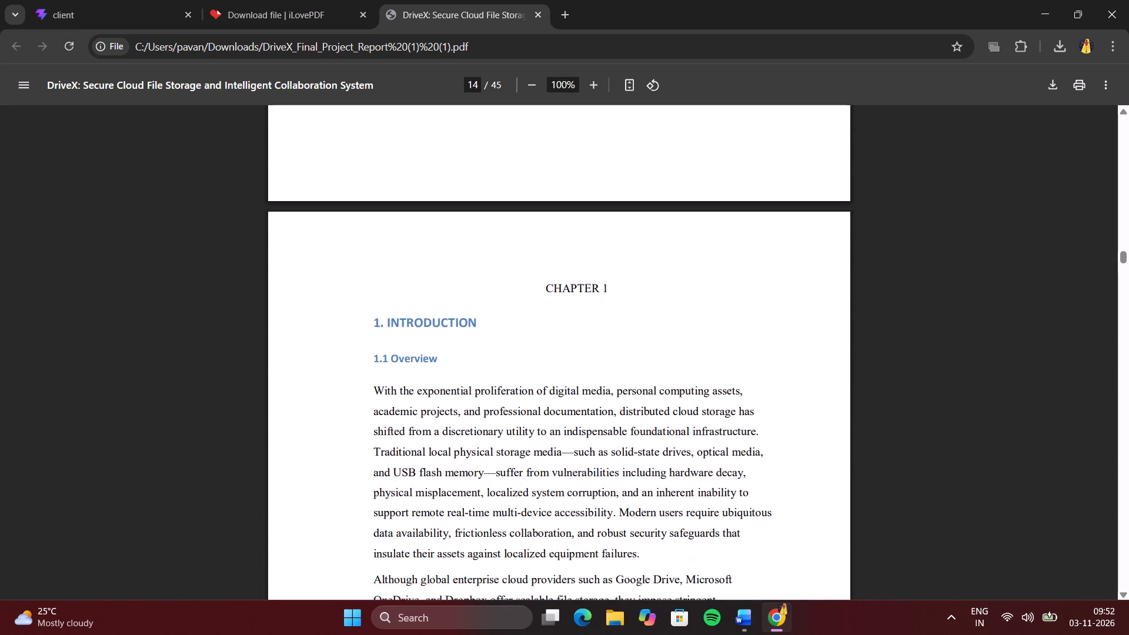
{"action": "scroll", "coordinate": [579, 227], "scroll_direction": "down", "scroll_amount": 14}
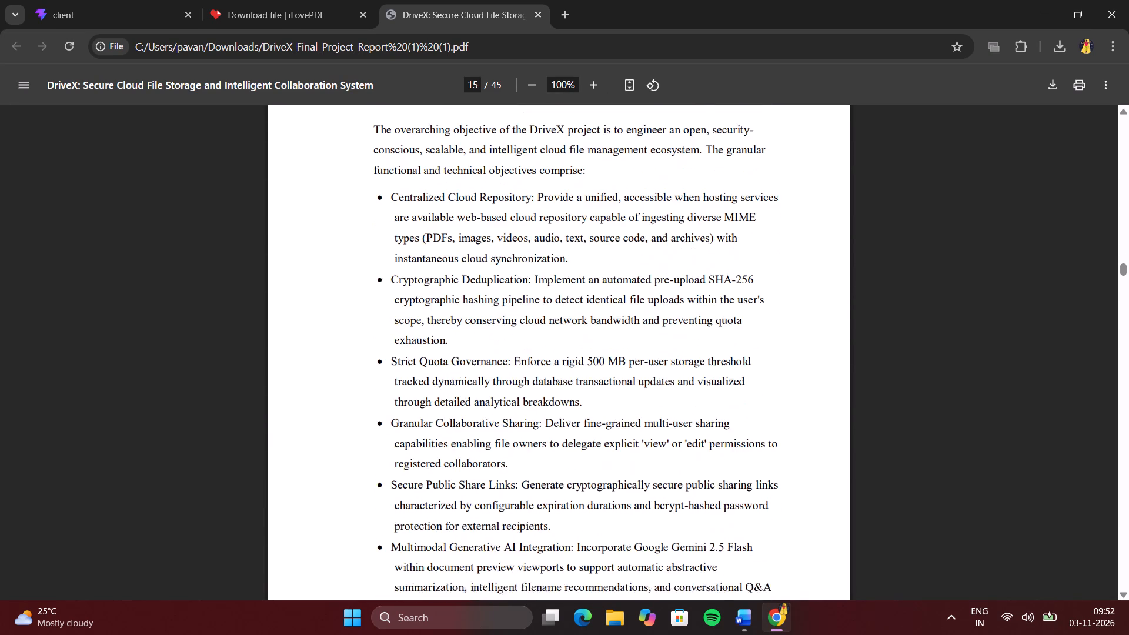
{"action": "scroll", "coordinate": [579, 227], "scroll_direction": "down", "scroll_amount": 15}
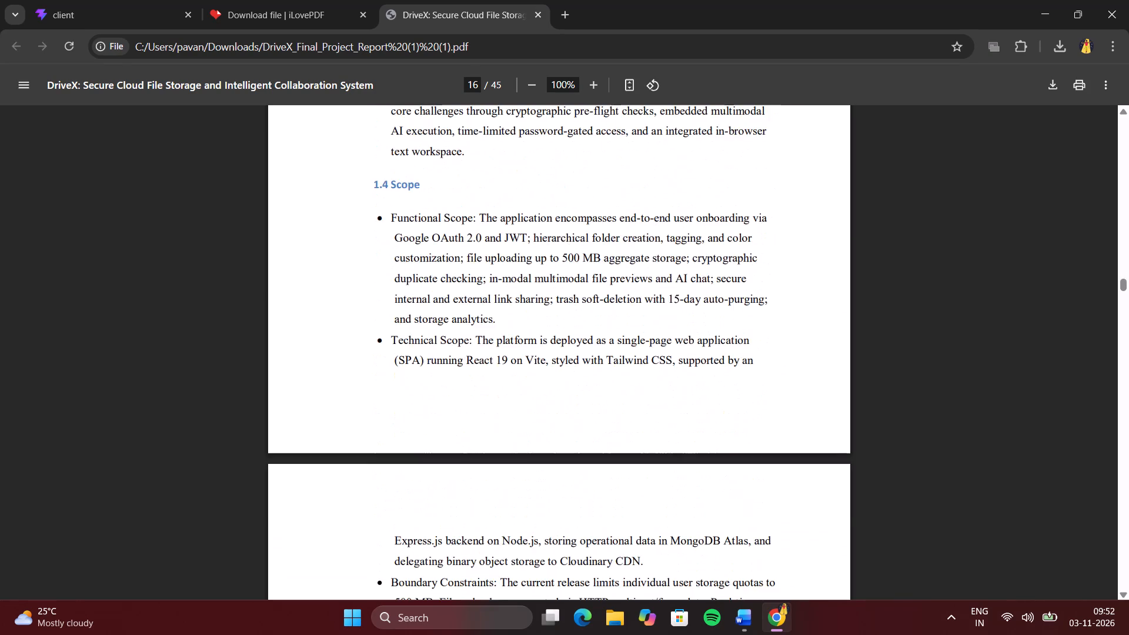
{"action": "scroll", "coordinate": [579, 227], "scroll_direction": "down", "scroll_amount": 16}
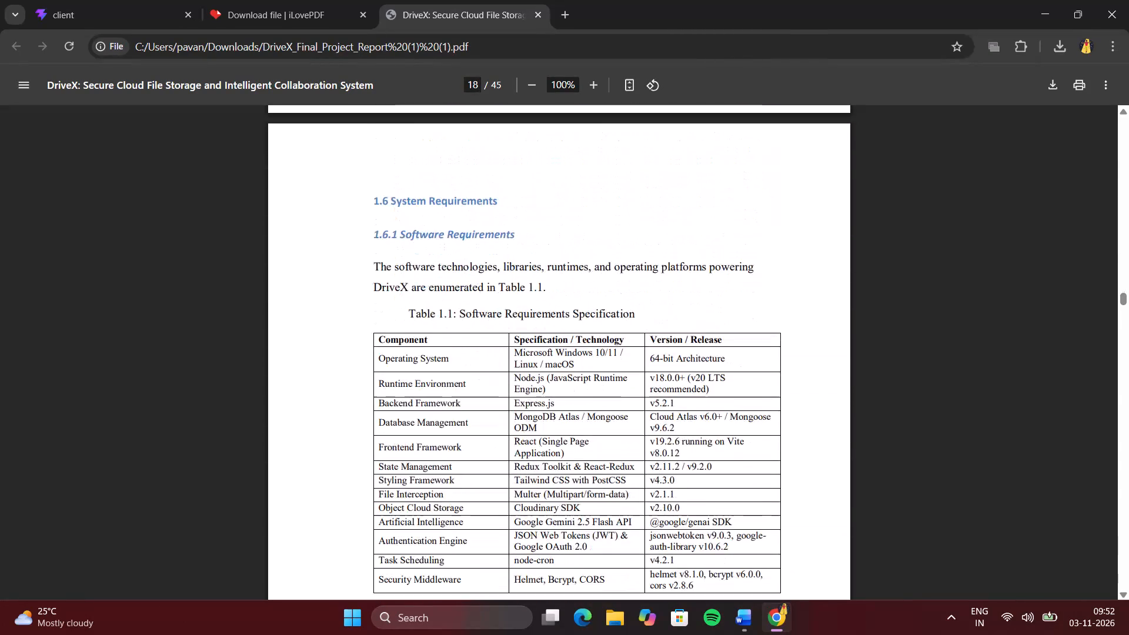
{"action": "scroll", "coordinate": [579, 227], "scroll_direction": "down", "scroll_amount": 11}
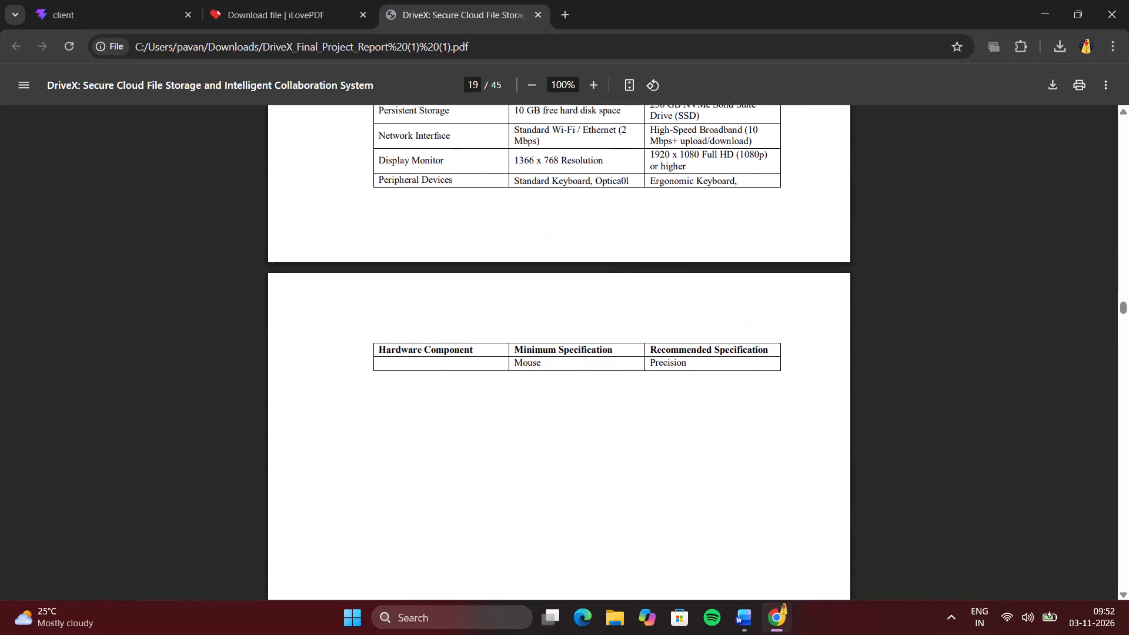
{"action": "scroll", "coordinate": [579, 227], "scroll_direction": "down", "scroll_amount": 12}
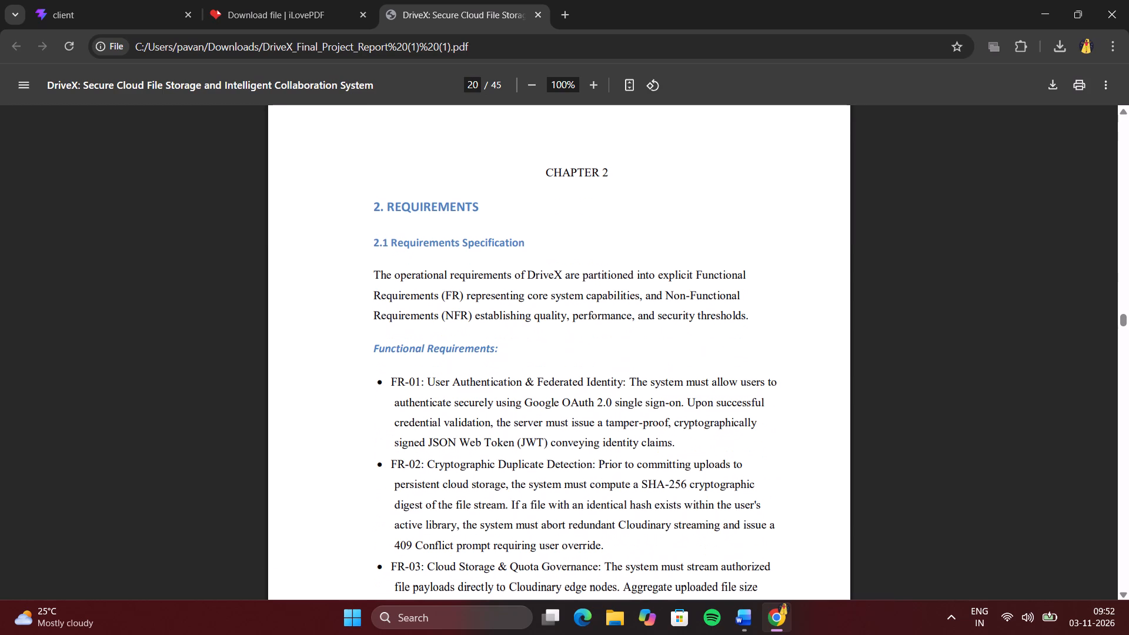
Return to the start of the PDF and re-examine the title page, Acknowledgement and Contents pages.
{"action": "scroll", "coordinate": [579, 227], "scroll_direction": "up", "scroll_amount": 5}
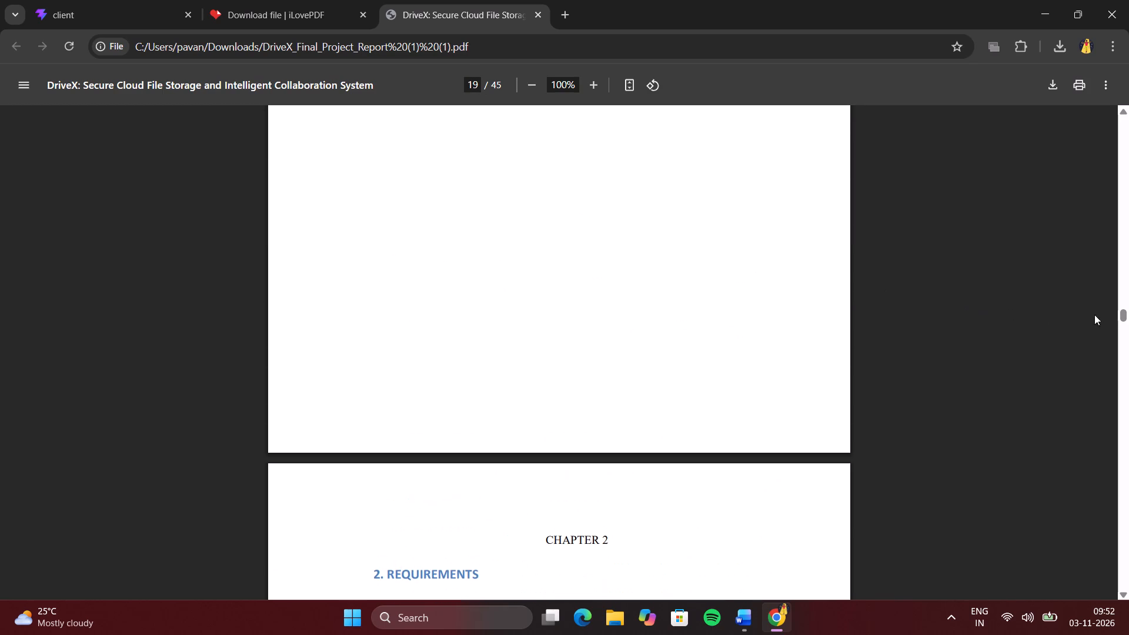
{"action": "left_click_drag", "start_coordinate": [1124, 314], "coordinate": [1128, 236]}
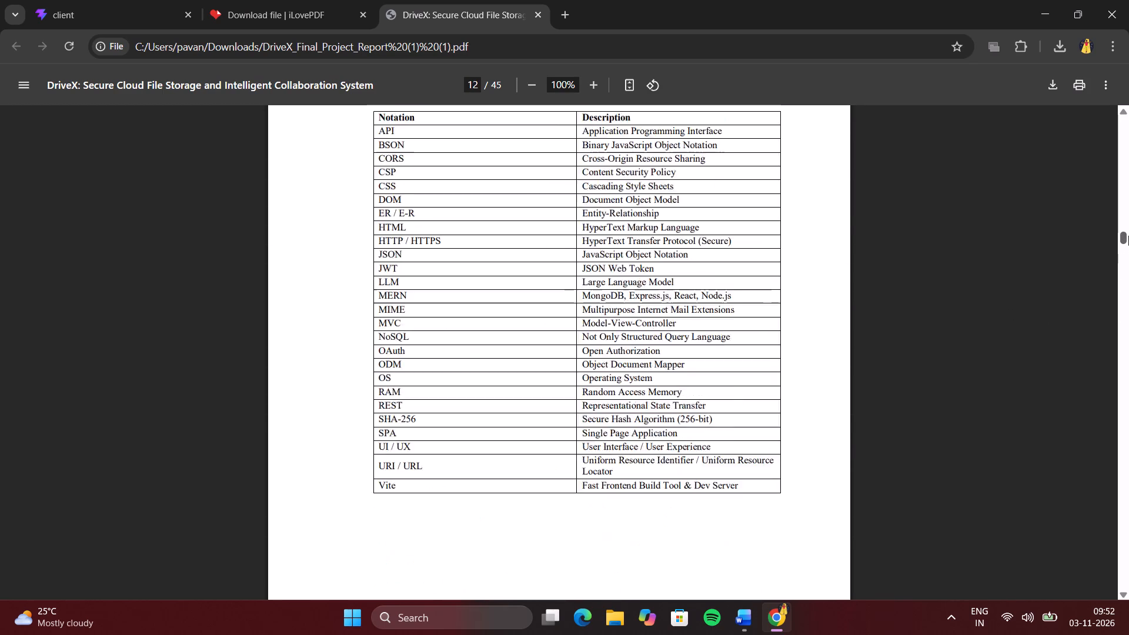
{"action": "left_click_drag", "start_coordinate": [1128, 236], "coordinate": [1128, 93]}
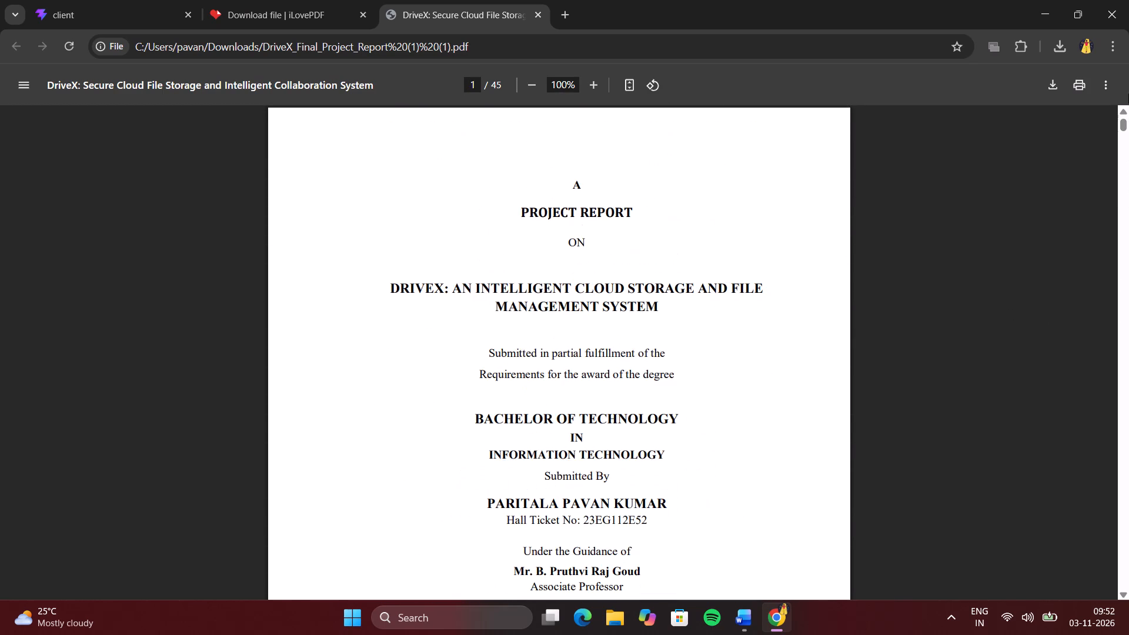
{"action": "scroll", "coordinate": [743, 350], "scroll_direction": "down", "scroll_amount": 20}
{"action": "scroll", "coordinate": [743, 350], "scroll_direction": "down", "scroll_amount": 1}
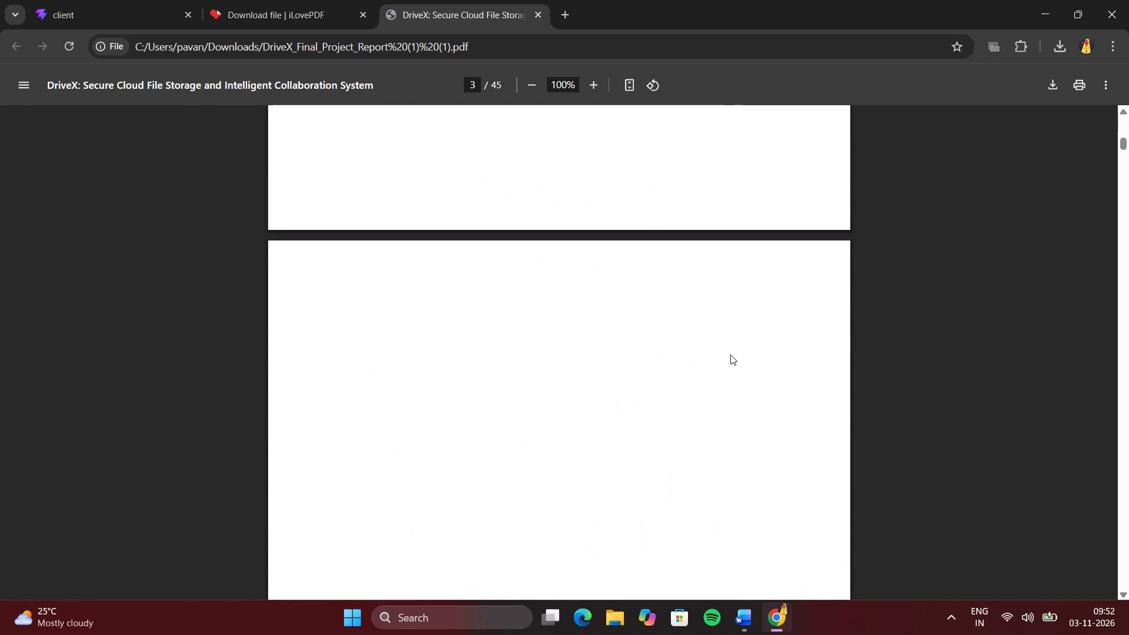
{"action": "scroll", "coordinate": [730, 355], "scroll_direction": "down", "scroll_amount": 20}
{"action": "scroll", "coordinate": [730, 355], "scroll_direction": "down", "scroll_amount": 3}
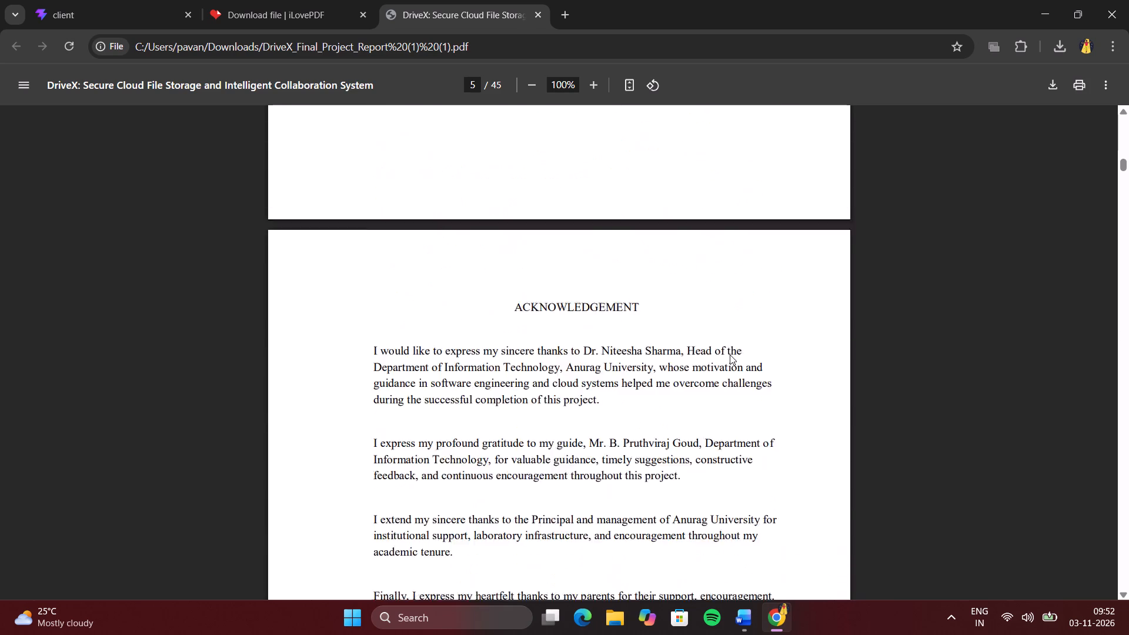
{"action": "scroll", "coordinate": [730, 355], "scroll_direction": "down", "scroll_amount": 20}
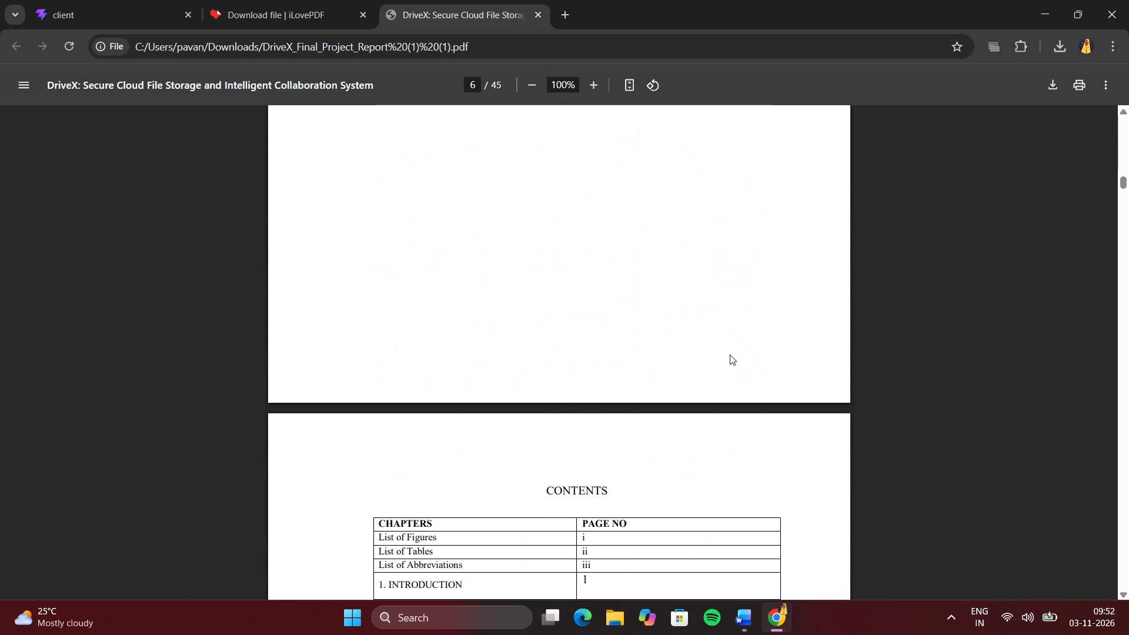
{"action": "scroll", "coordinate": [730, 355], "scroll_direction": "down", "scroll_amount": 15}
{"action": "scroll", "coordinate": [730, 355], "scroll_direction": "down", "scroll_amount": 6}
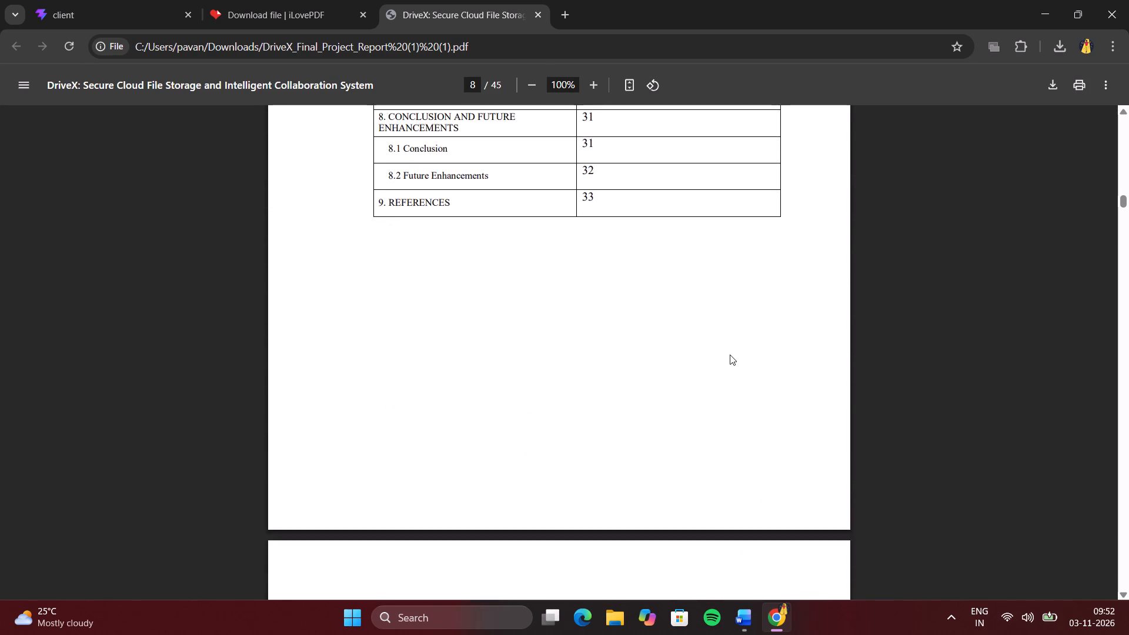
Recheck the List of Figures, List of Tables and List of Abbreviations pages for table breaks and blank pages.
{"action": "scroll", "coordinate": [730, 355], "scroll_direction": "down", "scroll_amount": 17}
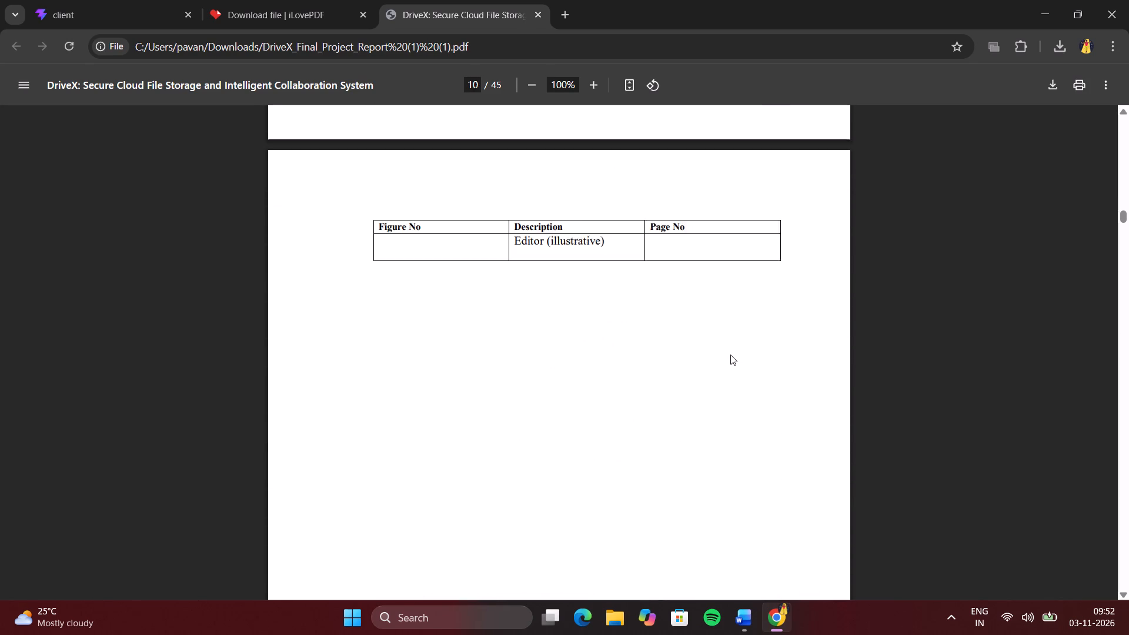
{"action": "scroll", "coordinate": [730, 355], "scroll_direction": "down", "scroll_amount": 13}
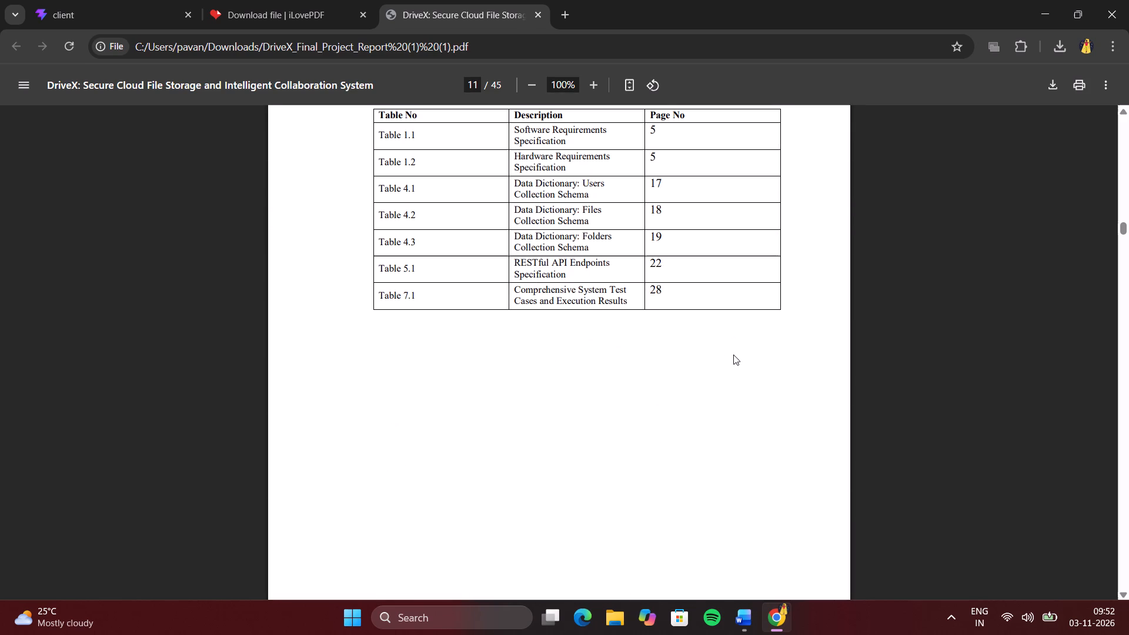
{"action": "scroll", "coordinate": [733, 355], "scroll_direction": "down", "scroll_amount": 11}
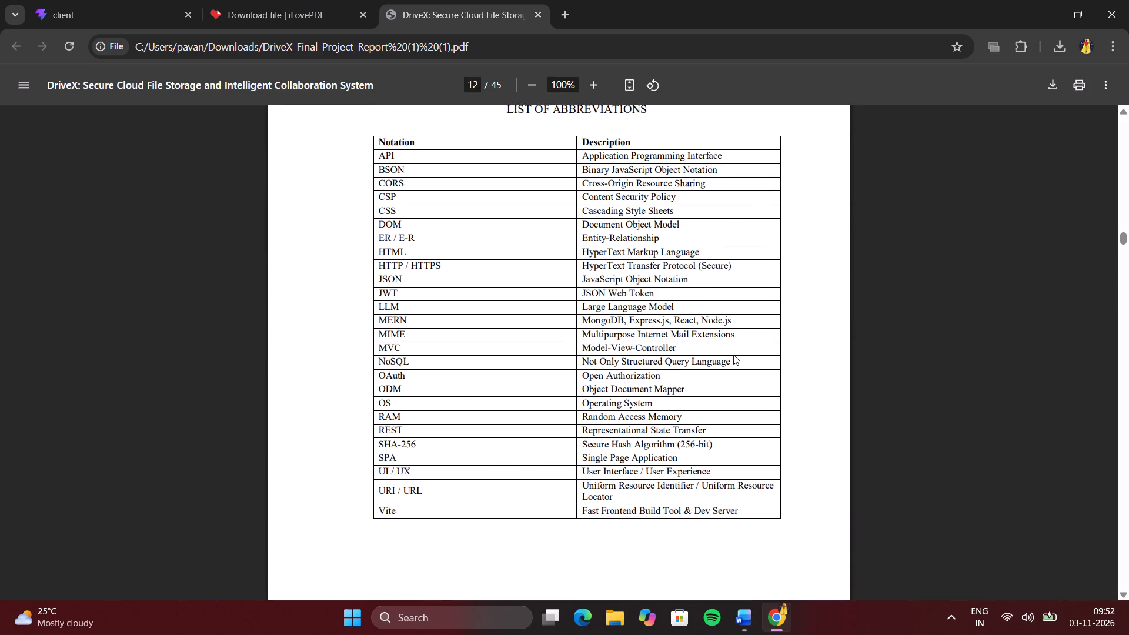
{"action": "scroll", "coordinate": [733, 355], "scroll_direction": "down", "scroll_amount": 14}
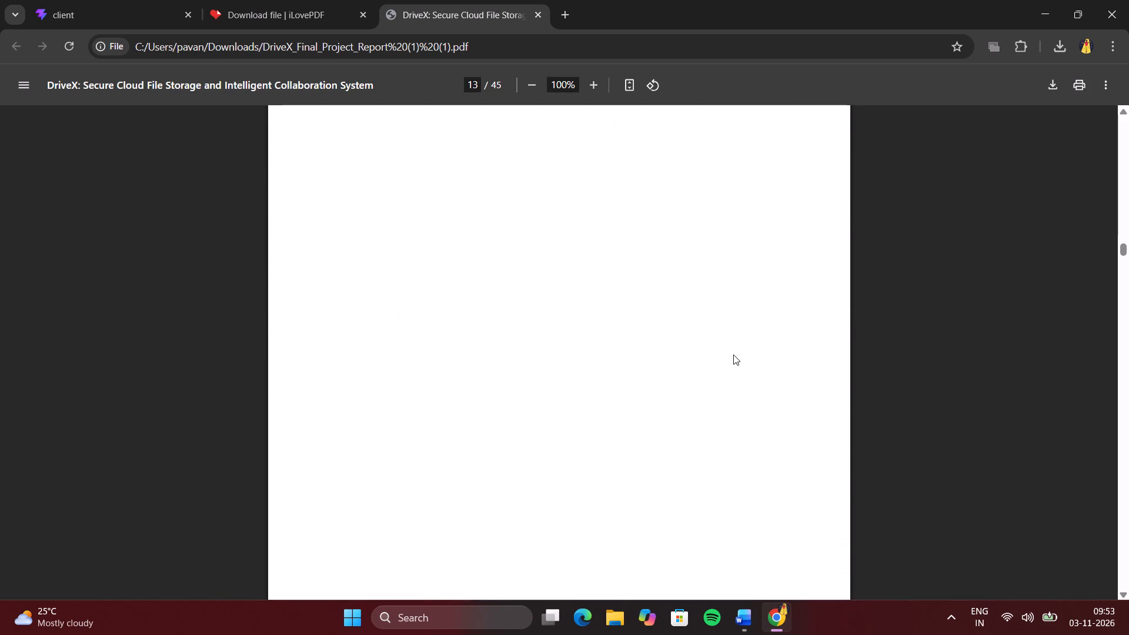
Examine Chapter 1 in the PDF from 1.1 Overview through 1.5 Feasibility Study for text flow and page breaks.
{"action": "scroll", "coordinate": [733, 355], "scroll_direction": "down", "scroll_amount": 8}
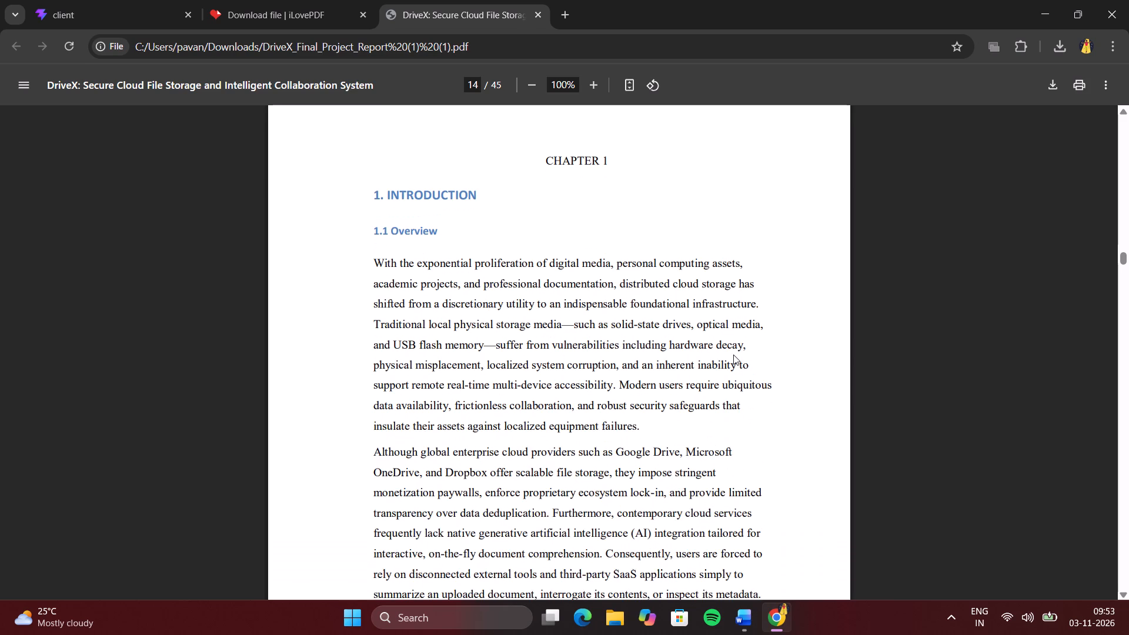
{"action": "scroll", "coordinate": [733, 355], "scroll_direction": "down", "scroll_amount": 11}
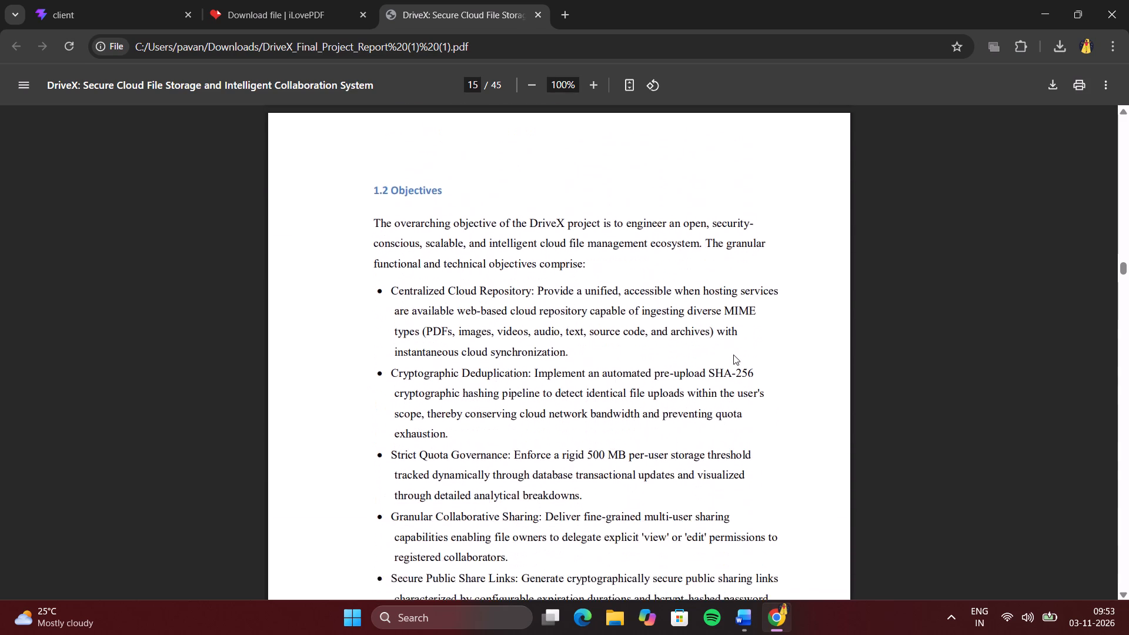
{"action": "scroll", "coordinate": [733, 355], "scroll_direction": "down", "scroll_amount": 17}
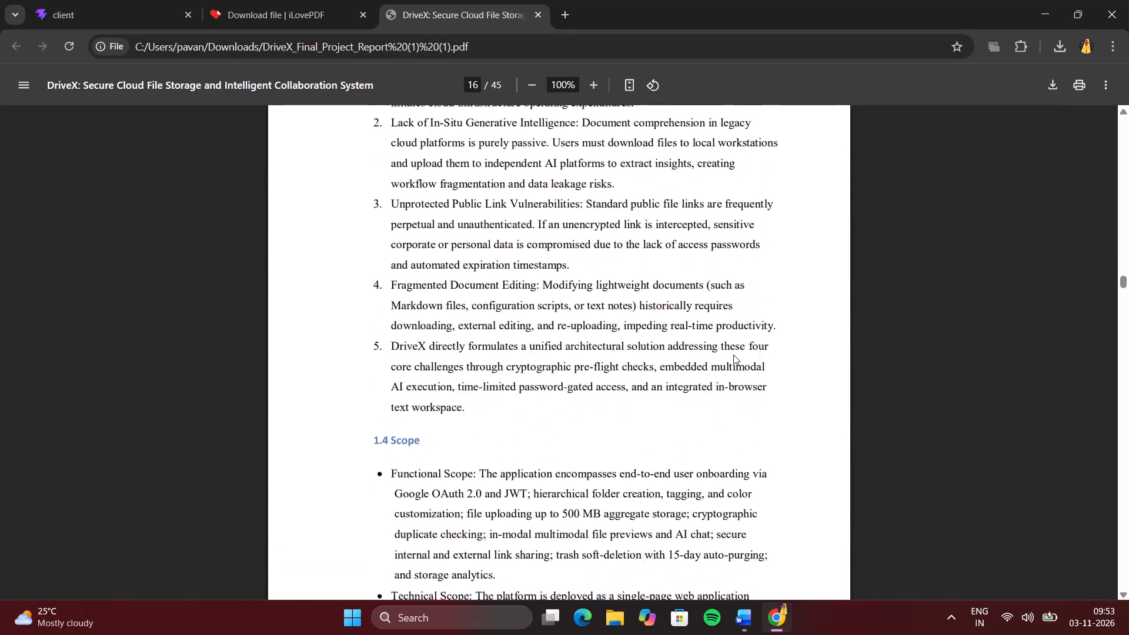
{"action": "scroll", "coordinate": [733, 355], "scroll_direction": "down", "scroll_amount": 6}
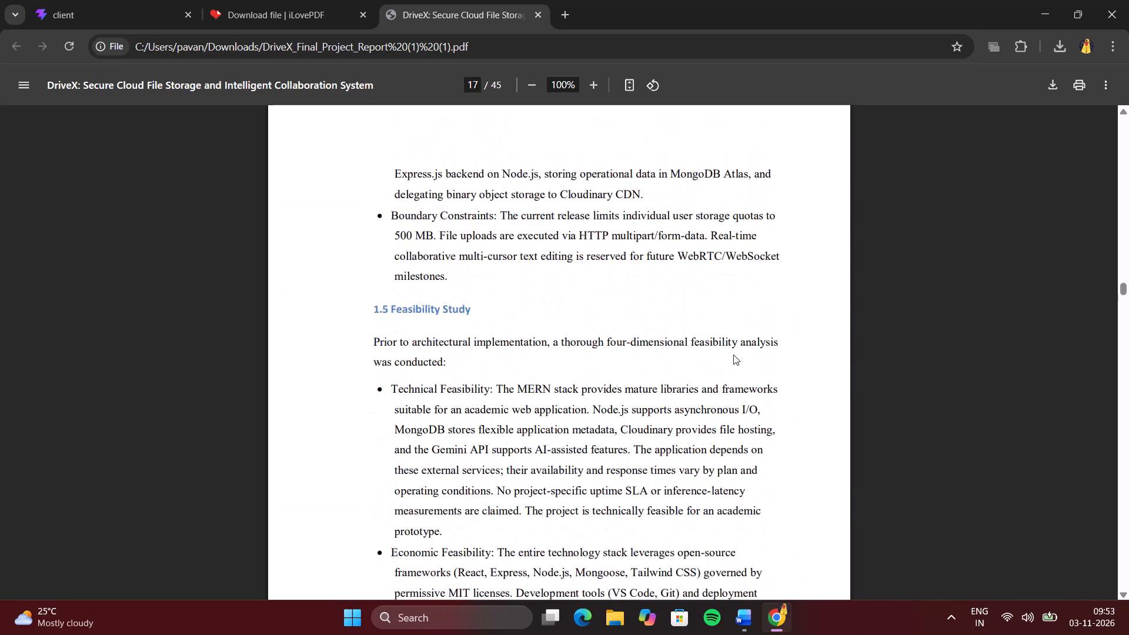
{"action": "scroll", "coordinate": [733, 355], "scroll_direction": "down", "scroll_amount": 8}
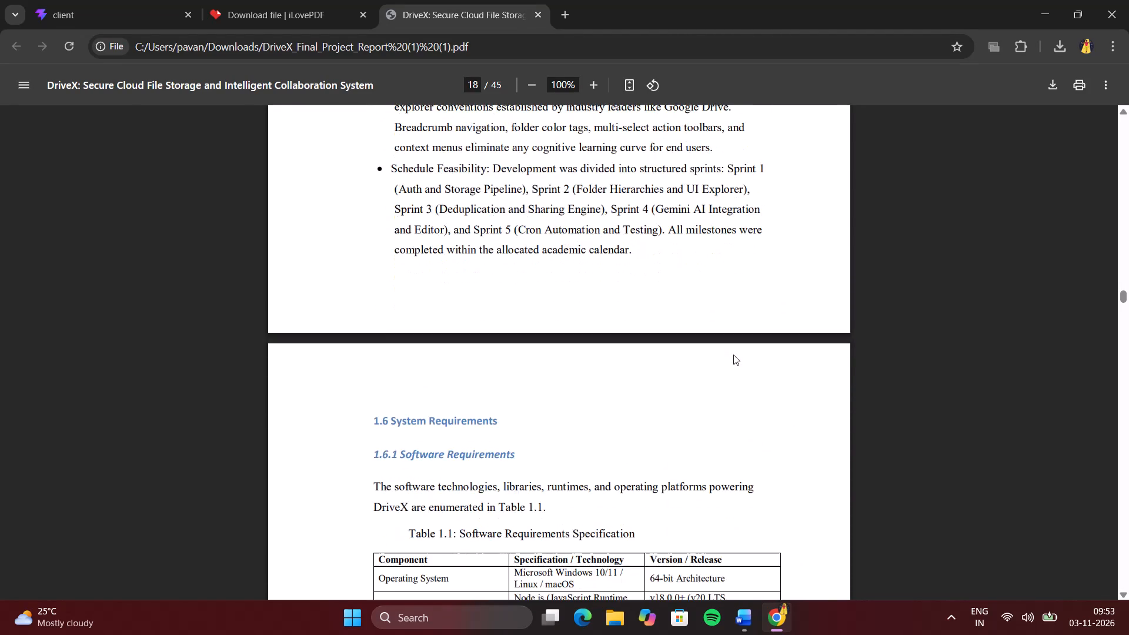
Examine the software and hardware requirements tables in section 1.6, including how Table 1.2 breaks across pages.
{"action": "scroll", "coordinate": [733, 355], "scroll_direction": "down", "scroll_amount": 5}
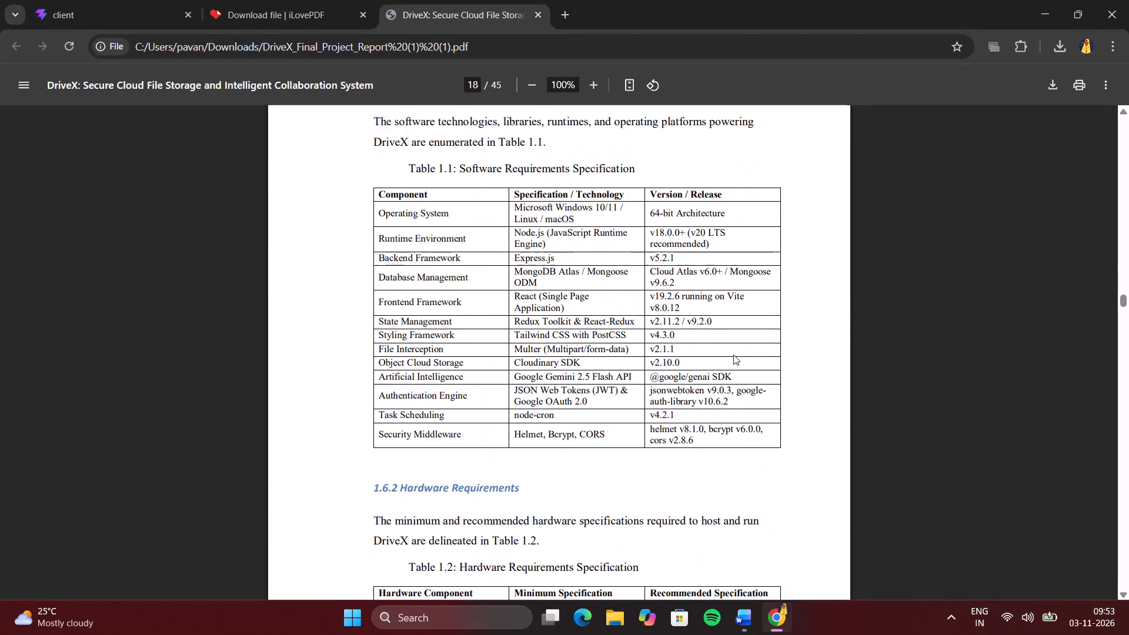
{"action": "scroll", "coordinate": [733, 355], "scroll_direction": "down", "scroll_amount": 7}
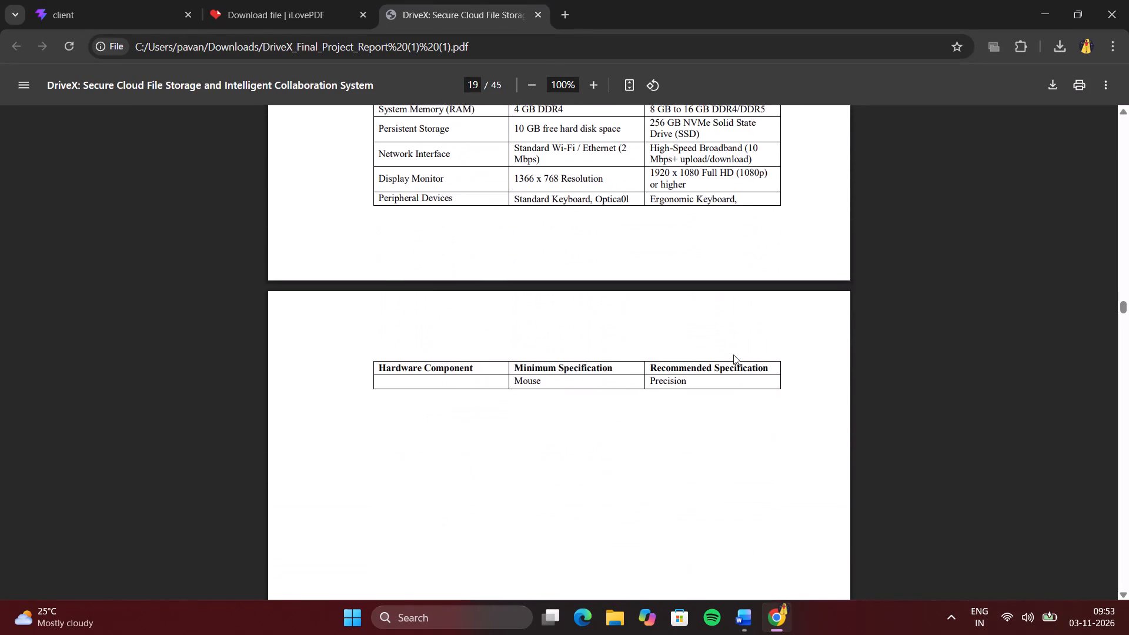
{"action": "scroll", "coordinate": [733, 355], "scroll_direction": "down", "scroll_amount": 4}
{"action": "scroll", "coordinate": [733, 355], "scroll_direction": "up", "scroll_amount": 2}
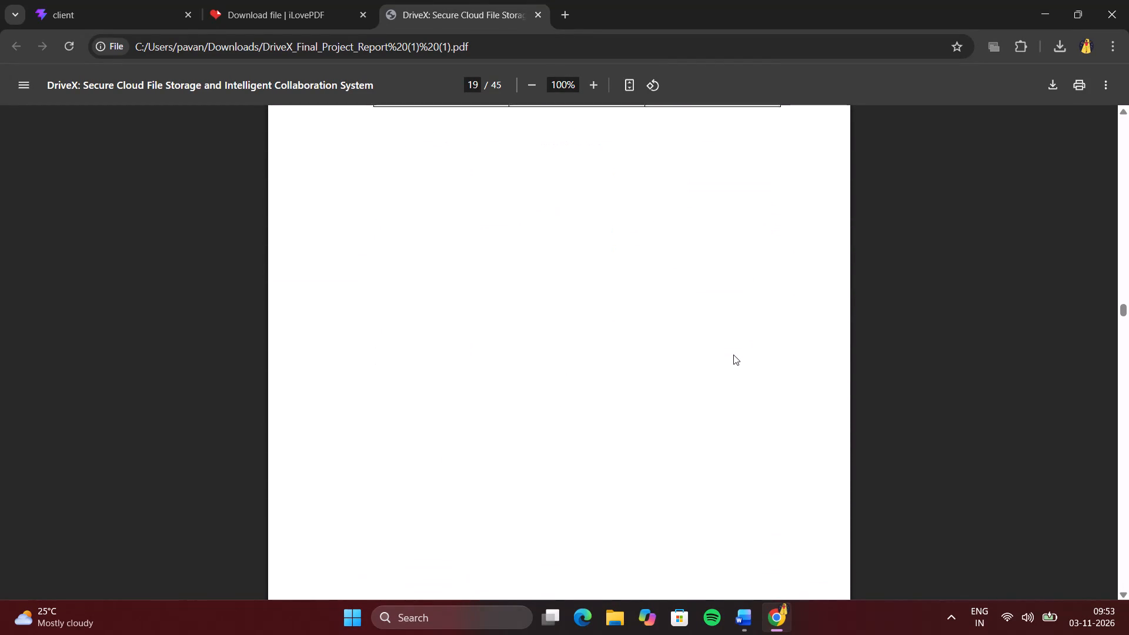
{"action": "scroll", "coordinate": [733, 355], "scroll_direction": "up", "scroll_amount": 2}
{"action": "scroll", "coordinate": [733, 355], "scroll_direction": "down", "scroll_amount": 2}
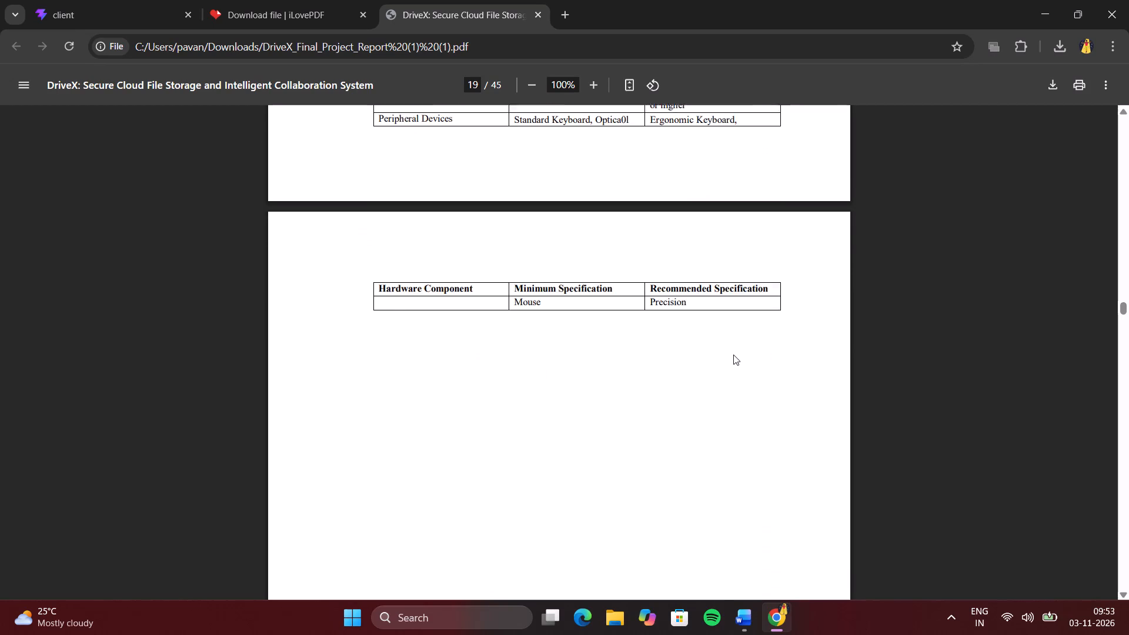
{"action": "scroll", "coordinate": [733, 355], "scroll_direction": "down", "scroll_amount": 8}
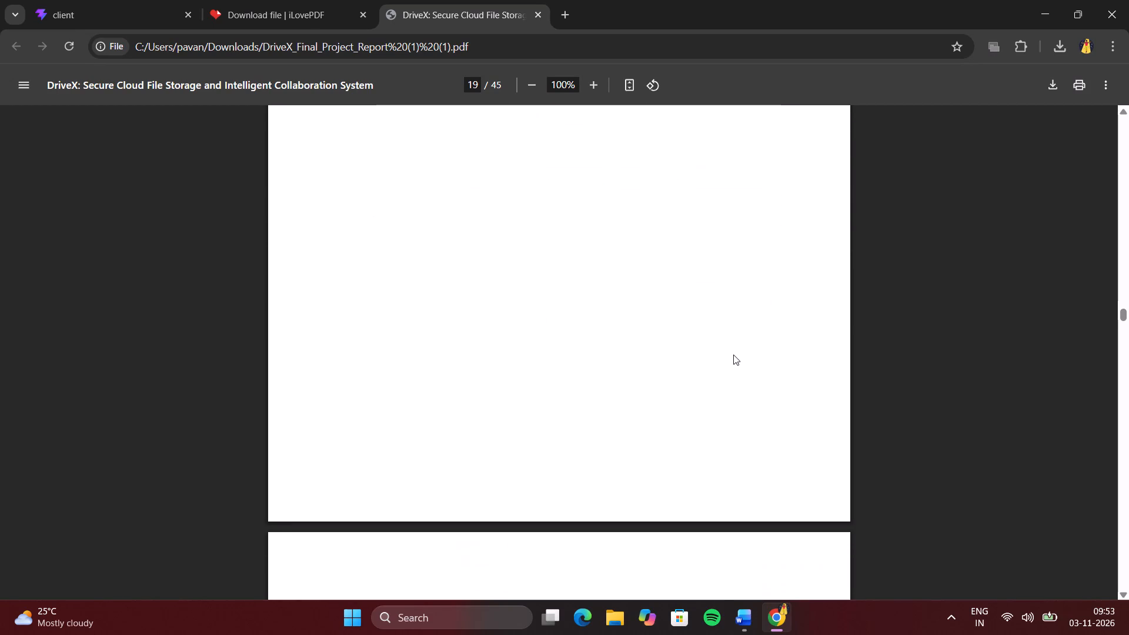
Examine the Functional and Non-Functional Requirements lists in section 2.1 of the PDF, up to 2.2 User Interfaces.
{"action": "scroll", "coordinate": [733, 355], "scroll_direction": "down", "scroll_amount": 8}
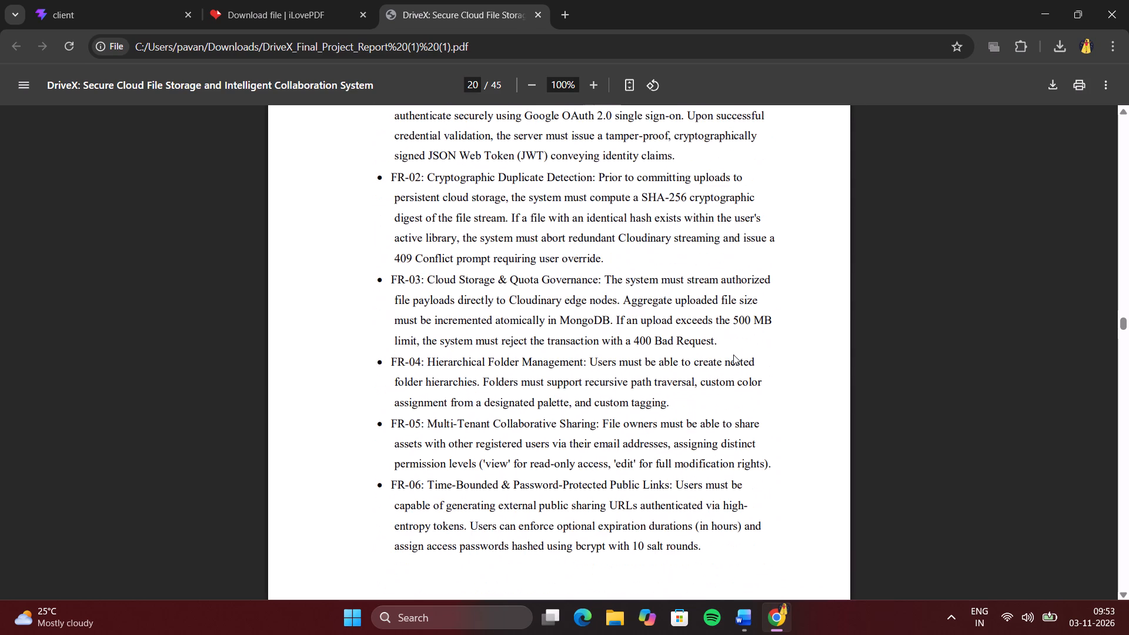
{"action": "scroll", "coordinate": [733, 355], "scroll_direction": "down", "scroll_amount": 4}
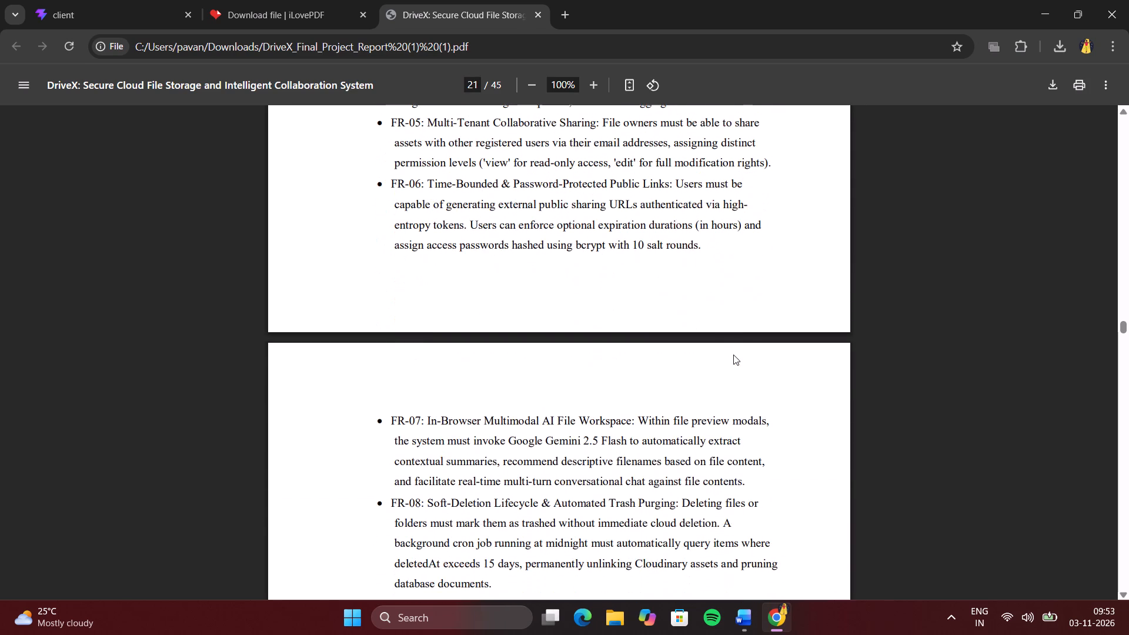
{"action": "scroll", "coordinate": [733, 355], "scroll_direction": "down", "scroll_amount": 7}
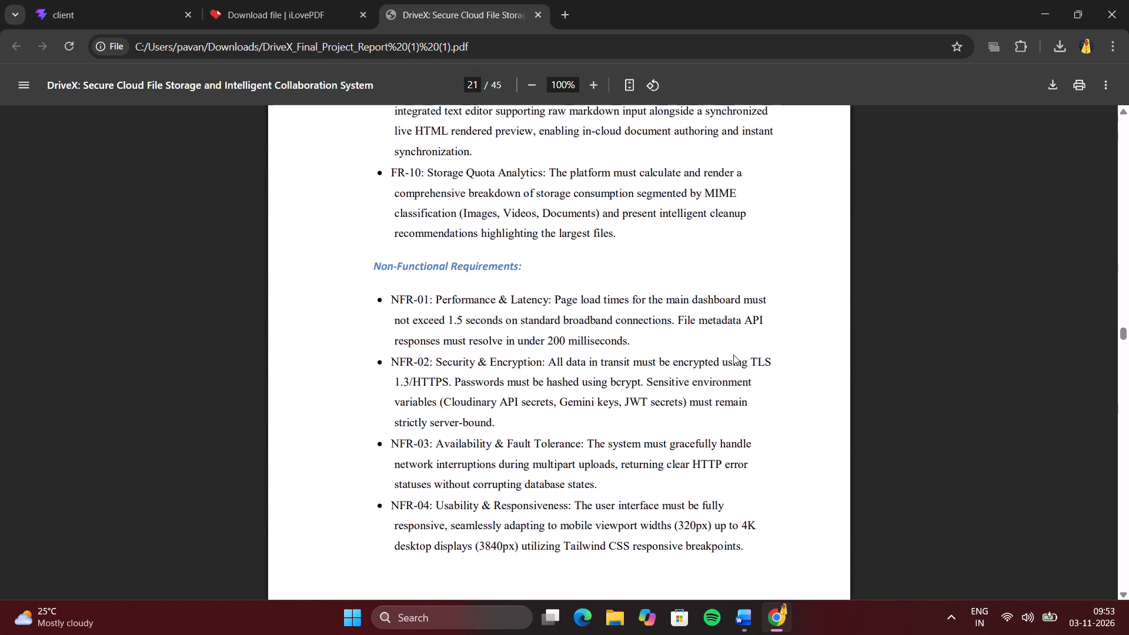
{"action": "scroll", "coordinate": [733, 355], "scroll_direction": "down", "scroll_amount": 7}
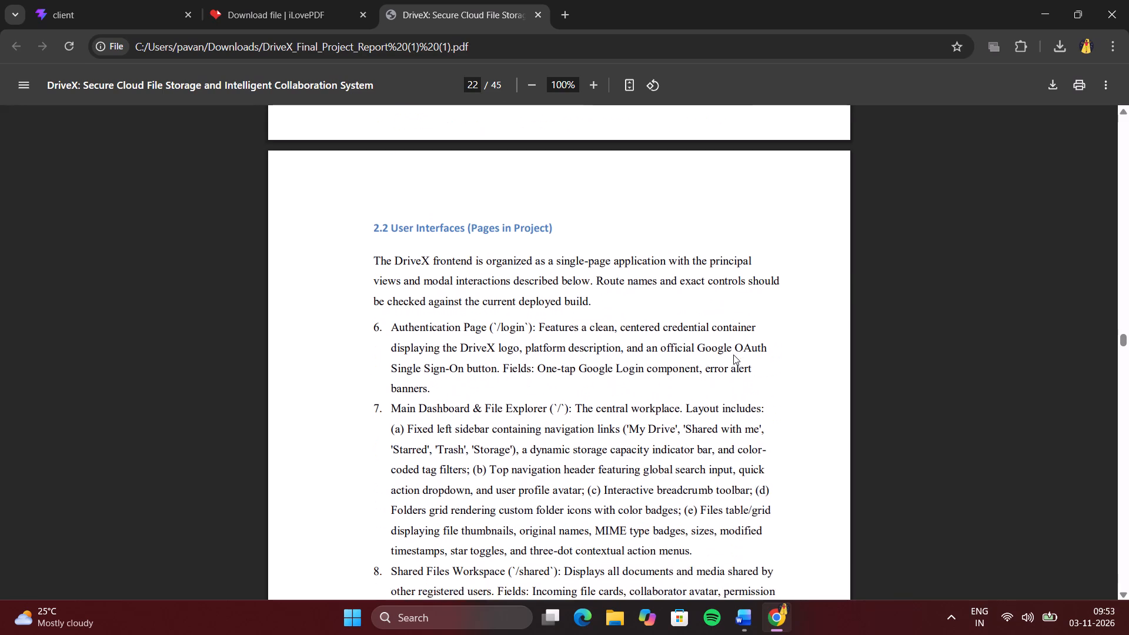
Examine the rest of Chapter 2 from 2.2 User Interfaces to the start of Chapter 3, including list numbering.
{"action": "scroll", "coordinate": [733, 355], "scroll_direction": "down", "scroll_amount": 18}
{"action": "scroll", "coordinate": [733, 355], "scroll_direction": "down", "scroll_amount": 3}
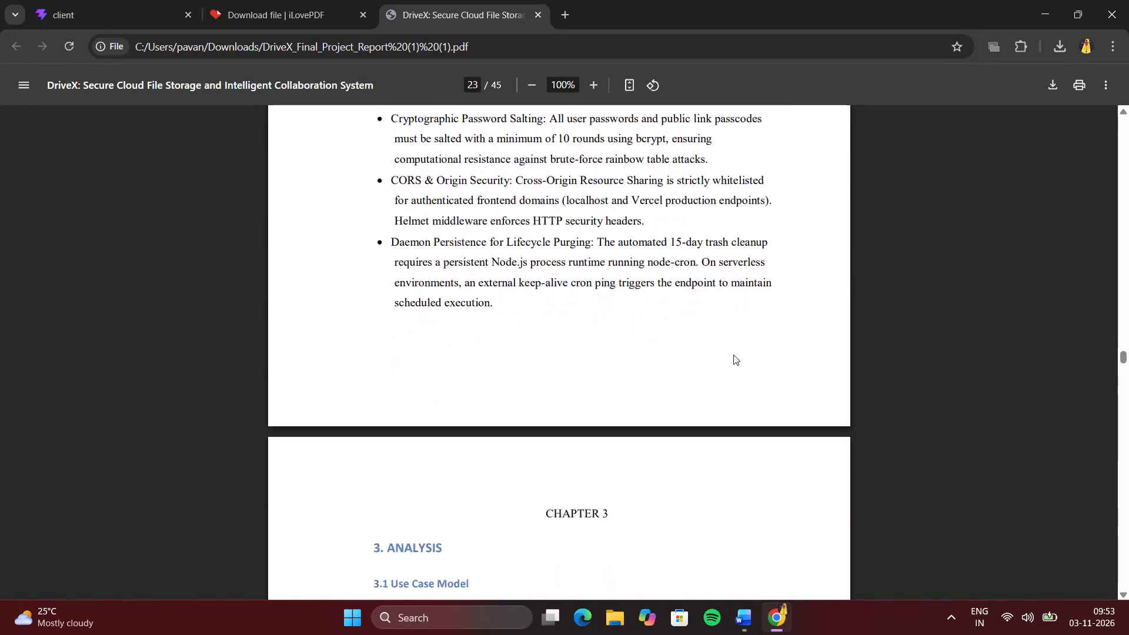
Examine the 3.1 Use Case Model section and its use case diagram page for numbering and layout.
{"action": "scroll", "coordinate": [733, 355], "scroll_direction": "down", "scroll_amount": 7}
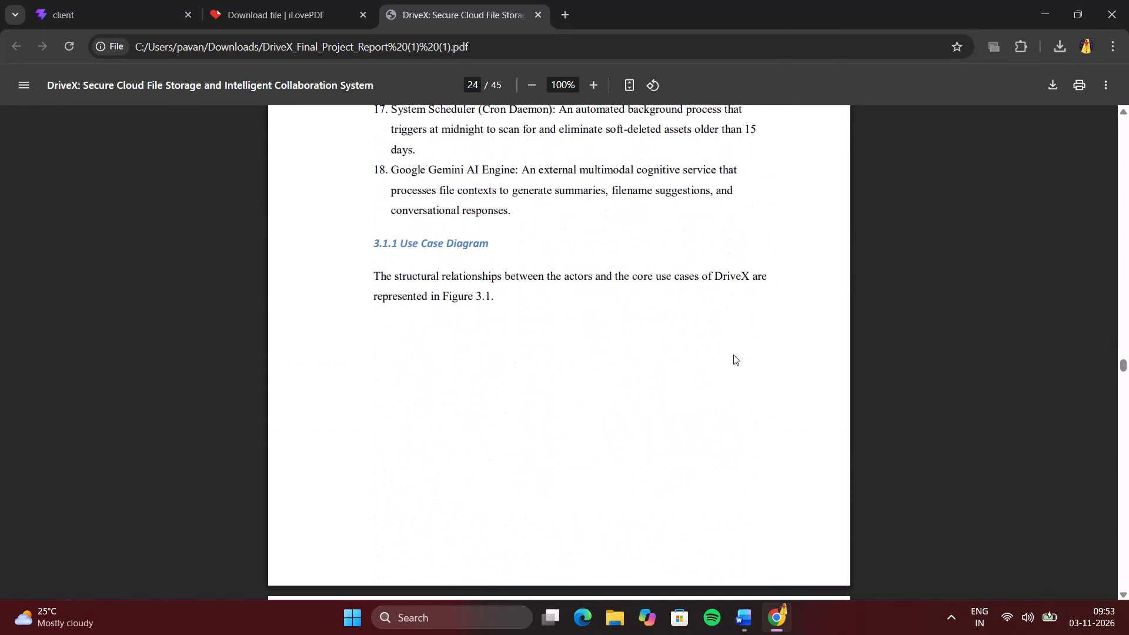
{"action": "scroll", "coordinate": [733, 355], "scroll_direction": "down", "scroll_amount": 10}
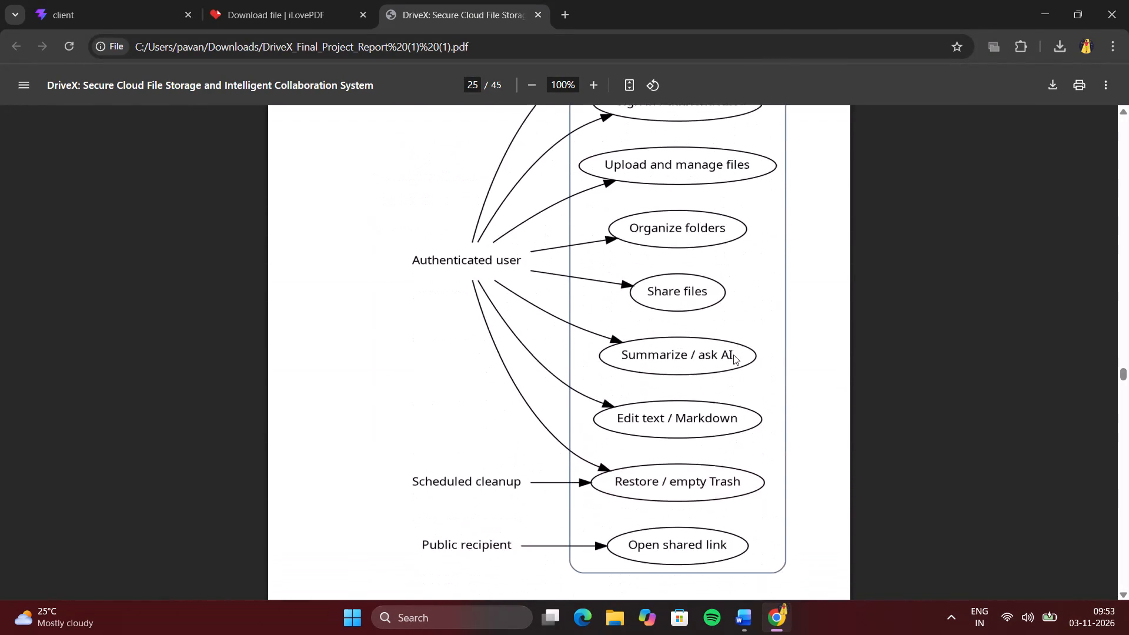
{"action": "scroll", "coordinate": [733, 355], "scroll_direction": "down", "scroll_amount": 7}
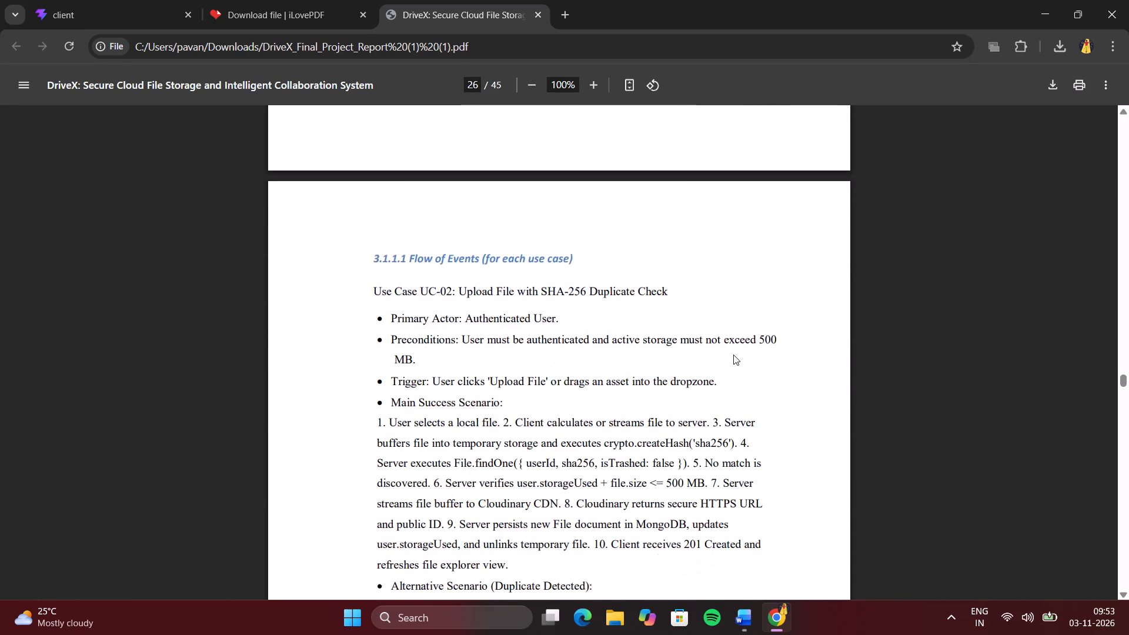
Examine the use case flows of events and the Figure 3.2 activity diagram for numbering, layout and page breaks.
{"action": "scroll", "coordinate": [733, 355], "scroll_direction": "down", "scroll_amount": 9}
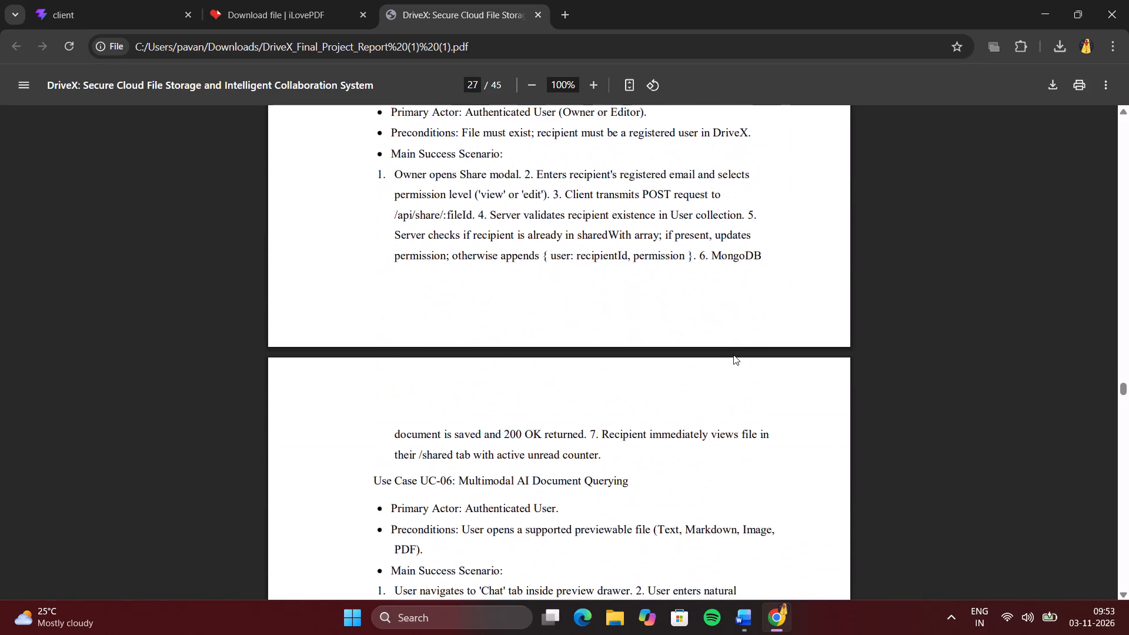
{"action": "scroll", "coordinate": [733, 355], "scroll_direction": "down", "scroll_amount": 3}
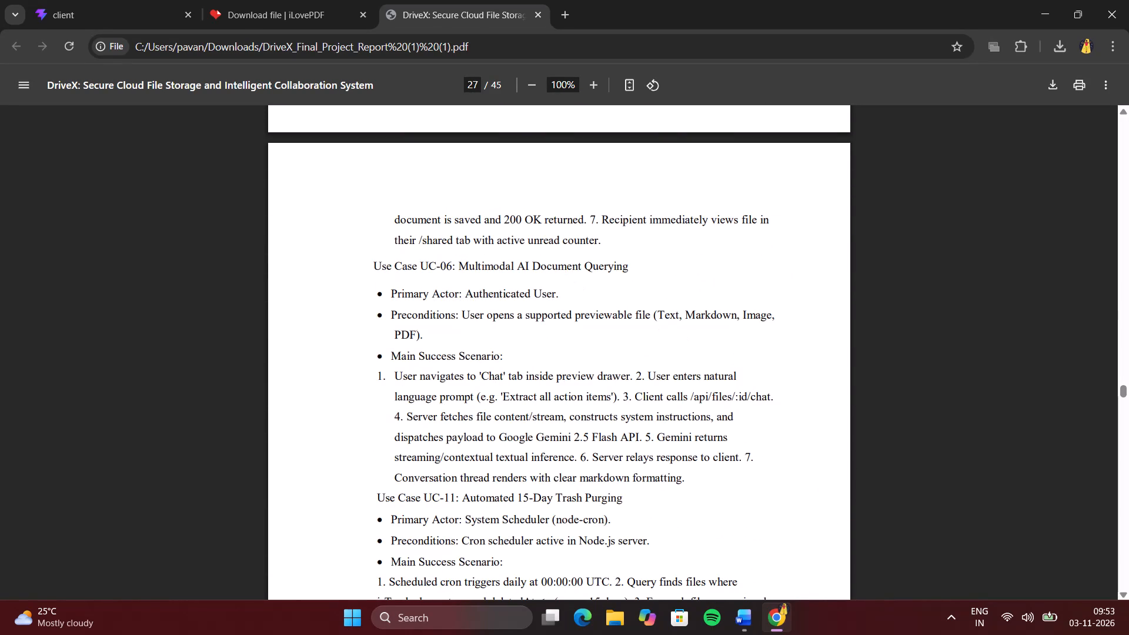
{"action": "scroll", "coordinate": [507, 257], "scroll_direction": "up", "scroll_amount": 4}
{"action": "scroll", "coordinate": [507, 257], "scroll_direction": "down", "scroll_amount": 4}
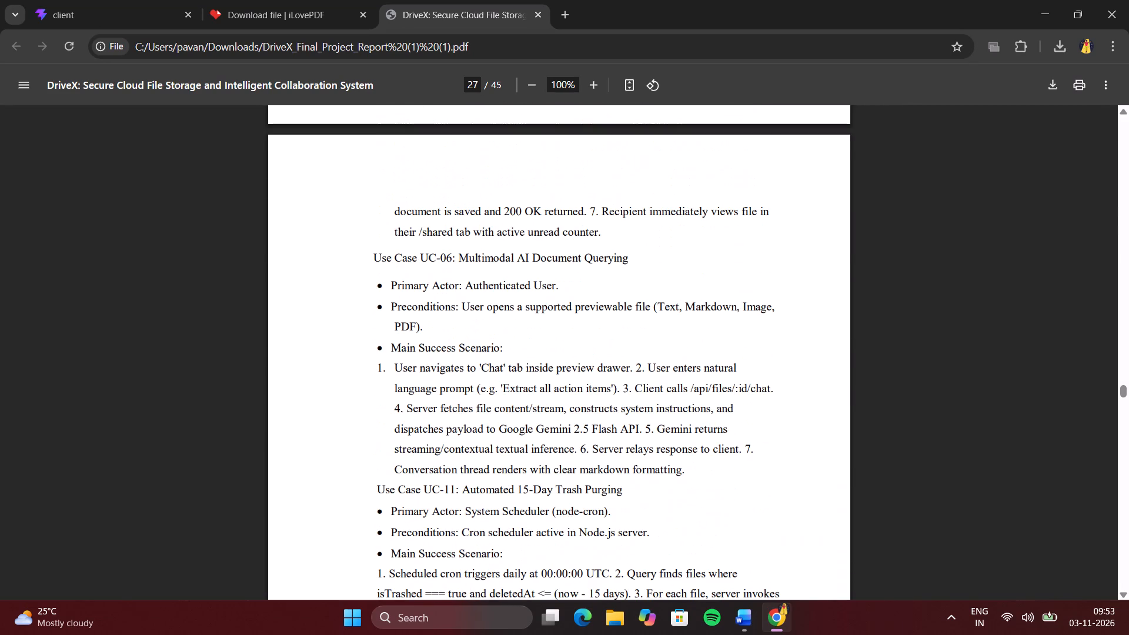
{"action": "scroll", "coordinate": [522, 271], "scroll_direction": "down", "scroll_amount": 5}
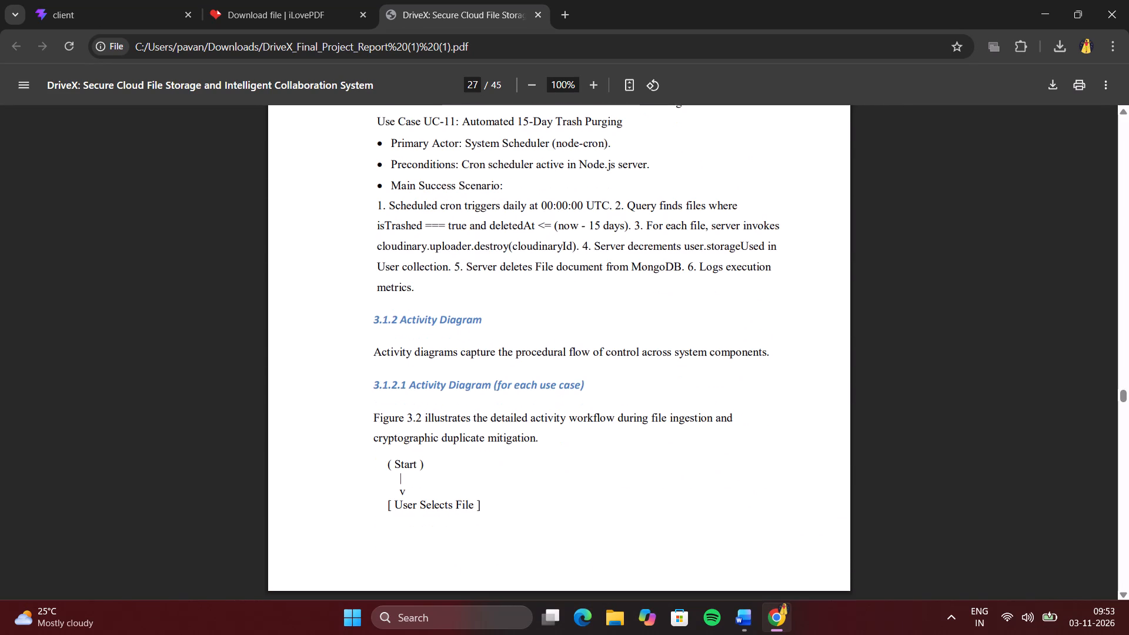
{"action": "scroll", "coordinate": [522, 271], "scroll_direction": "down", "scroll_amount": 3}
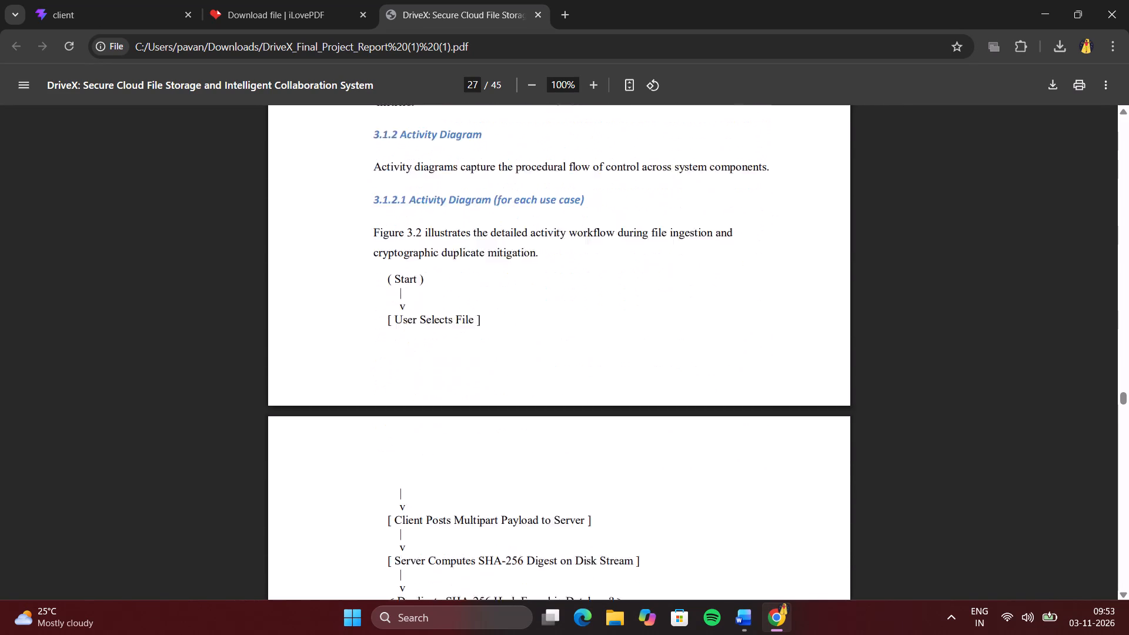
{"action": "scroll", "coordinate": [522, 271], "scroll_direction": "down", "scroll_amount": 6}
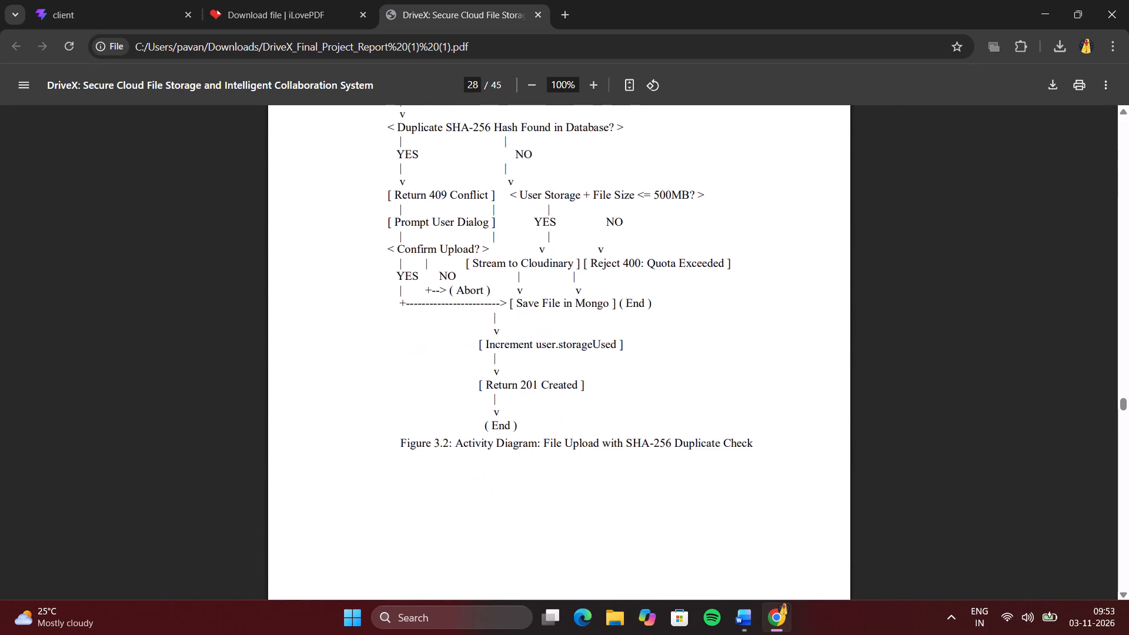
Examine the Chapter 4 data dictionary tables for the Users, Files and Folders collections, checking columns, captions and page breaks.
{"action": "scroll", "coordinate": [523, 271], "scroll_direction": "down", "scroll_amount": 16}
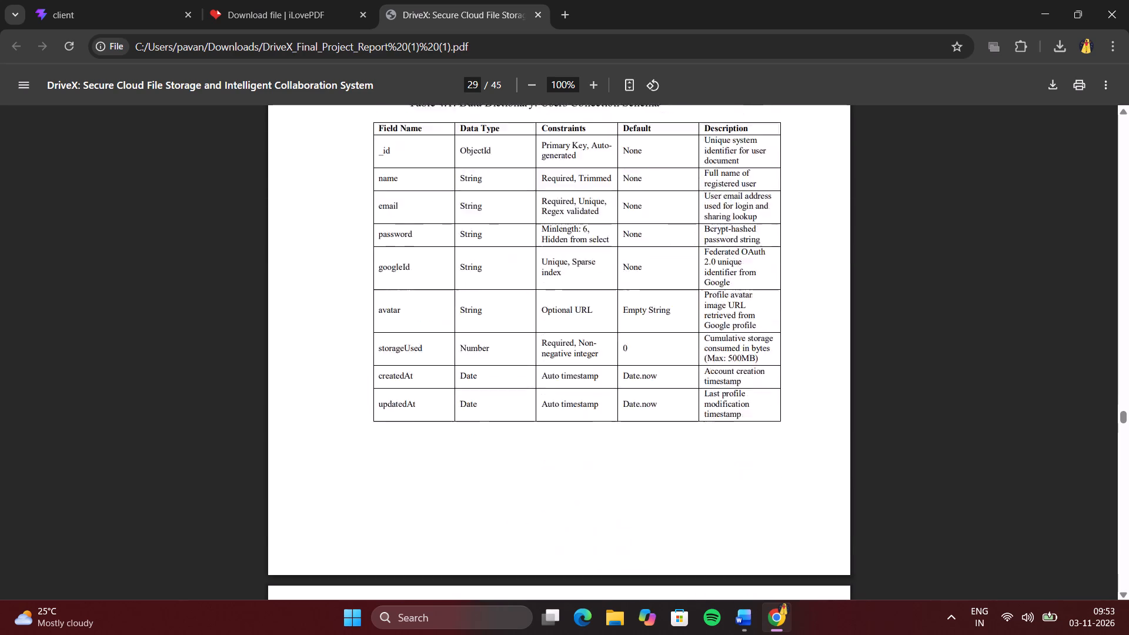
{"action": "scroll", "coordinate": [523, 271], "scroll_direction": "down", "scroll_amount": 7}
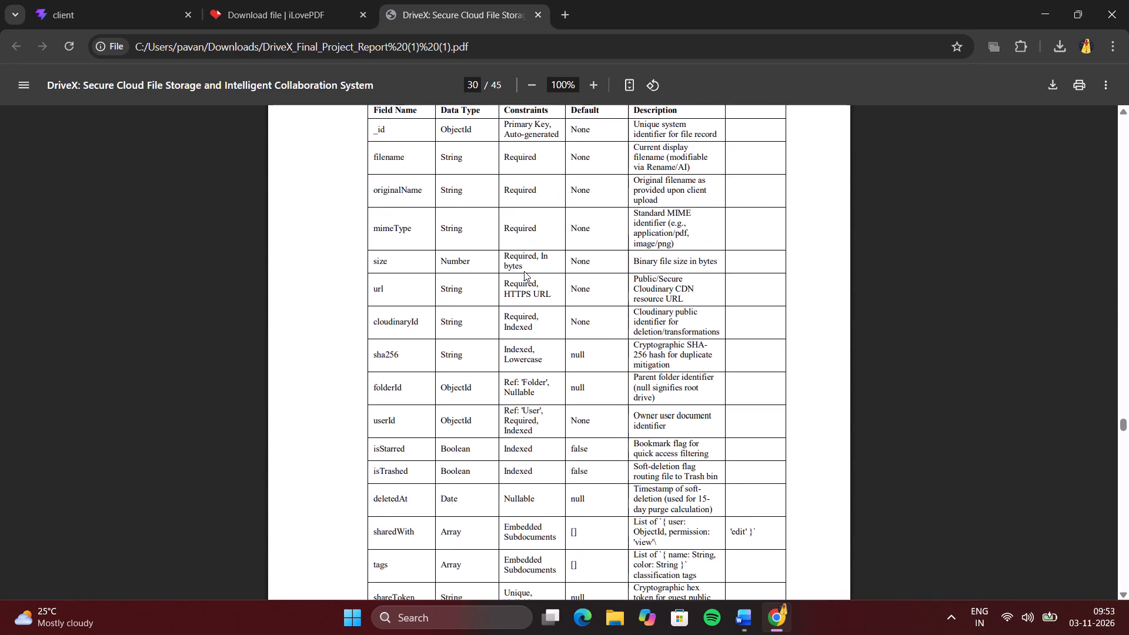
{"action": "scroll", "coordinate": [524, 271], "scroll_direction": "down", "scroll_amount": 11}
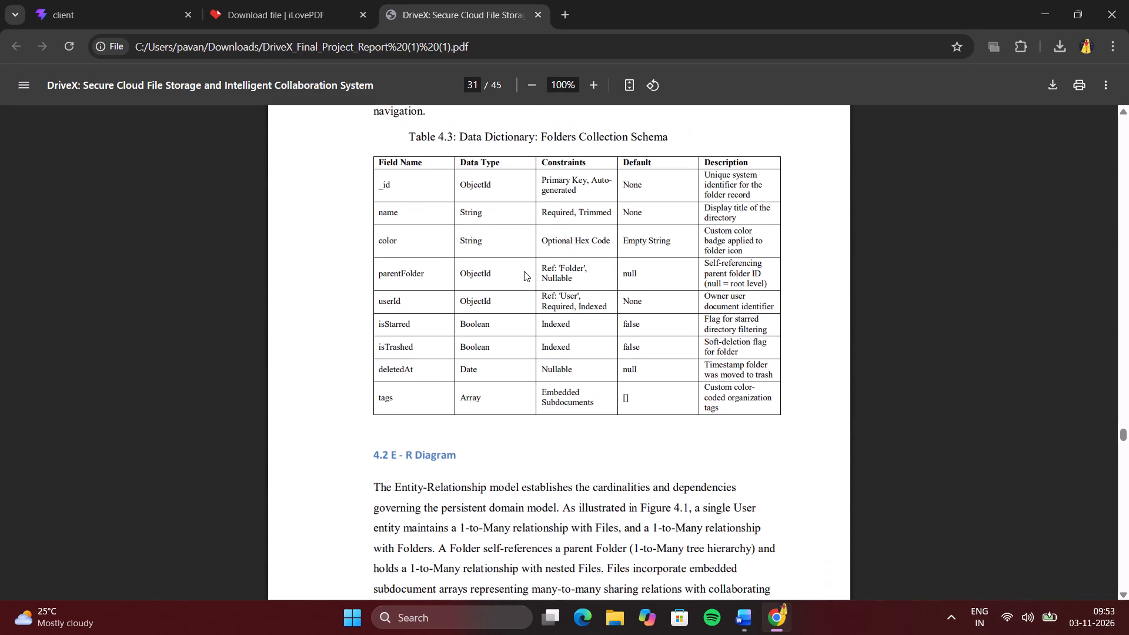
Examine the E-R, sequence and class diagrams in the rest of Chapter 4 for figure numbering and layout.
{"action": "scroll", "coordinate": [524, 271], "scroll_direction": "down", "scroll_amount": 10}
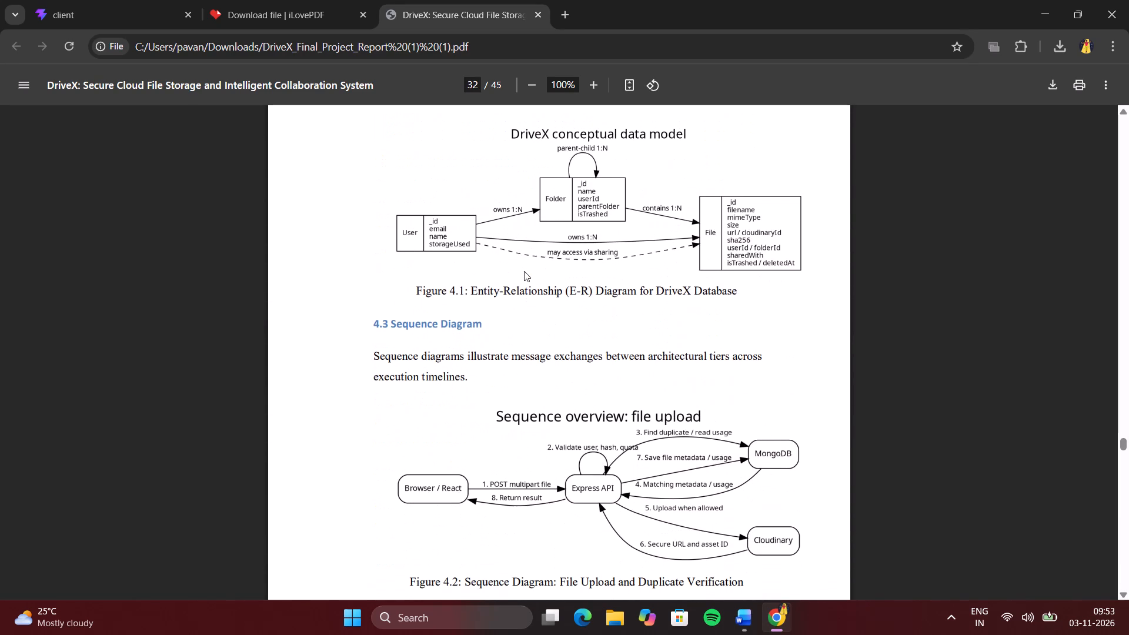
{"action": "scroll", "coordinate": [524, 271], "scroll_direction": "down", "scroll_amount": 7}
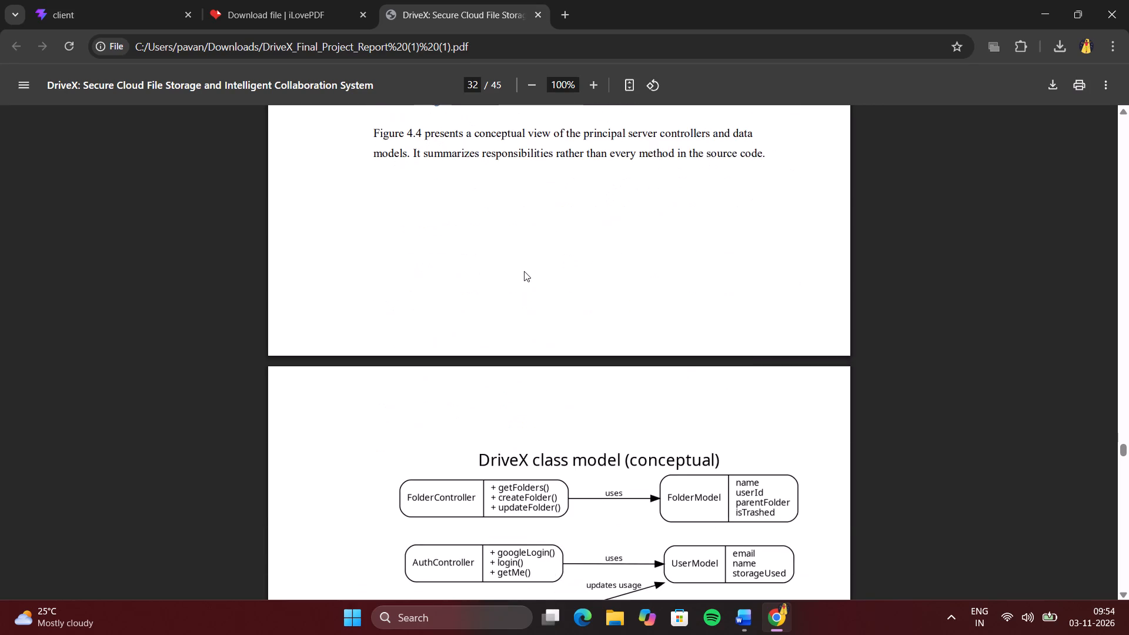
{"action": "scroll", "coordinate": [524, 271], "scroll_direction": "down", "scroll_amount": 10}
Examine Chapter 5, including the system architecture figure and the RESTful API endpoints table, for numbering and page breaks.
{"action": "scroll", "coordinate": [524, 271], "scroll_direction": "down", "scroll_amount": 8}
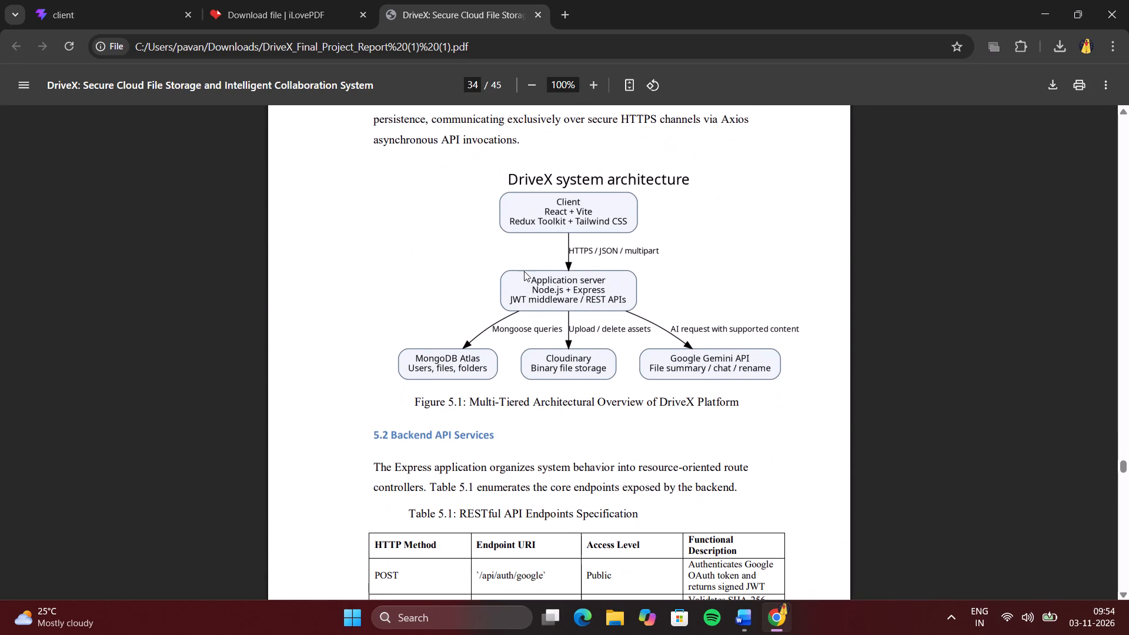
{"action": "left_click_drag", "start_coordinate": [527, 272], "coordinate": [505, 284]}
{"action": "left_click_drag", "start_coordinate": [518, 282], "coordinate": [579, 289]}
{"action": "scroll", "coordinate": [581, 290], "scroll_direction": "down", "scroll_amount": 7}
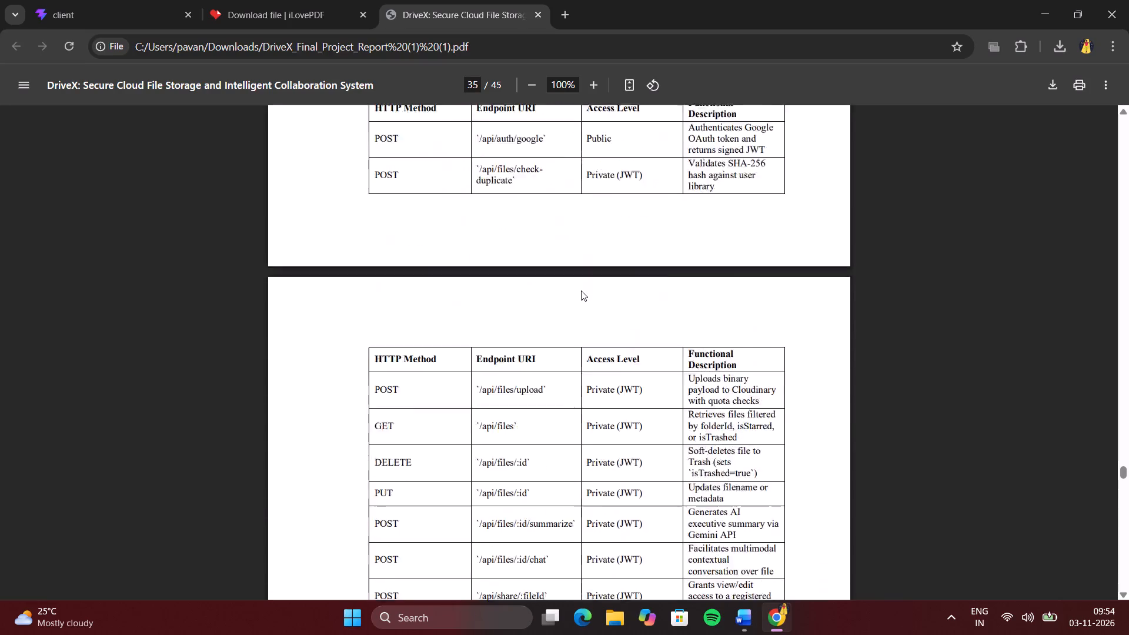
{"action": "scroll", "coordinate": [581, 290], "scroll_direction": "down", "scroll_amount": 18}
{"action": "scroll", "coordinate": [581, 290], "scroll_direction": "down", "scroll_amount": 4}
Examine the Chapter 6 User Screens pages, checking section text, screenshot placement and figure captions from the login screen to duplicate file detection.
{"action": "scroll", "coordinate": [581, 290], "scroll_direction": "down", "scroll_amount": 3}
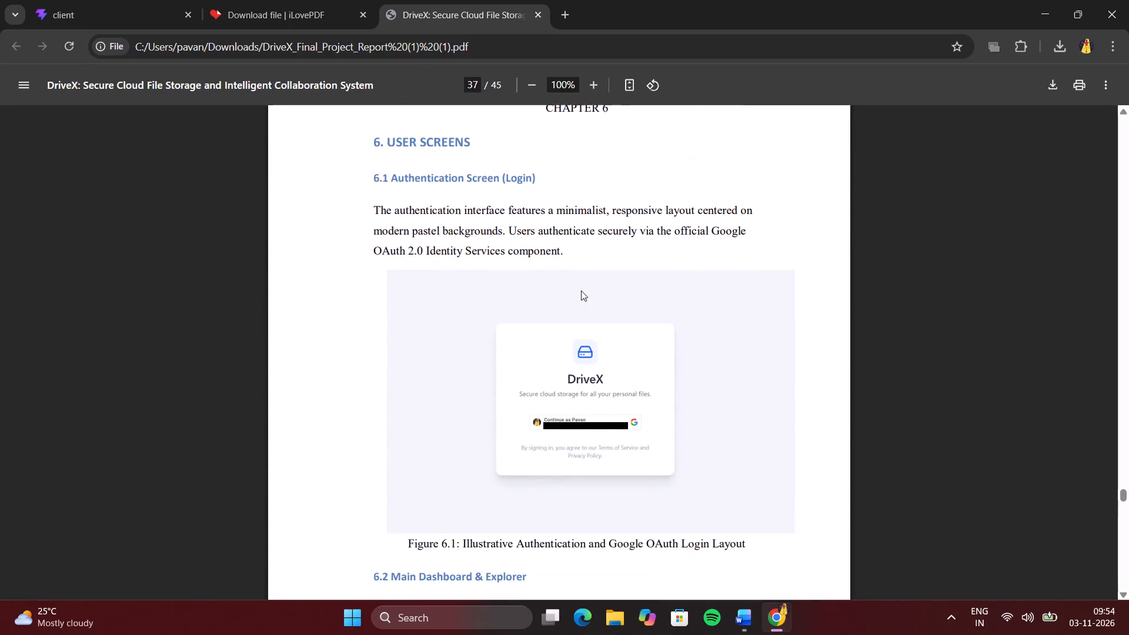
{"action": "scroll", "coordinate": [581, 290], "scroll_direction": "down", "scroll_amount": 2}
{"action": "left_click_drag", "start_coordinate": [581, 290], "coordinate": [533, 294]}
{"action": "scroll", "coordinate": [533, 294], "scroll_direction": "up", "scroll_amount": 2}
{"action": "scroll", "coordinate": [533, 294], "scroll_direction": "down", "scroll_amount": 5}
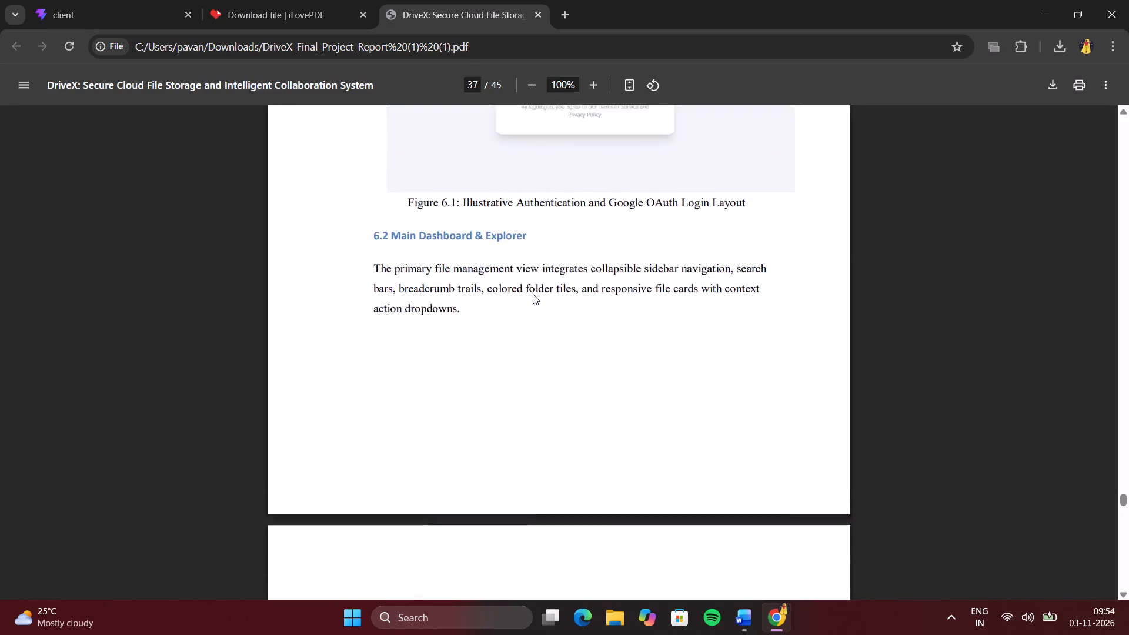
{"action": "left_click_drag", "start_coordinate": [533, 294], "coordinate": [399, 241]}
{"action": "left_click_drag", "start_coordinate": [365, 238], "coordinate": [457, 288]}
{"action": "left_click", "coordinate": [471, 319]}
{"action": "scroll", "coordinate": [471, 319], "scroll_direction": "down", "scroll_amount": 6}
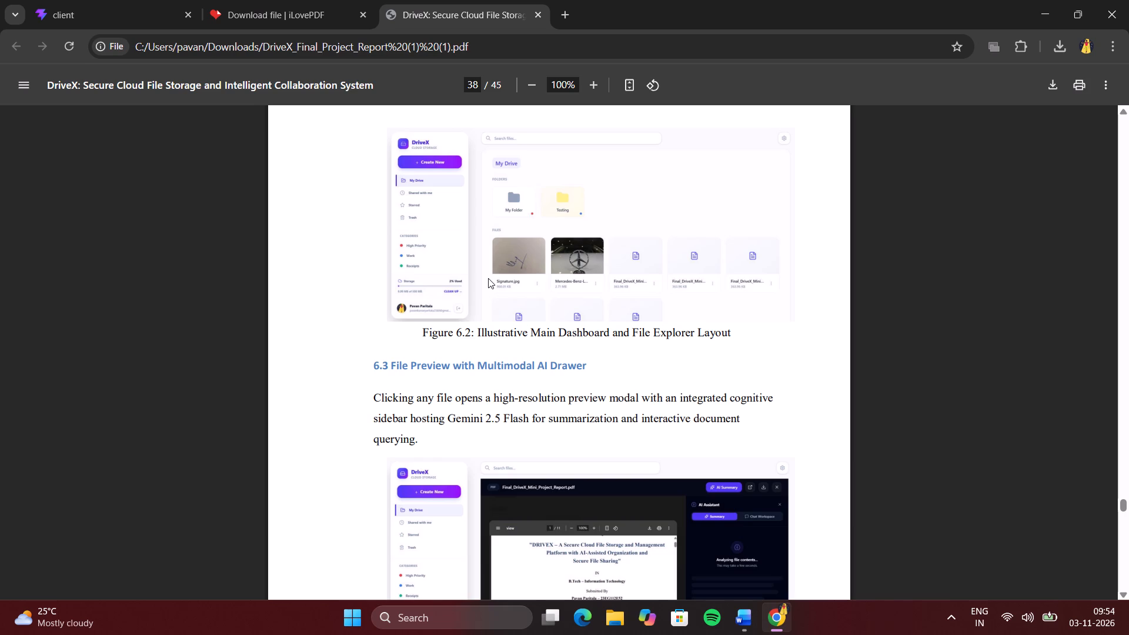
{"action": "scroll", "coordinate": [490, 278], "scroll_direction": "down", "scroll_amount": 2}
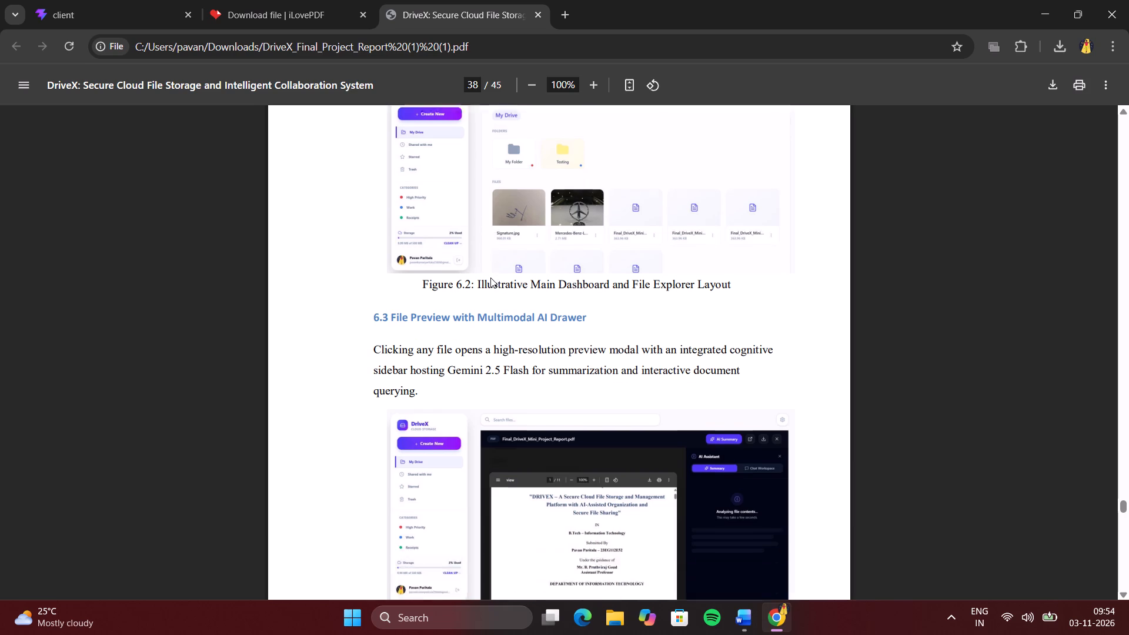
{"action": "scroll", "coordinate": [490, 278], "scroll_direction": "down", "scroll_amount": 11}
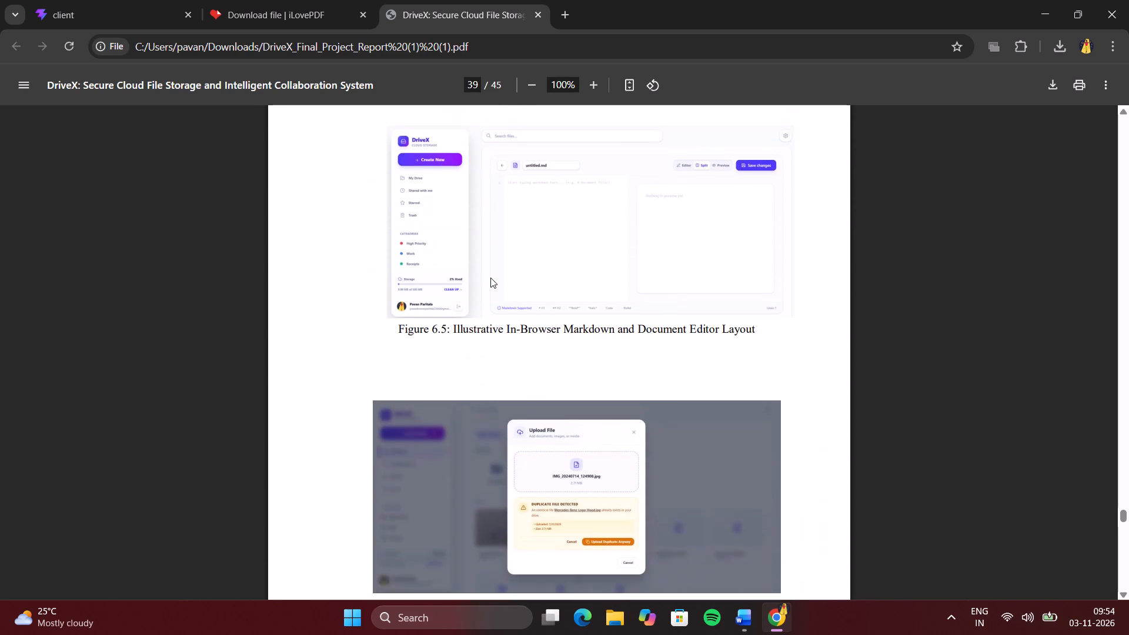
{"action": "scroll", "coordinate": [490, 278], "scroll_direction": "down", "scroll_amount": 3}
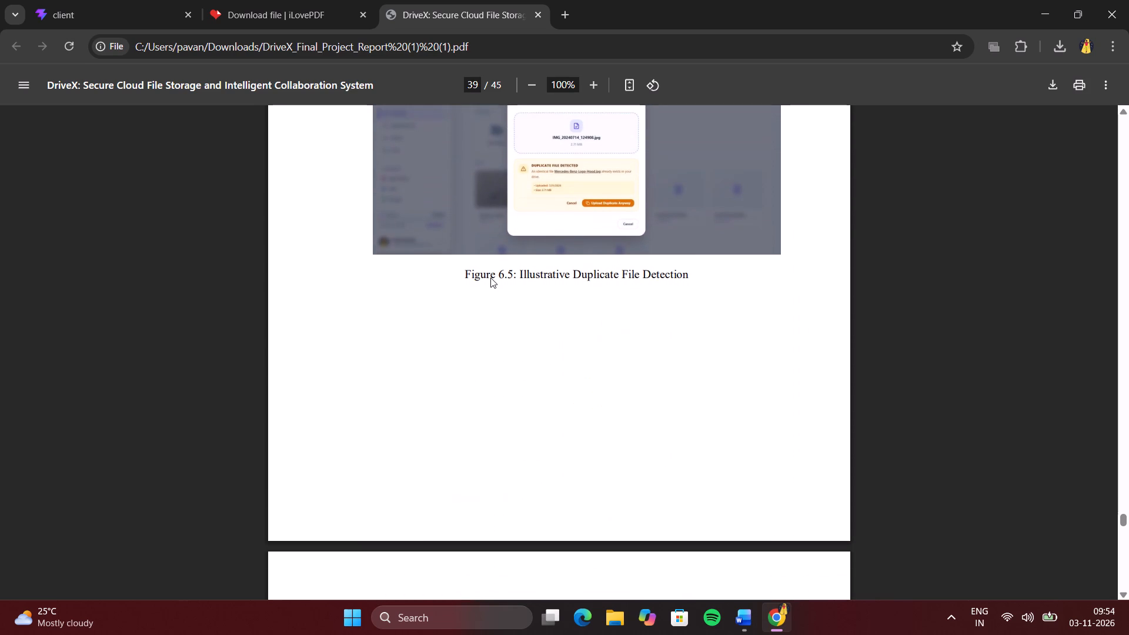
Examine Chapter 7 Testing Methodology, including how the Table 7.1 test cases run across pages.
{"action": "scroll", "coordinate": [490, 278], "scroll_direction": "down", "scroll_amount": 7}
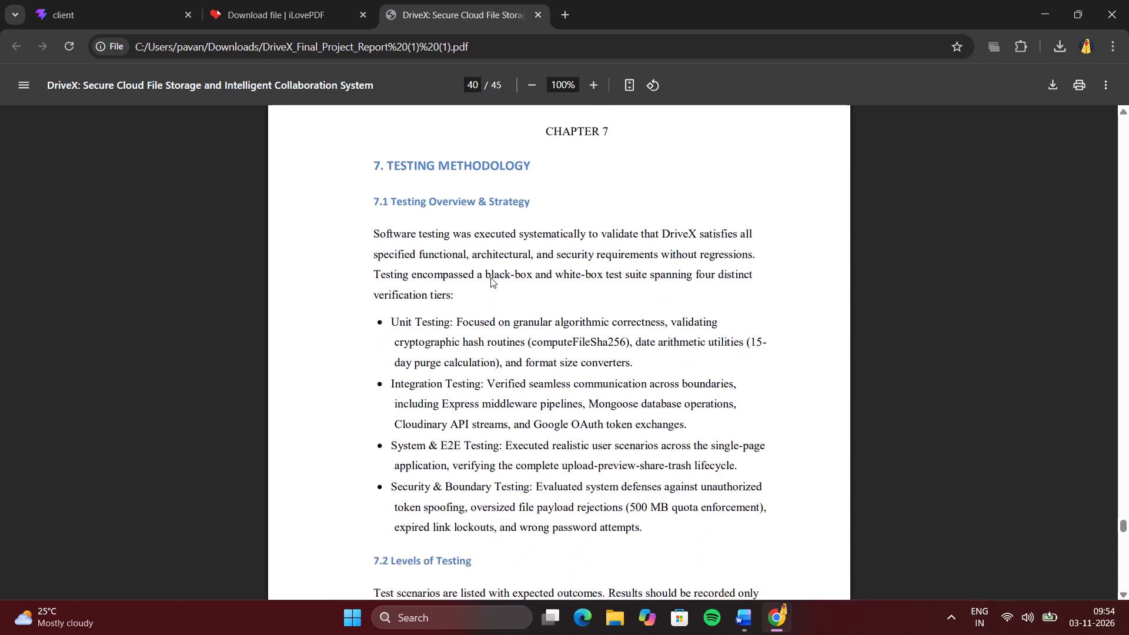
{"action": "scroll", "coordinate": [490, 278], "scroll_direction": "down", "scroll_amount": 8}
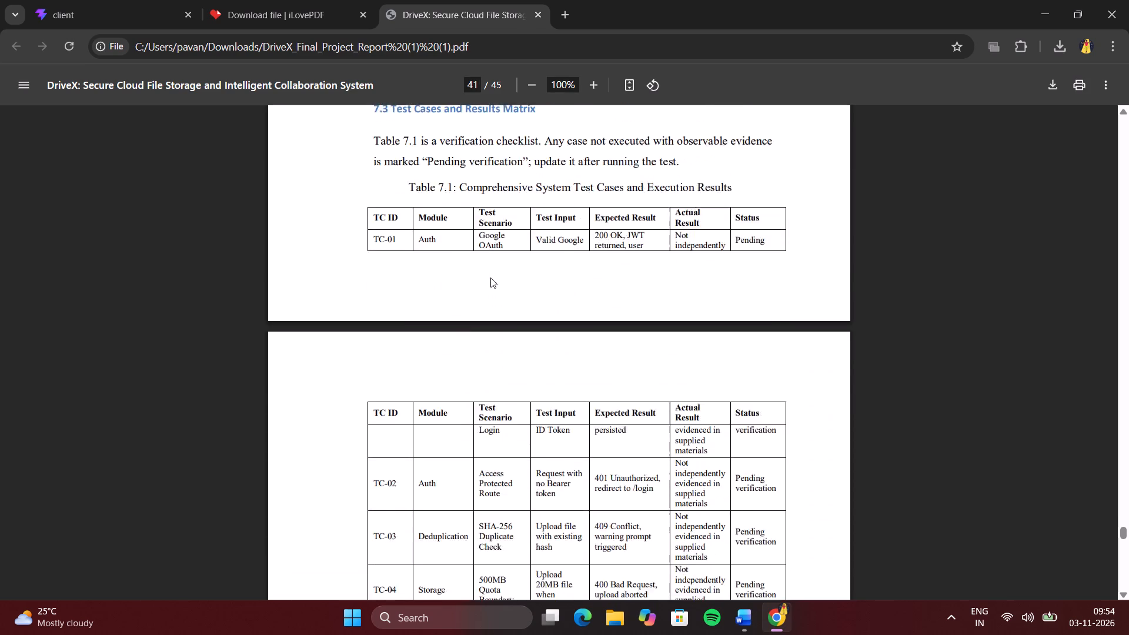
{"action": "scroll", "coordinate": [490, 278], "scroll_direction": "down", "scroll_amount": 12}
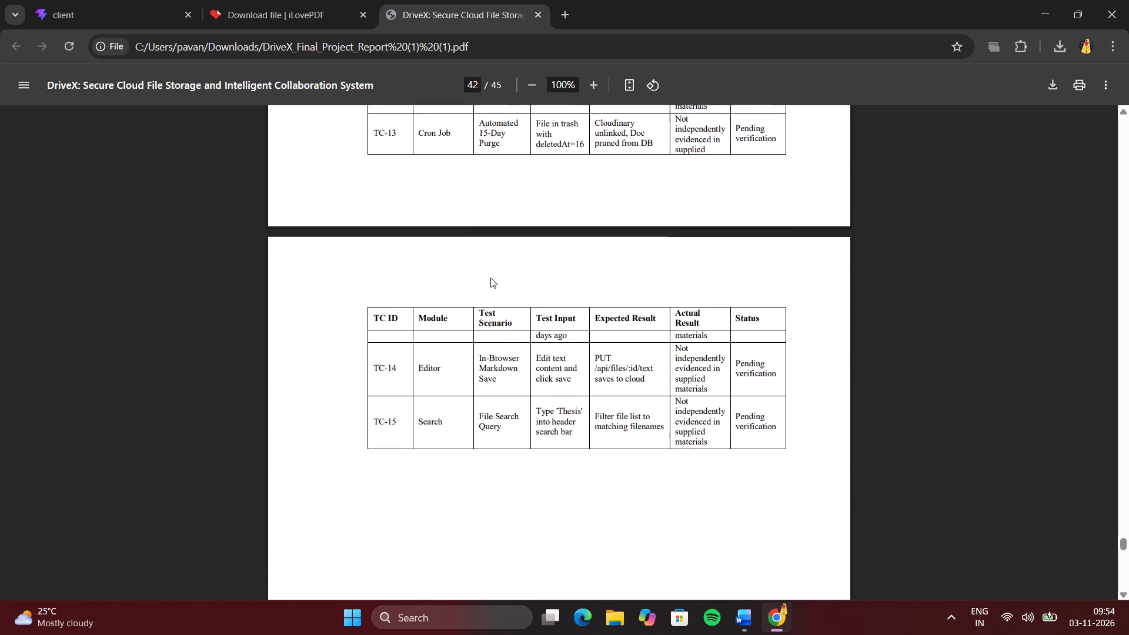
Examine Chapter 8 Conclusion and Future Enhancements and the Chapter 9 References list to the end of the PDF.
{"action": "scroll", "coordinate": [490, 278], "scroll_direction": "down", "scroll_amount": 14}
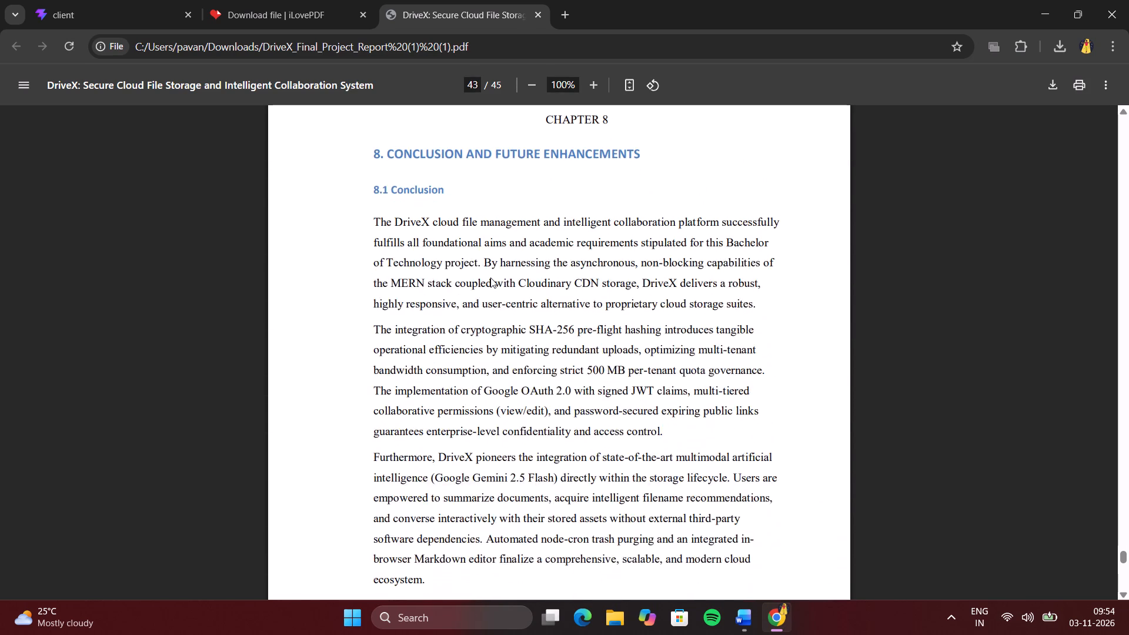
{"action": "scroll", "coordinate": [490, 278], "scroll_direction": "down", "scroll_amount": 19}
{"action": "scroll", "coordinate": [490, 278], "scroll_direction": "down", "scroll_amount": 9}
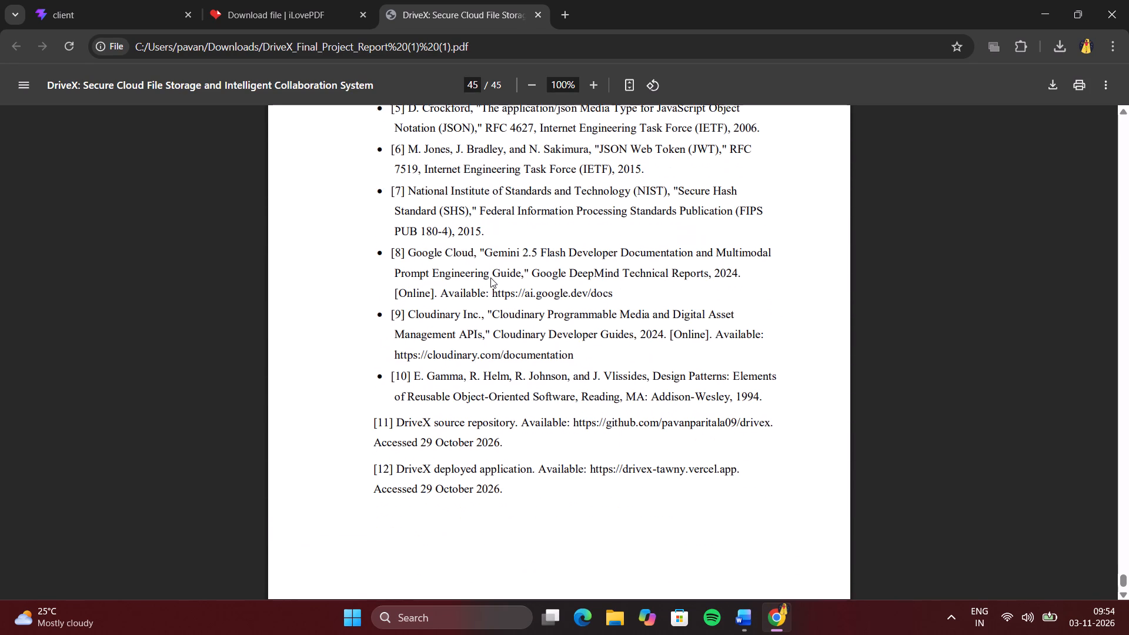
{"action": "scroll", "coordinate": [490, 278], "scroll_direction": "down", "scroll_amount": 10}
{"action": "scroll", "coordinate": [490, 278], "scroll_direction": "up", "scroll_amount": 5}
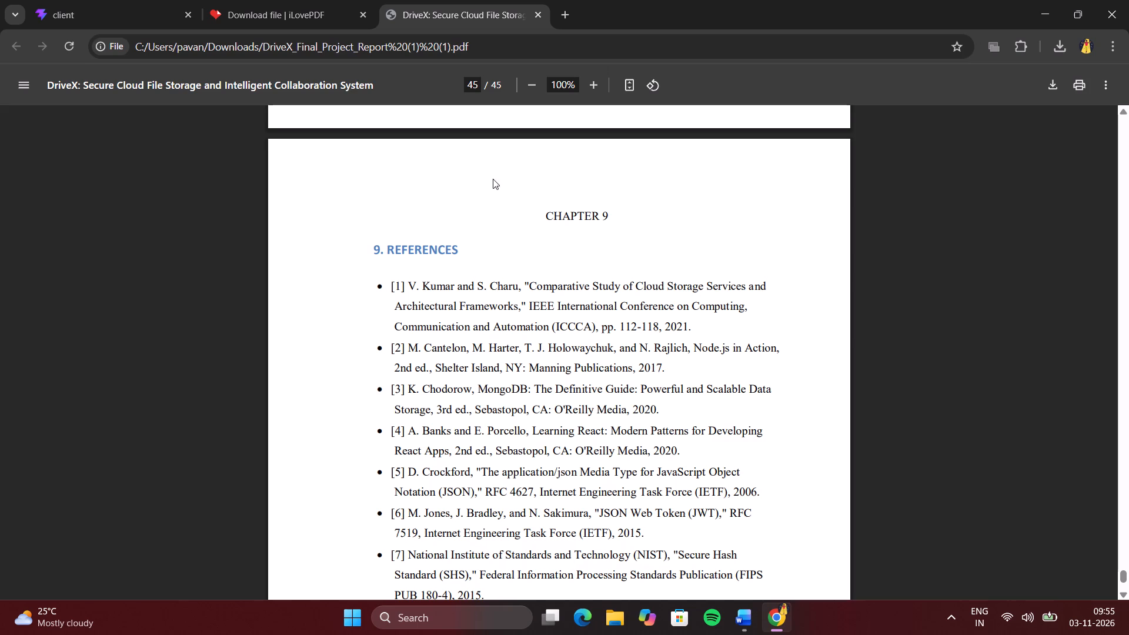
In File Explorer, rename the DriveX_Final_Project_Report (1) (1) PDF in Downloads as DriveX_Final_Project_Report_Completed.
{"action": "left_click", "coordinate": [624, 620]}
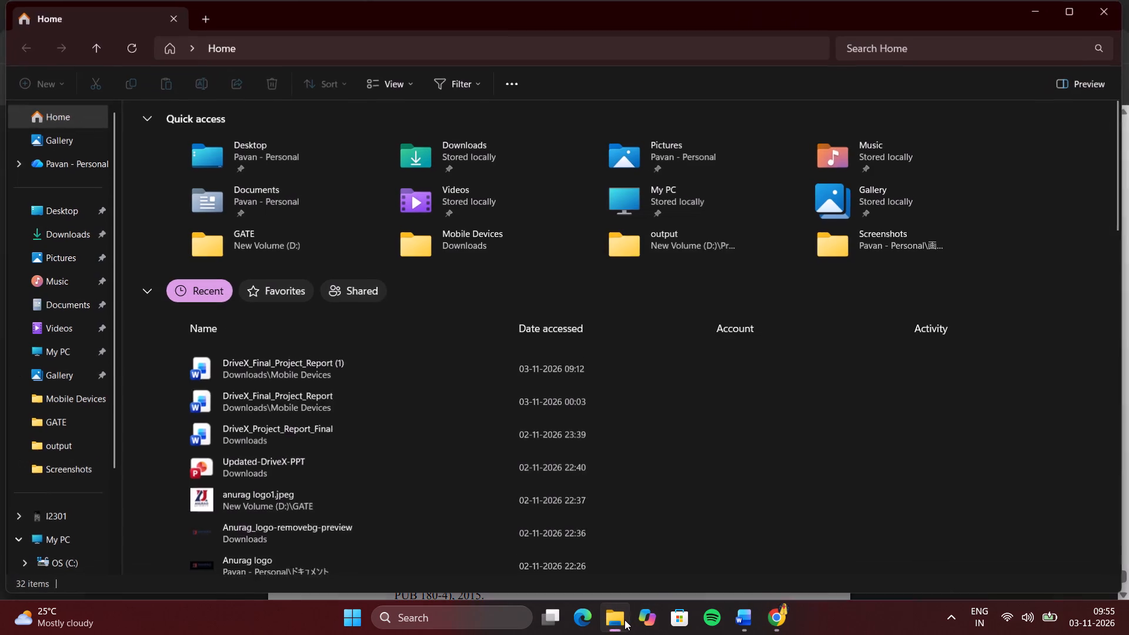
{"action": "left_click", "coordinate": [79, 235]}
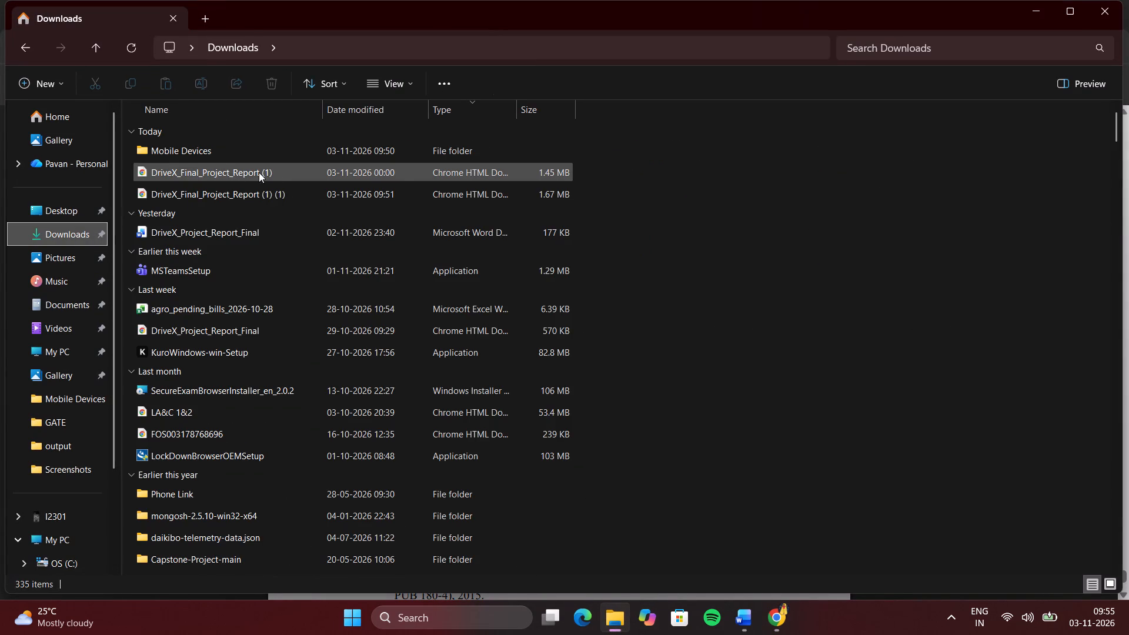
{"action": "left_click", "coordinate": [270, 170]}
{"action": "left_click", "coordinate": [270, 170]}
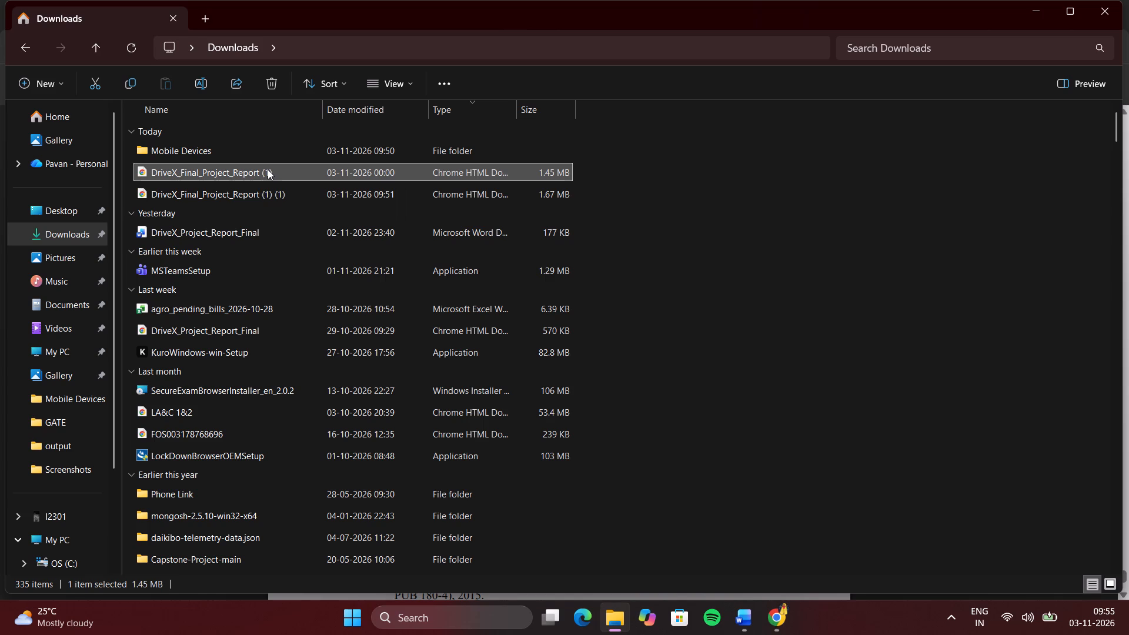
{"action": "left_click", "coordinate": [250, 194]}
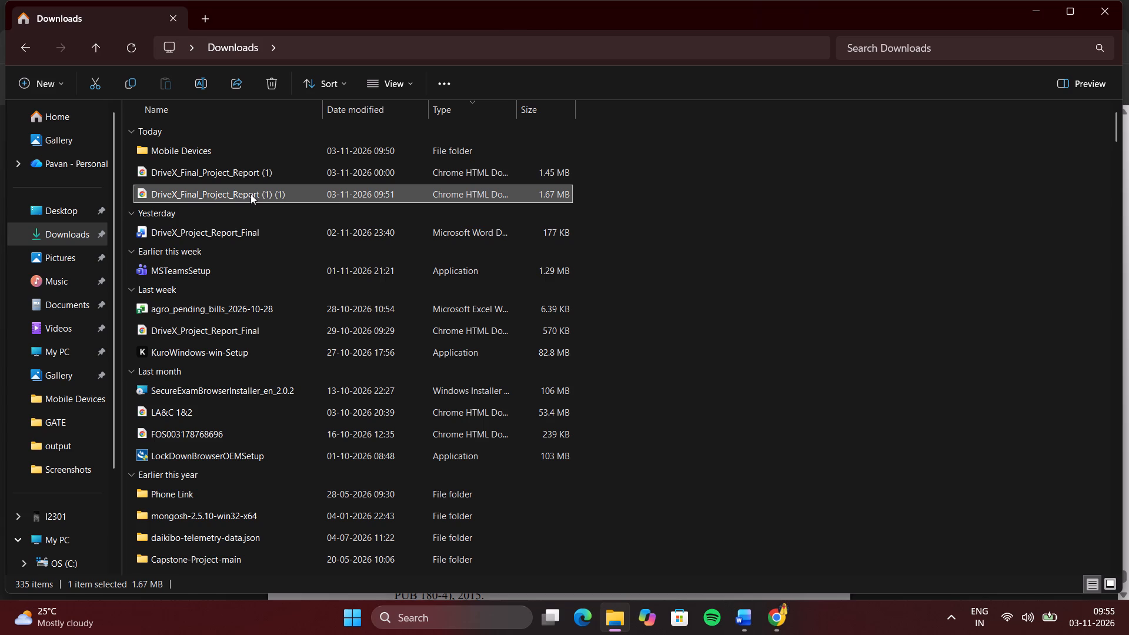
{"action": "left_click", "coordinate": [250, 194]}
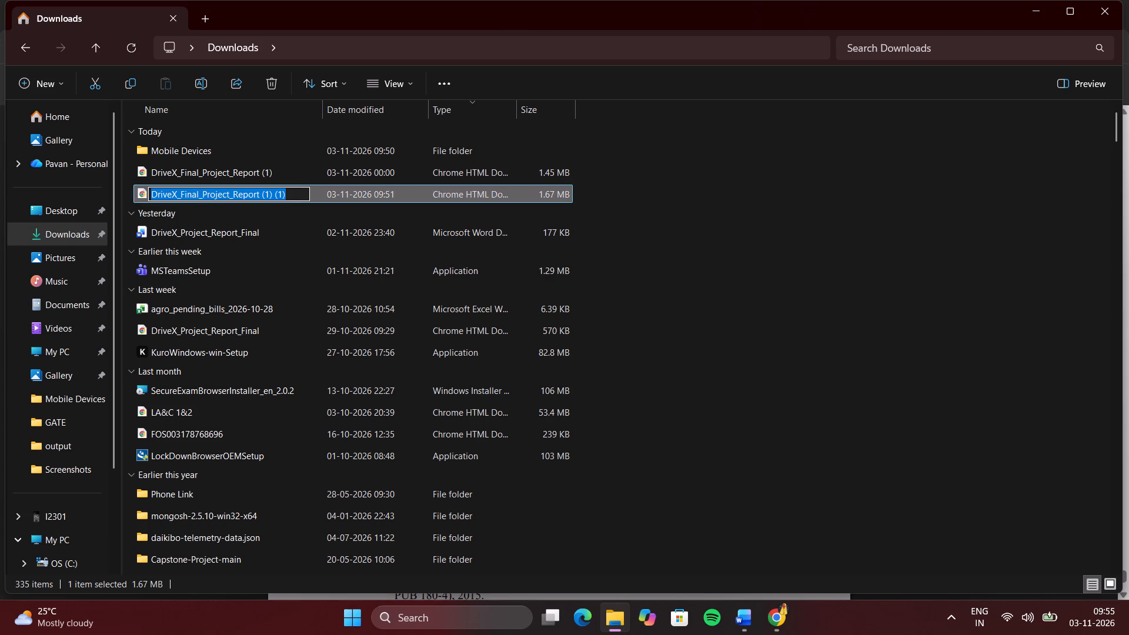
{"action": "left_click", "coordinate": [292, 193]}
{"action": "left_click_drag", "start_coordinate": [292, 193], "coordinate": [264, 192]}
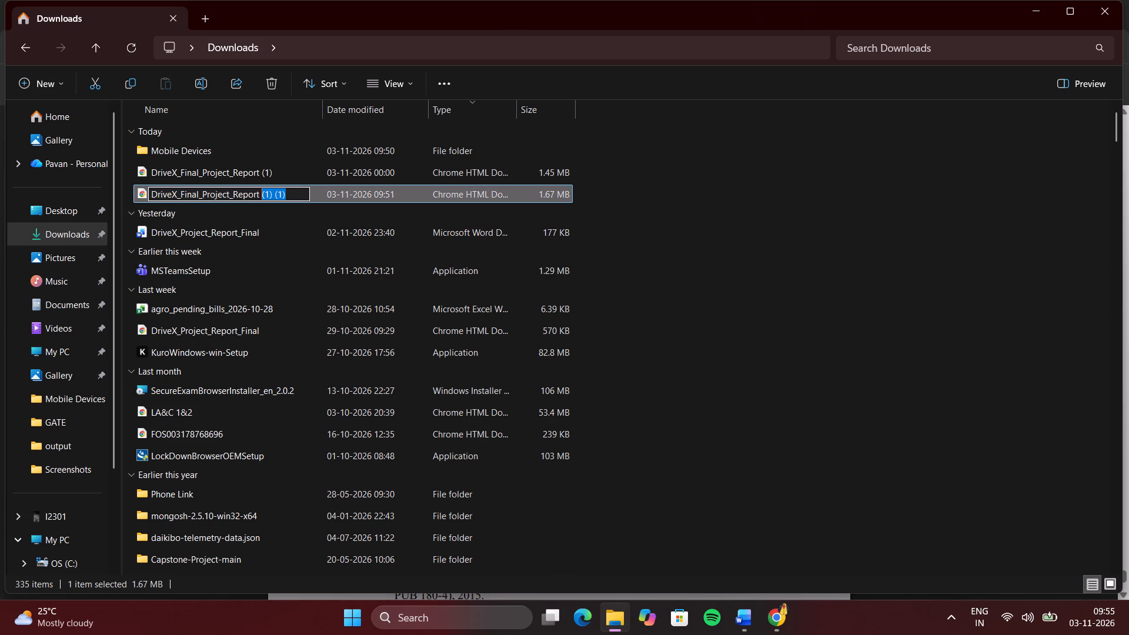
{"action": "left_click_drag", "start_coordinate": [264, 192], "coordinate": [259, 193]}
{"action": "left_click_drag", "start_coordinate": [259, 193], "coordinate": [264, 193]}
{"action": "left_click_drag", "start_coordinate": [264, 193], "coordinate": [262, 193]}
{"action": "left_click_drag", "start_coordinate": [262, 193], "coordinate": [263, 193]}
{"action": "key", "text": "BackSpace"}
{"action": "key", "text": "BackSpace"}
{"action": "key", "text": "shift+underscore"}
{"action": "key", "text": "c"}
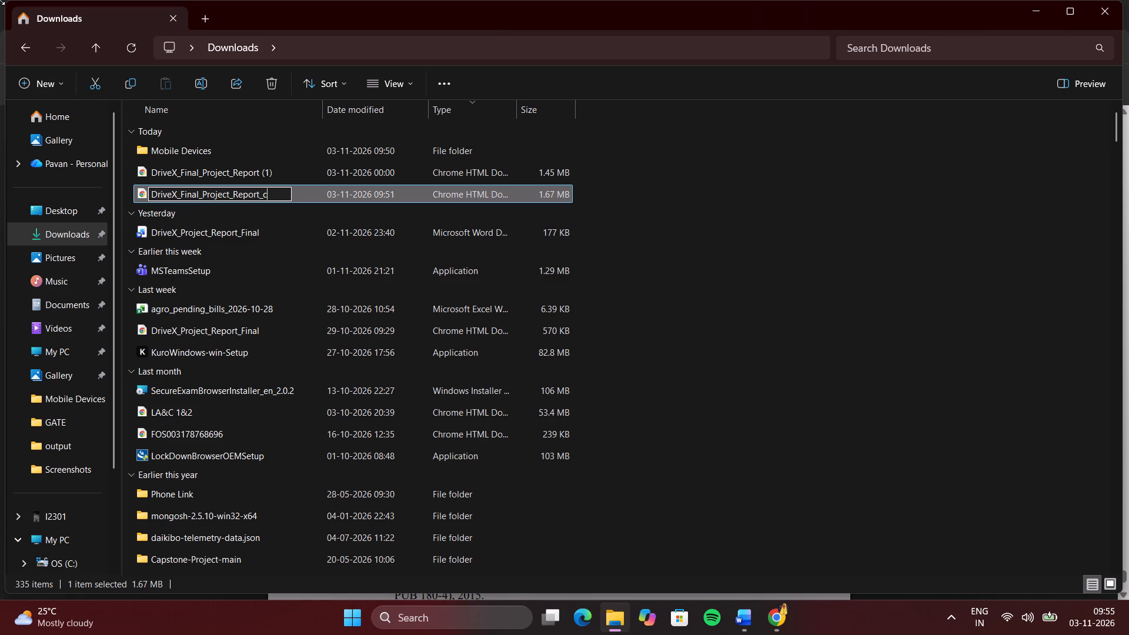
{"action": "key", "text": "BackSpace"}
{"action": "type", "text": "Completed"}
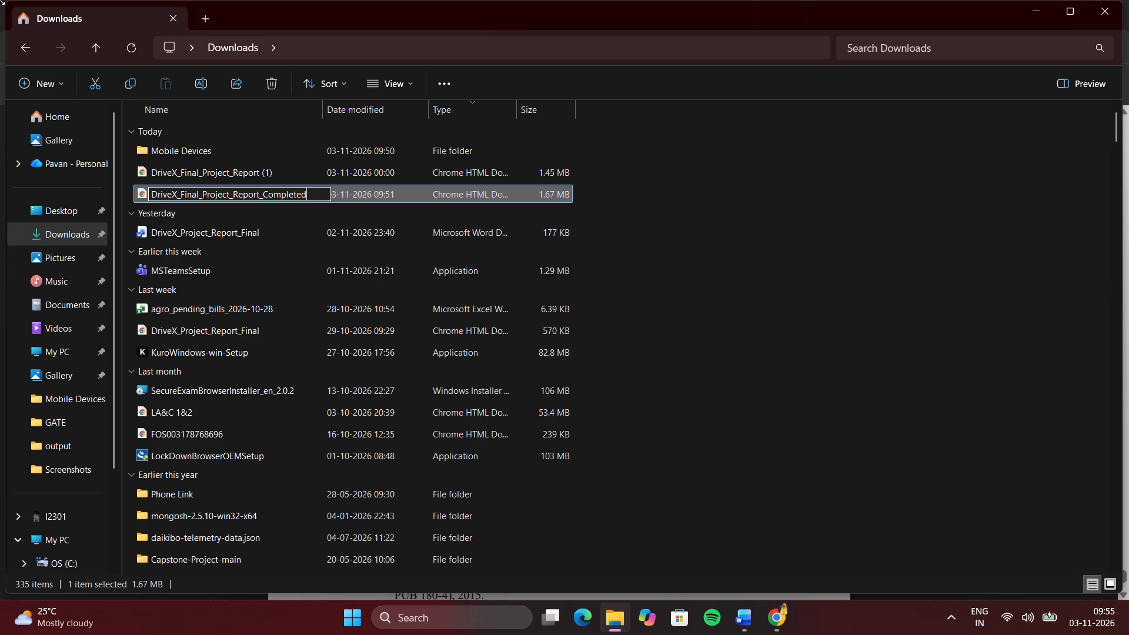
{"action": "key", "text": "Return"}
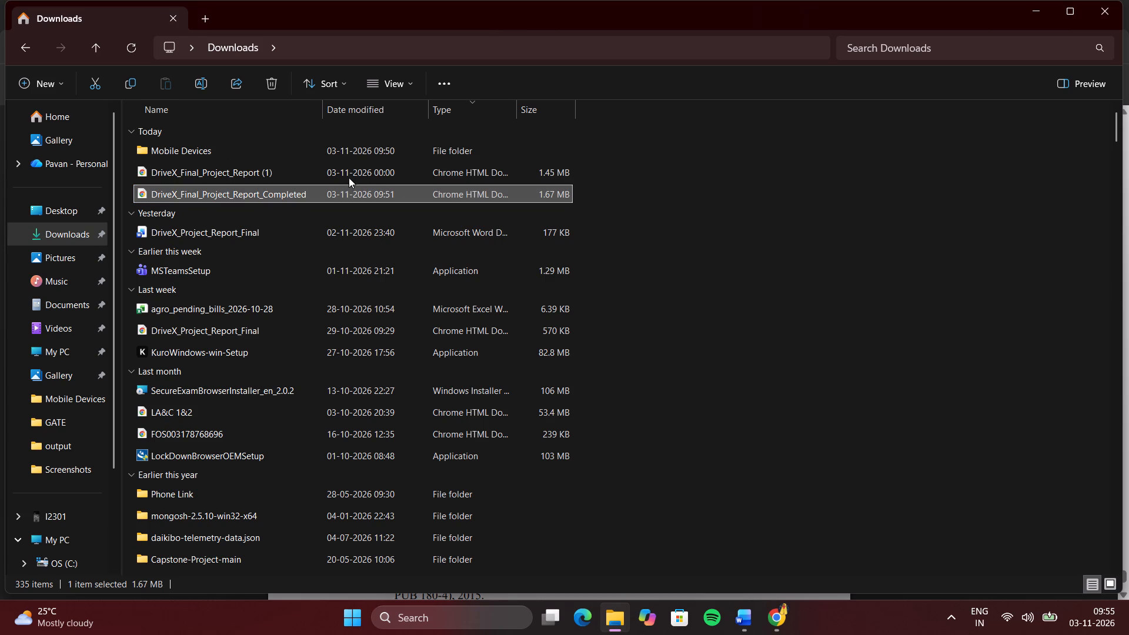
Start sharing the DriveX_Final_Project_Report_Completed PDF from the Downloads folder.
{"action": "left_click", "coordinate": [232, 81]}
{"action": "left_click", "coordinate": [464, 273]}
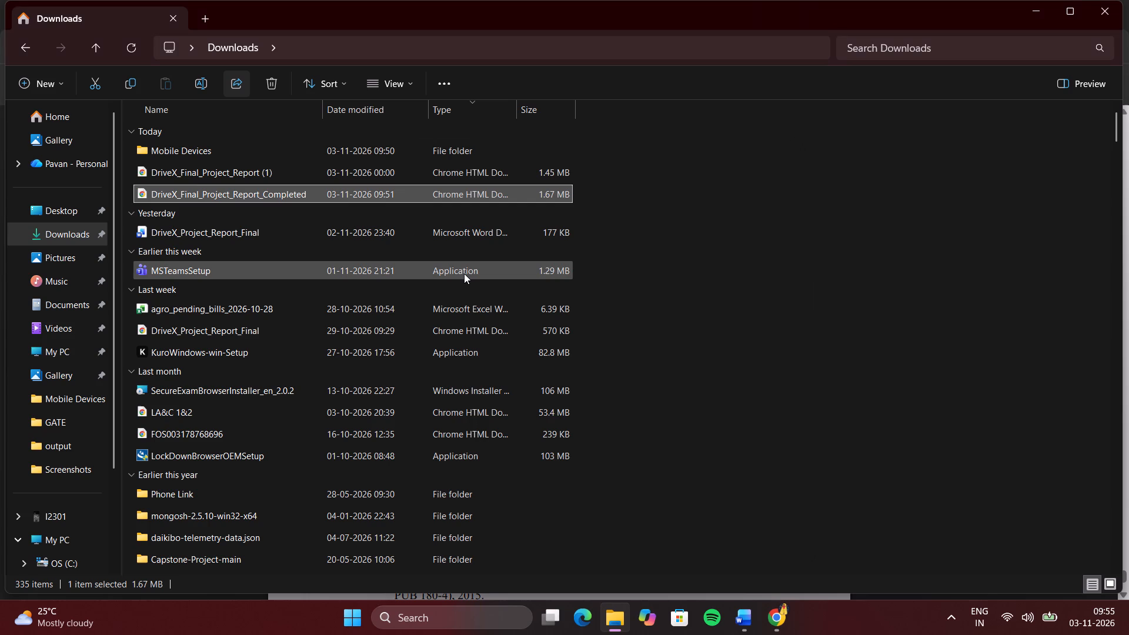